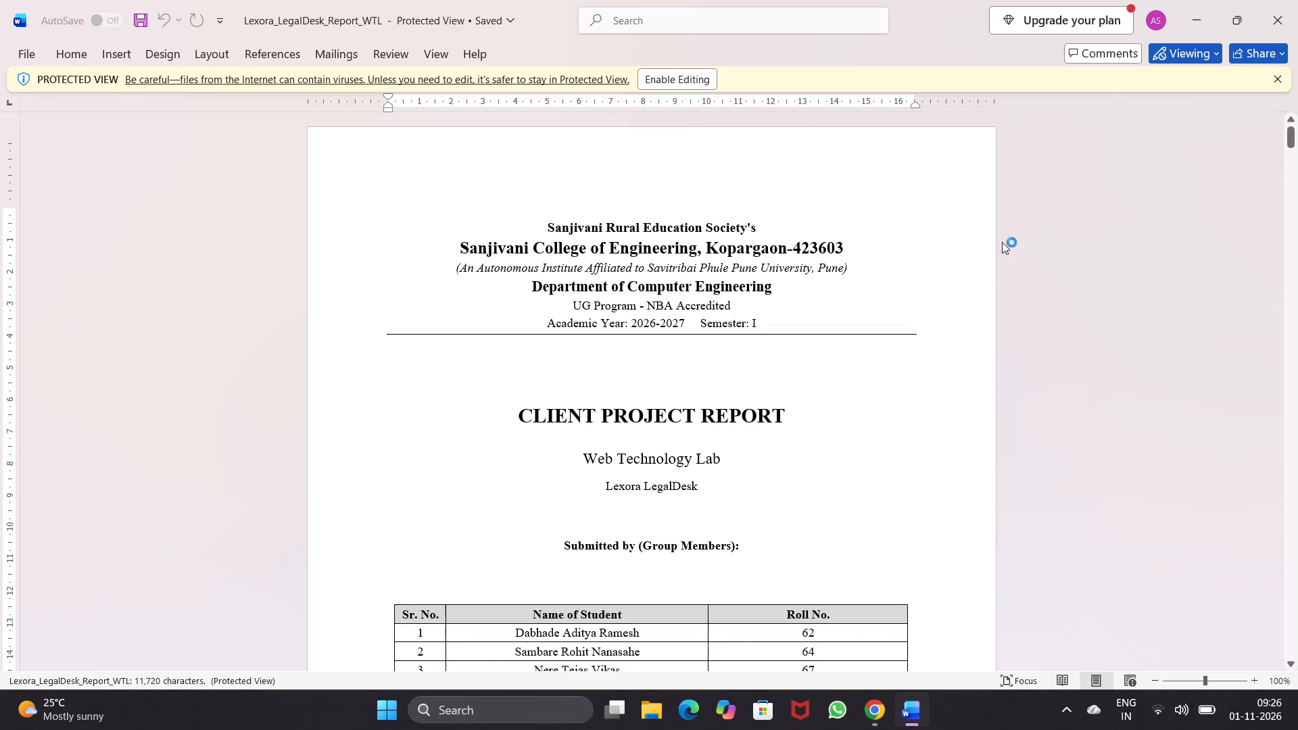
# Examine the report's cover page, including the project title, group members table and class details.
pyautogui.scroll(-1, 957, 272)
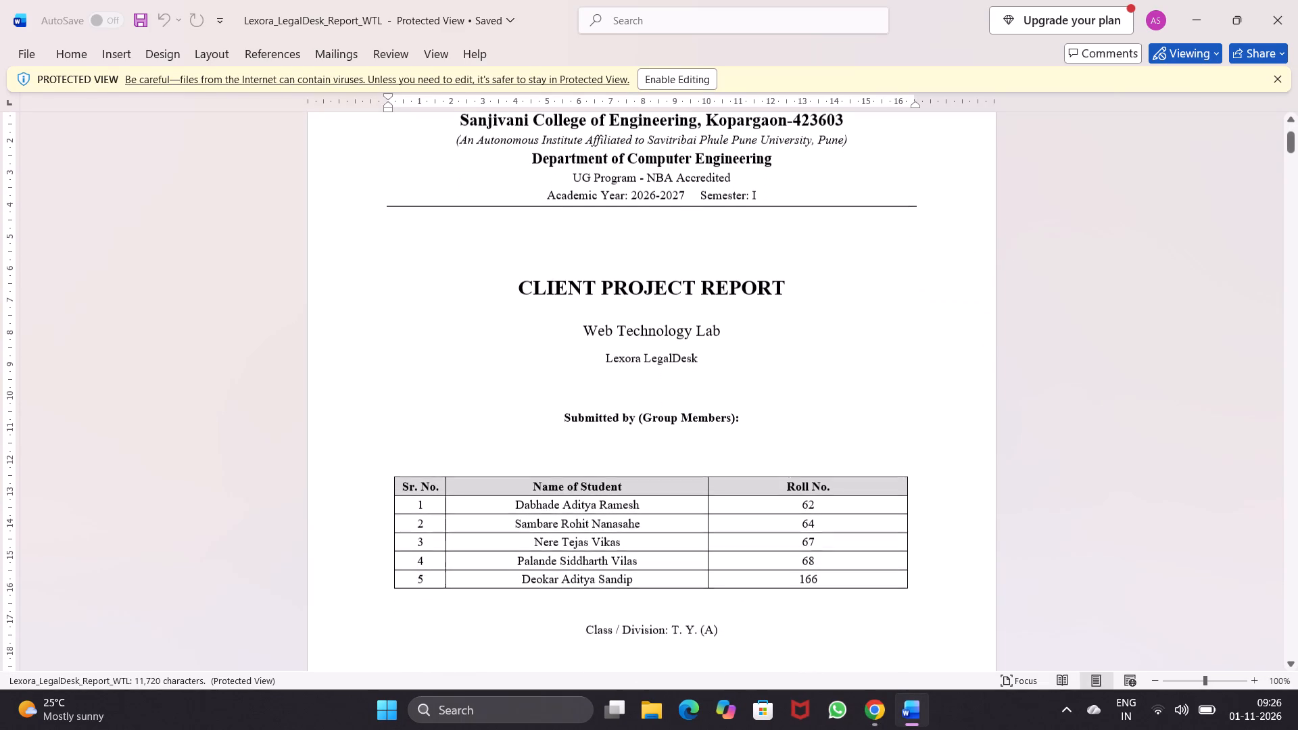
pyautogui.scroll(-2, 957, 272)
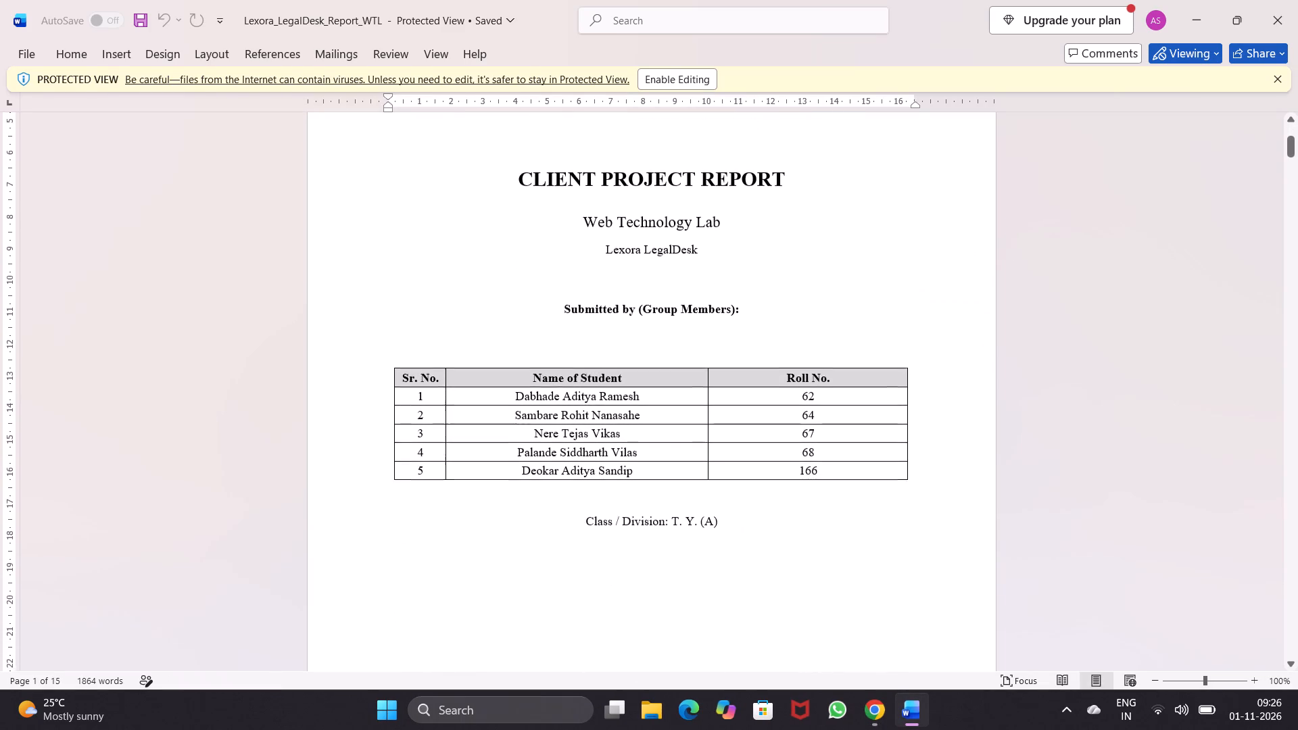
pyautogui.scroll(-1, 957, 272)
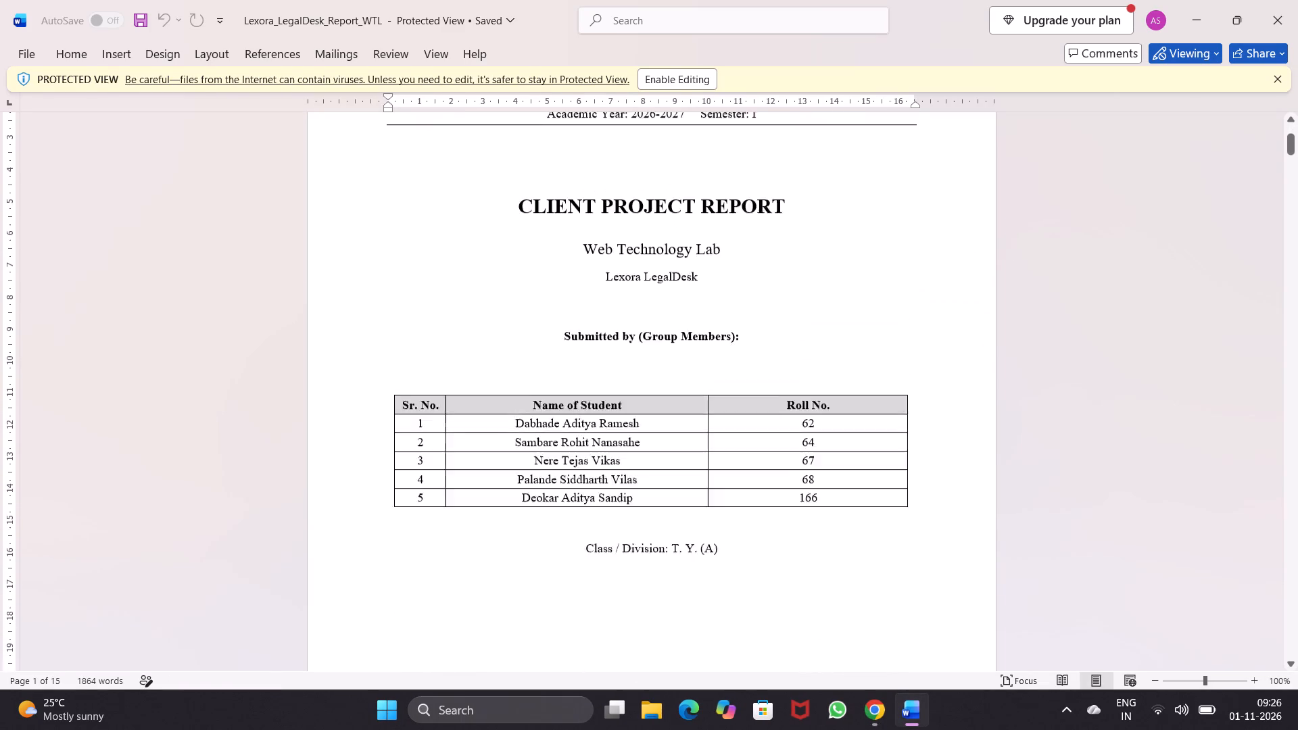
pyautogui.scroll(-1, 957, 272)
pyautogui.moveTo(957, 272); pyautogui.dragTo(873, 166)
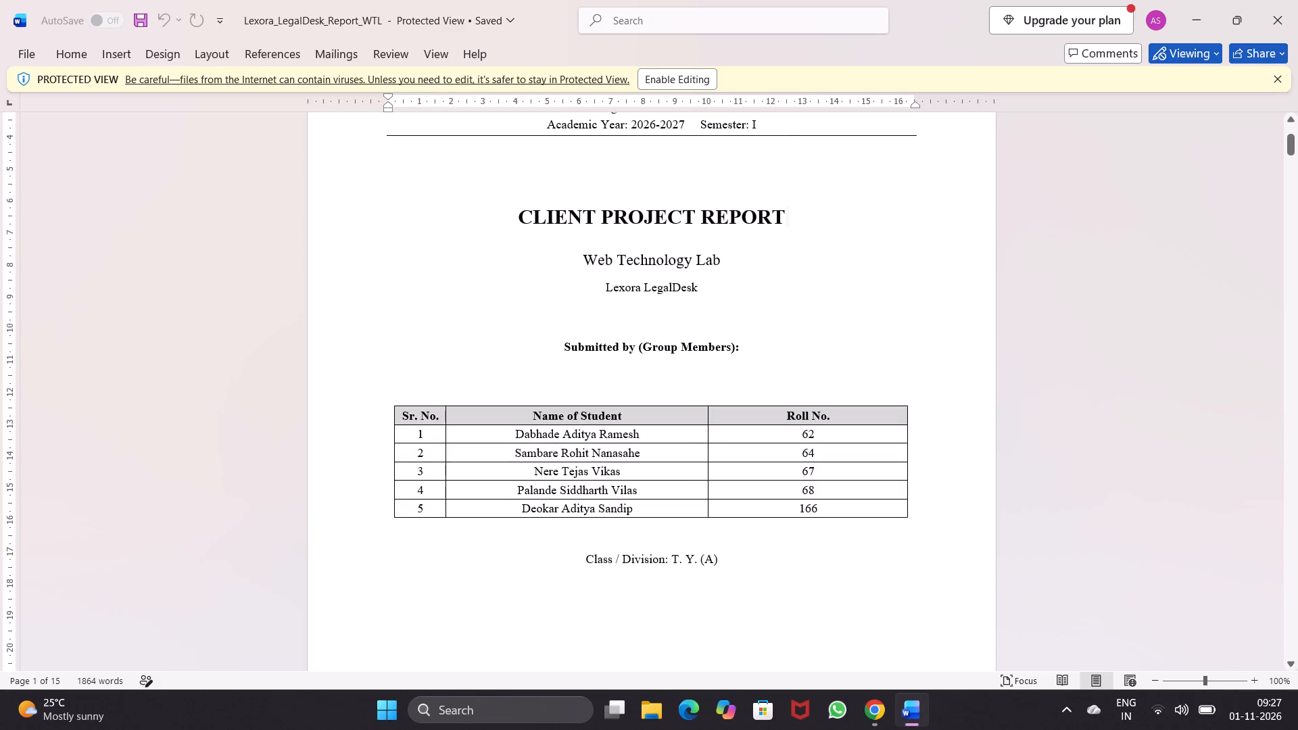
pyautogui.moveTo(873, 166); pyautogui.dragTo(777, 297)
pyautogui.click(797, 310)
pyautogui.scroll(-1, 806, 272)
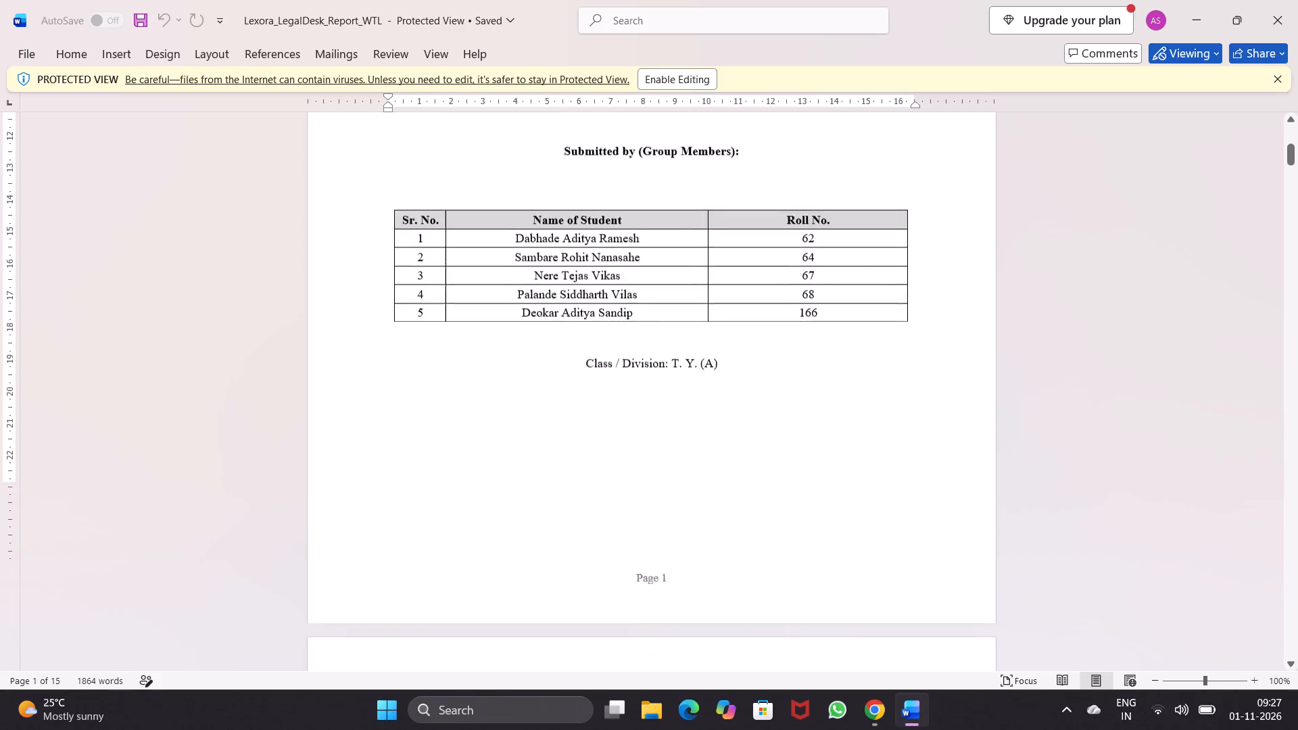
# Skim the rest of the Lexora LegalDesk report from the Introduction through the requirements tables and screenshots to the References.
pyautogui.scroll(-10, 806, 272)
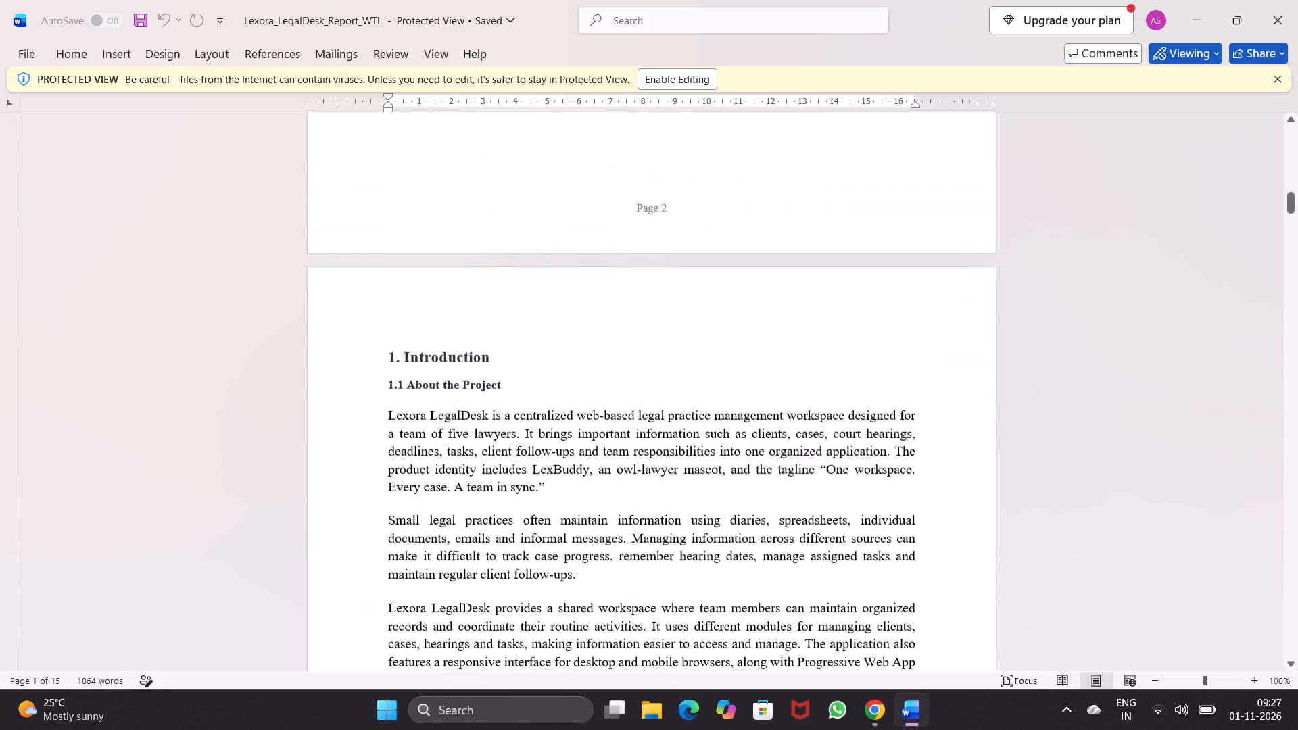
pyautogui.scroll(-7, 806, 272)
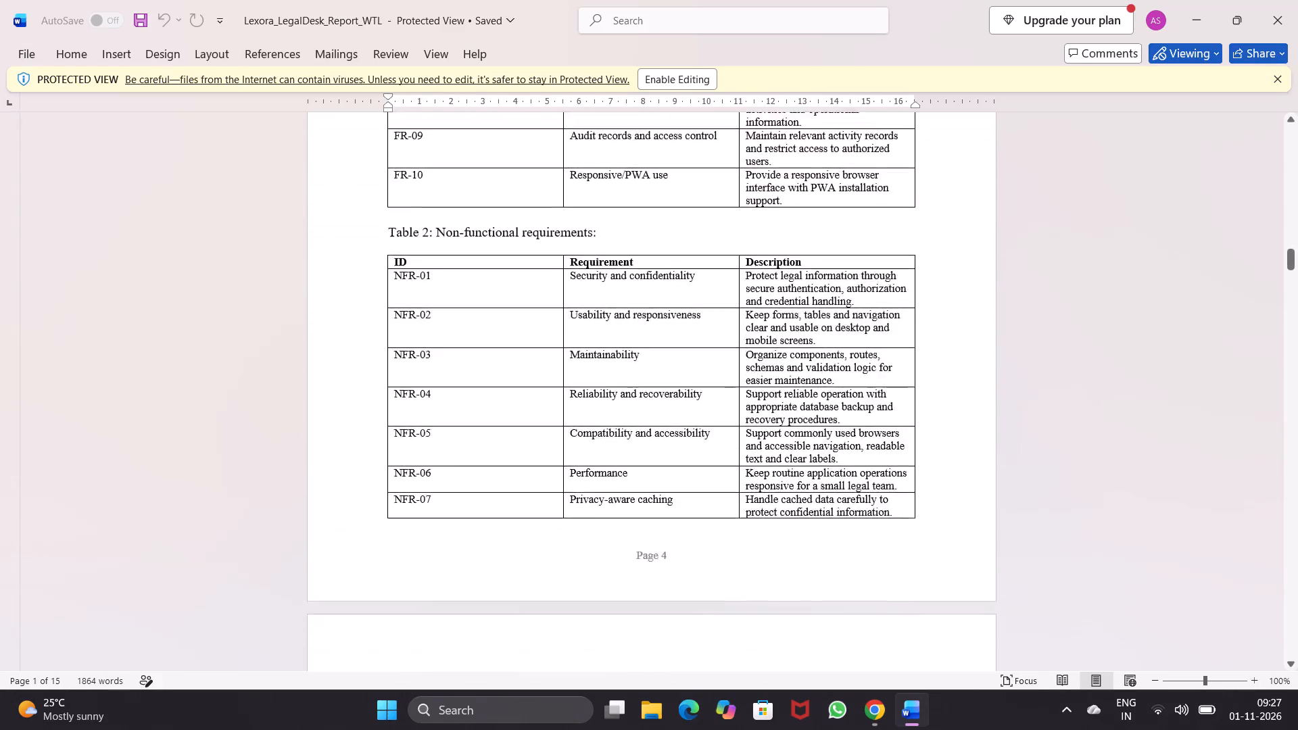
pyautogui.scroll(-9, 806, 272)
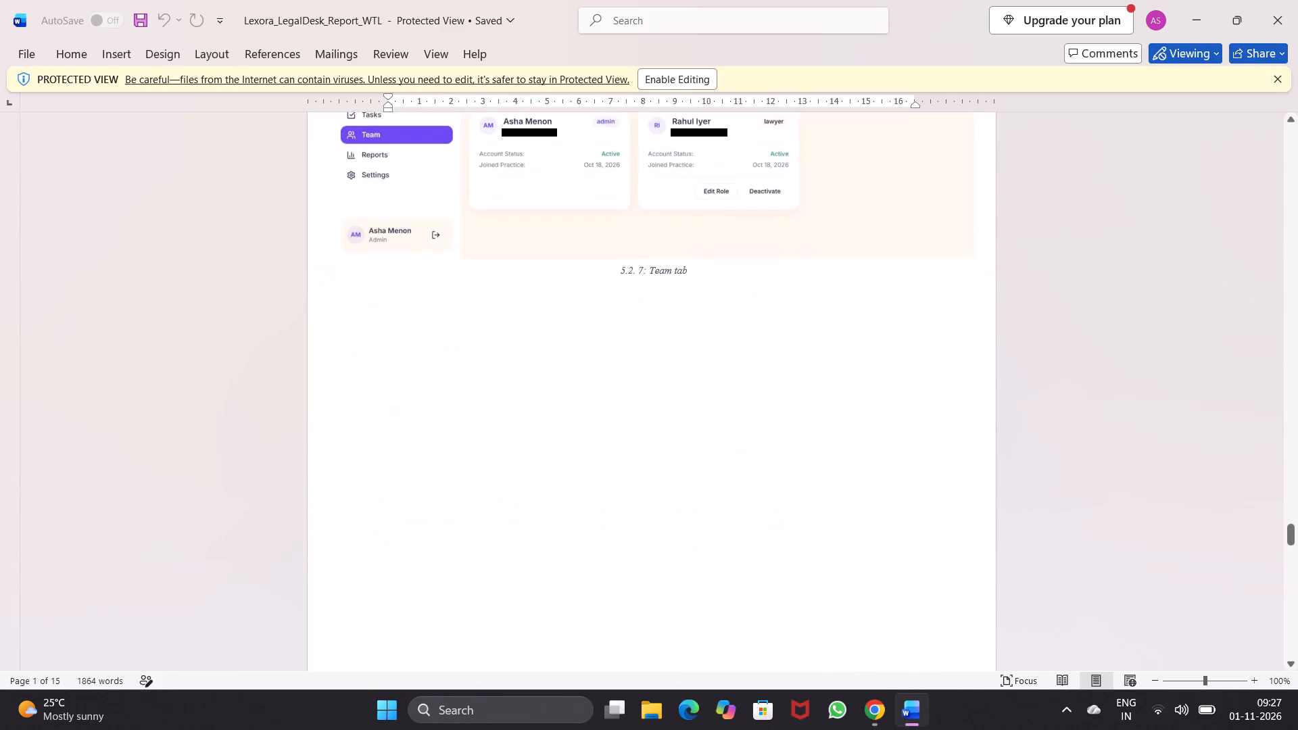
pyautogui.scroll(-11, 806, 272)
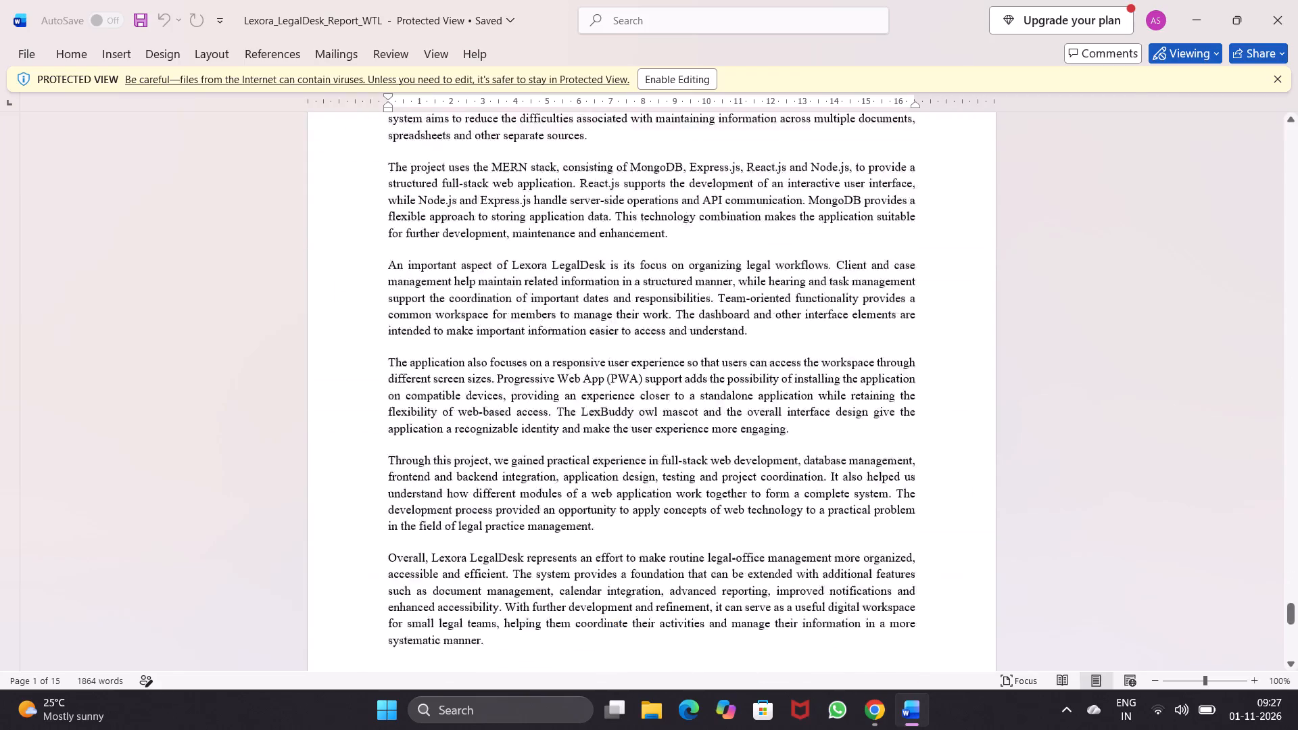
pyautogui.scroll(-5, 806, 272)
pyautogui.scroll(1, 806, 272)
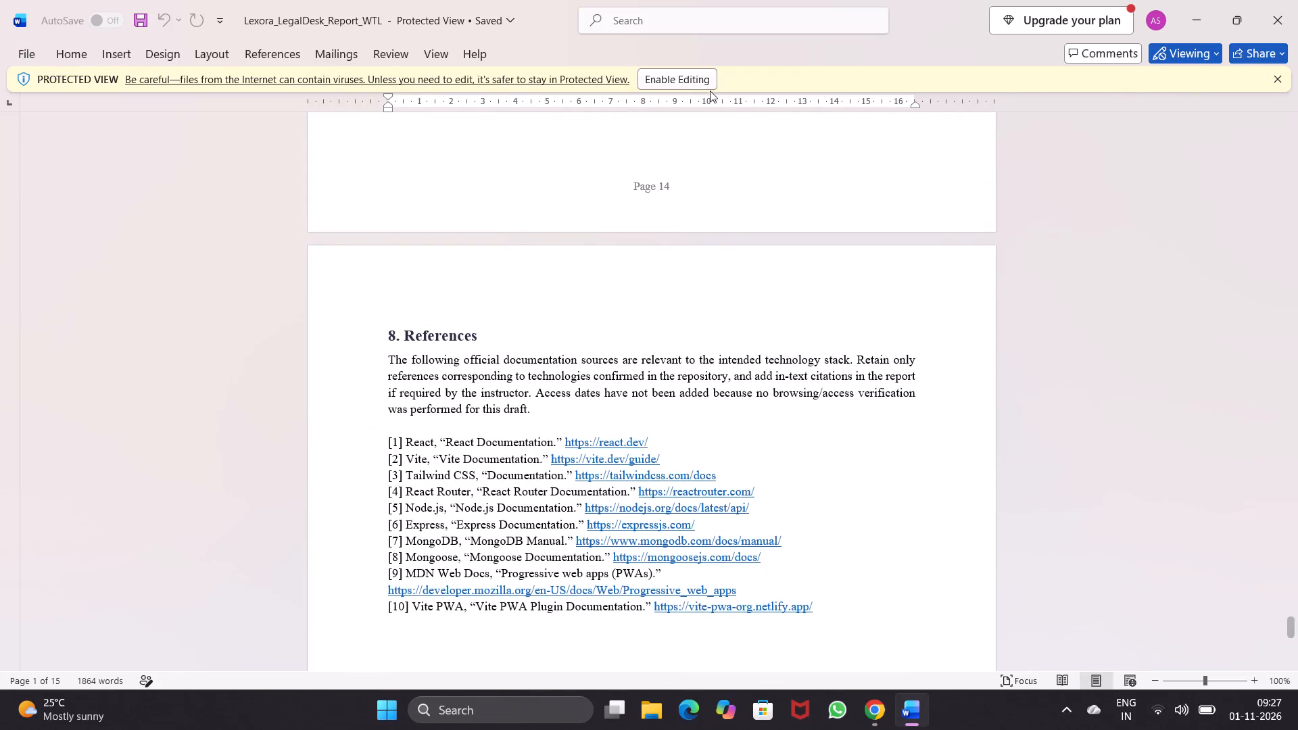
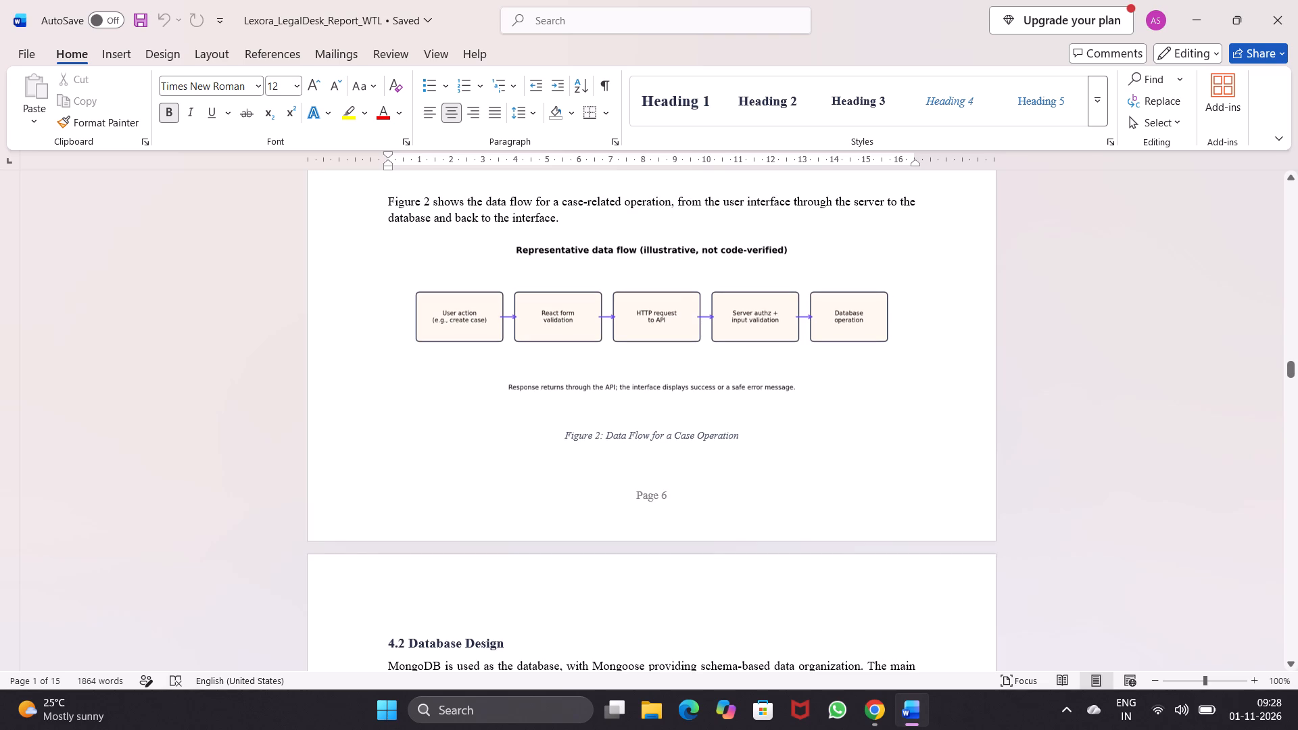
# Review the case operation data flow figure and the data entities table under 4.2 Database Design.
pyautogui.scroll(-2, 763, 366)
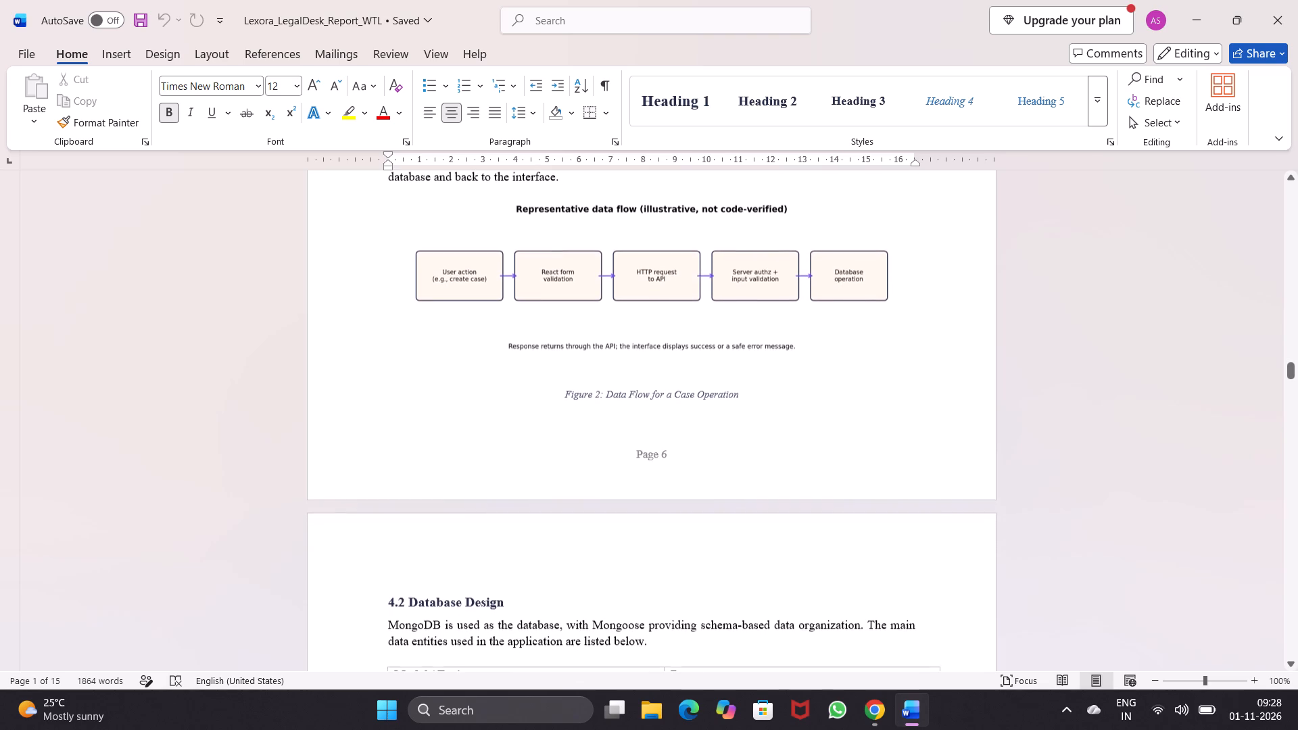
pyautogui.scroll(-2, 763, 366)
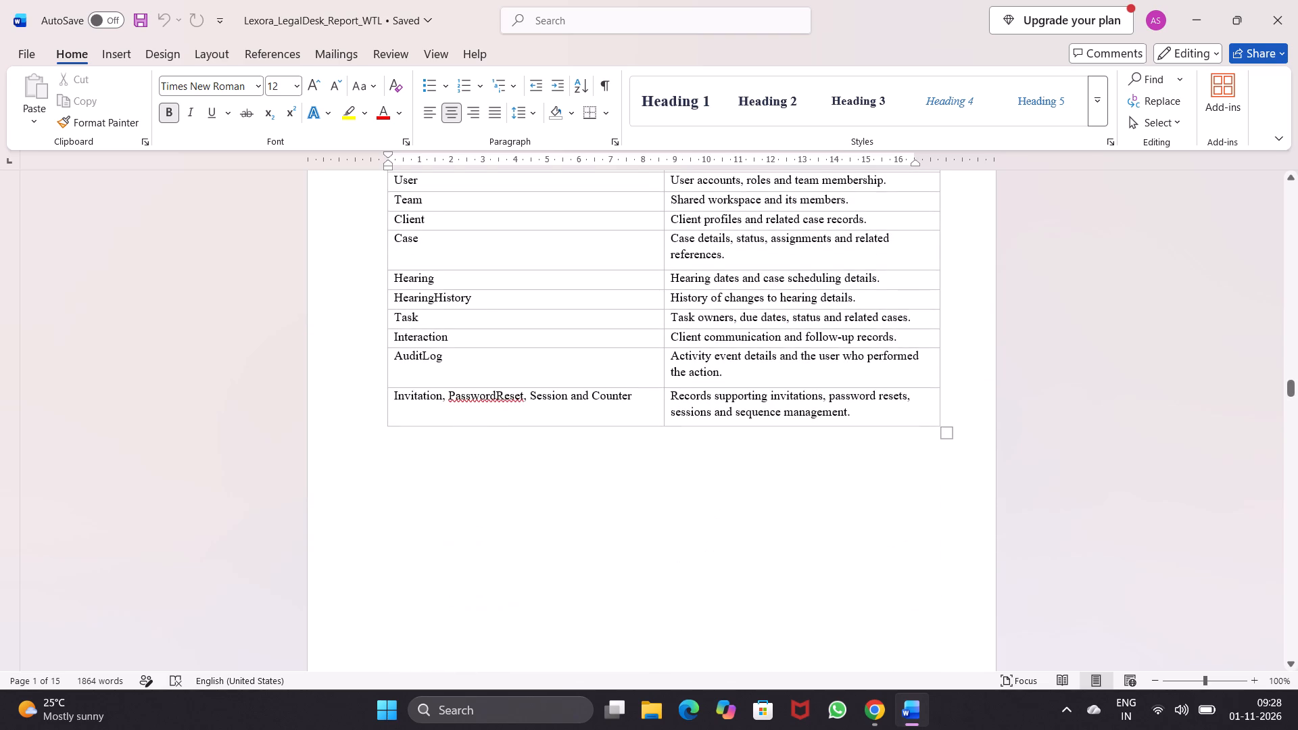
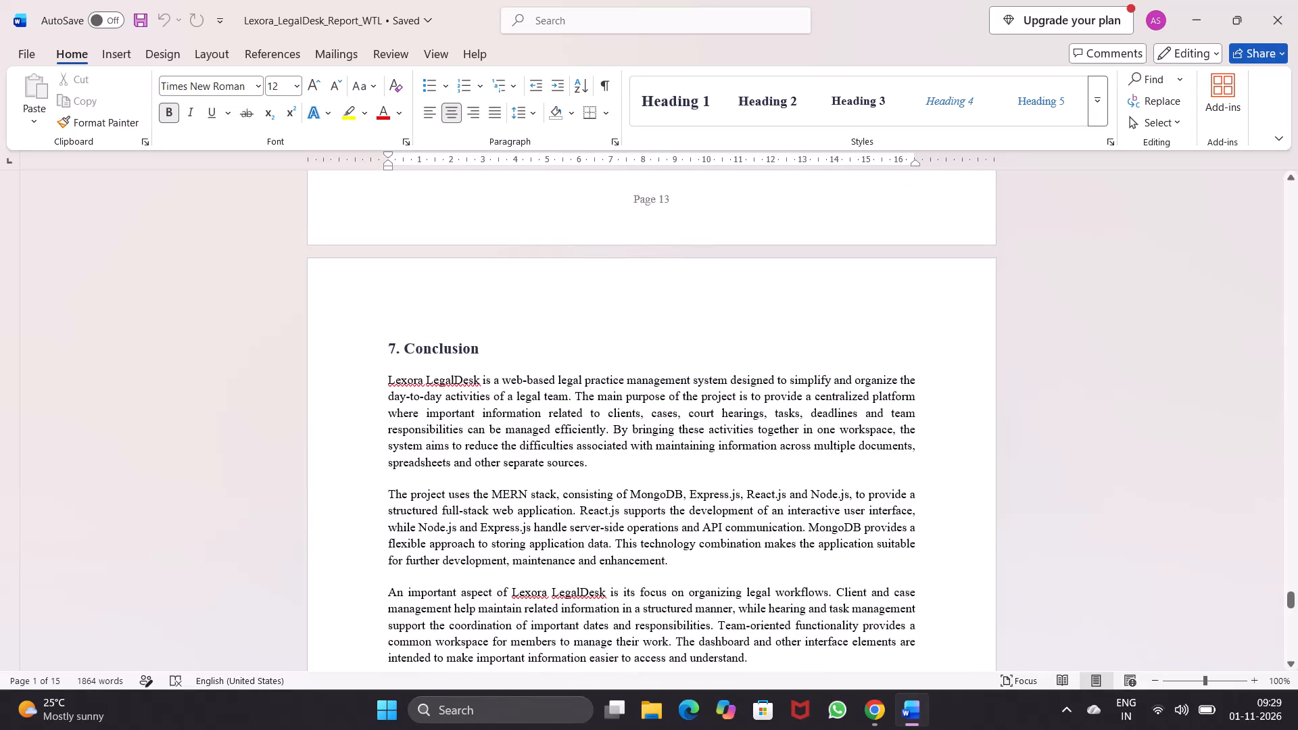
# Return from the 7. Conclusion section to the Client Project Report cover page.
pyautogui.scroll(20, 629, 291)
pyautogui.scroll(20, 629, 291)
pyautogui.scroll(9, 629, 291)
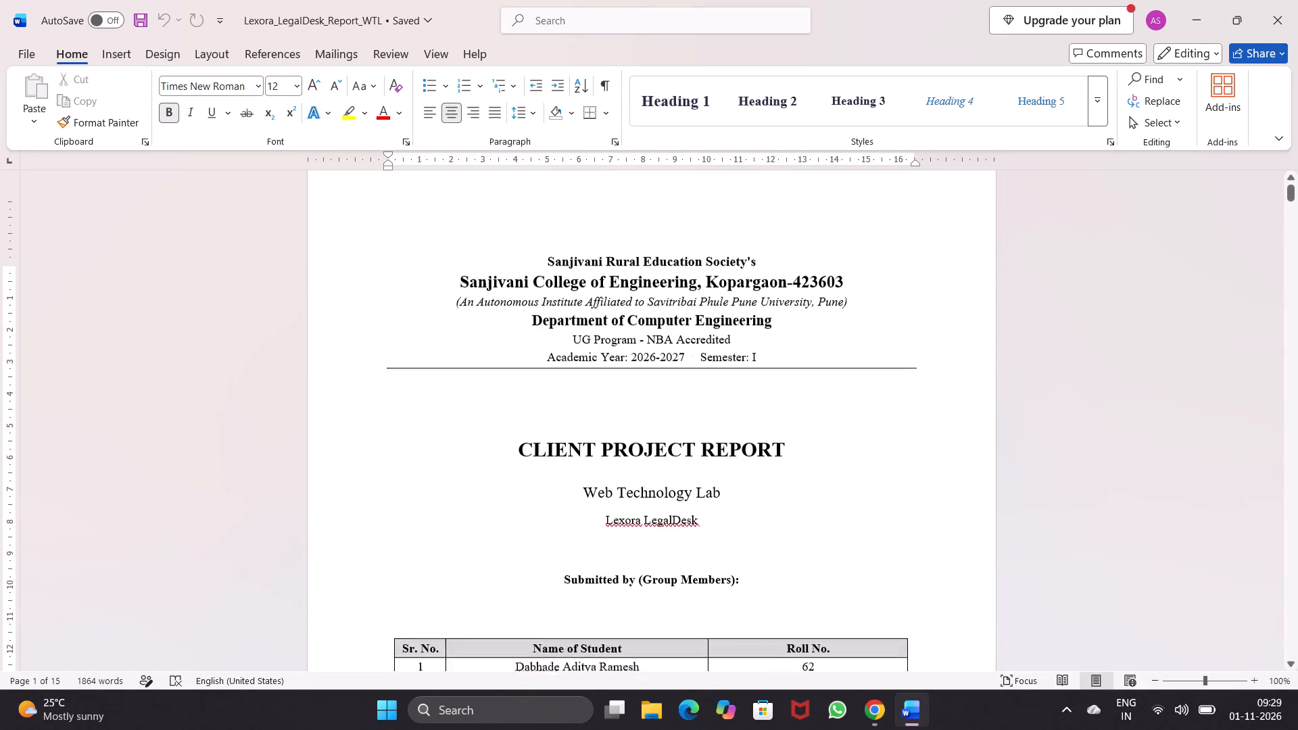
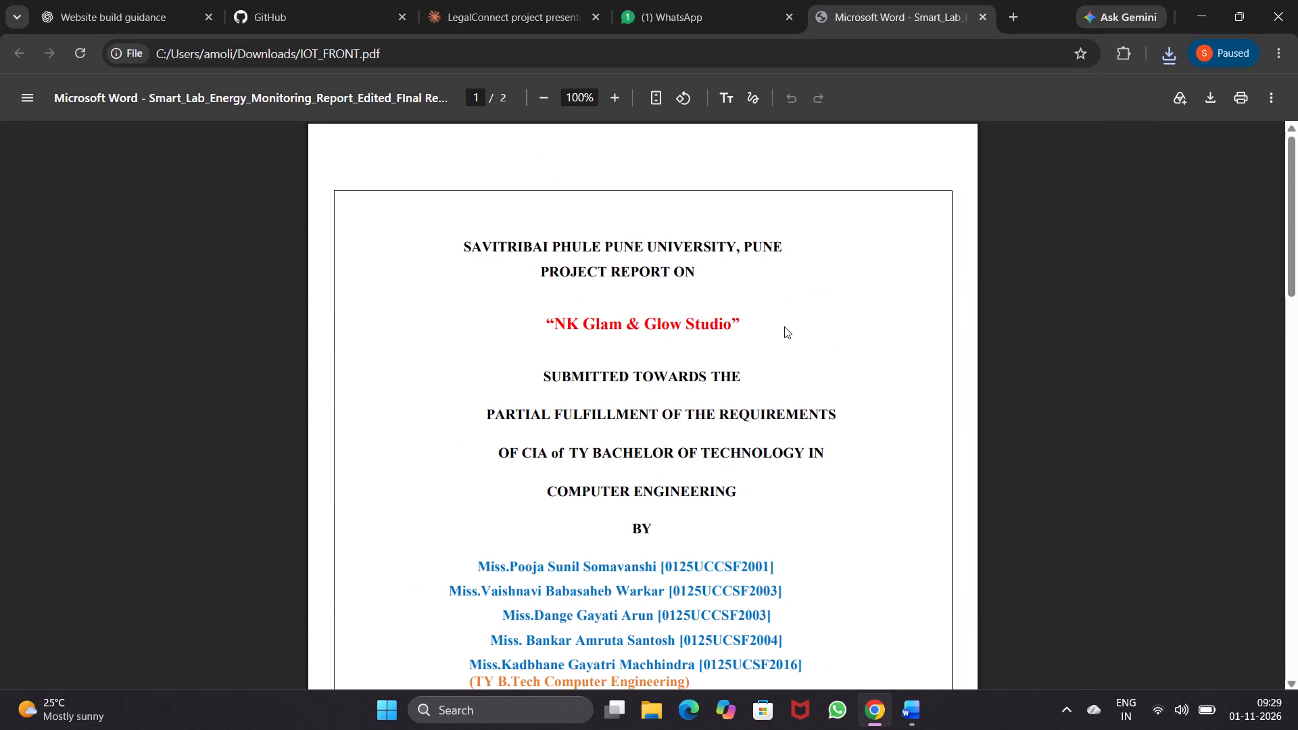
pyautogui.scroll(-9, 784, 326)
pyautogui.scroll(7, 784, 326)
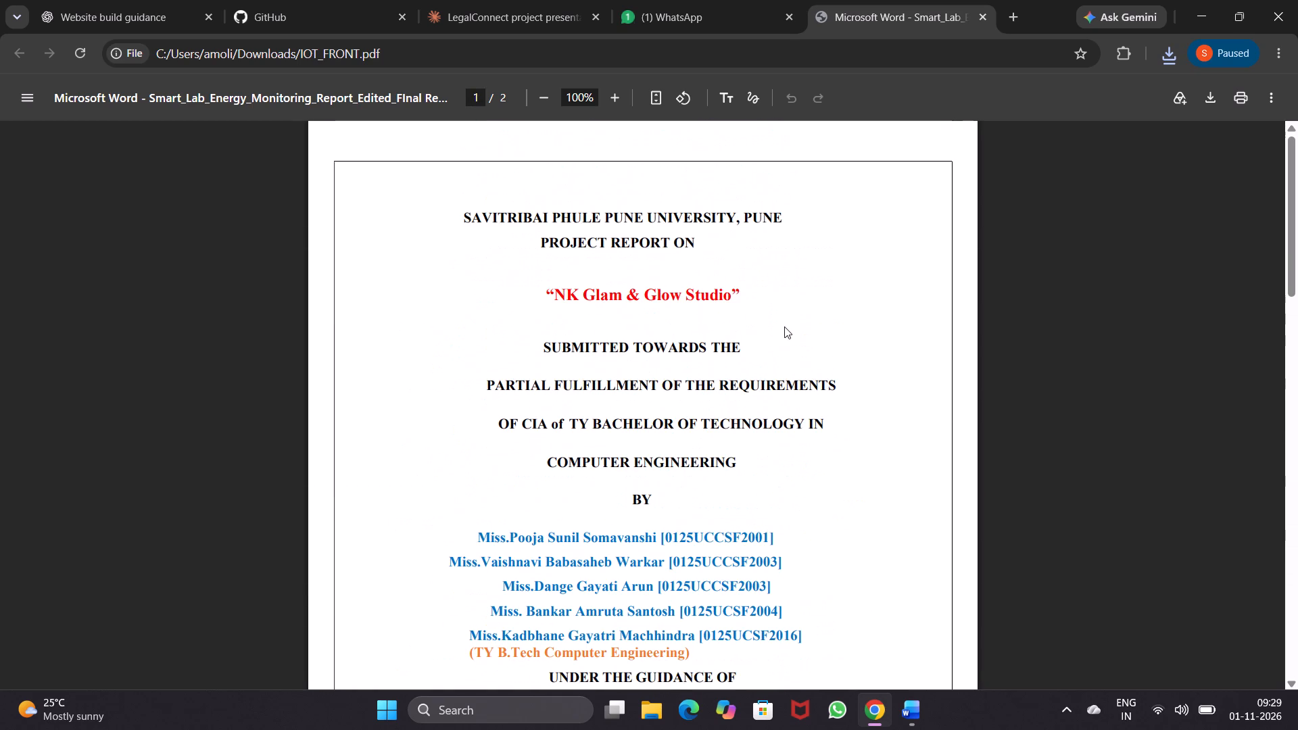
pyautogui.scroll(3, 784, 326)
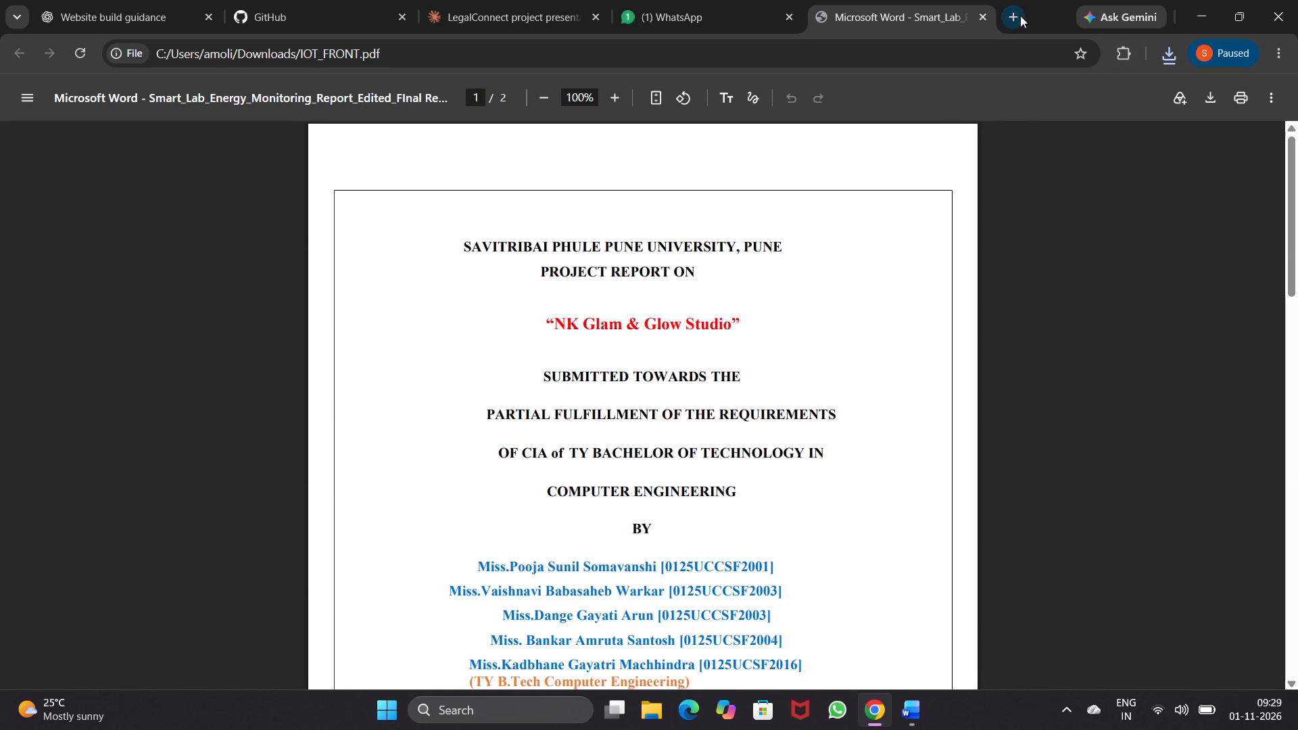
# Search the web for "pdf to word" and open the iLovePDF PDF to Word converter.
pyautogui.click(1018, 16)
pyautogui.write('pdf to wo')
pyautogui.press('Down')
pyautogui.press('Return')
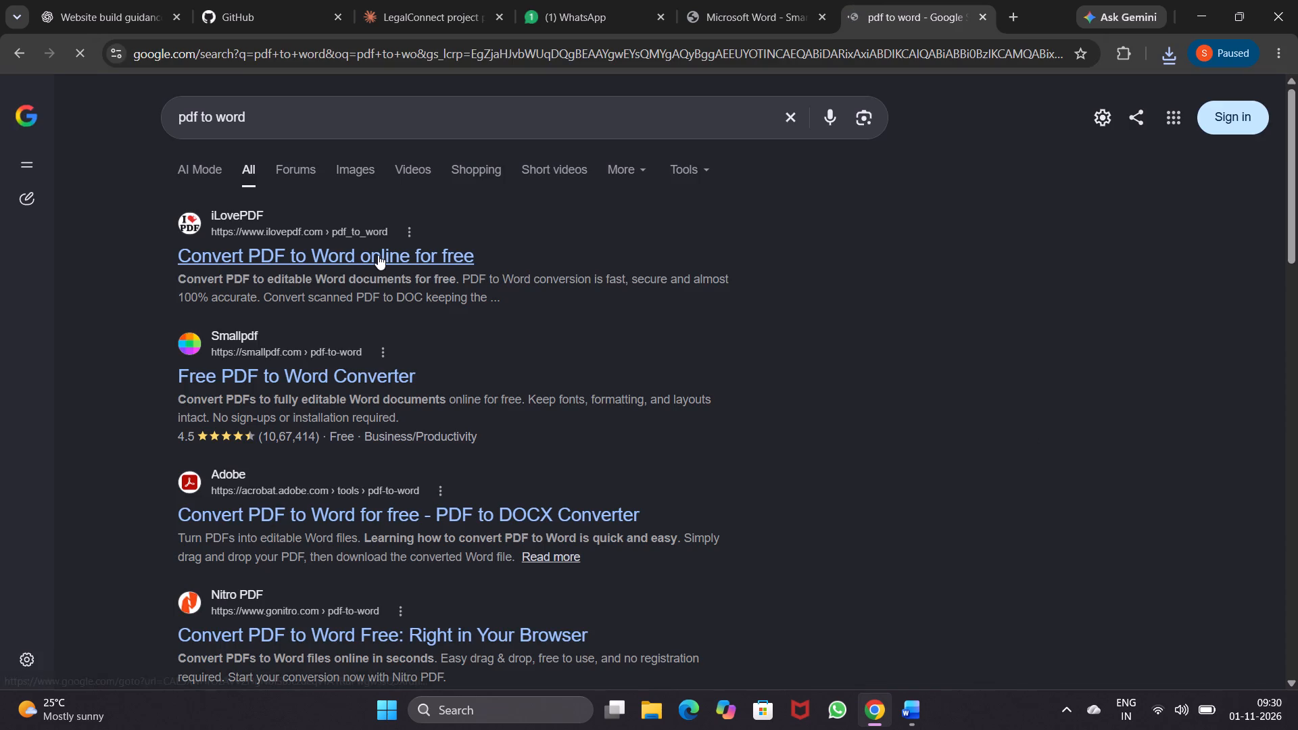
pyautogui.click(378, 255)
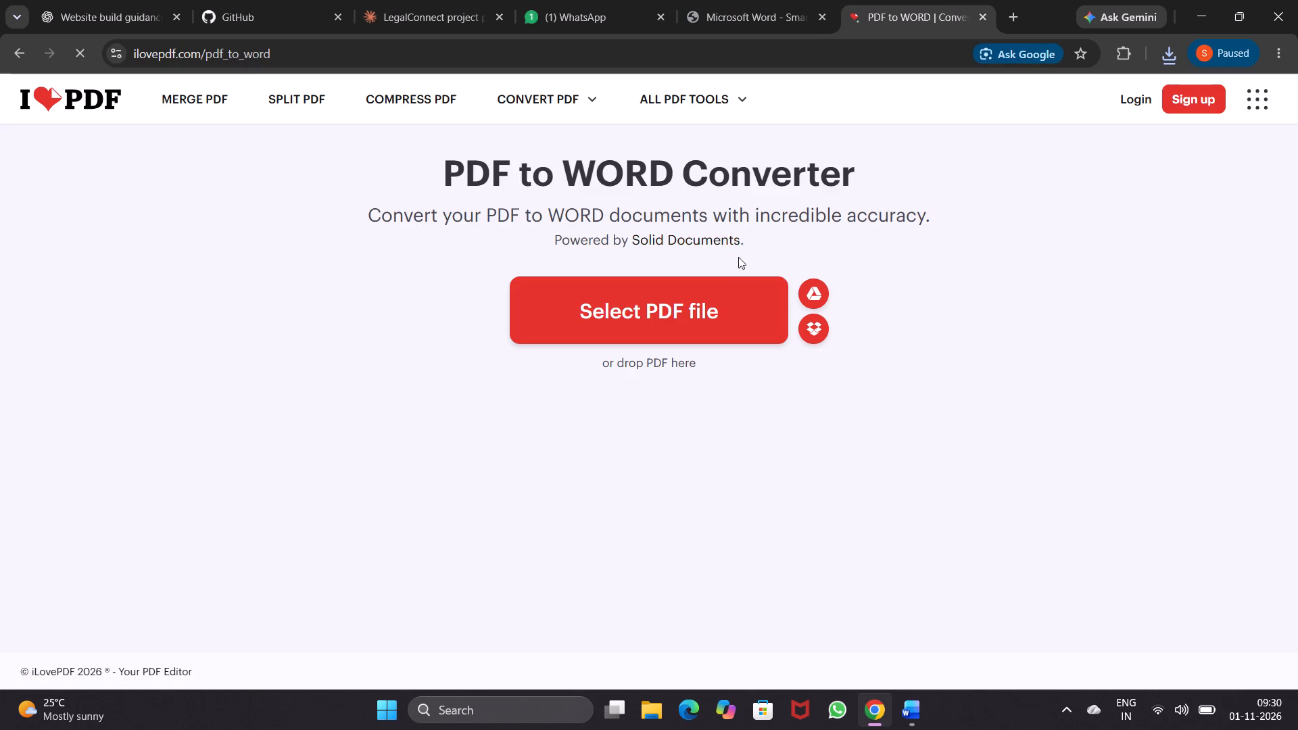
# Load IOT_FRONT.pdf from the Downloads folder into the PDF to Word converter.
pyautogui.click(713, 314)
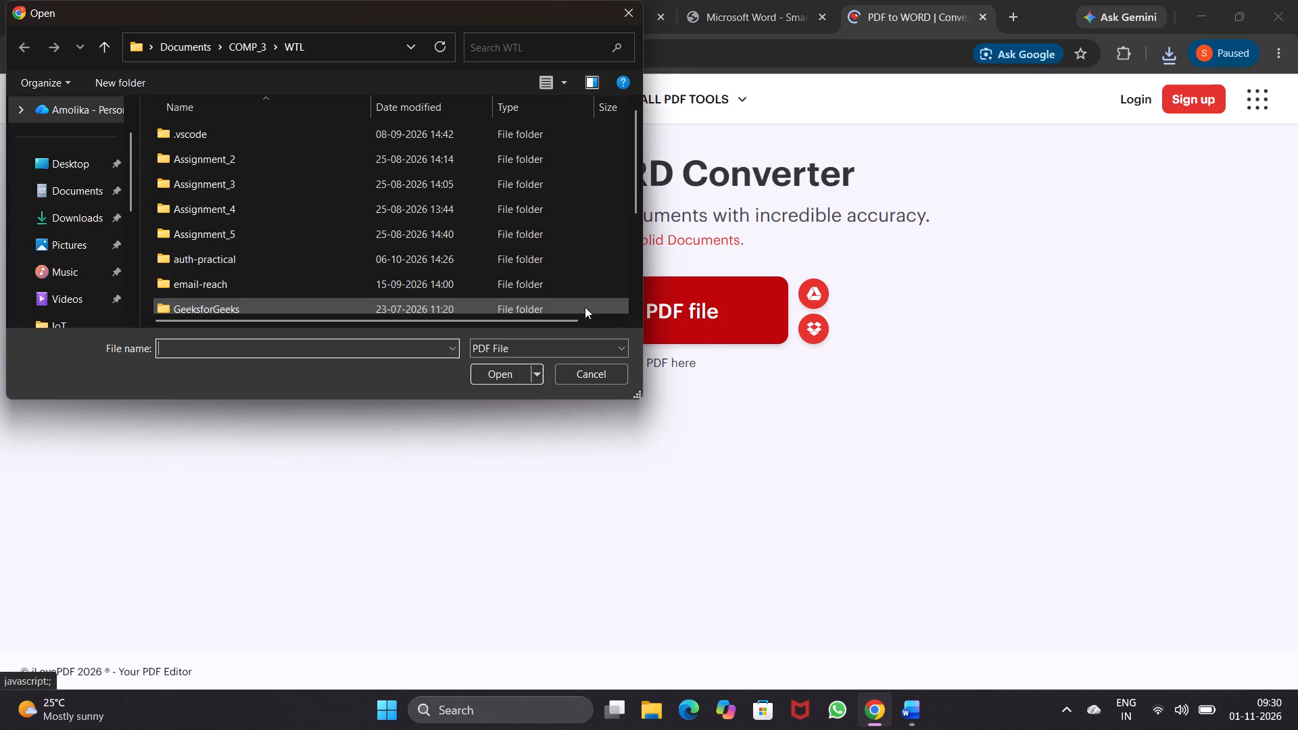
pyautogui.click(67, 208)
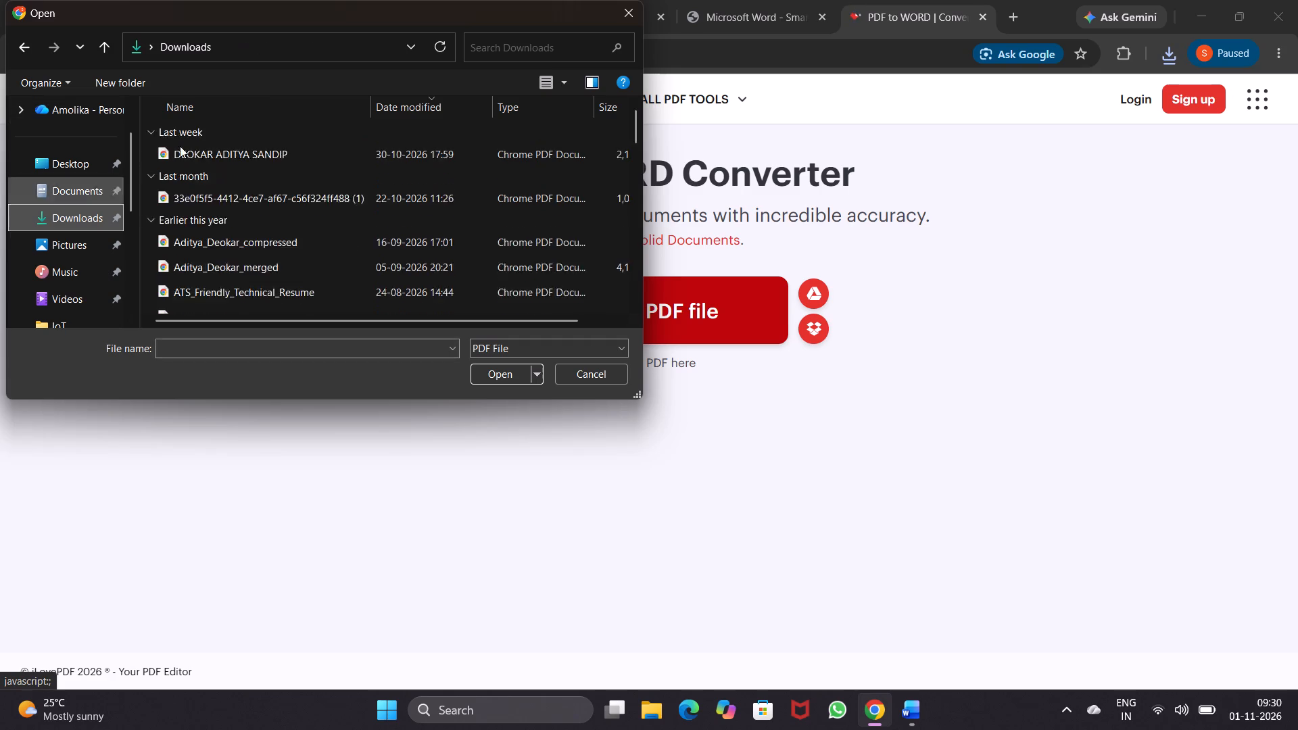
pyautogui.doubleClick(222, 150)
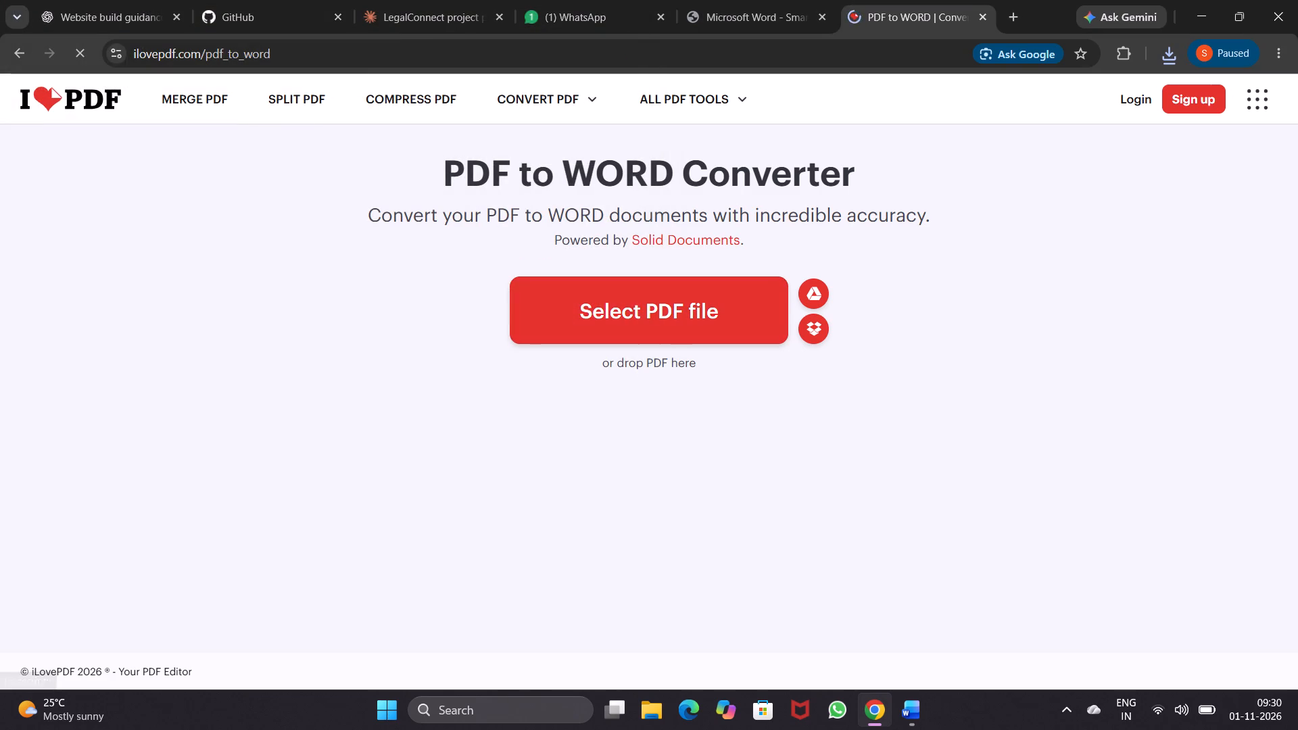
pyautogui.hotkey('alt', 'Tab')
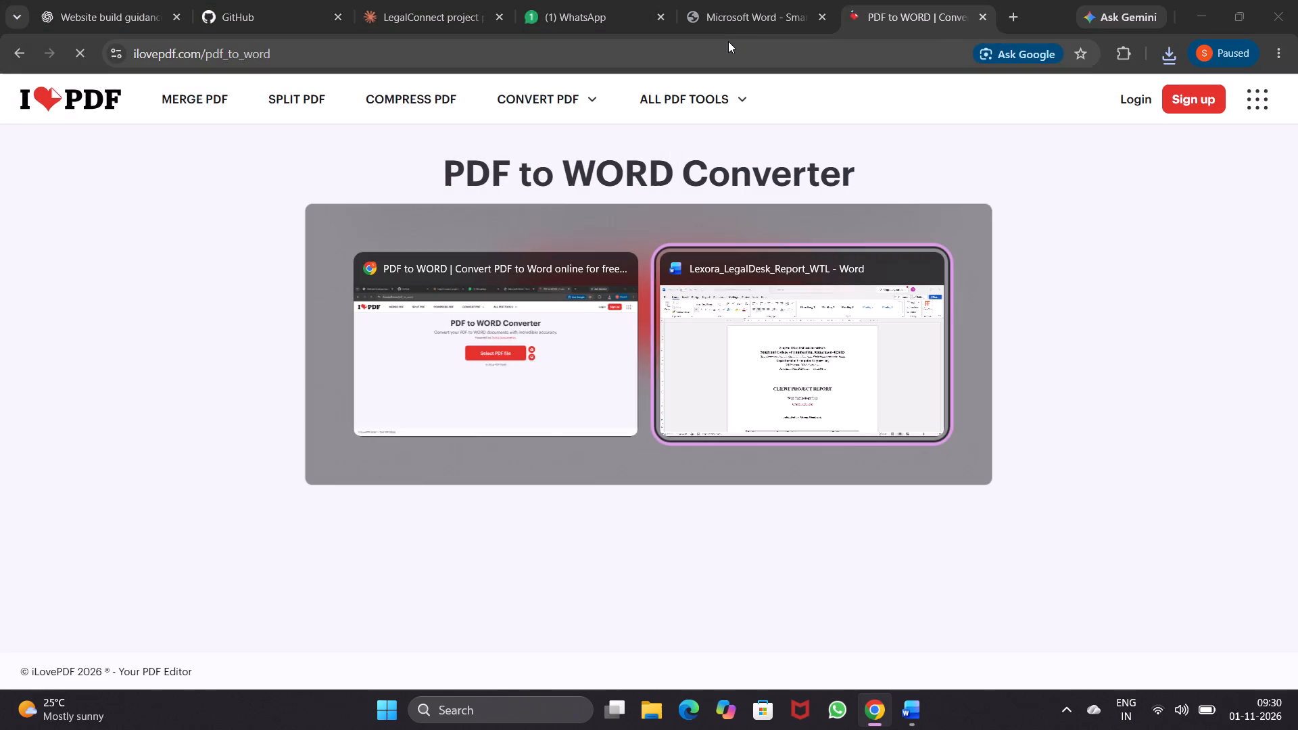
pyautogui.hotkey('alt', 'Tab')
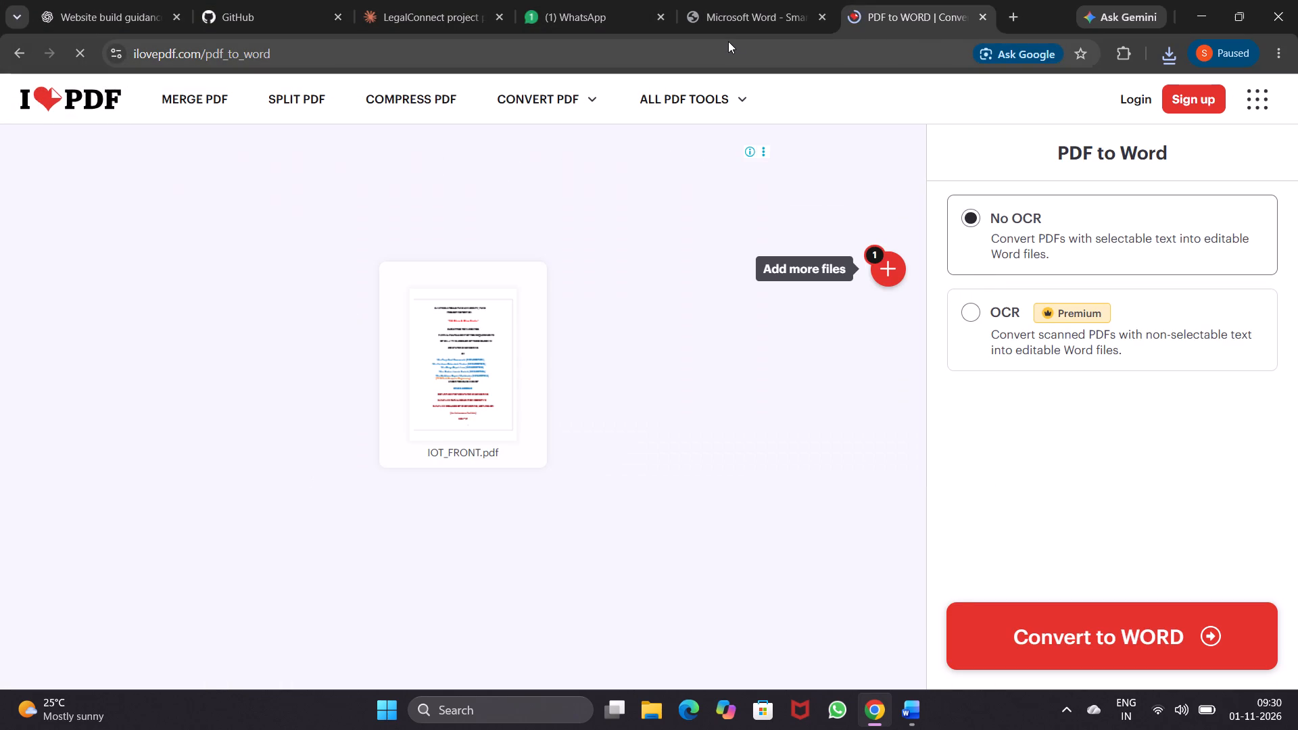
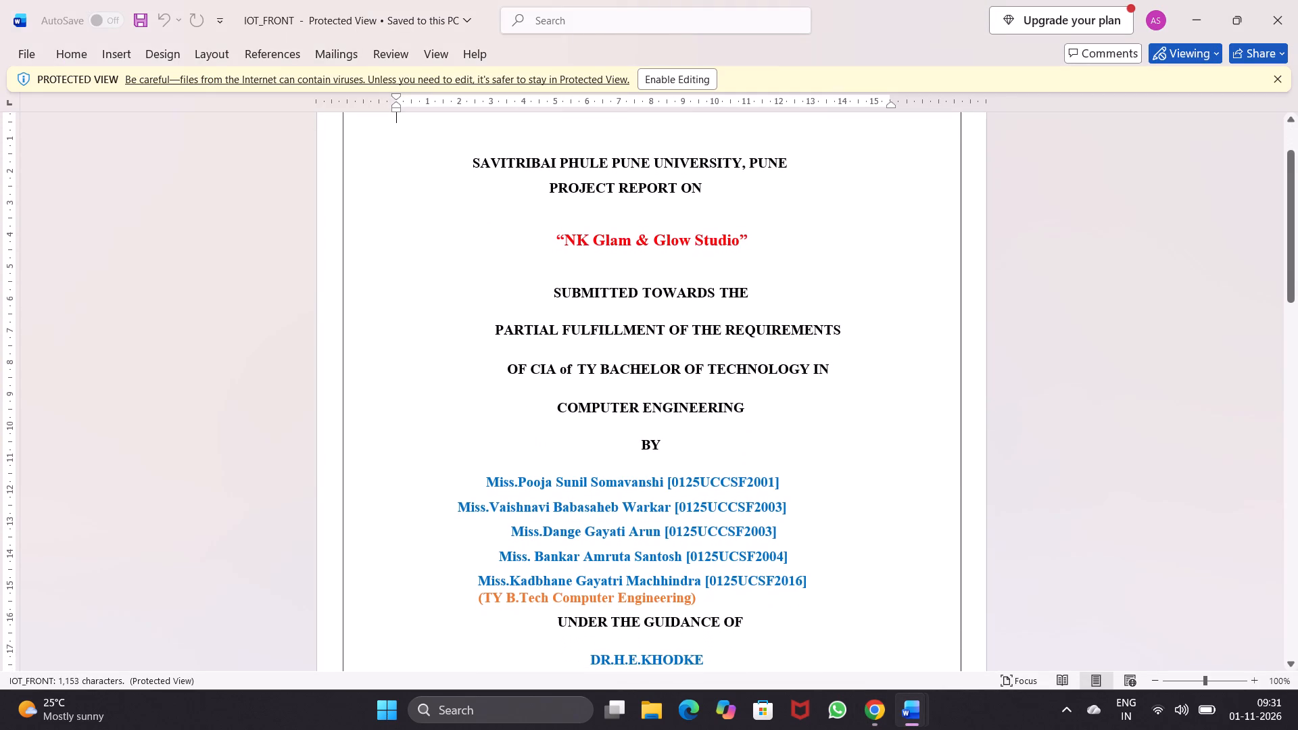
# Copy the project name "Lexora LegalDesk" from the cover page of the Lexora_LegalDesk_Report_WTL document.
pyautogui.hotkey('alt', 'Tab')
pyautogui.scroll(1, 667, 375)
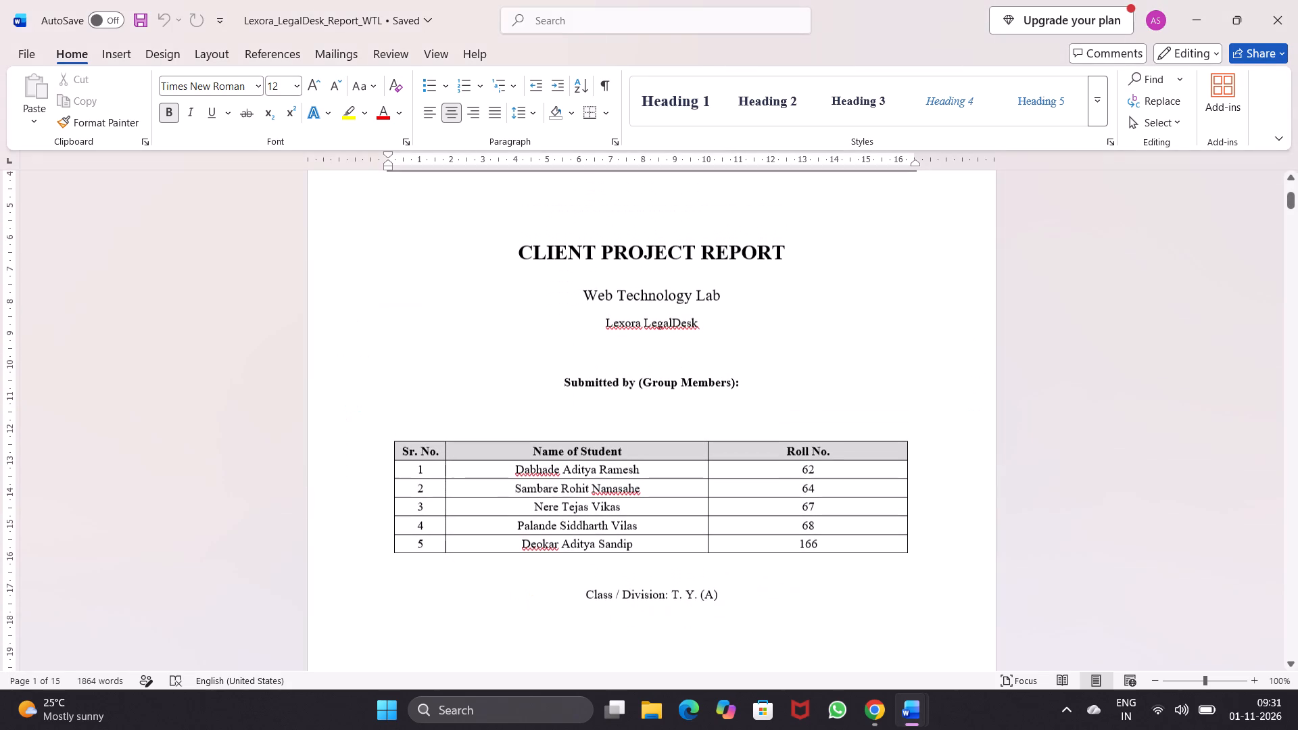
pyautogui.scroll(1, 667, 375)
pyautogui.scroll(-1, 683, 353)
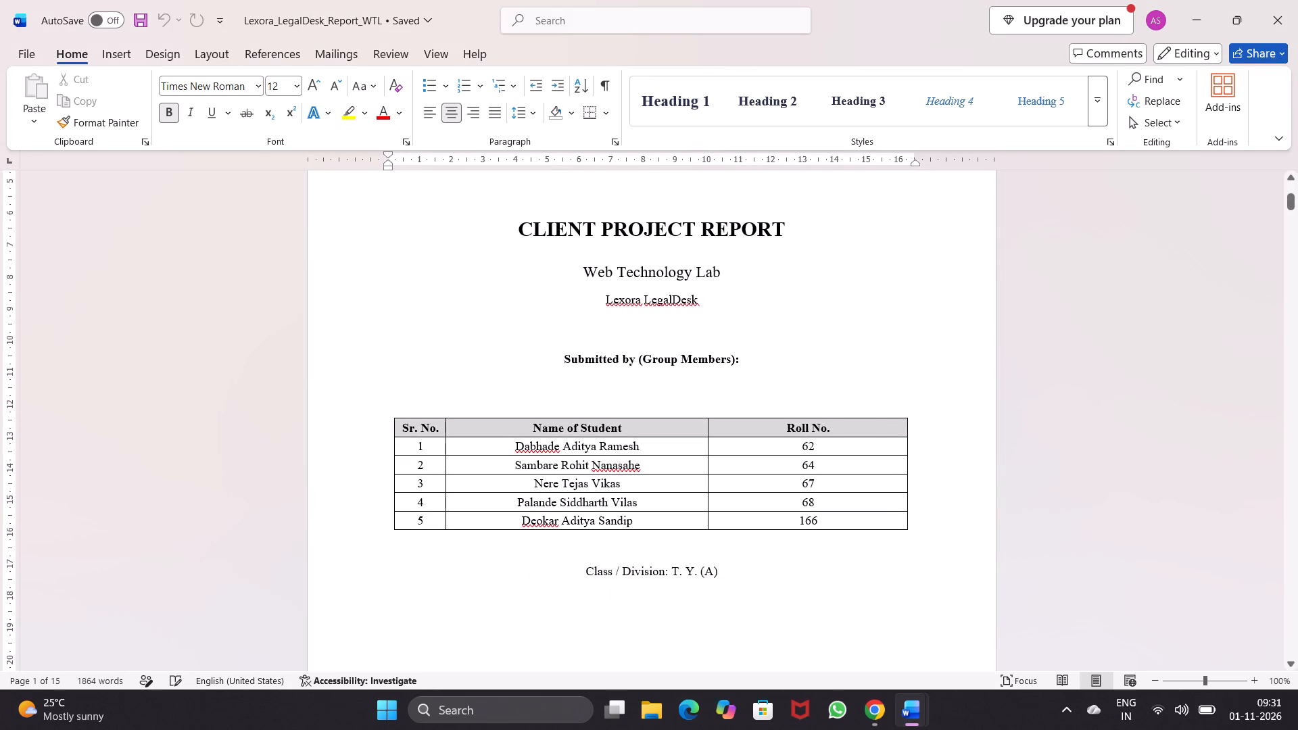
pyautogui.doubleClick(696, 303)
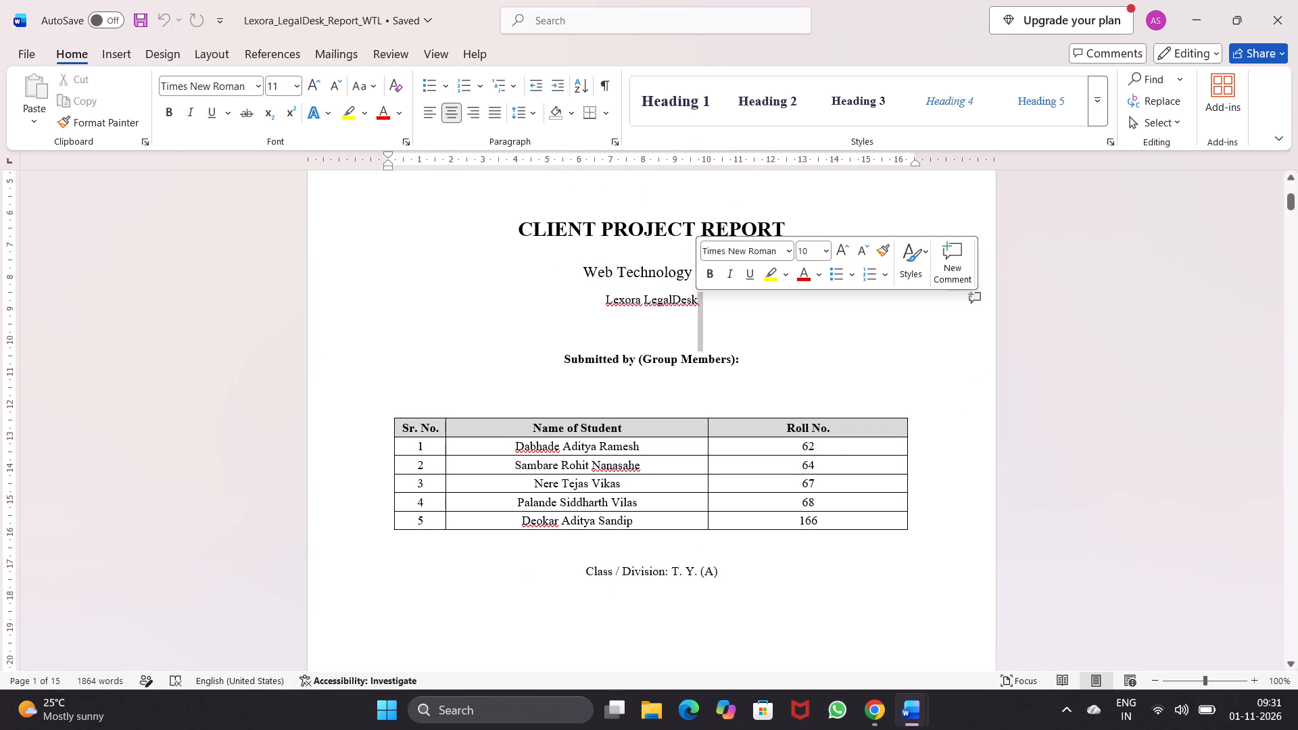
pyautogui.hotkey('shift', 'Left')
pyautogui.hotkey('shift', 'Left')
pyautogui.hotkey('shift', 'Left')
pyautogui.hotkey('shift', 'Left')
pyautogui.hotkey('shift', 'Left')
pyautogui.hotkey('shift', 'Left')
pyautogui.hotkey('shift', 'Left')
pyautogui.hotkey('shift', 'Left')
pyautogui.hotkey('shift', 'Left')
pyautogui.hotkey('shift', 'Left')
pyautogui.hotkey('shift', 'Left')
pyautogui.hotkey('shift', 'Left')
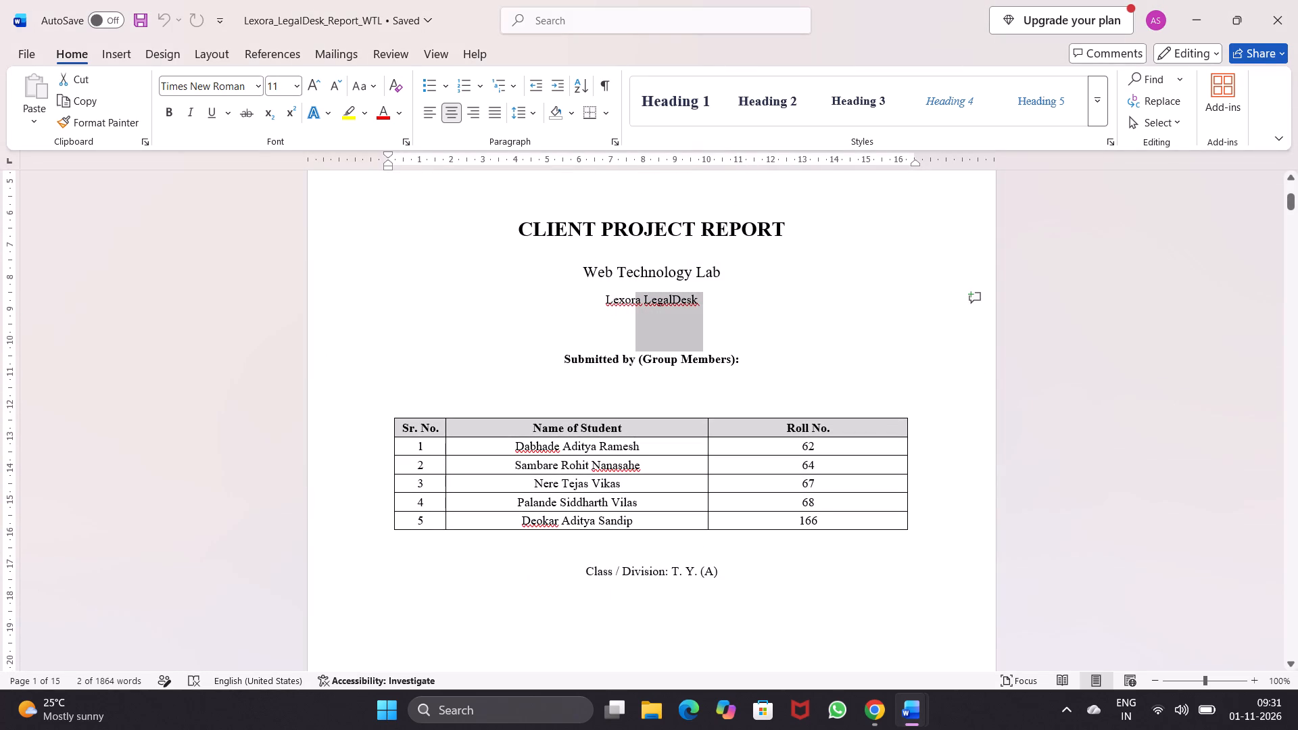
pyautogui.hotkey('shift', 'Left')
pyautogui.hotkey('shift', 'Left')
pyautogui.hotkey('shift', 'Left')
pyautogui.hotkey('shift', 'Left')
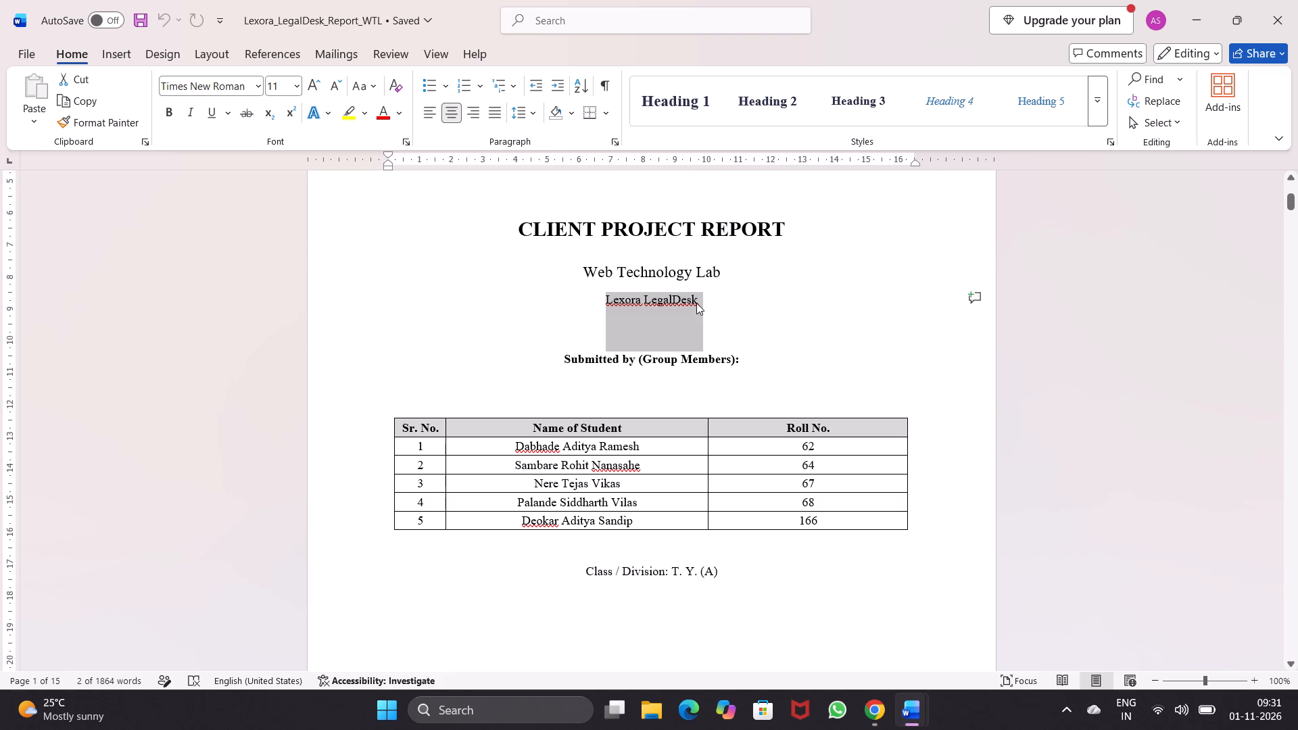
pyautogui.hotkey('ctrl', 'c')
# Switch to the IOT_FRONT document and enable editing so that its project title can be changed.
pyautogui.hotkey('alt', 'Tab')
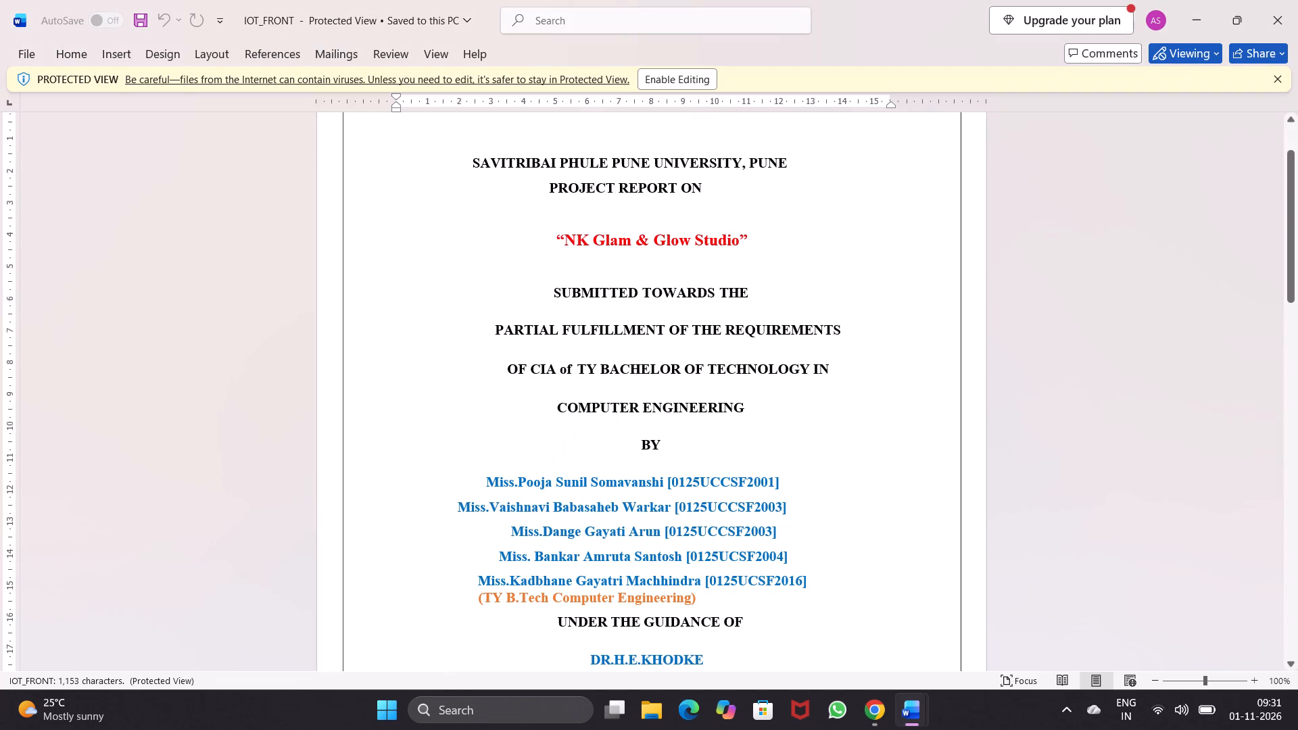
pyautogui.click(736, 238)
pyautogui.press('BackSpace')
pyautogui.press('BackSpace')
pyautogui.press('BackSpace')
pyautogui.press('BackSpace')
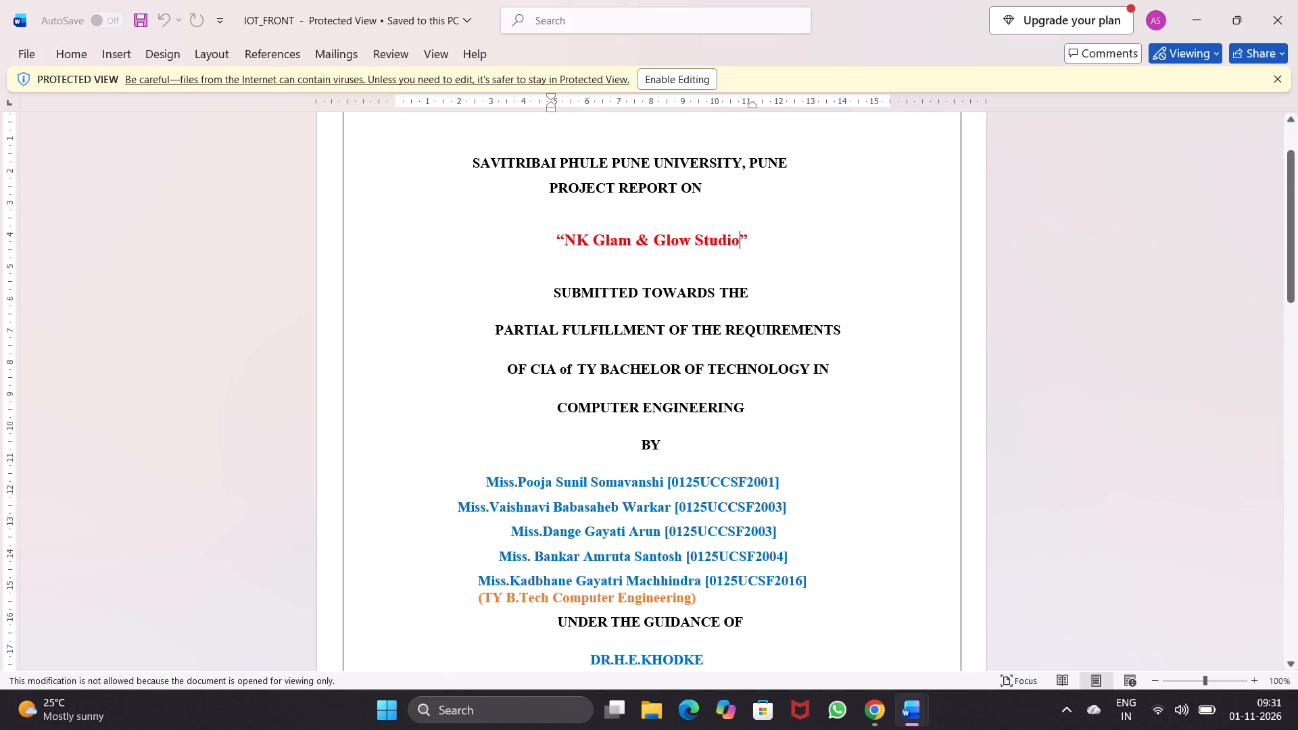
pyautogui.click(692, 79)
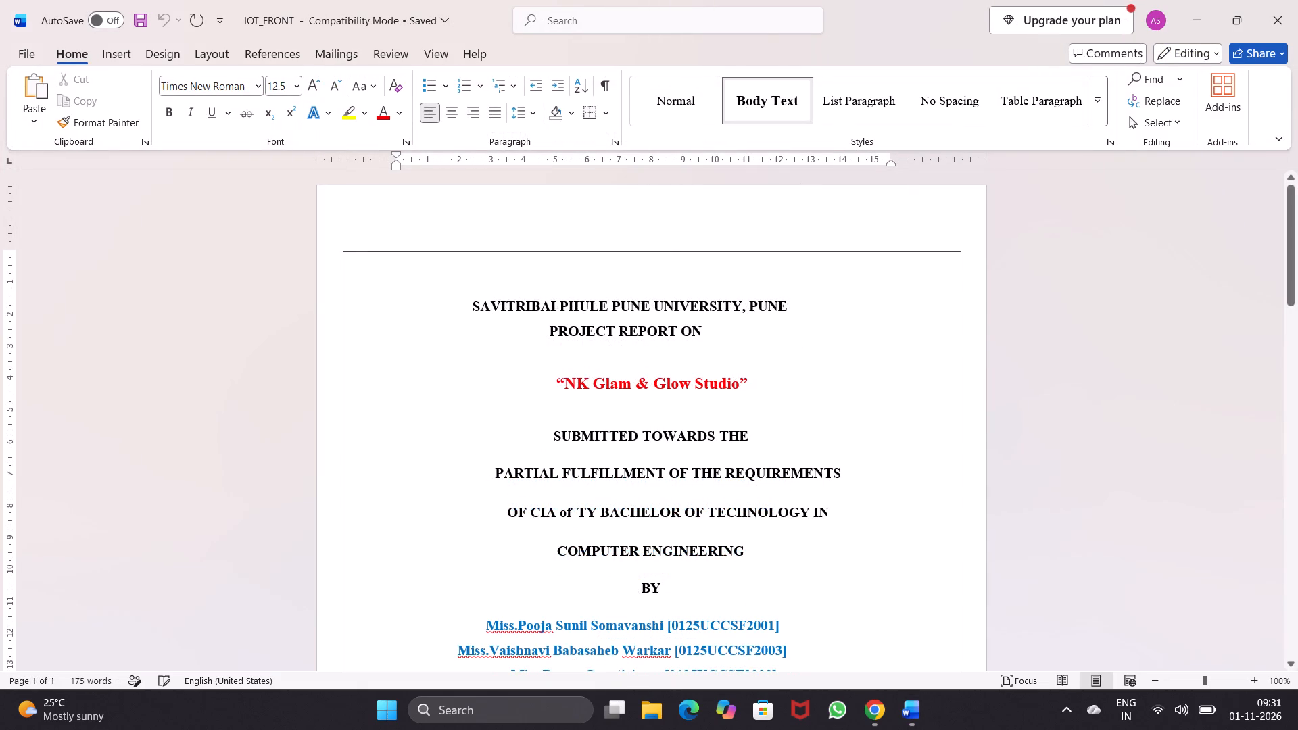
# Delete the words of the red "NK Glam & Glow Studio" title back to its first letter, keeping the quotation marks.
pyautogui.click(736, 391)
pyautogui.press('BackSpace')
pyautogui.press('BackSpace')
pyautogui.press('BackSpace')
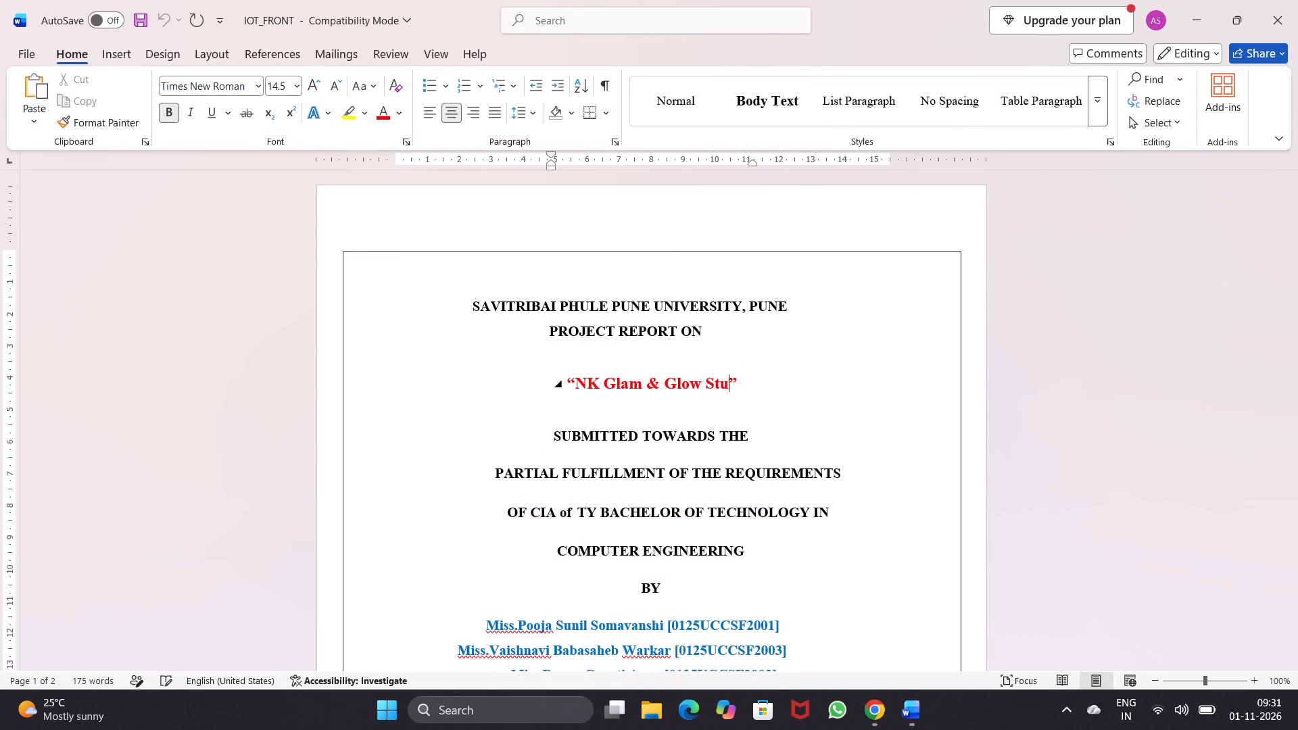
pyautogui.press('BackSpace')
pyautogui.press('BackSpace')
pyautogui.press('BackSpace')
pyautogui.press('BackSpace')
pyautogui.press('BackSpace')
pyautogui.press('BackSpace')
pyautogui.press('BackSpace')
pyautogui.press('BackSpace')
pyautogui.press('BackSpace')
pyautogui.press('BackSpace')
pyautogui.press('BackSpace')
pyautogui.press('BackSpace')
pyautogui.press('BackSpace')
pyautogui.press('BackSpace')
pyautogui.press('BackSpace')
pyautogui.press('BackSpace')
pyautogui.press('BackSpace')
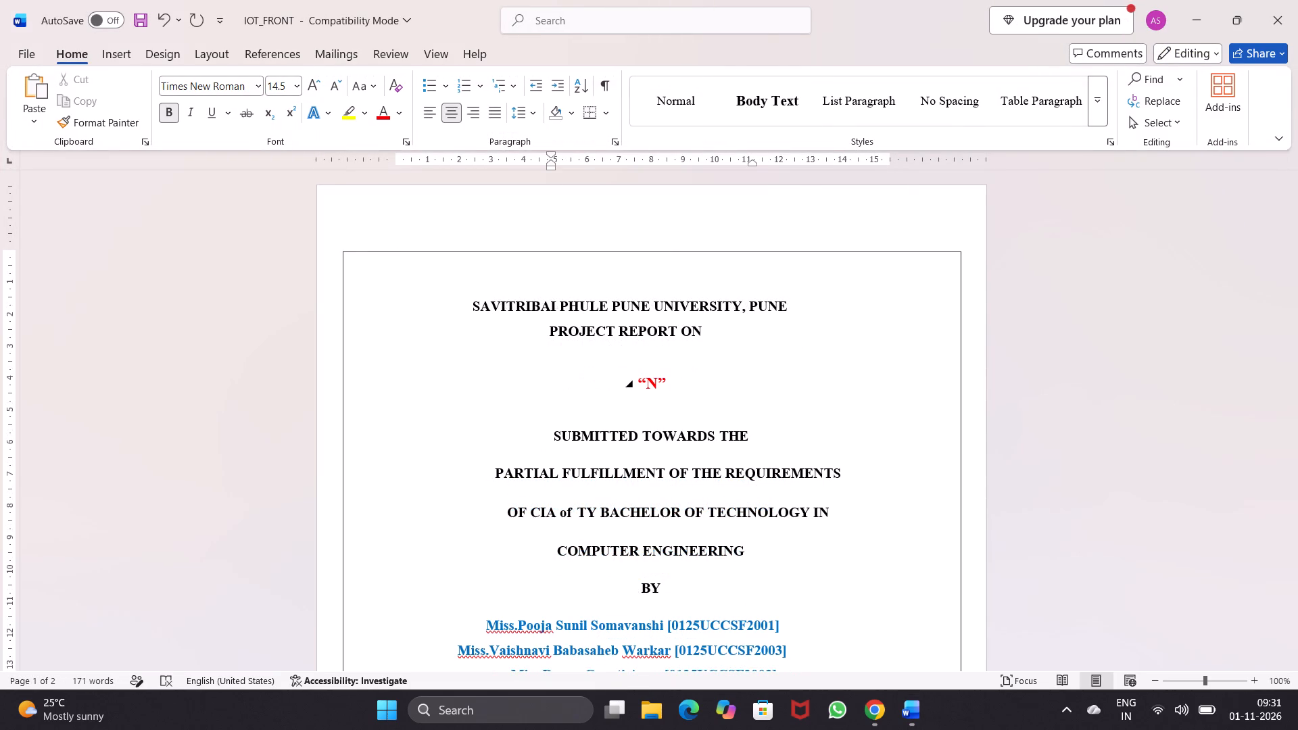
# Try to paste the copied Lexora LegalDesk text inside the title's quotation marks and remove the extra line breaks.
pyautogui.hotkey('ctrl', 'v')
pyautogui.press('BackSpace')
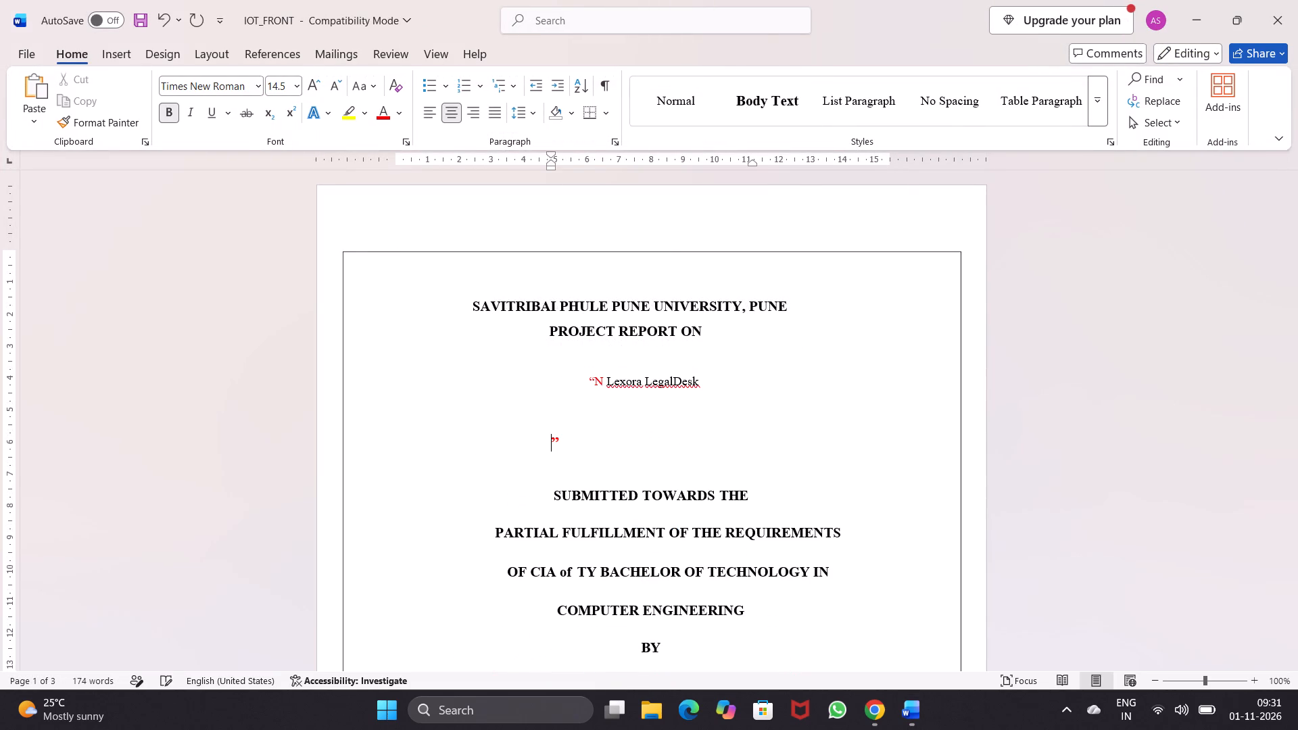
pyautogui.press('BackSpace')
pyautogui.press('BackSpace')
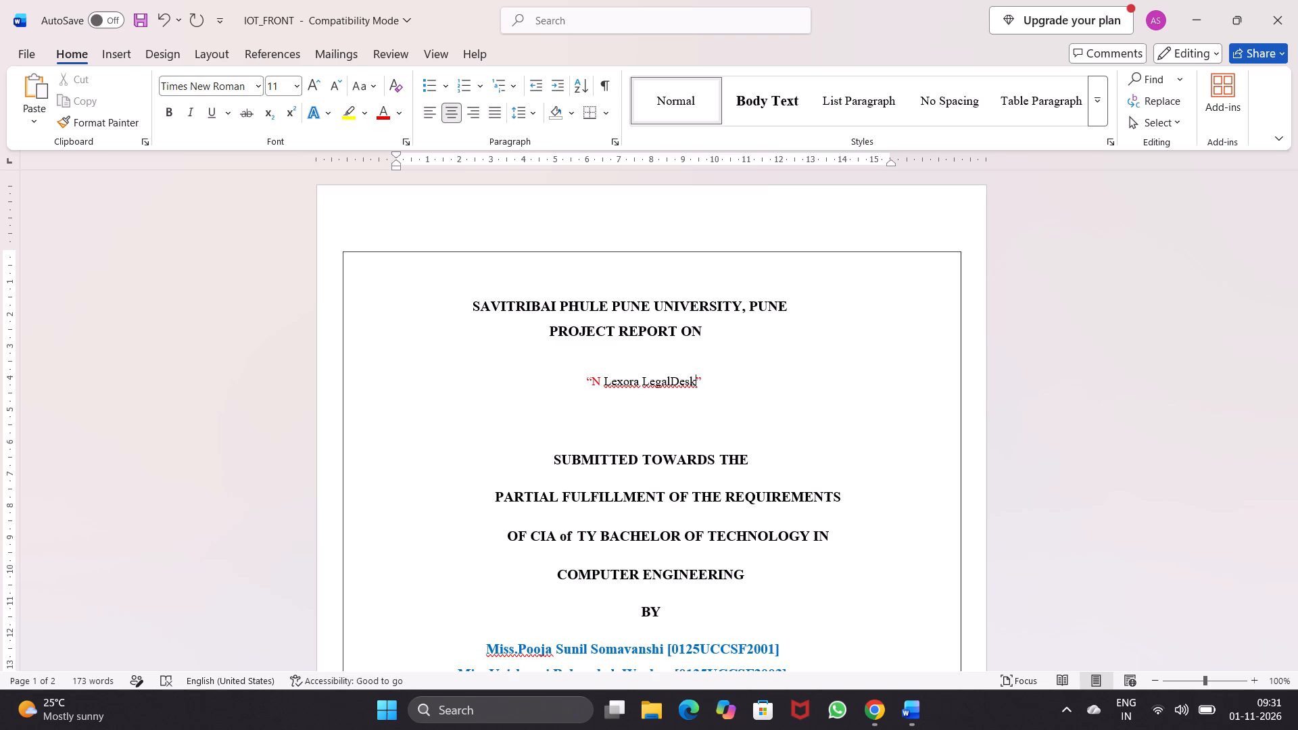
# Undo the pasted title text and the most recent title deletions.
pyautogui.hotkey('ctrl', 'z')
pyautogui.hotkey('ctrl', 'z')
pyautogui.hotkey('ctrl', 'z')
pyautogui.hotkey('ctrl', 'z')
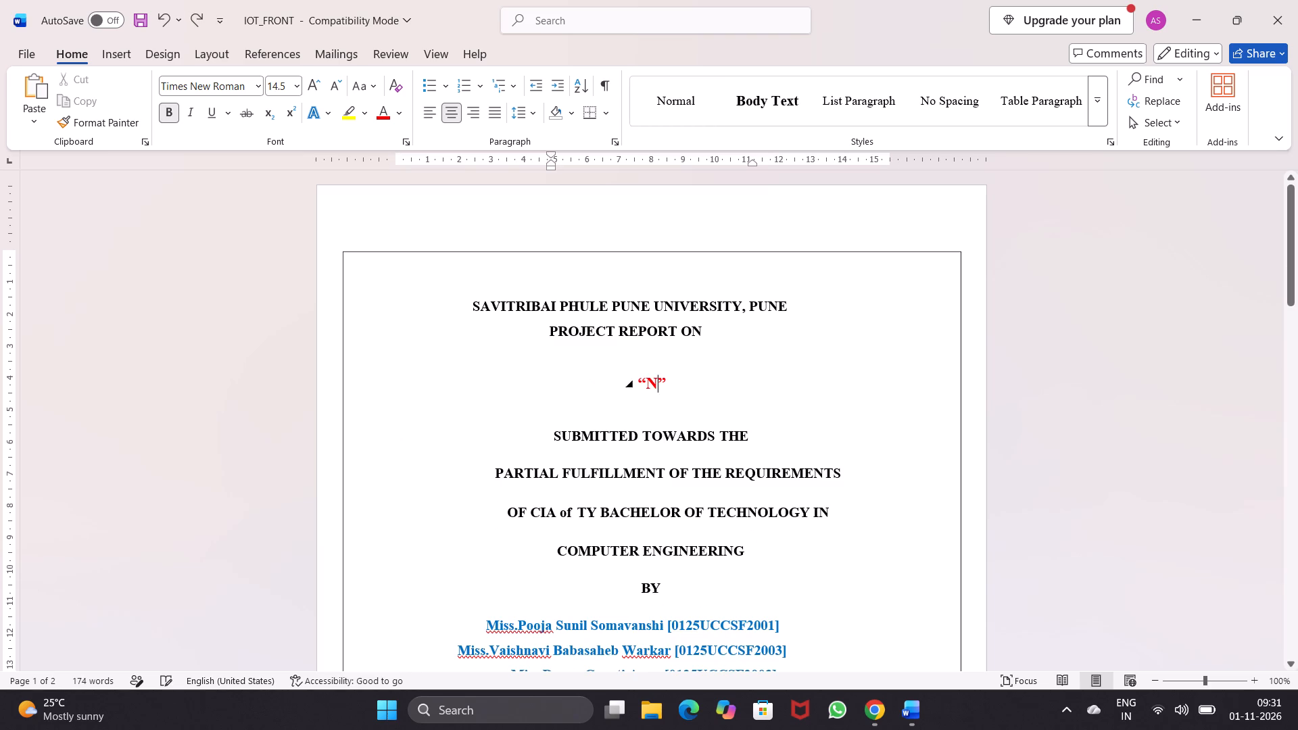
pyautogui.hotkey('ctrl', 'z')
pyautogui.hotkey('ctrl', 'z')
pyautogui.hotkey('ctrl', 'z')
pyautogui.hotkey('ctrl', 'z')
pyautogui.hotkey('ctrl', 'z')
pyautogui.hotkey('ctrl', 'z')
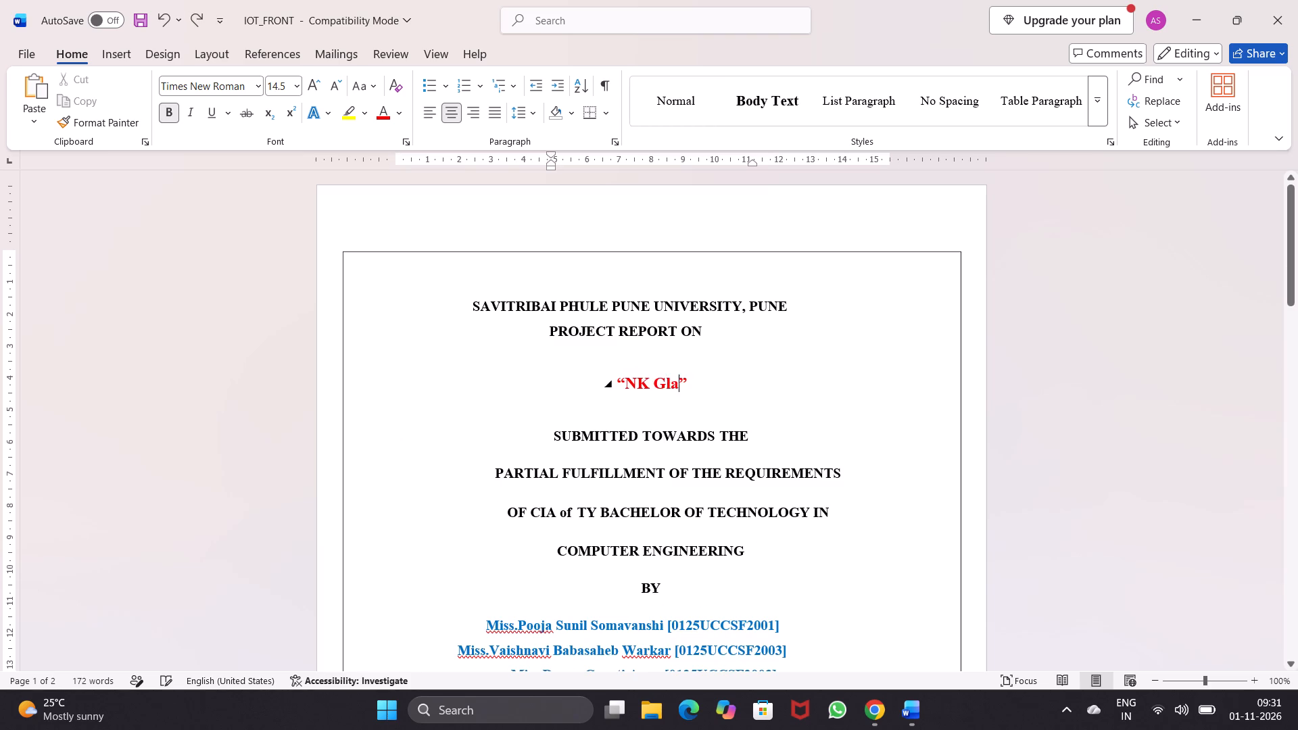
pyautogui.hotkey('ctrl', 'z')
# Replace the remaining title text inside the quotation marks with "Lexora LegalDesk", checking the spelling against the Lexora report.
pyautogui.press('Left')
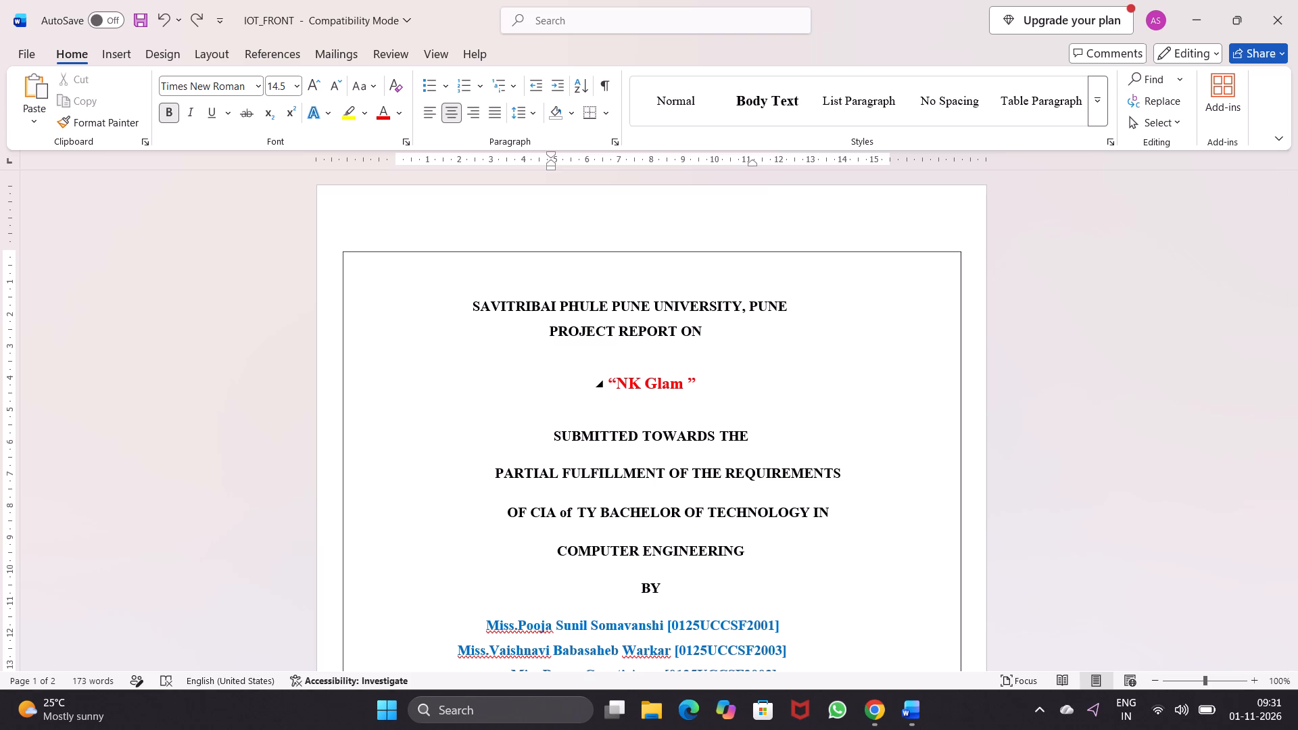
pyautogui.press('BackSpace')
pyautogui.press('BackSpace')
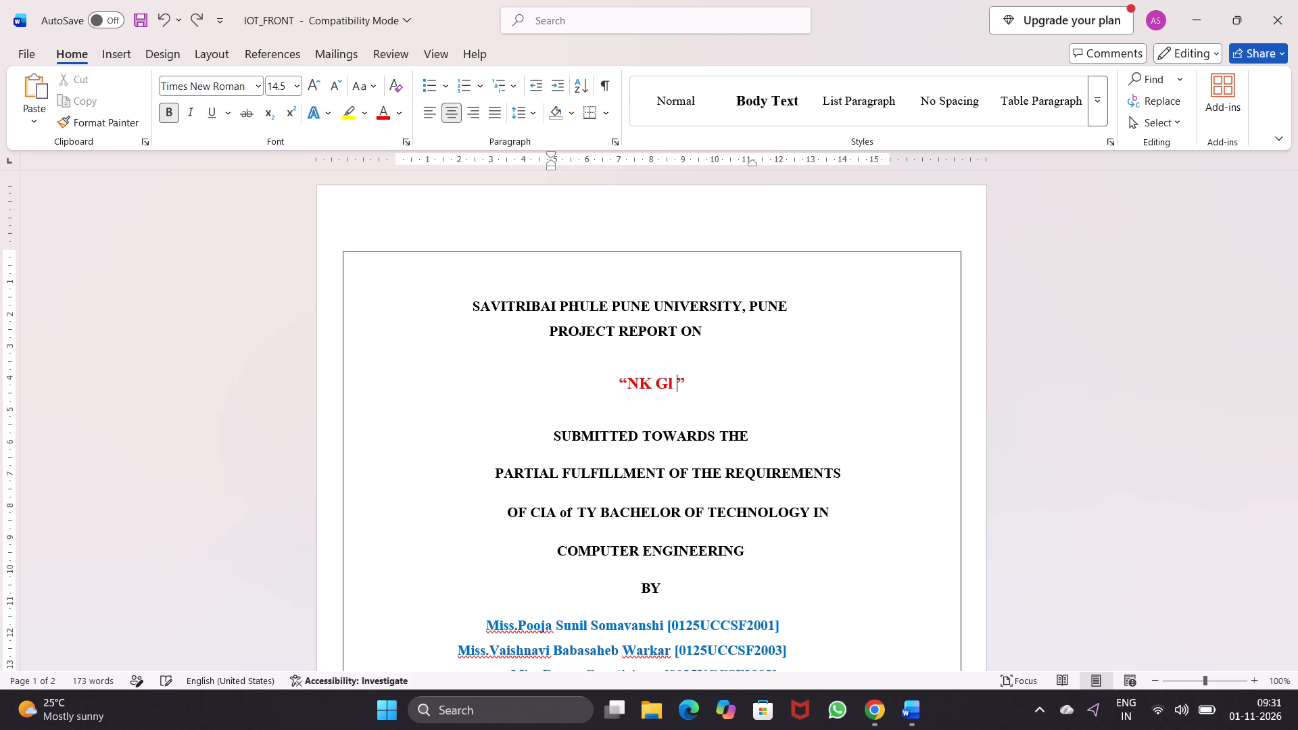
pyautogui.press('BackSpace')
pyautogui.press('BackSpace')
pyautogui.press('BackSpace')
pyautogui.press('BackSpace')
pyautogui.press('BackSpace')
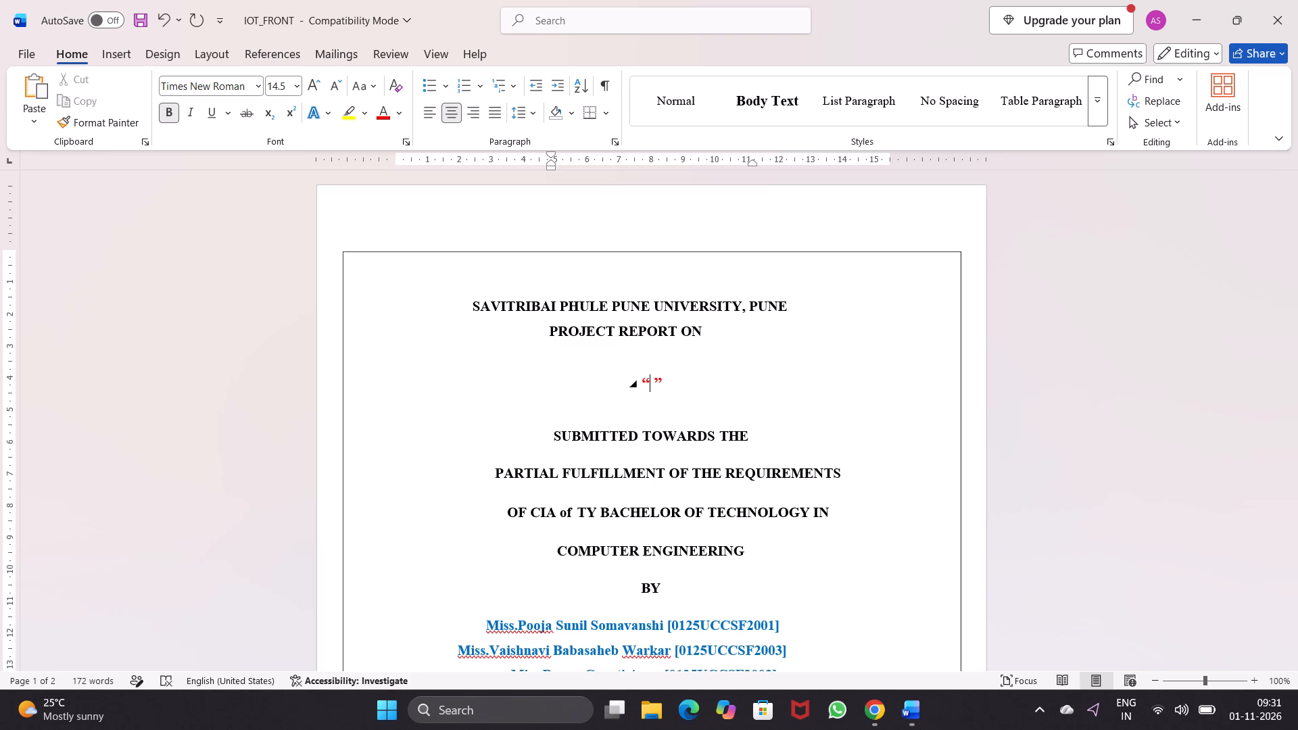
pyautogui.press('l')
pyautogui.hotkey('alt', 'Tab')
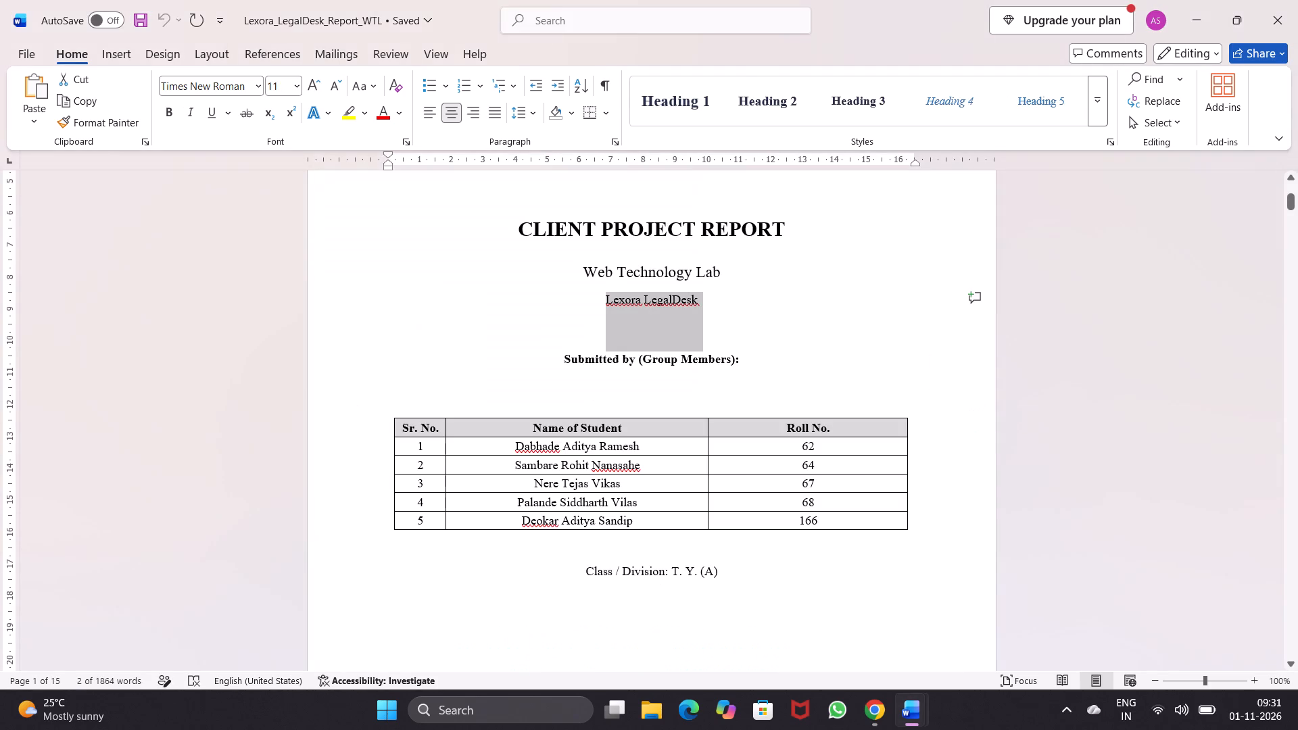
pyautogui.hotkey('alt', 'Tab')
pyautogui.write('exora')
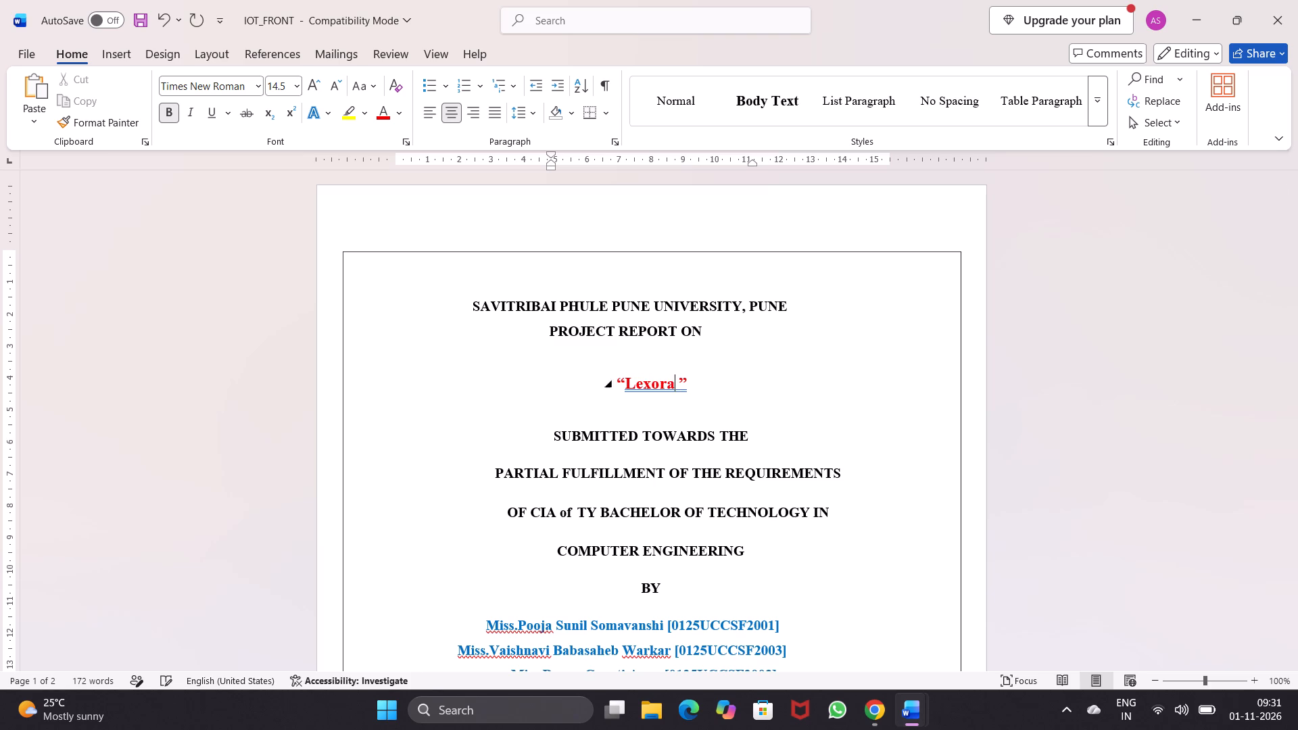
pyautogui.hotkey('alt', 'Tab')
pyautogui.hotkey('alt', 'Tab')
pyautogui.press('space')
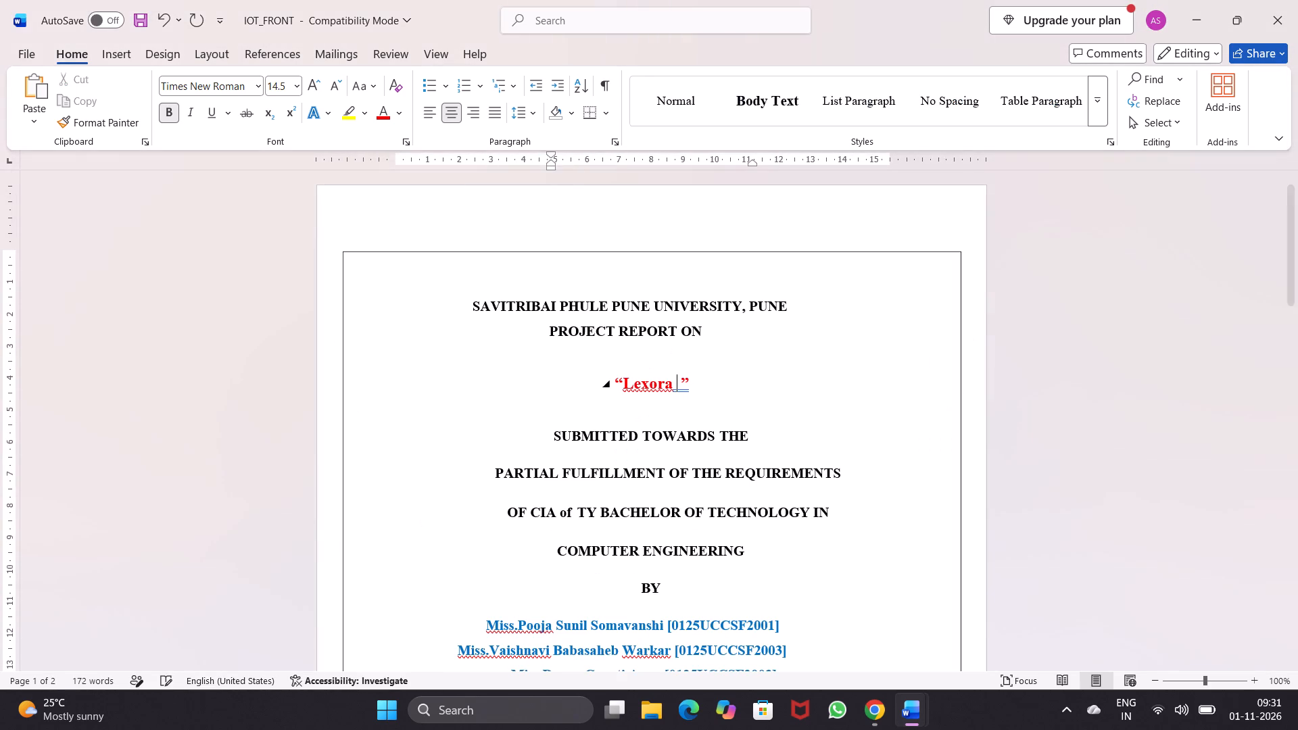
pyautogui.hotkey('alt', 'Tab')
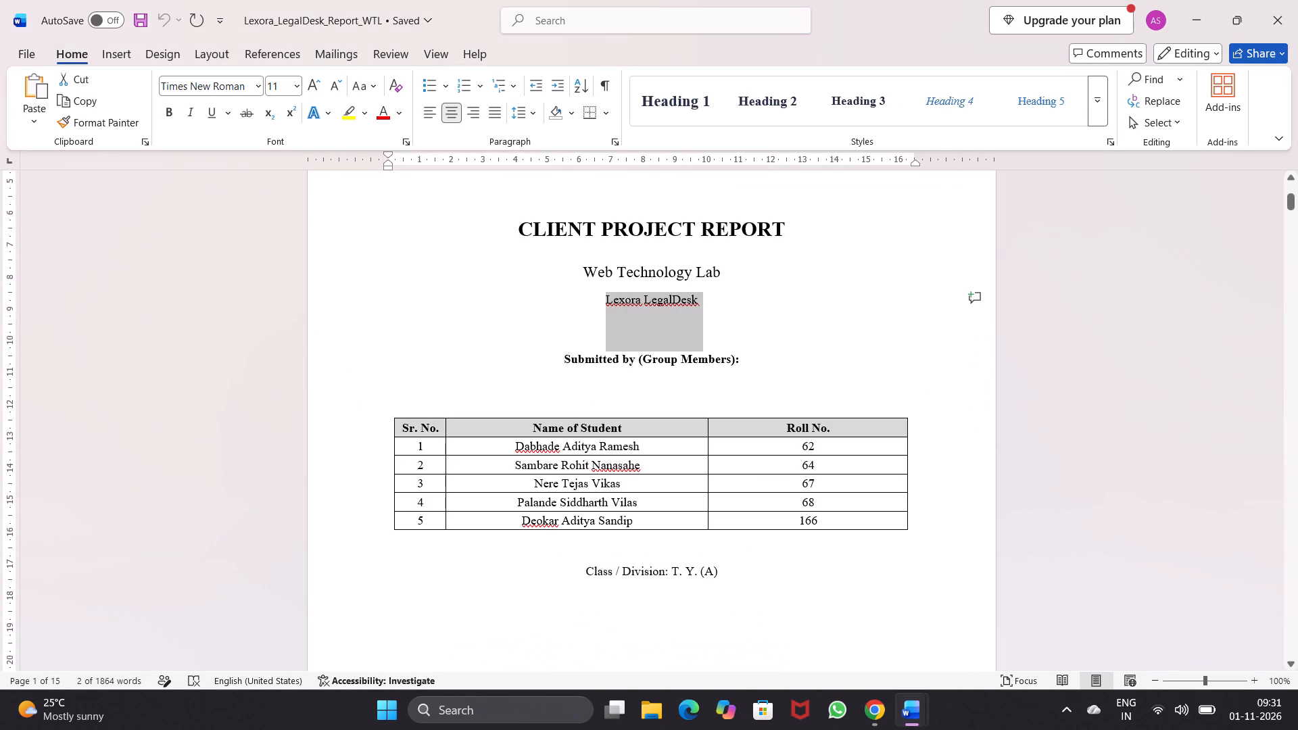
pyautogui.hotkey('alt', 'Tab')
pyautogui.hotkey('alt', 'Tab')
pyautogui.hotkey('alt', 'Tab')
pyautogui.write('egal')
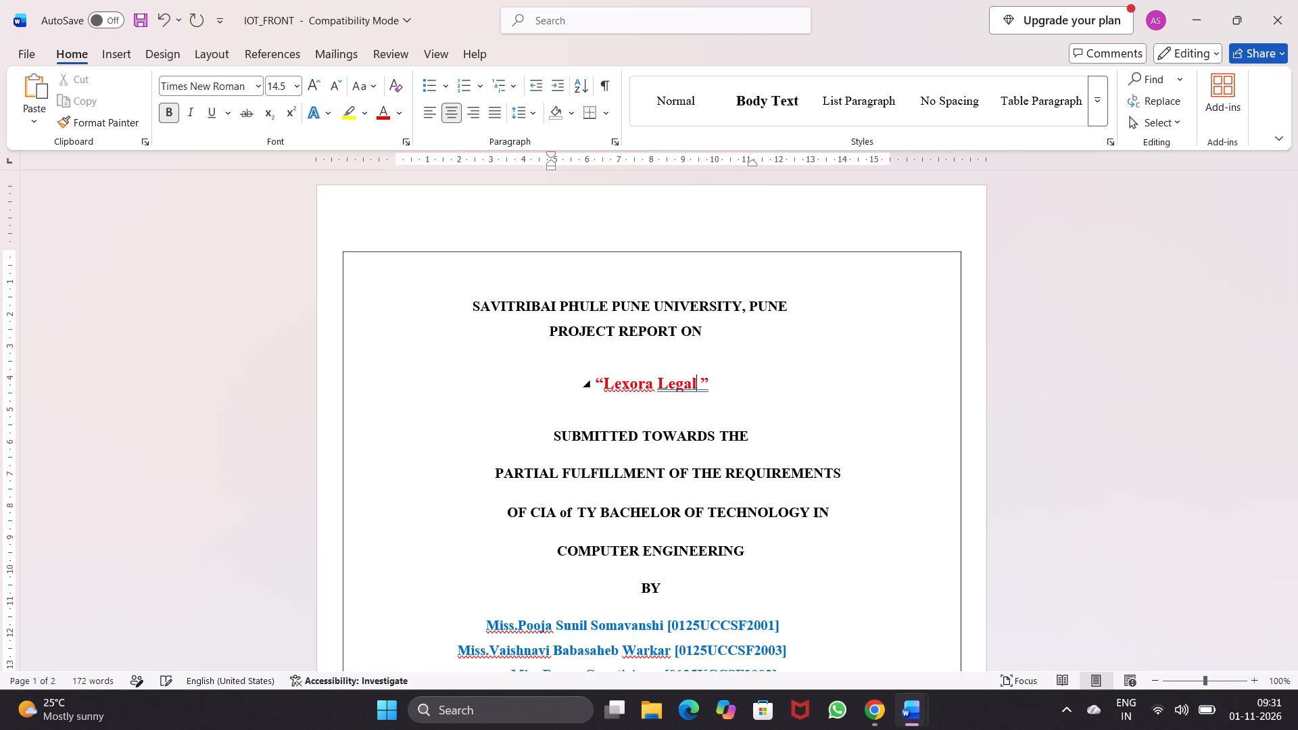
pyautogui.press('space')
pyautogui.press('d')
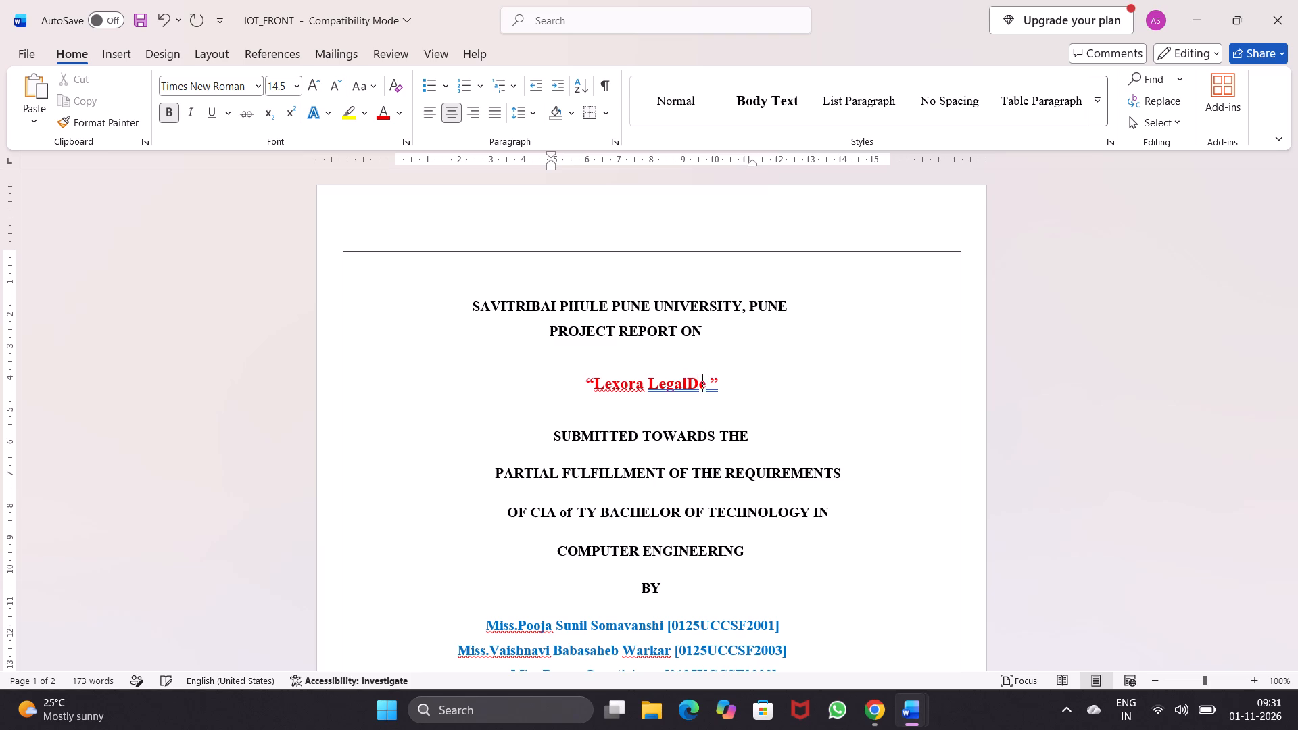
pyautogui.press('Right')
pyautogui.press('BackSpace')
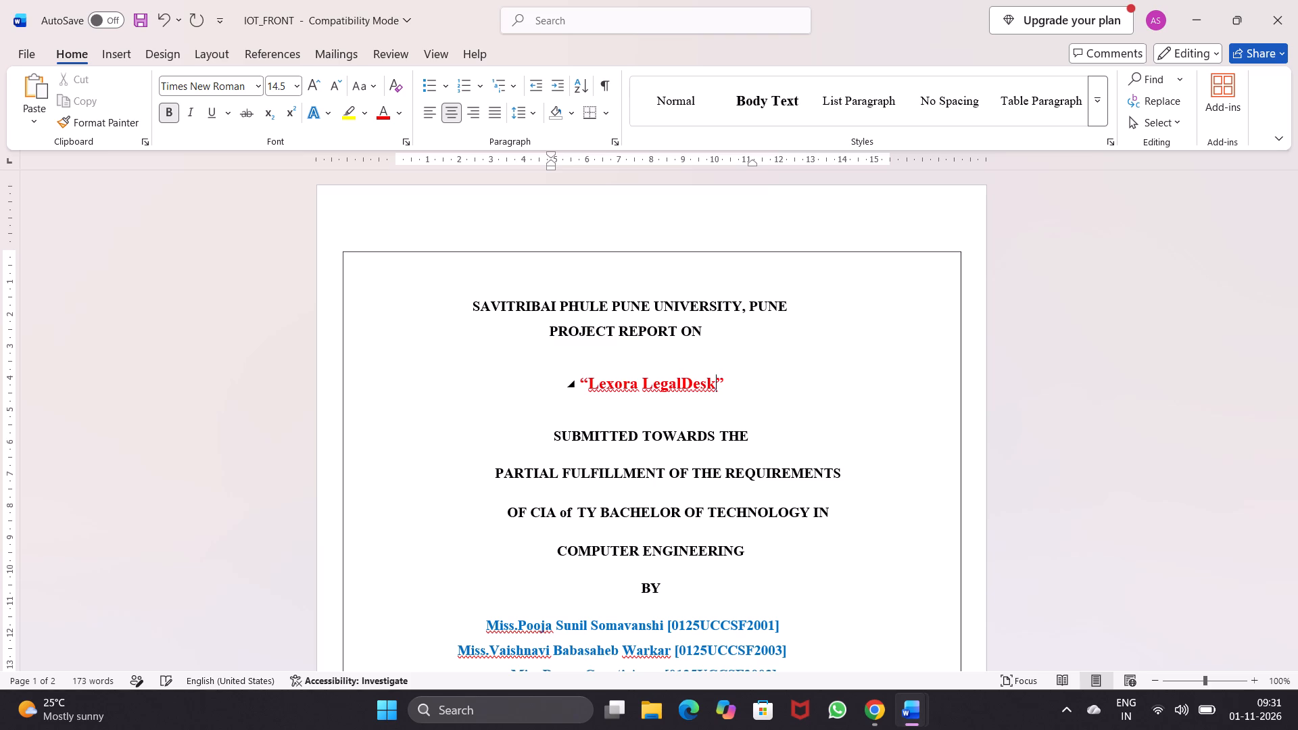
pyautogui.hotkey('alt', 'Tab')
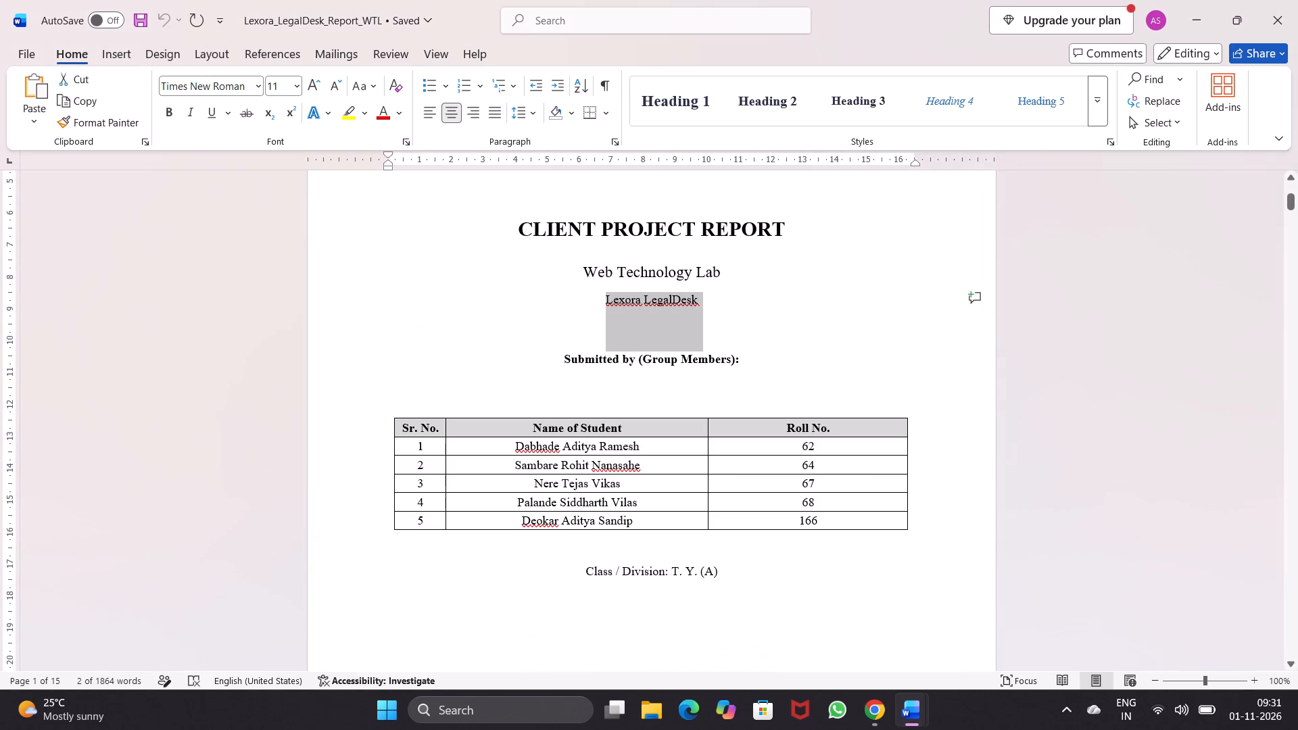
pyautogui.hotkey('alt', 'Tab')
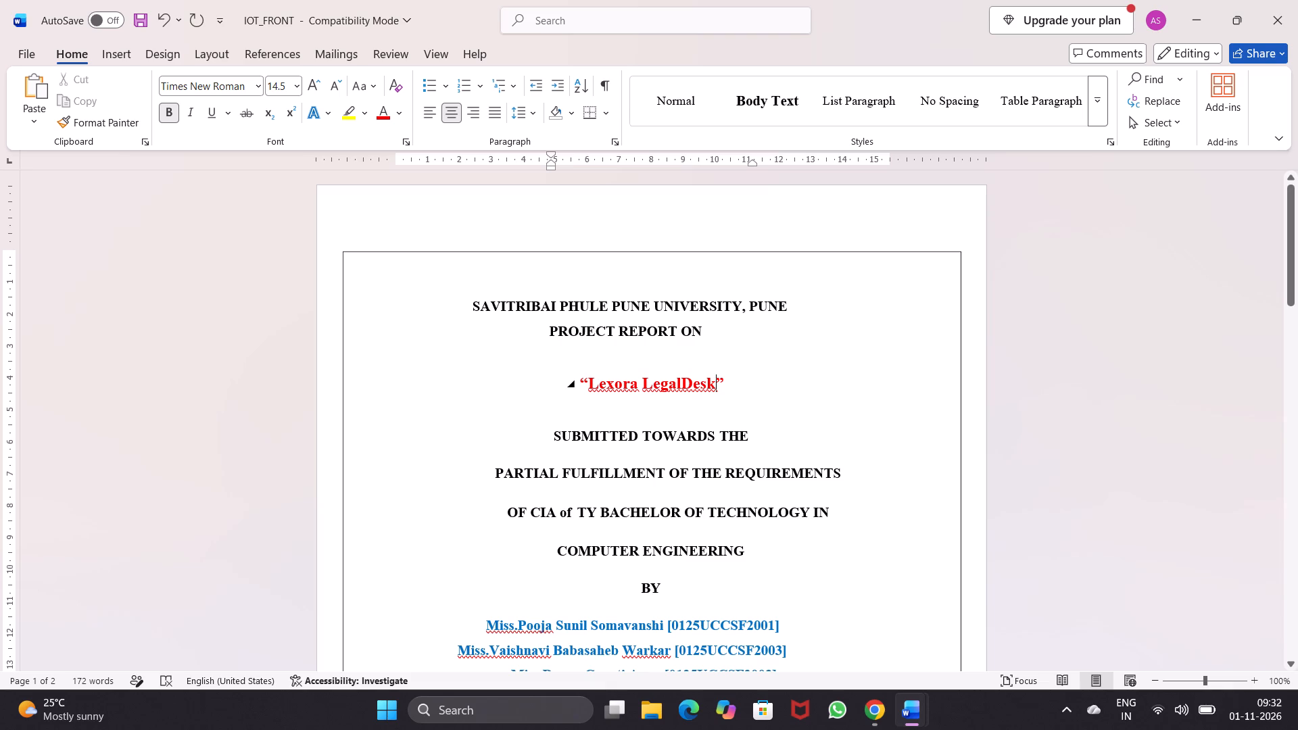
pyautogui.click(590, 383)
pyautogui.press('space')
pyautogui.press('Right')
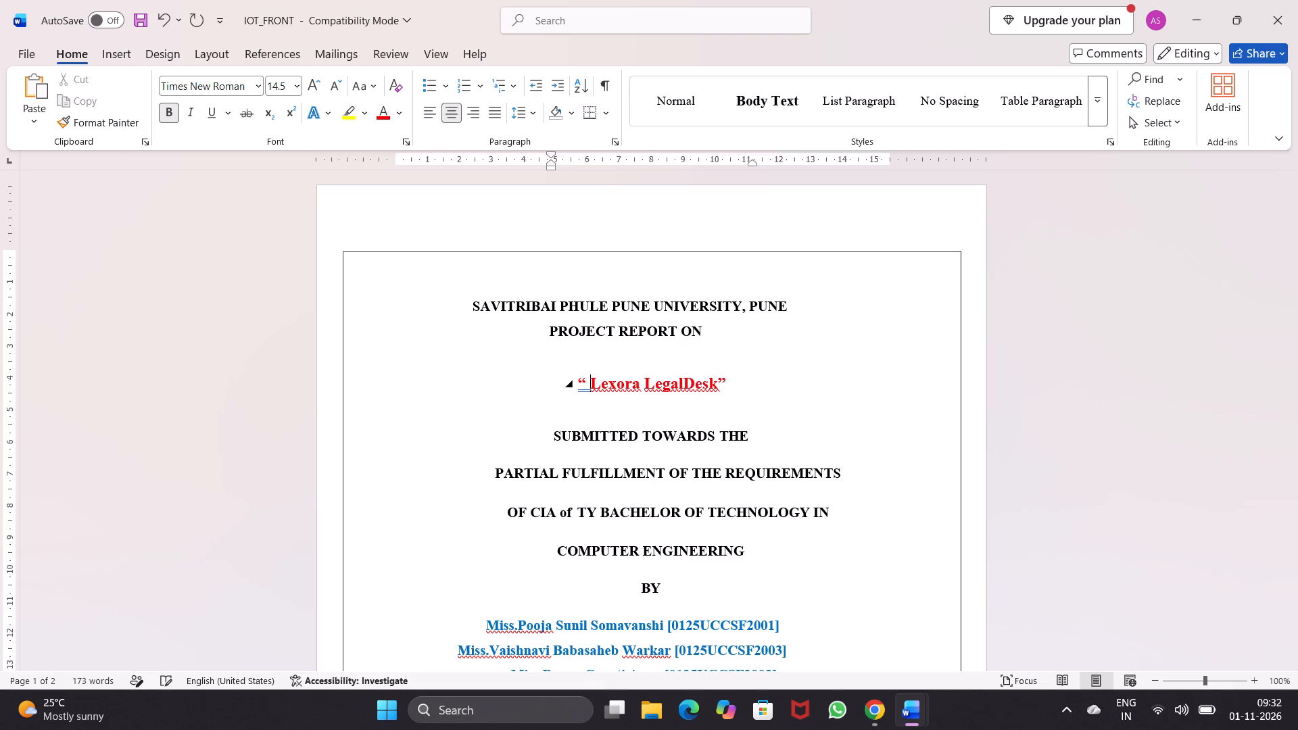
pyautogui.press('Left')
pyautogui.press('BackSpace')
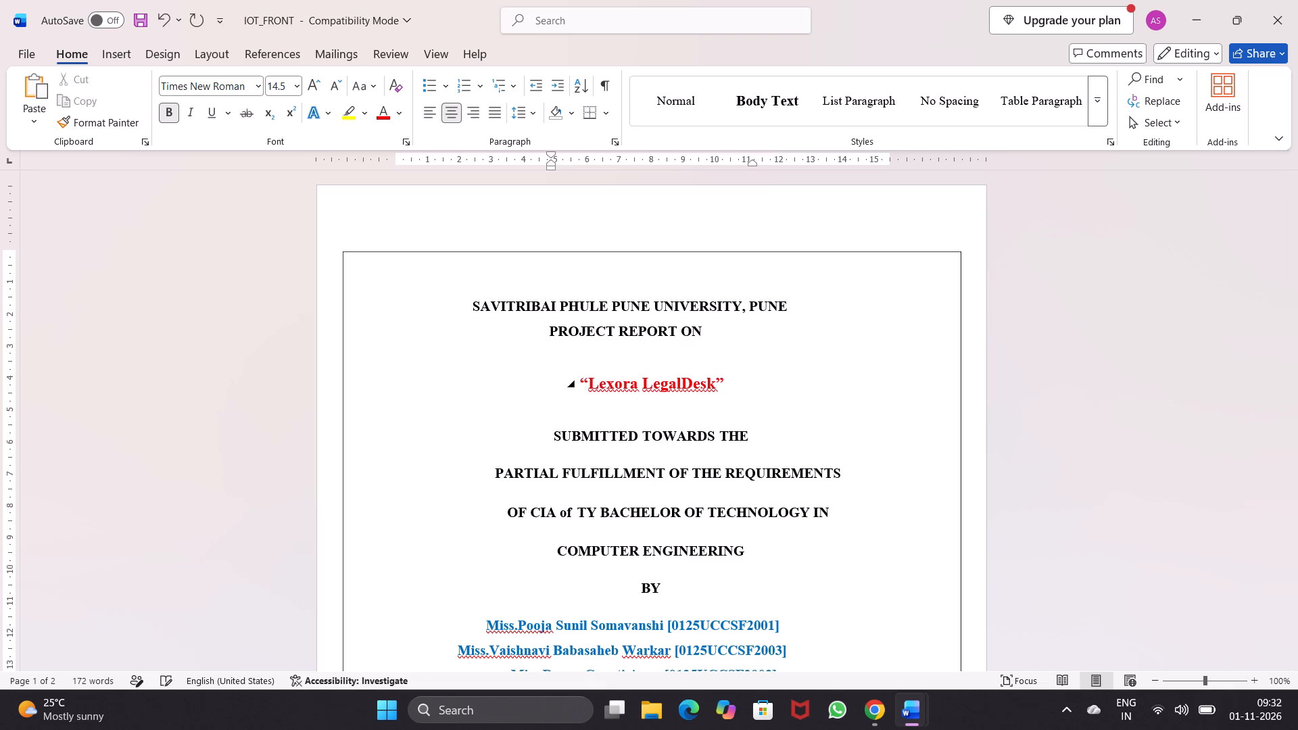
# Centre-align the university name and "PROJECT REPORT ON" heading on the cover page.
pyautogui.click(793, 429)
pyautogui.scroll(-1, 793, 429)
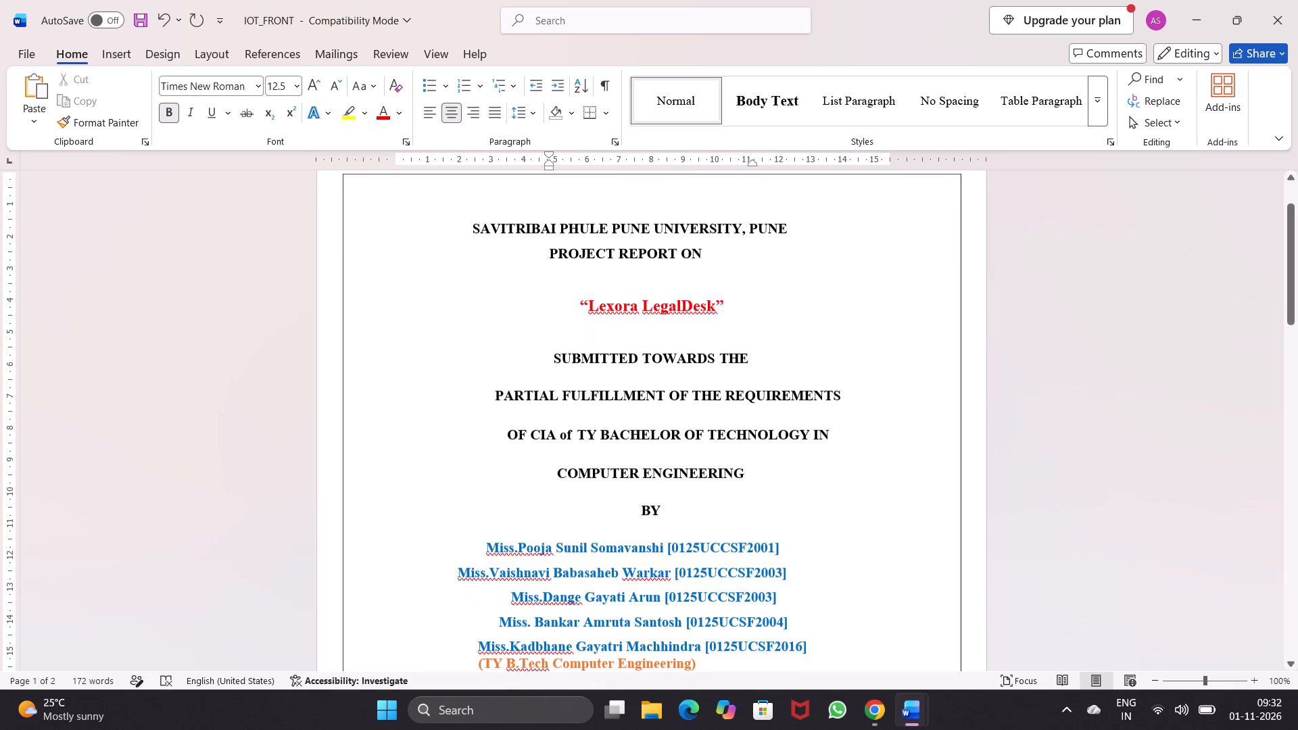
pyautogui.doubleClick(687, 257)
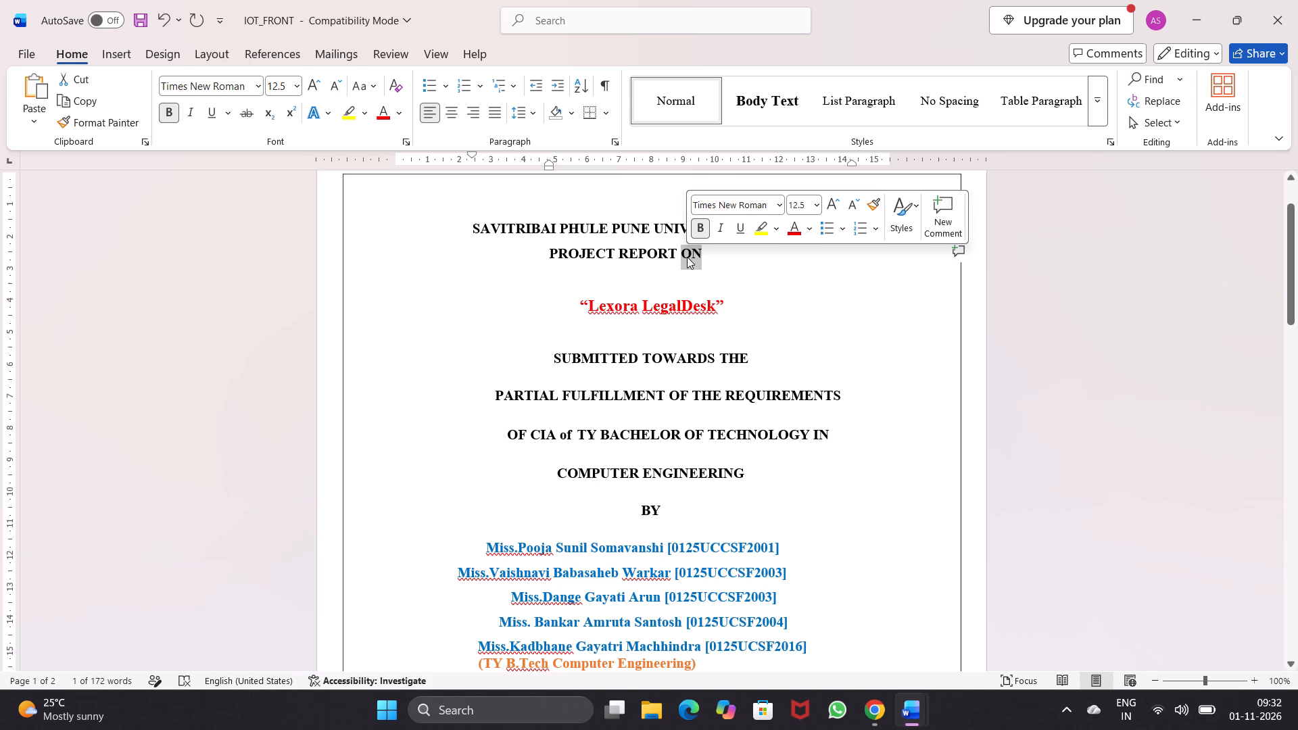
pyautogui.click(448, 107)
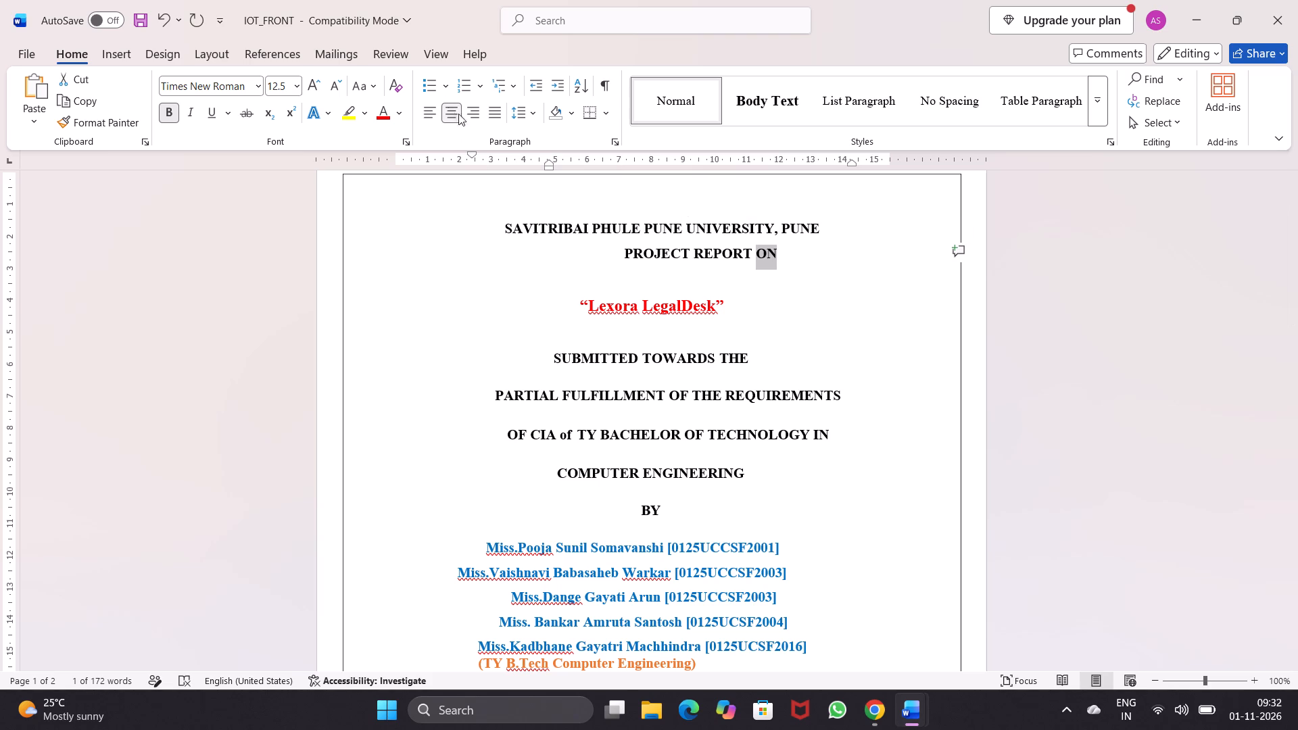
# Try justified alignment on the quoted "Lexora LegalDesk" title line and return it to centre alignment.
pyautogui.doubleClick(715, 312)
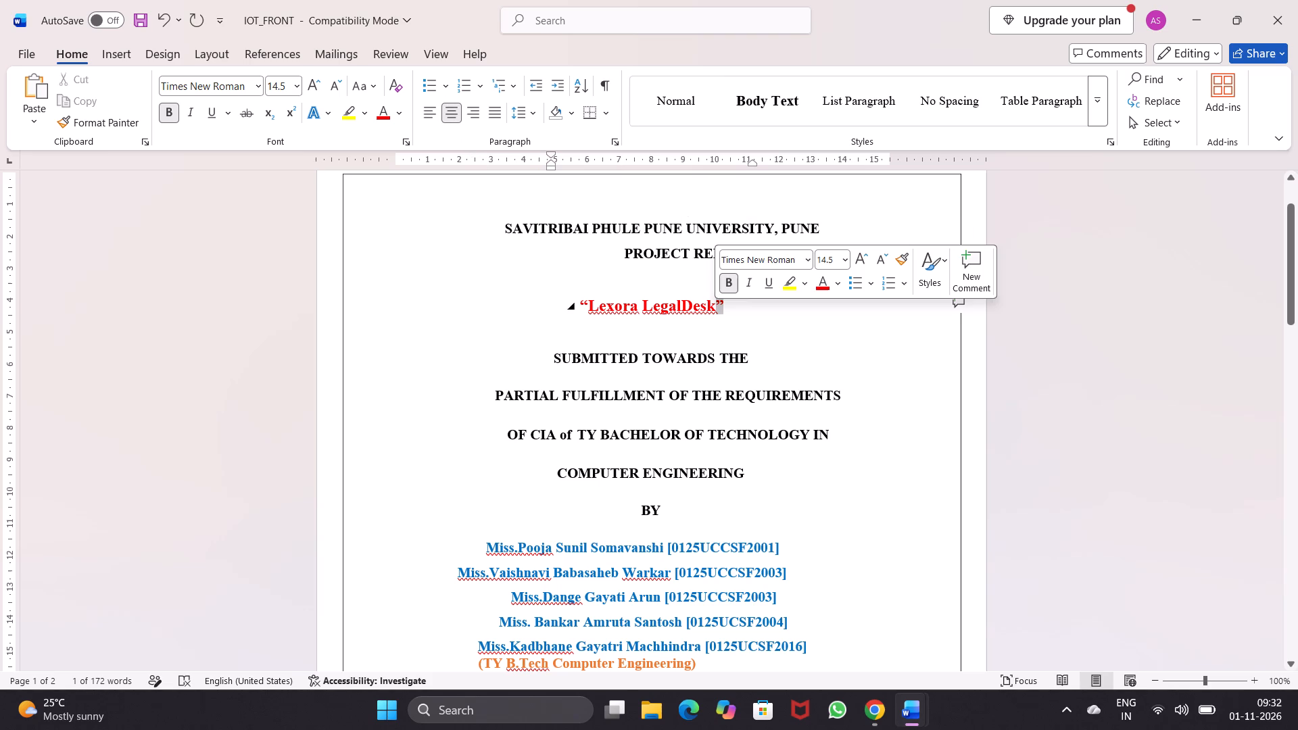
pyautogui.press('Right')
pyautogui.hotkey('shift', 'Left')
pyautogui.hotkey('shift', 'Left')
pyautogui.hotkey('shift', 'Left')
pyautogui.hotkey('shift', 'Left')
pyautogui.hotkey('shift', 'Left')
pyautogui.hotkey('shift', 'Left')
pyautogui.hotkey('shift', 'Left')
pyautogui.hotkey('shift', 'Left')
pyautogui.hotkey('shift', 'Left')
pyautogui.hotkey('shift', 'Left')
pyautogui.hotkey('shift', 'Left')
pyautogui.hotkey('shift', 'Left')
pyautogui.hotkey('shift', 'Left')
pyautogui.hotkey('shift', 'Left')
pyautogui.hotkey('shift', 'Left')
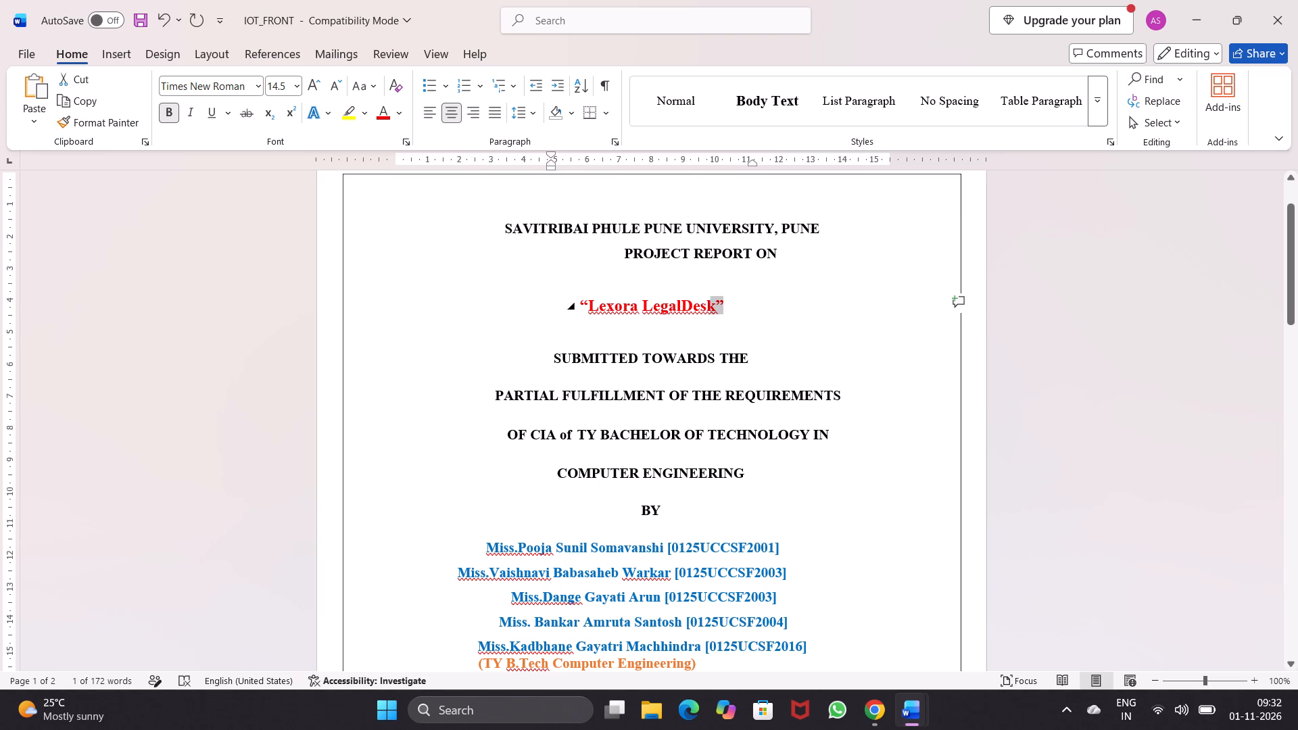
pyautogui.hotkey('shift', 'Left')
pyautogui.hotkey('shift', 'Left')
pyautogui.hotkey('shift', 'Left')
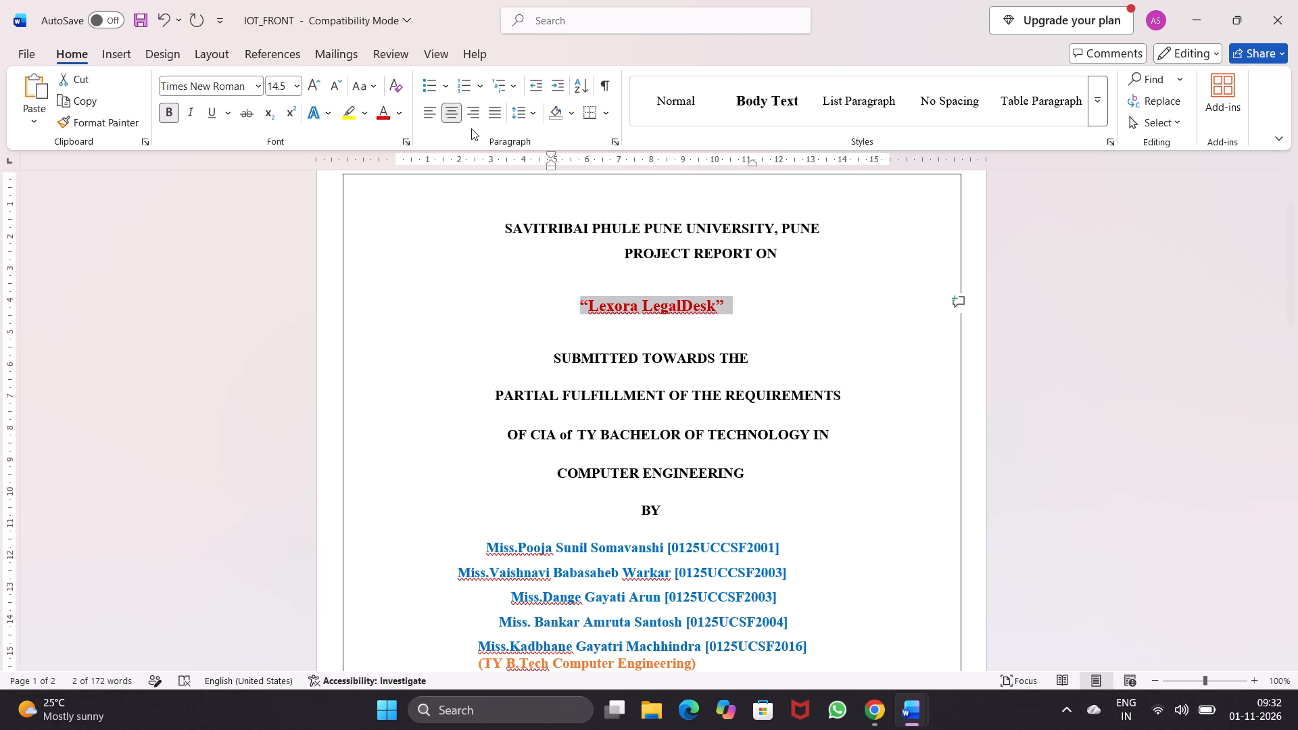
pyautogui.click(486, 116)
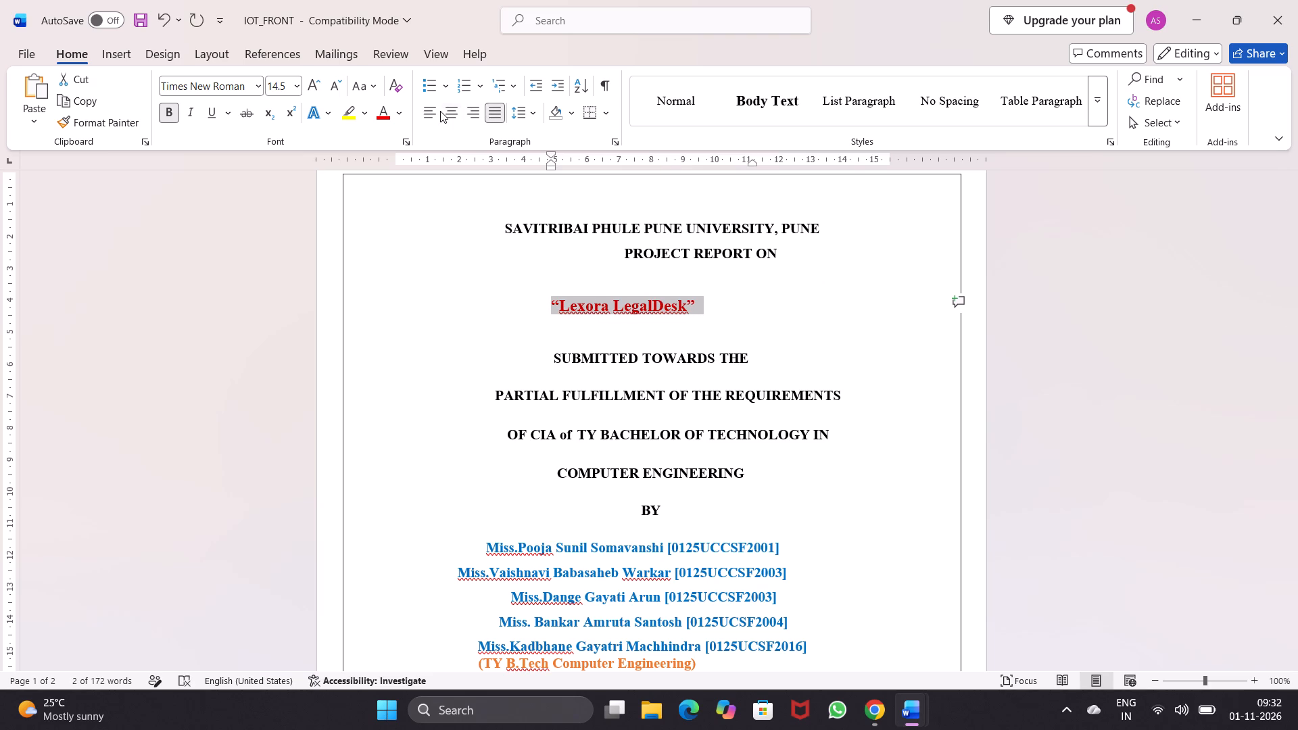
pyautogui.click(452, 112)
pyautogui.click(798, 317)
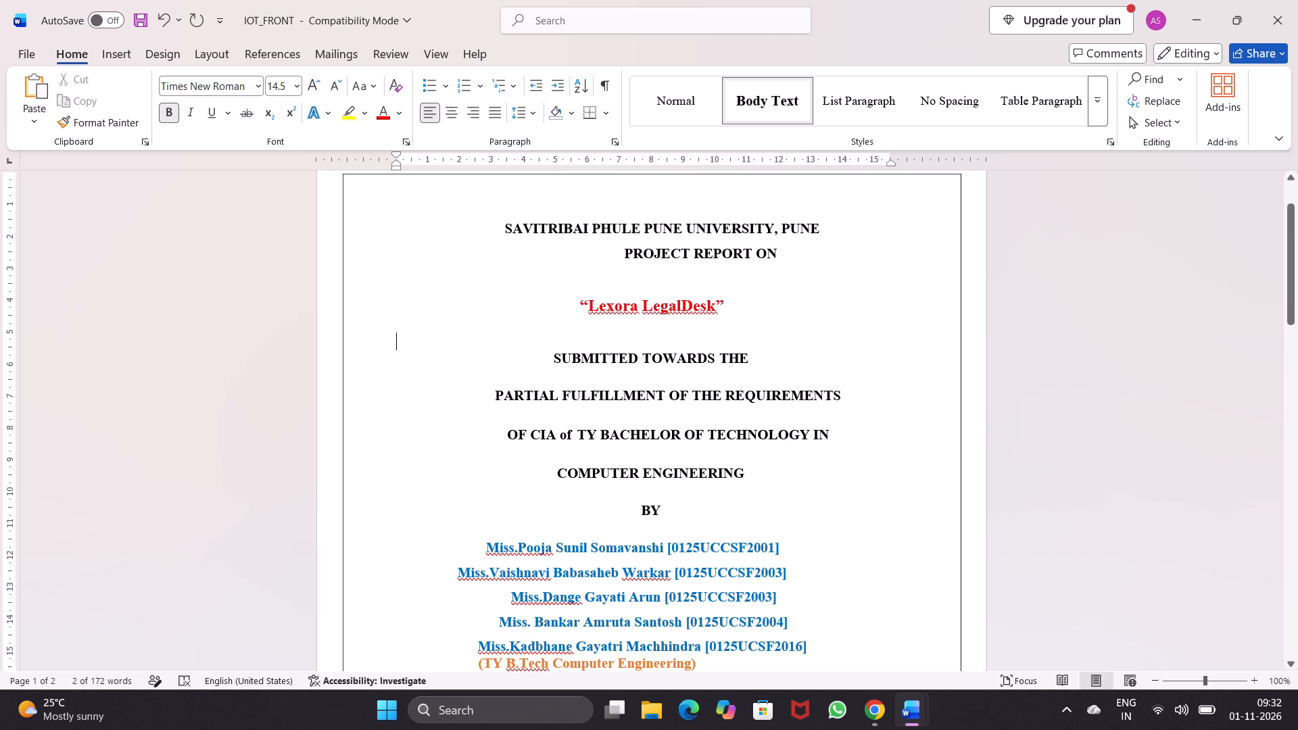
# Review the front document's cover headings and certificate page, and check the cover page of the Lexora LegalDesk report.
pyautogui.click(789, 260)
pyautogui.hotkey('shift', 'Up')
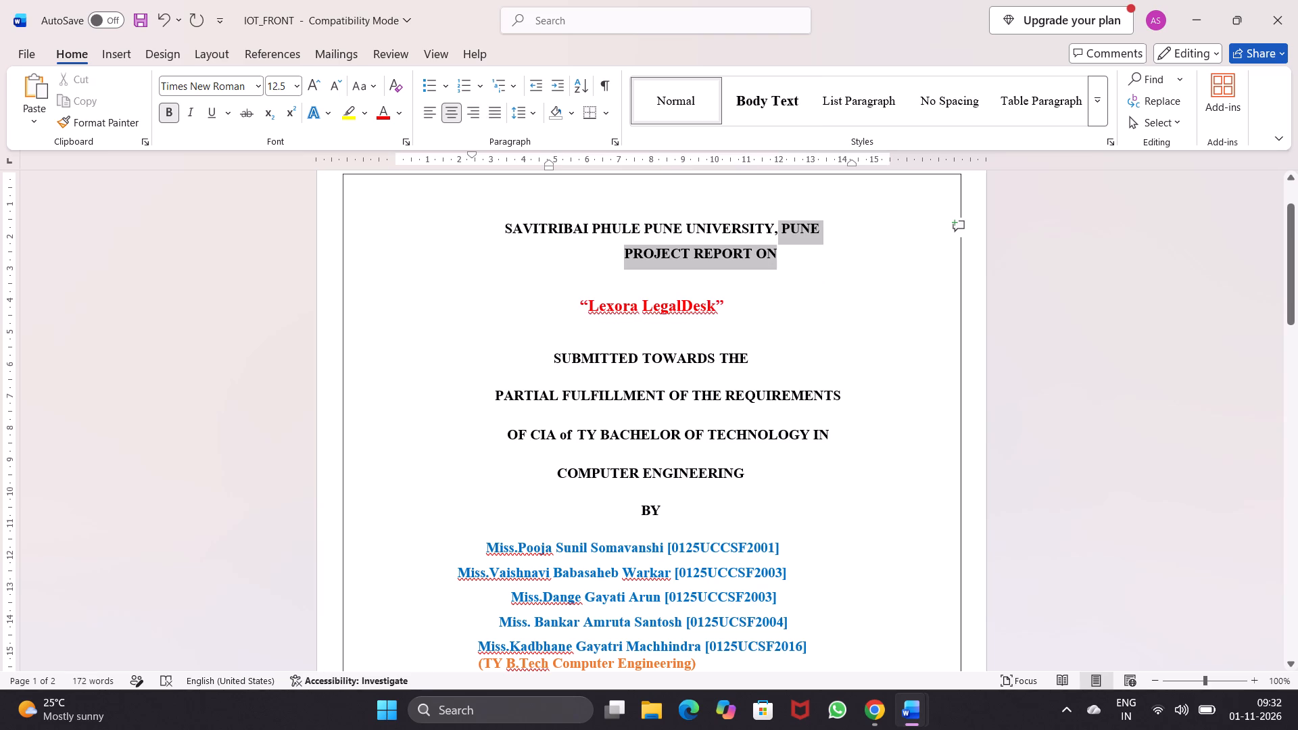
pyautogui.hotkey('shift', 'Up')
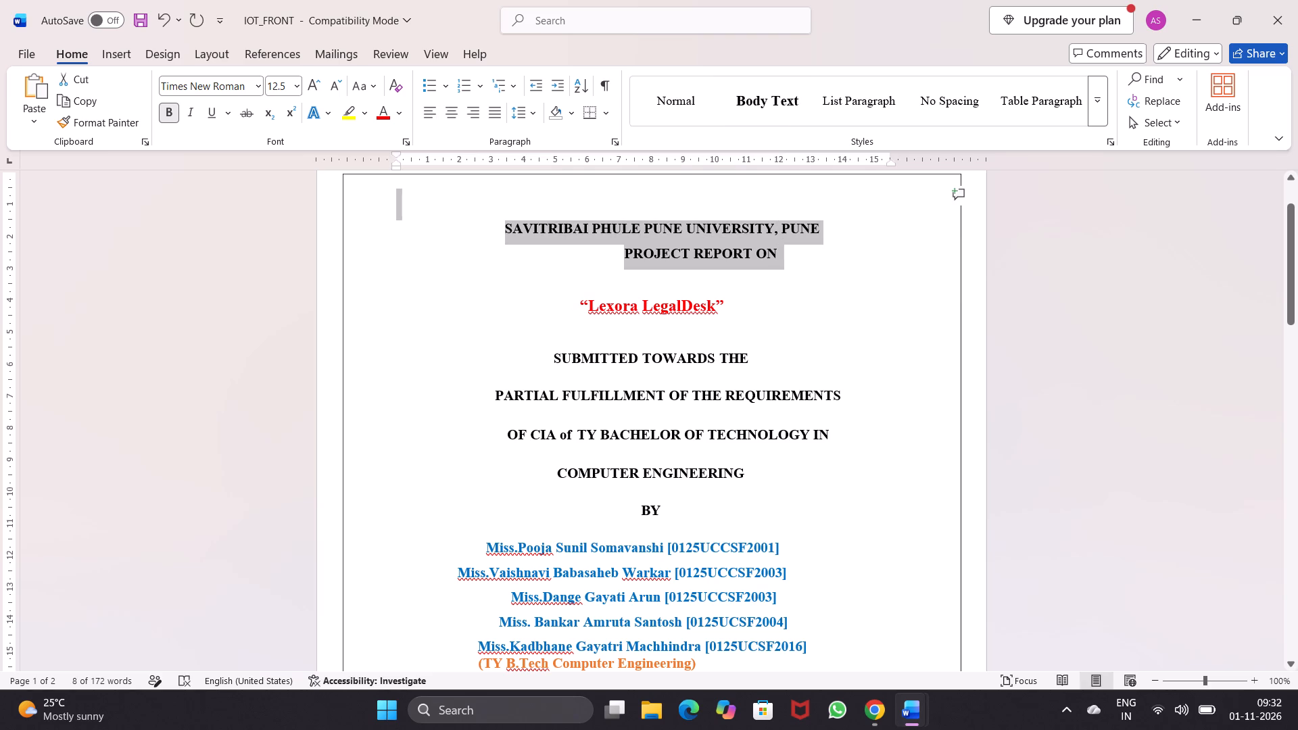
pyautogui.keyDown('ctrl'); pyautogui.scroll(1, 789, 260); pyautogui.keyUp('ctrl')
pyautogui.scroll(-2, 789, 260)
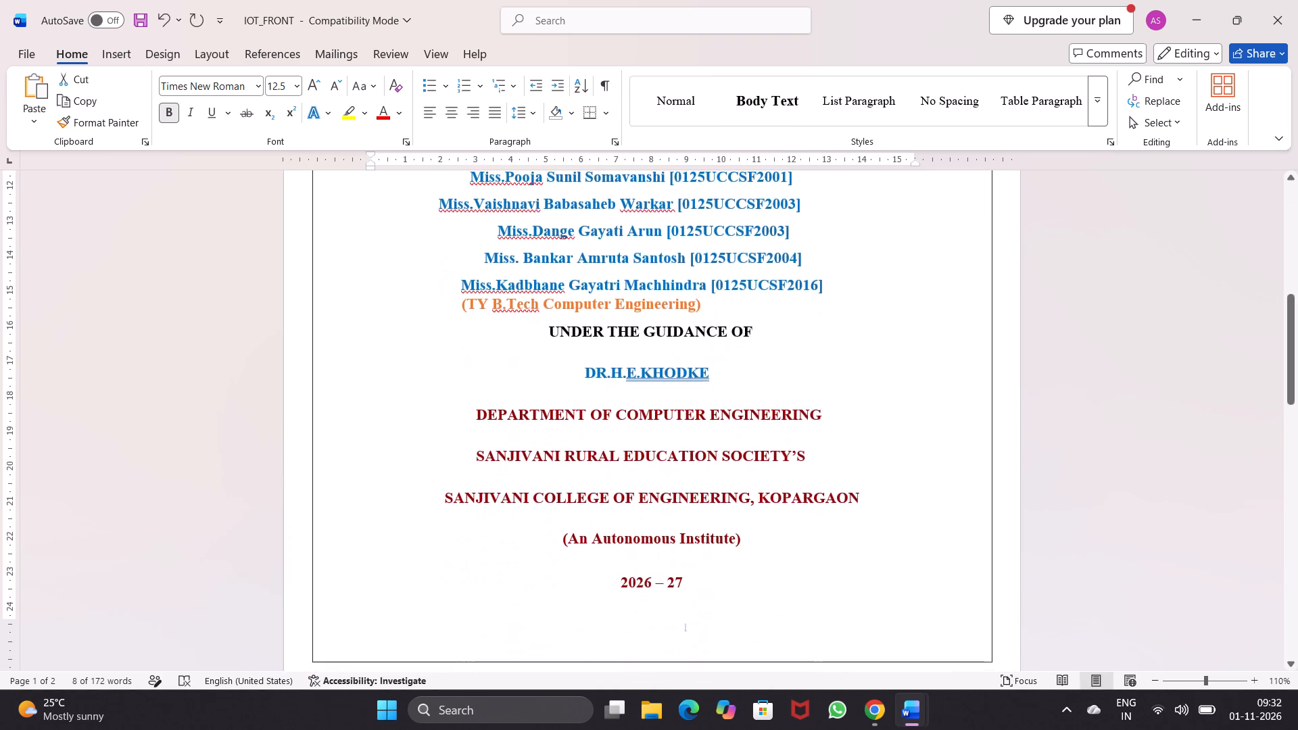
pyautogui.scroll(-11, 789, 260)
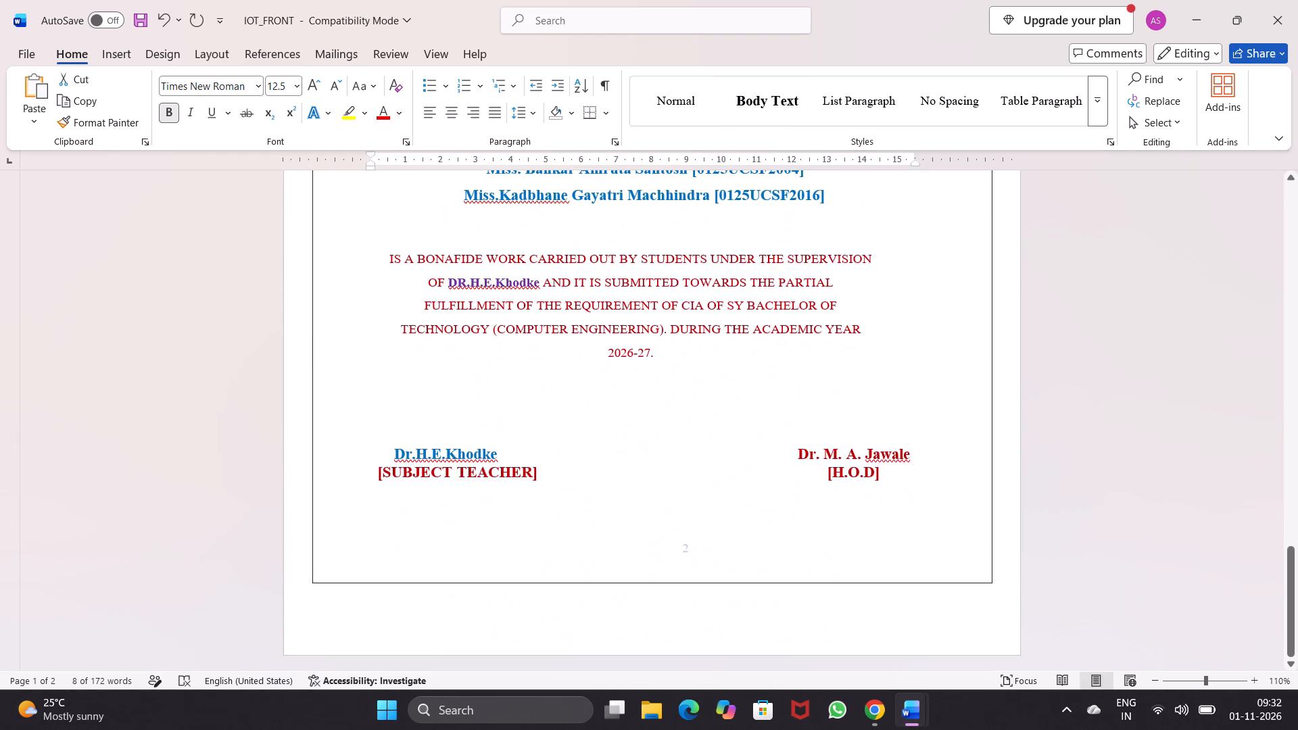
pyautogui.scroll(9, 789, 260)
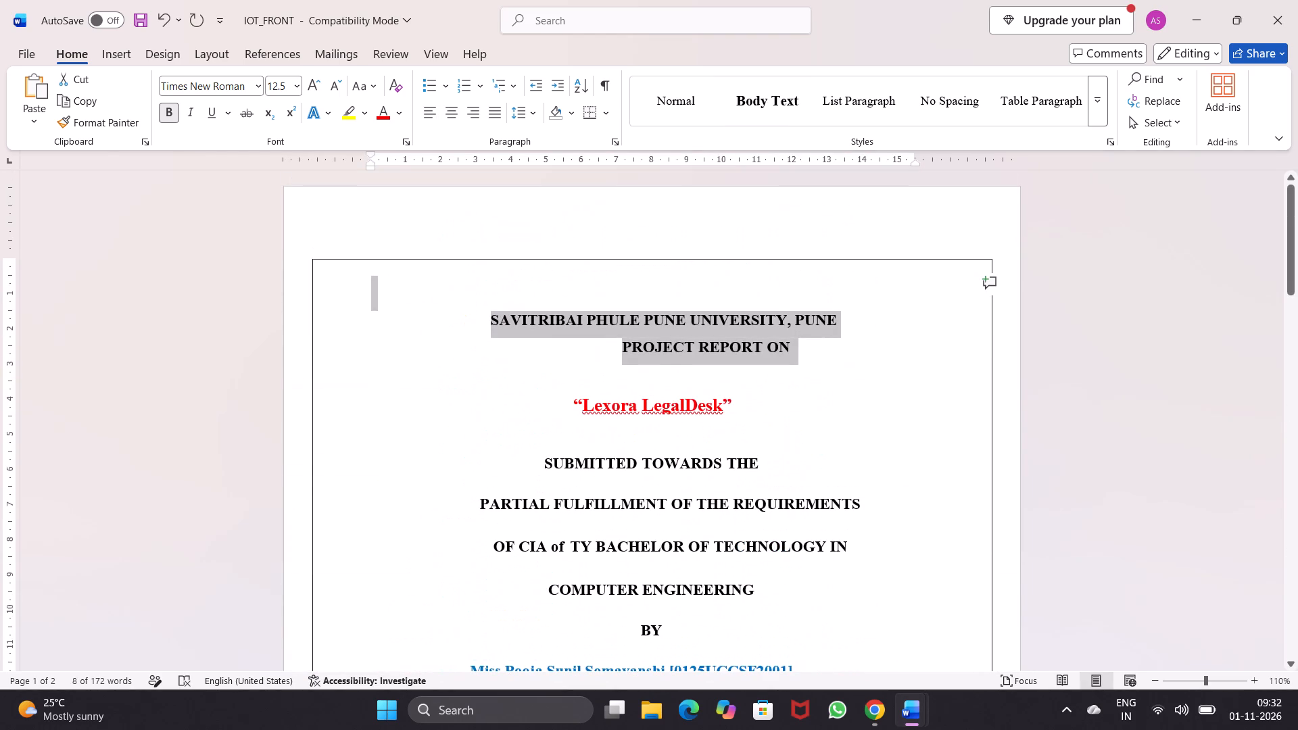
pyautogui.hotkey('alt', 'Tab')
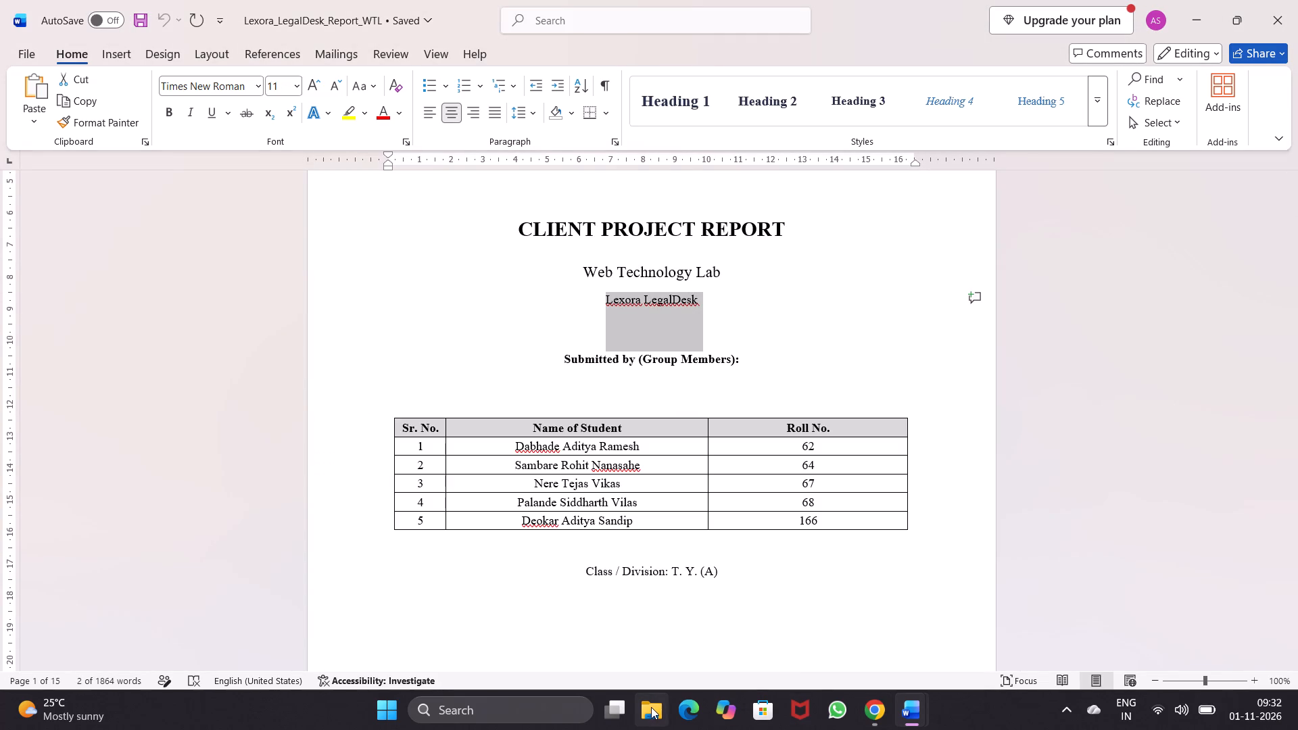
# Open File Explorer and launch the top Windows search result for "k".
pyautogui.click(651, 707)
pyautogui.click(497, 721)
pyautogui.press('k')
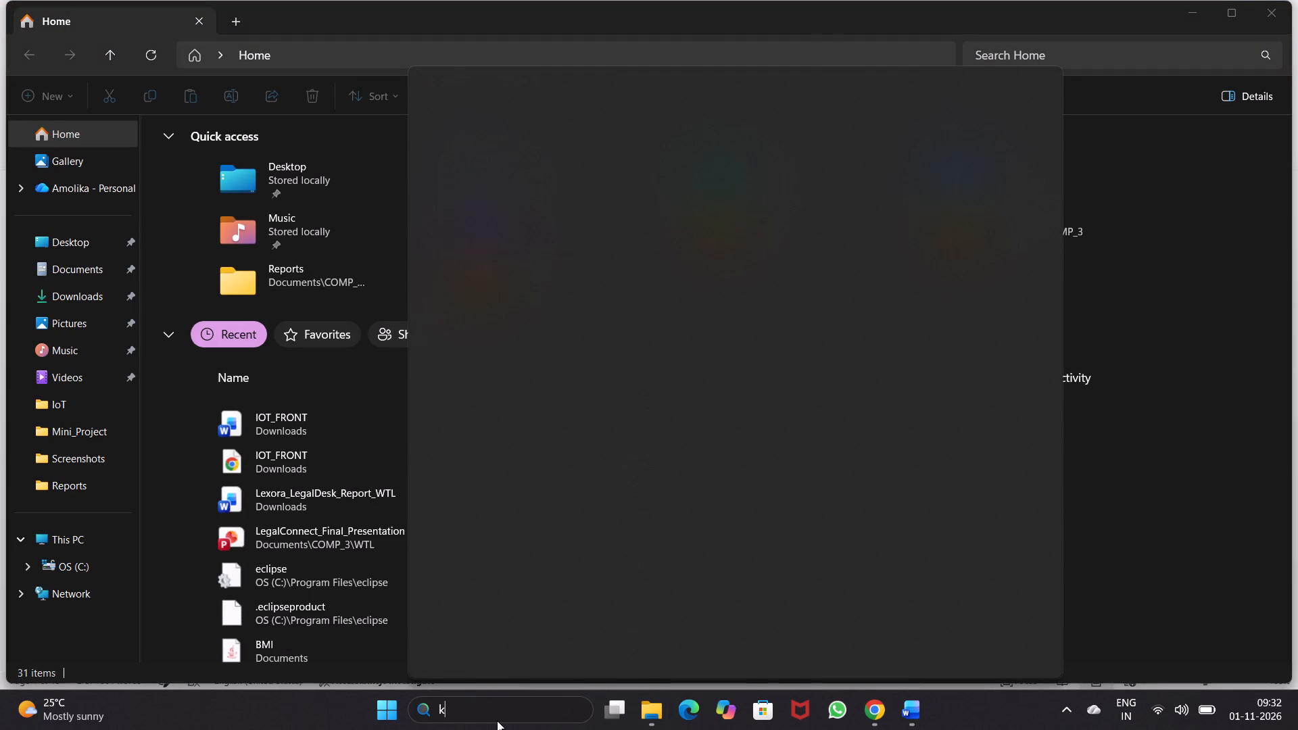
pyautogui.press('Return')
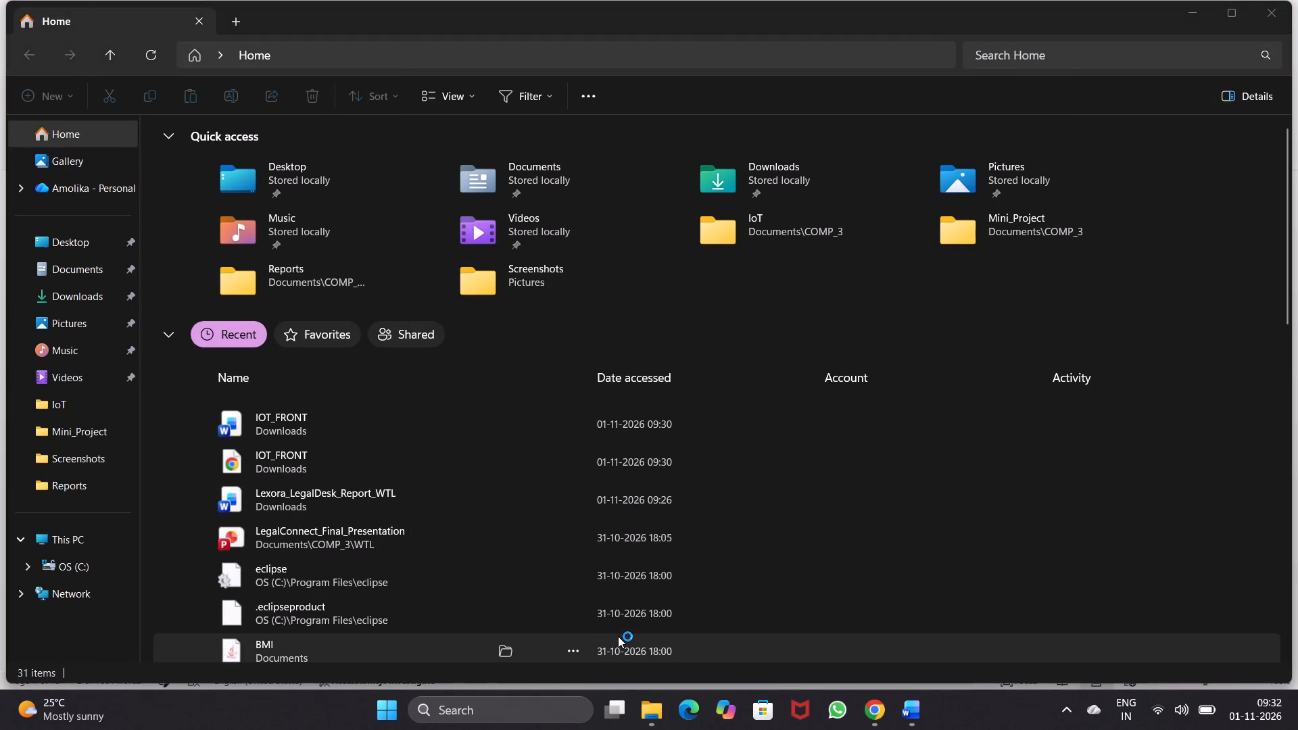
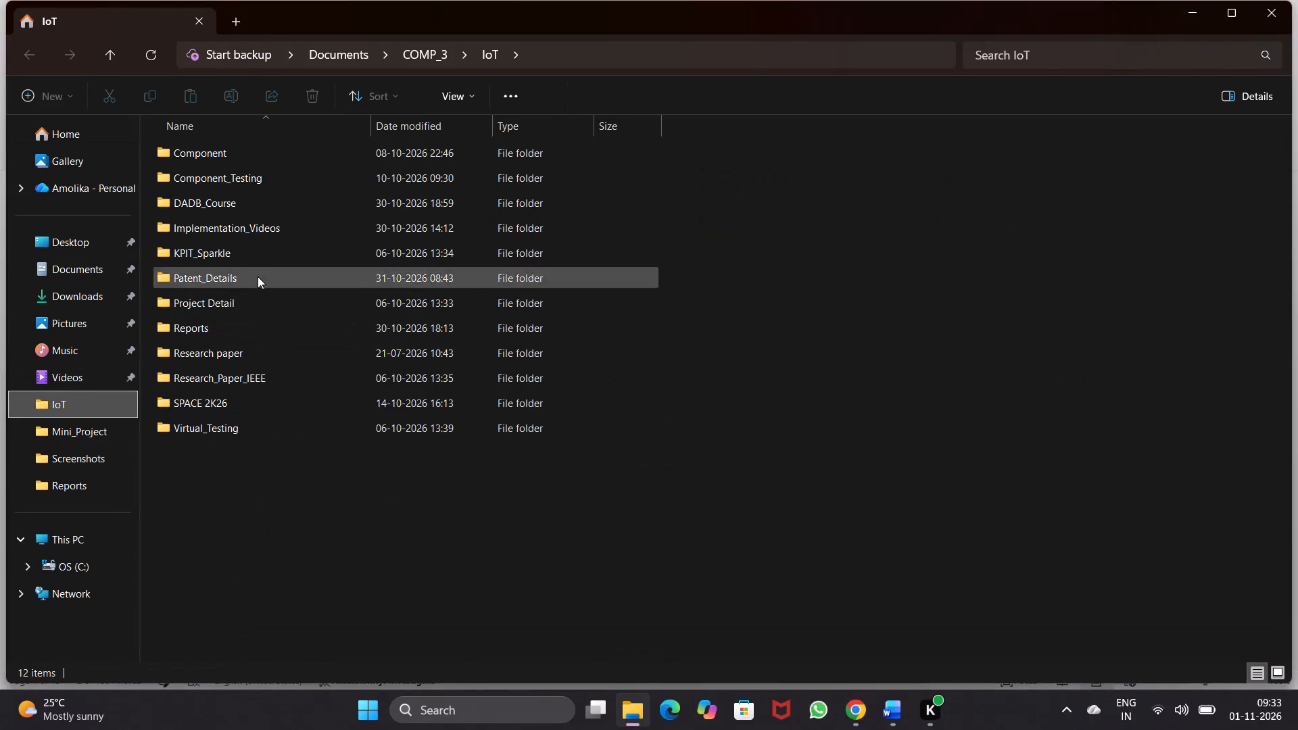
# Open the IoT_Report Word document from the IoT project's Reports folder.
pyautogui.doubleClick(233, 322)
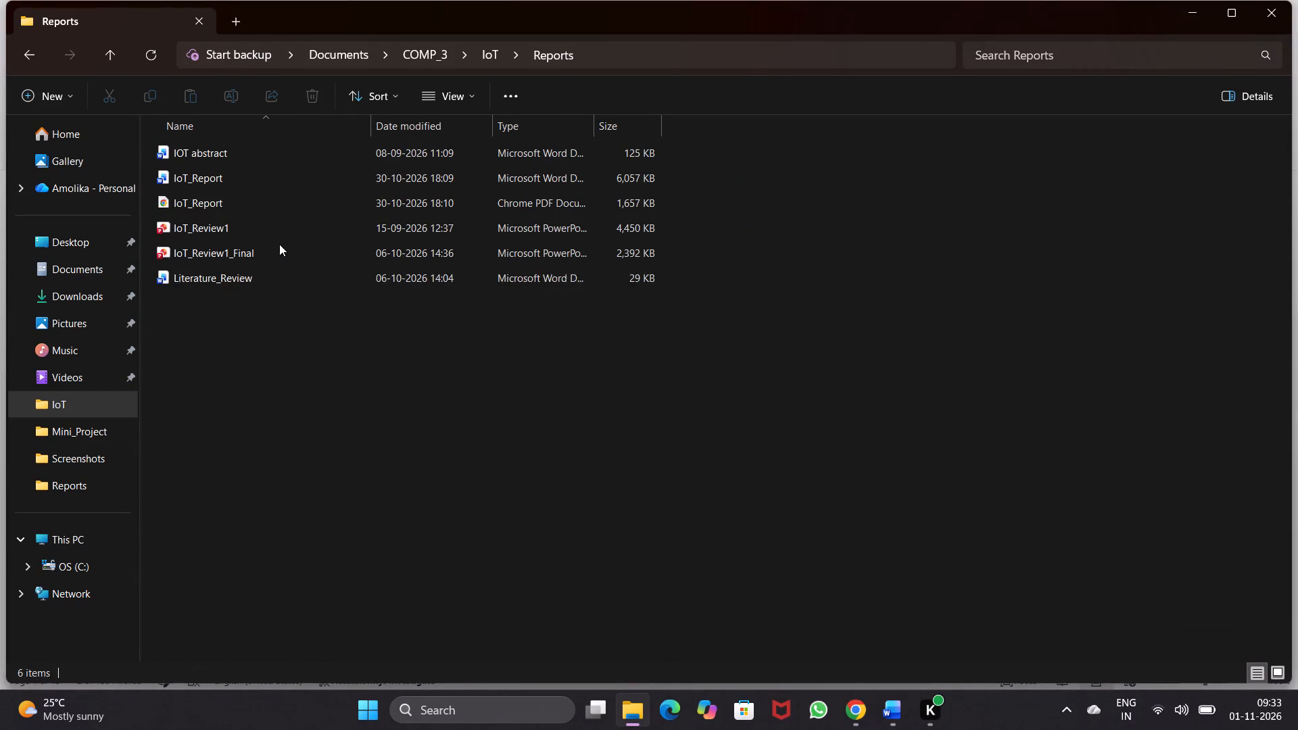
pyautogui.doubleClick(243, 174)
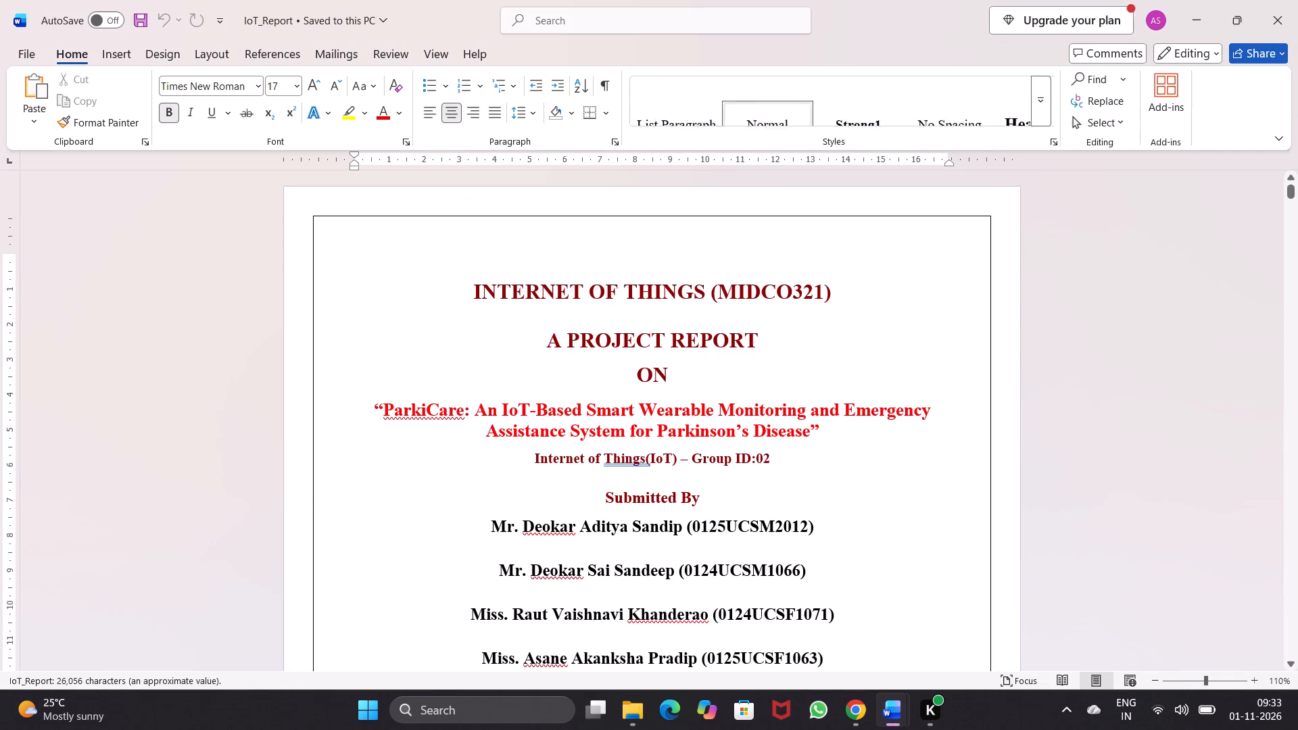
# Select the full cover page of IoT_Report, from the "INTERNET OF THINGS (MIDCO321)" heading to the Kopargaon address line.
pyautogui.click(475, 289)
pyautogui.hotkey('shift', 'Down')
pyautogui.hotkey('shift', 'Down')
pyautogui.hotkey('shift', 'Down')
pyautogui.hotkey('shift', 'Down')
pyautogui.hotkey('shift', 'Down')
pyautogui.hotkey('shift', 'Down')
pyautogui.hotkey('shift', 'Down')
pyautogui.hotkey('shift', 'Down')
pyautogui.hotkey('shift', 'Down')
pyautogui.hotkey('shift', 'Down')
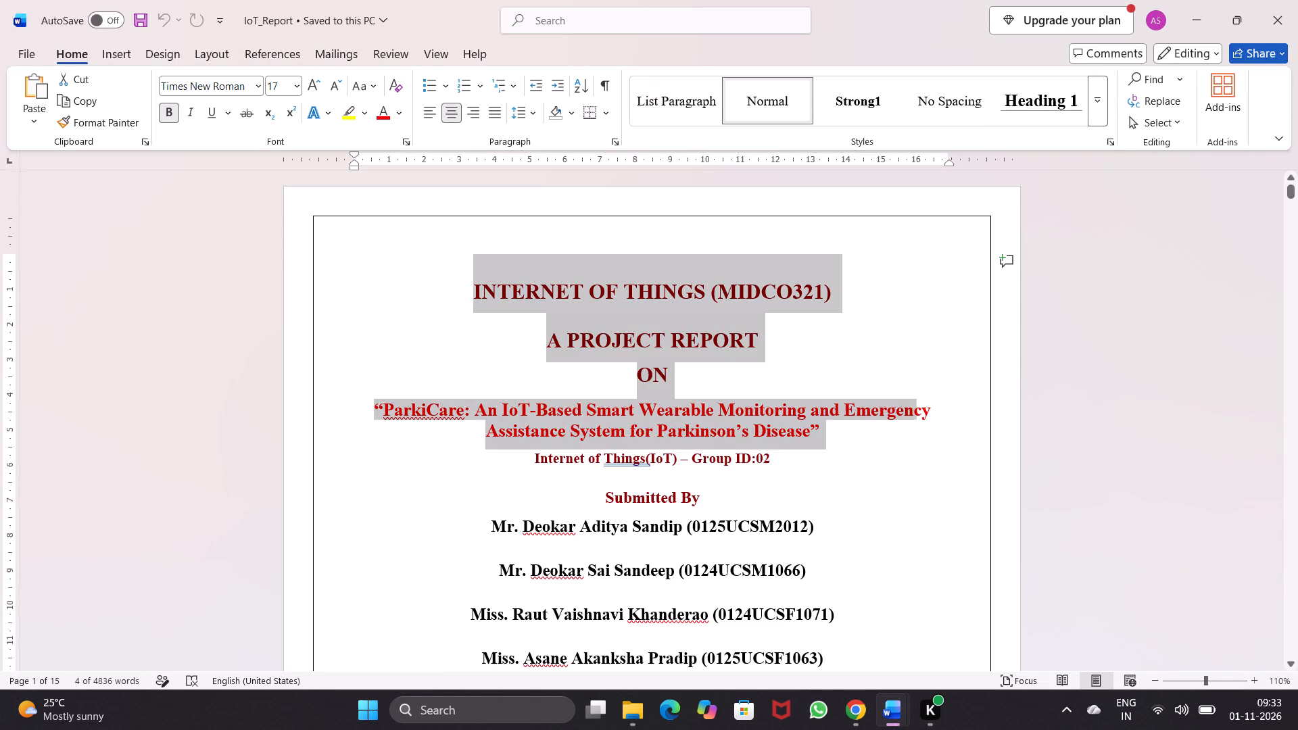
pyautogui.scroll(-2, 475, 289)
pyautogui.hotkey('shift', 'Down')
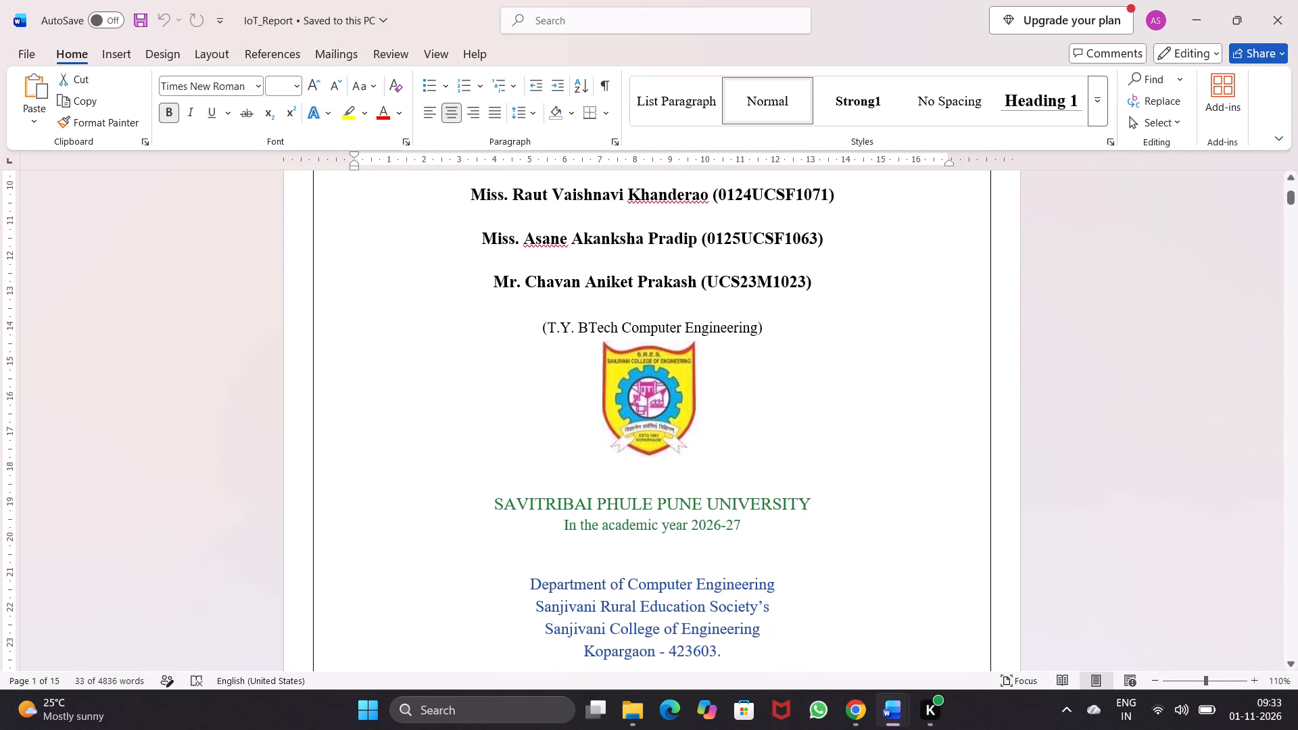
pyautogui.hotkey('shift', 'Down')
pyautogui.hotkey('shift', 'Down')
pyautogui.hotkey('shift', 'Down')
pyautogui.hotkey('shift', 'Down')
pyautogui.hotkey('shift', 'Down')
pyautogui.hotkey('shift', 'Down')
pyautogui.hotkey('shift', 'Down')
pyautogui.hotkey('shift', 'Down')
pyautogui.hotkey('shift', 'Down')
pyautogui.hotkey('shift', 'Down')
pyautogui.hotkey('shift', 'Down')
pyautogui.hotkey('shift', 'Down')
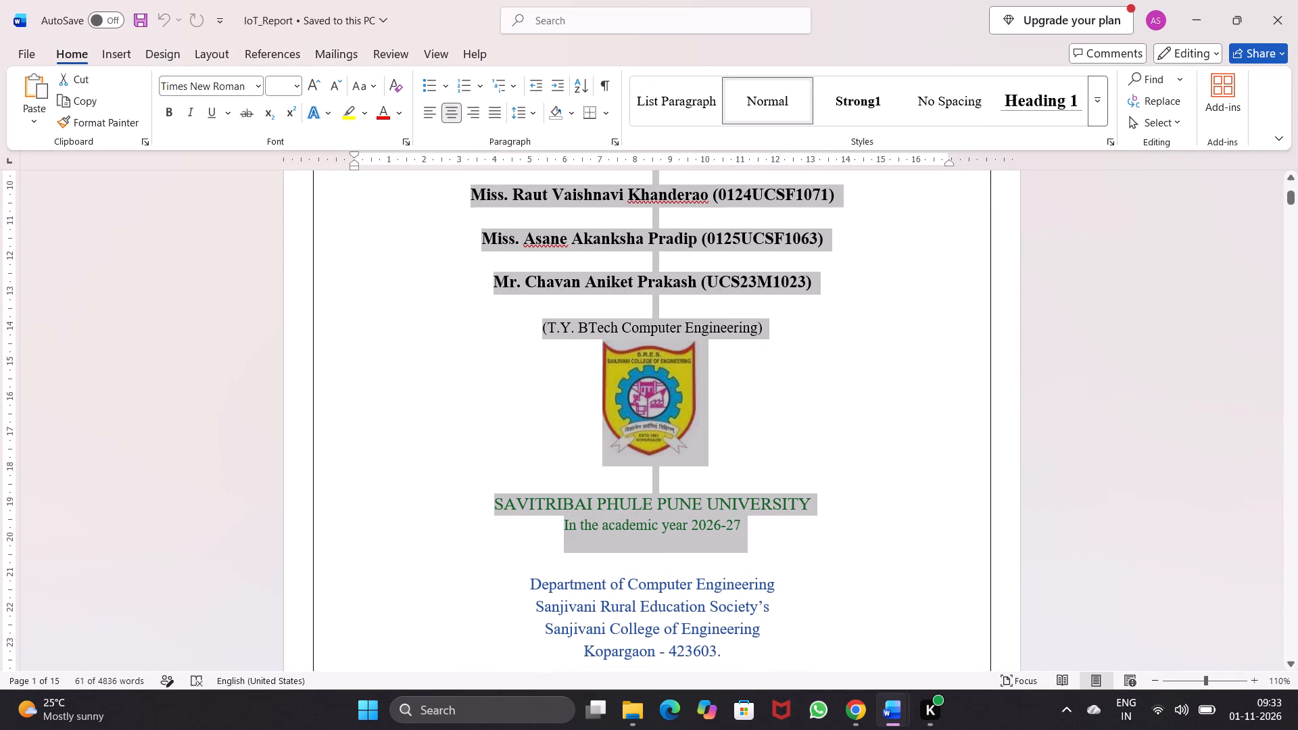
pyautogui.hotkey('shift', 'Down')
pyautogui.hotkey('shift', 'Down')
pyautogui.hotkey('shift', 'Down')
pyautogui.hotkey('shift', 'Down')
pyautogui.hotkey('shift', 'Down')
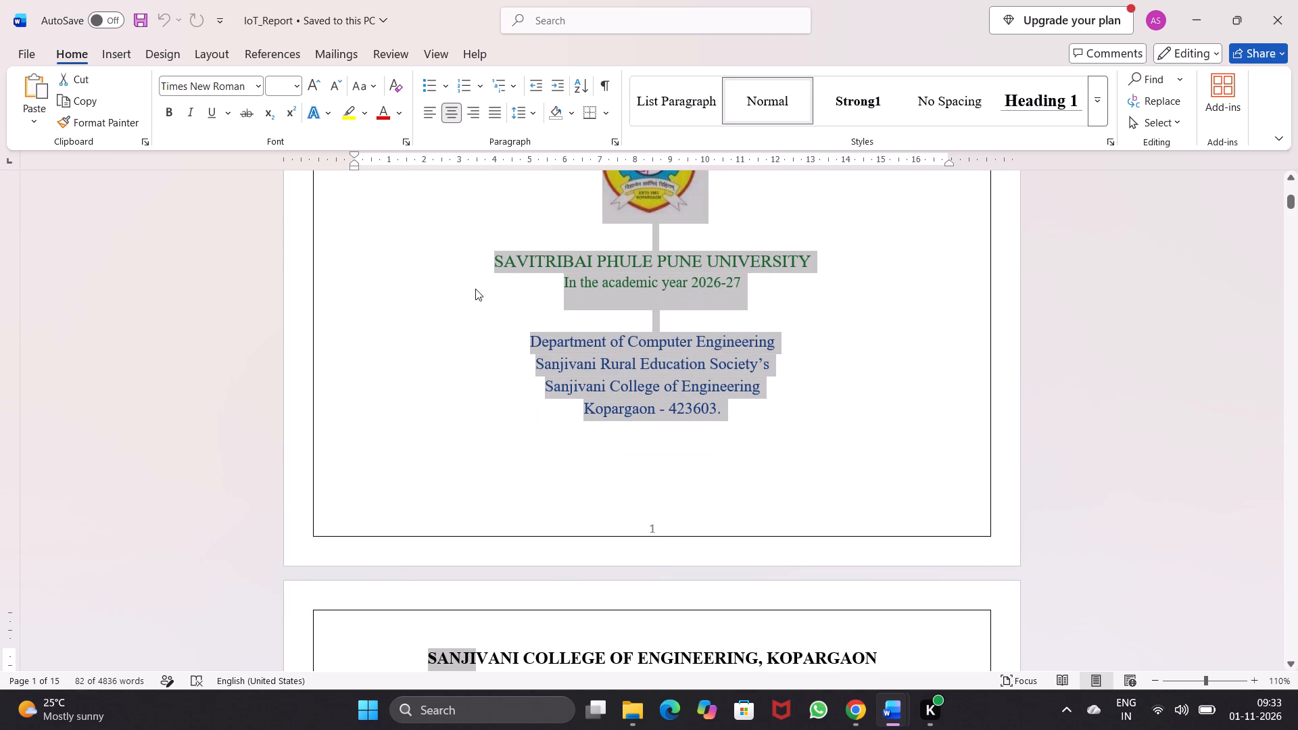
# Compare the cover and certificate pages of IOT_FRONT with those of IoT_Report.
pyautogui.hotkey('alt', 'Tab')
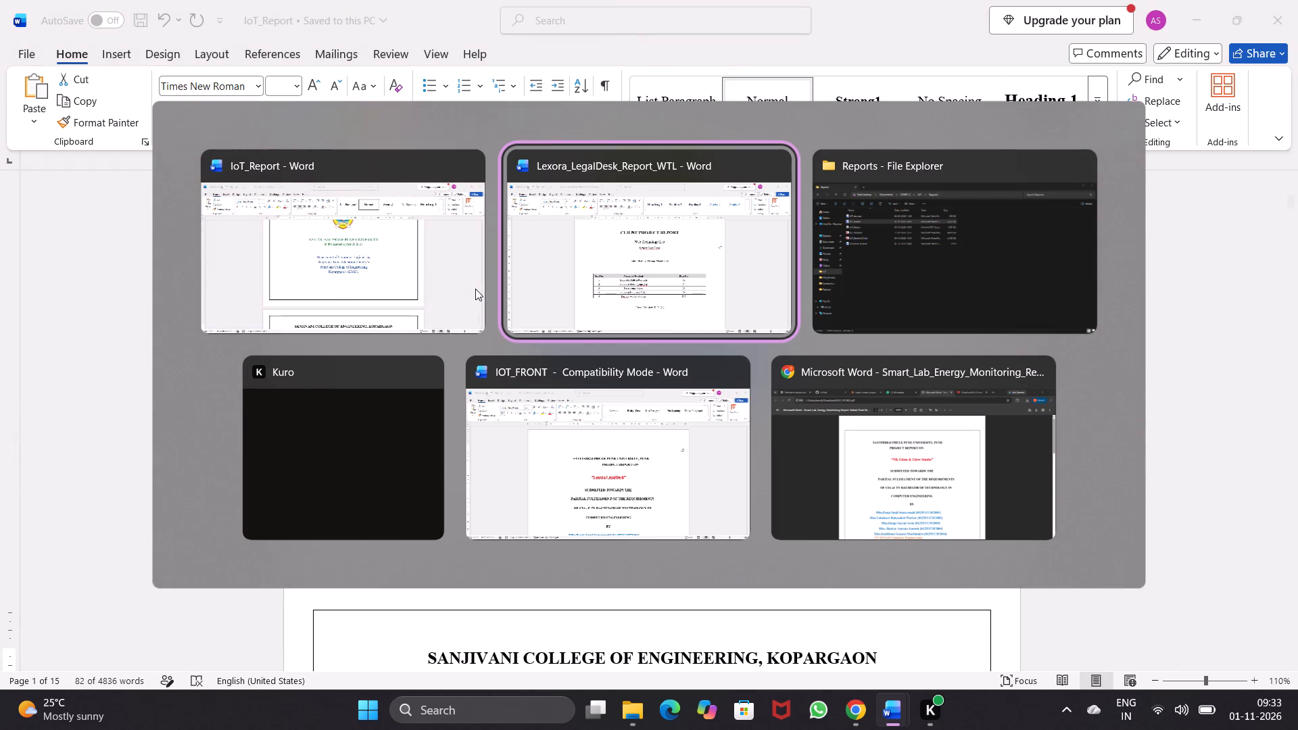
pyautogui.hotkey('alt', 'Tab')
pyautogui.hotkey('alt', 'Tab')
pyautogui.hotkey('alt', 'Tab')
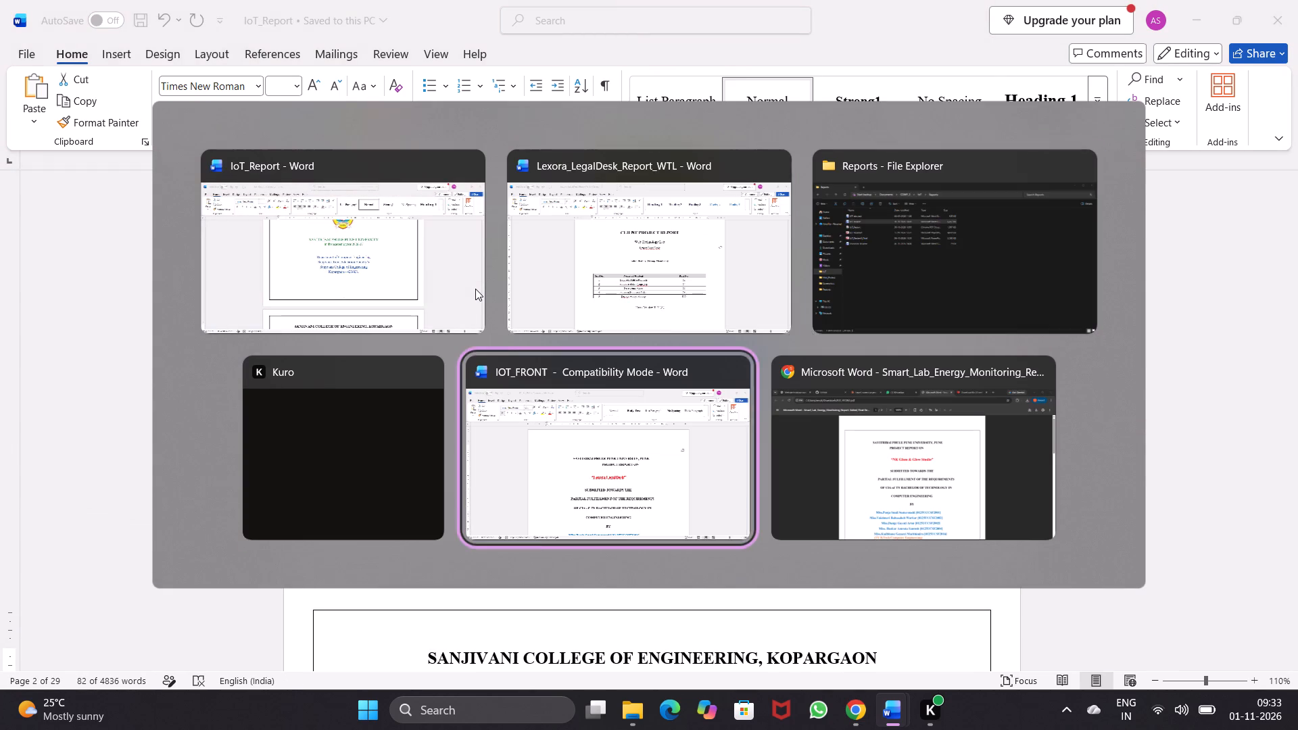
pyautogui.scroll(-1, 619, 445)
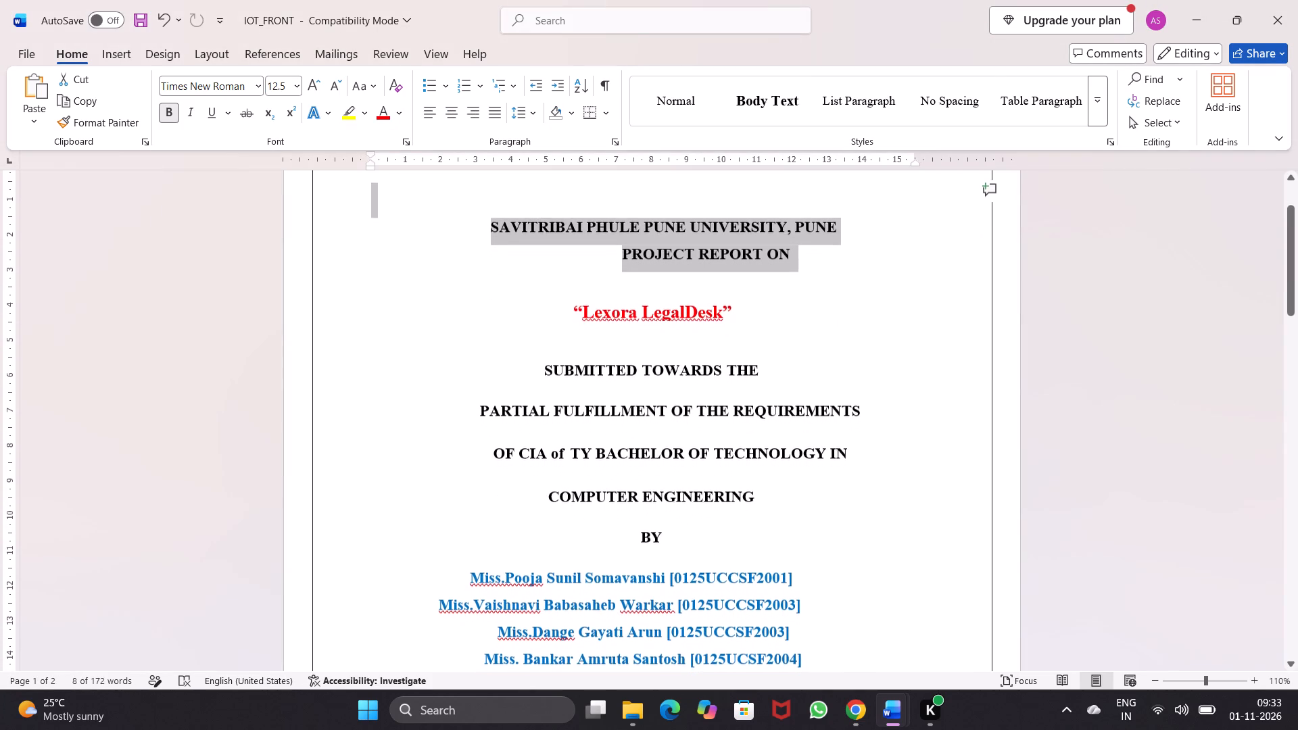
pyautogui.scroll(-1, 619, 445)
pyautogui.hotkey('alt', 'Tab')
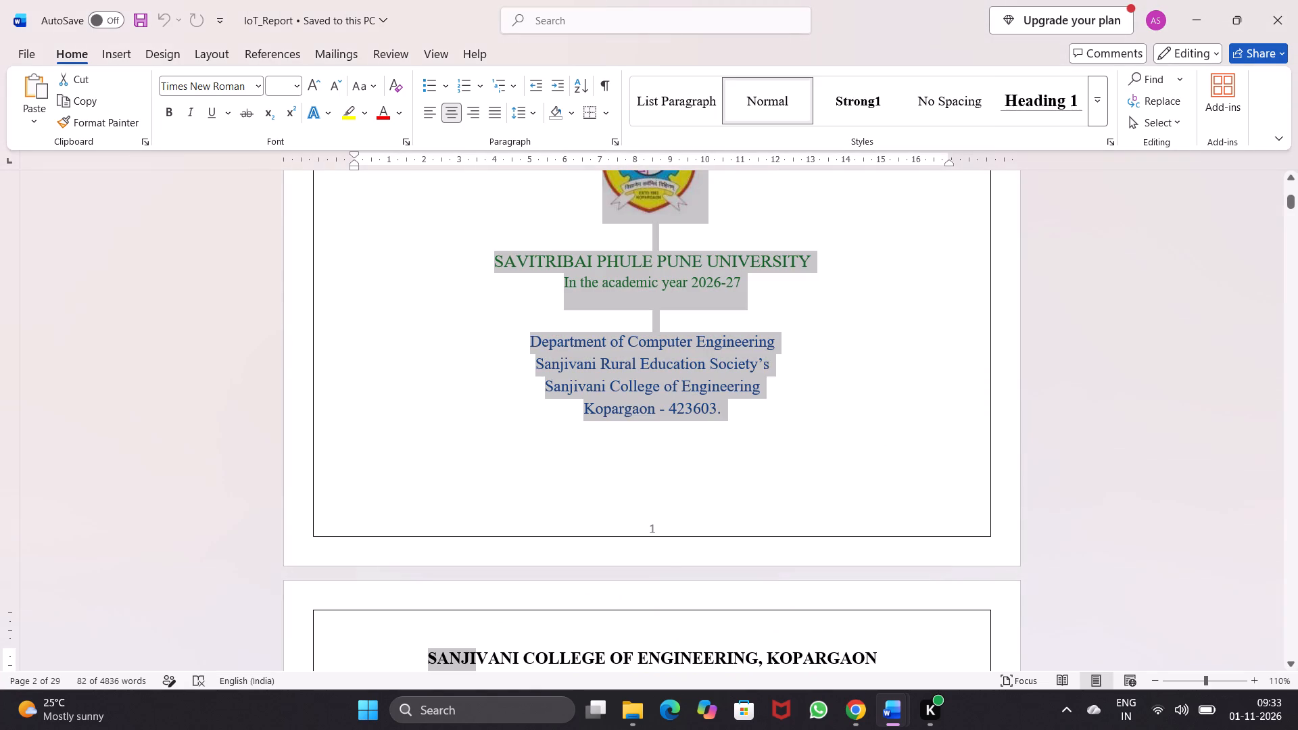
pyautogui.scroll(4, 643, 434)
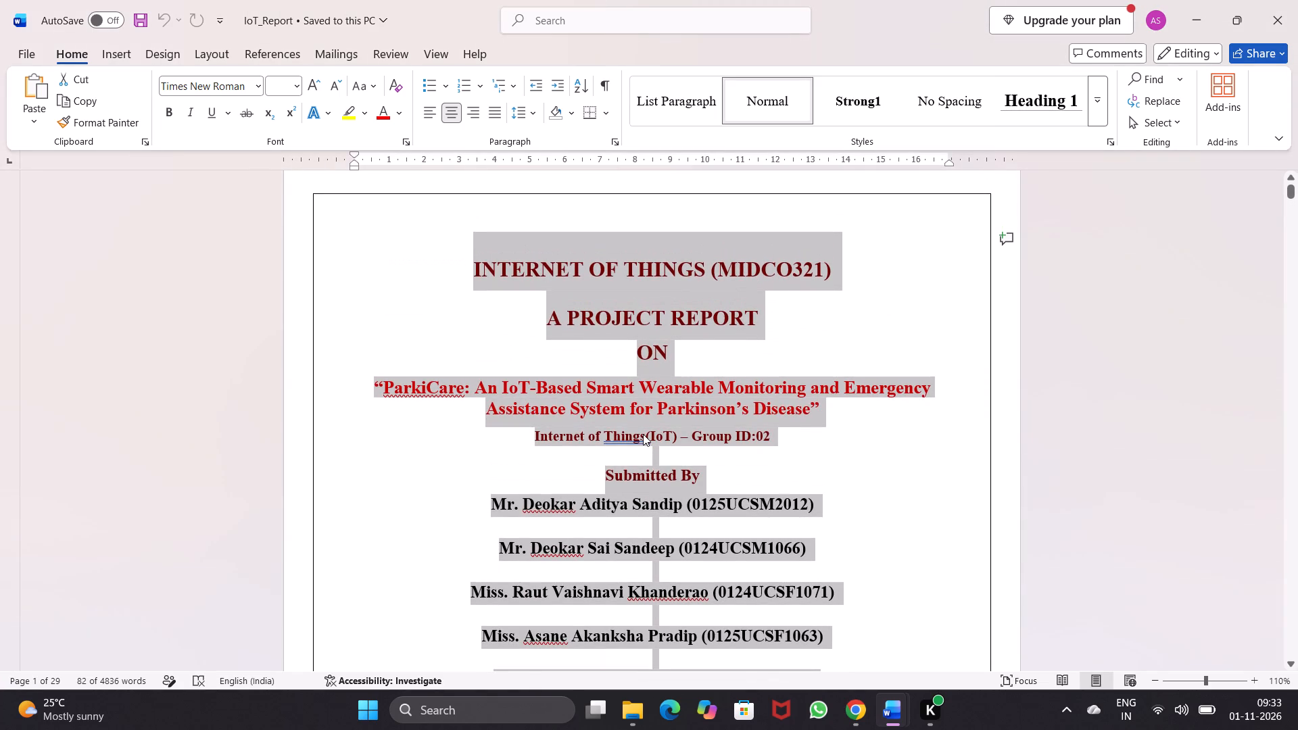
pyautogui.hotkey('alt', 'Tab')
pyautogui.scroll(-2, 722, 483)
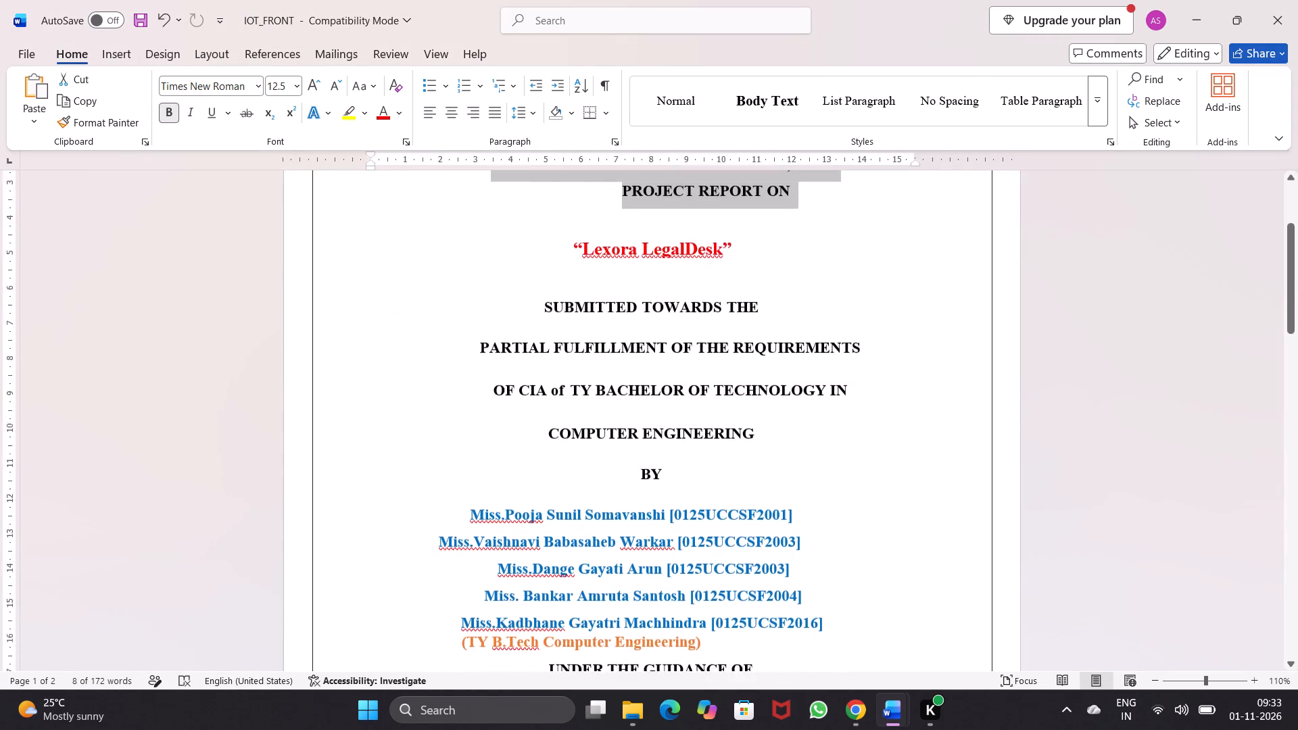
pyautogui.scroll(-4, 722, 483)
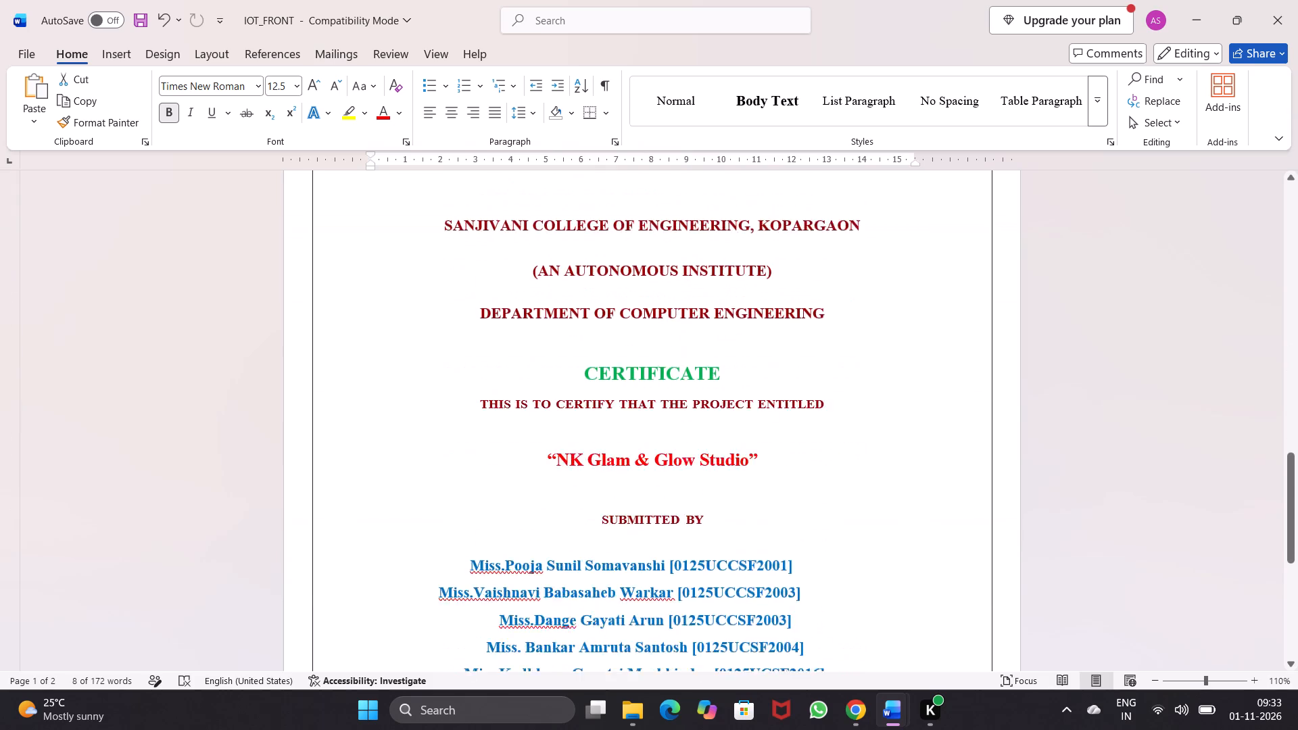
pyautogui.scroll(-1, 722, 483)
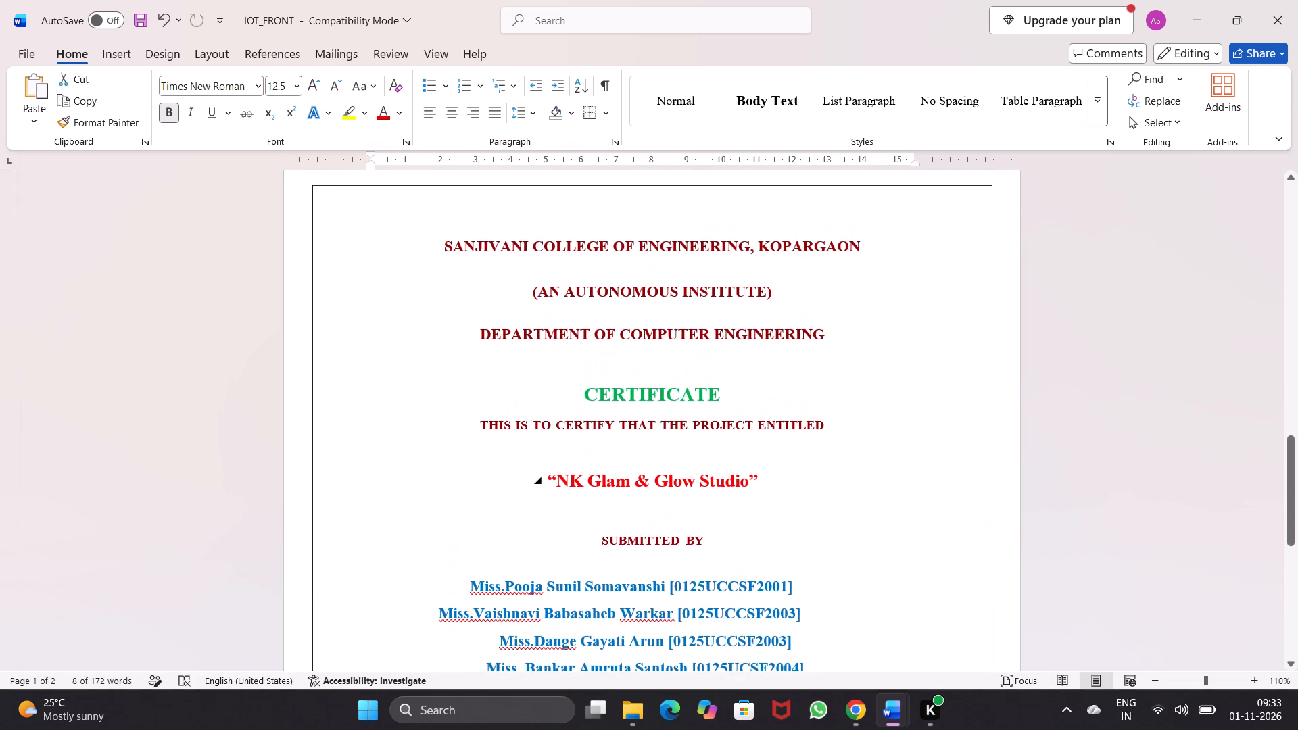
pyautogui.hotkey('alt', 'Tab')
pyautogui.scroll(-7, 740, 499)
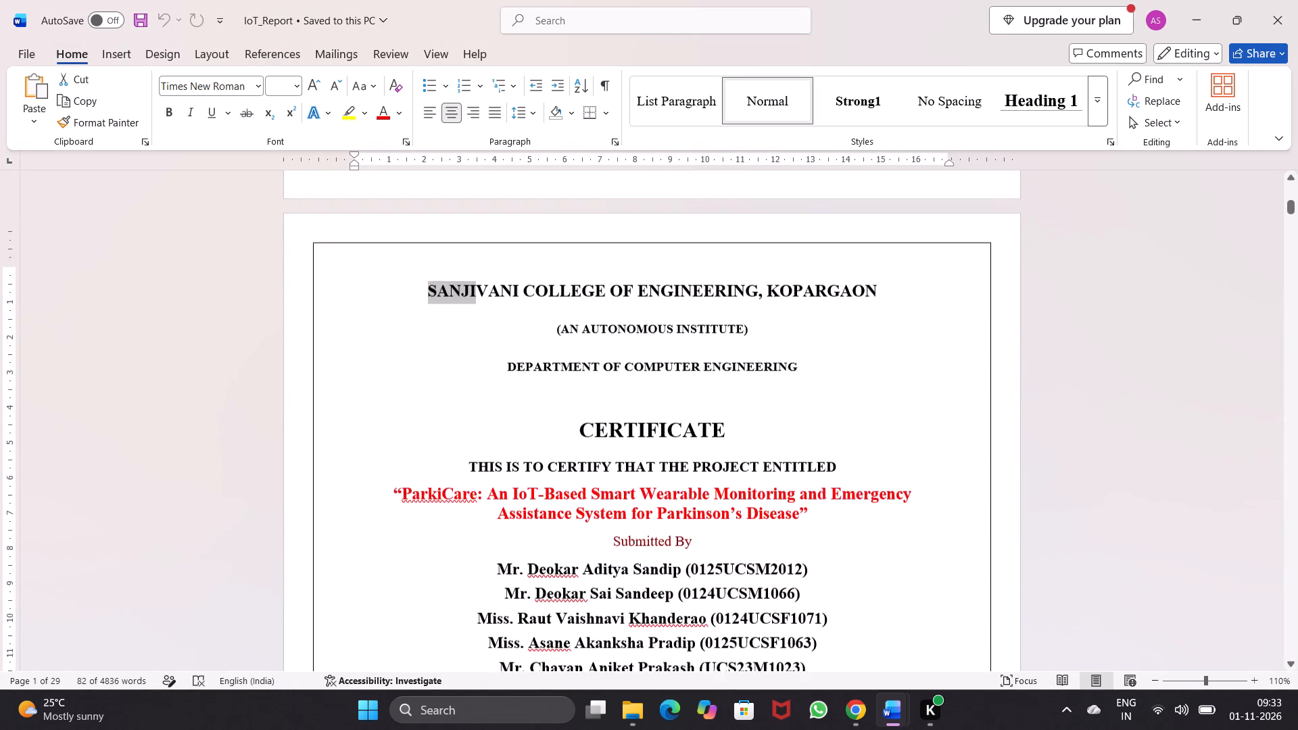
pyautogui.scroll(-1, 740, 499)
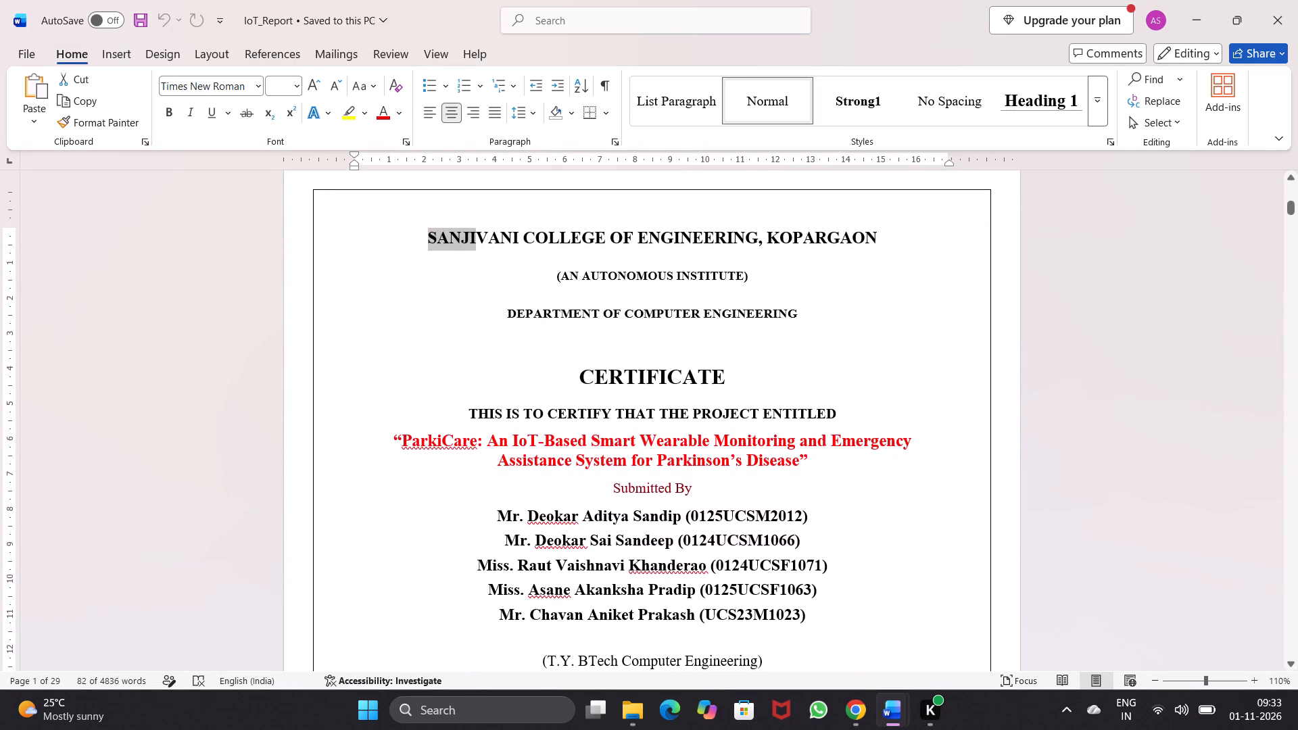
# Extend the selection through the certificate page's subject teacher and HOD signature lines and copy both front pages.
pyautogui.scroll(-1, 740, 499)
pyautogui.hotkey('shift', 'Down')
pyautogui.hotkey('shift', 'Down')
pyautogui.hotkey('shift', 'Down')
pyautogui.hotkey('shift', 'Down')
pyautogui.hotkey('shift', 'Down')
pyautogui.hotkey('shift', 'Down')
pyautogui.hotkey('shift', 'Down')
pyautogui.hotkey('shift', 'Down')
pyautogui.hotkey('shift', 'Down')
pyautogui.hotkey('shift', 'Down')
pyautogui.hotkey('shift', 'Down')
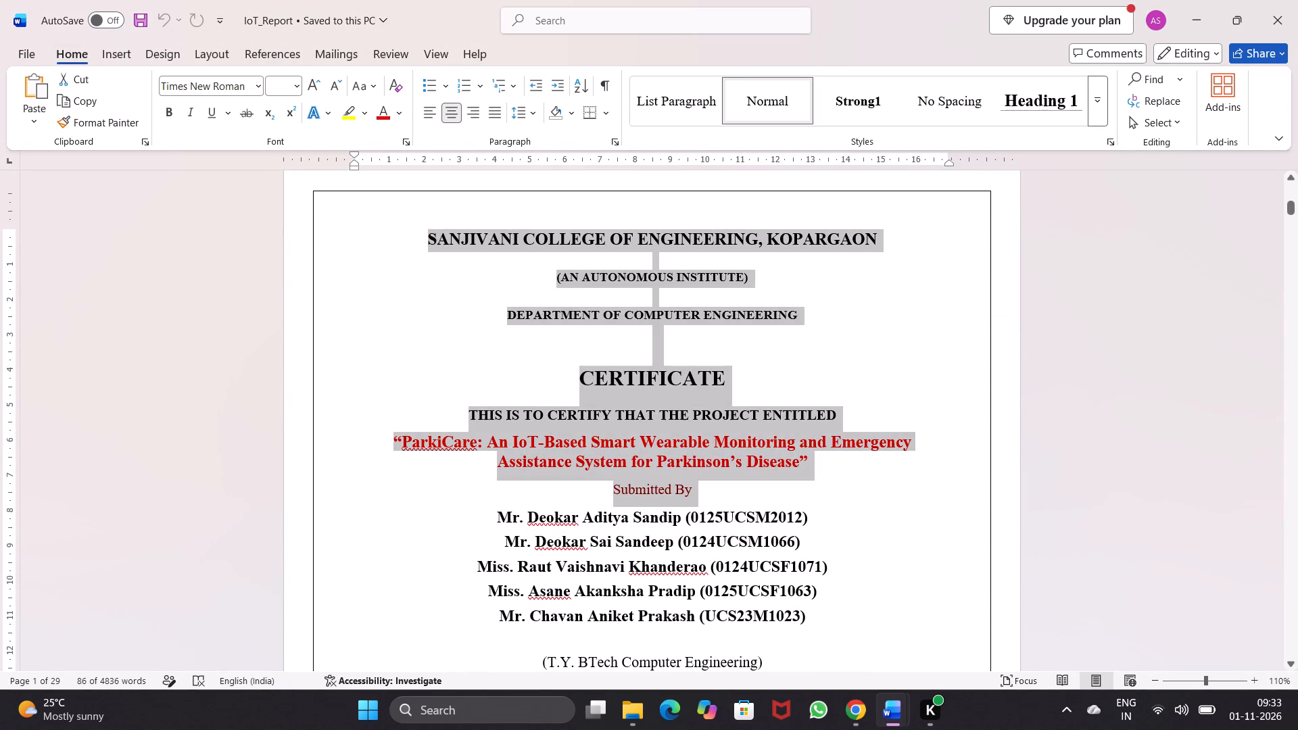
pyautogui.scroll(-1, 740, 499)
pyautogui.hotkey('shift', 'Down')
pyautogui.hotkey('shift', 'Down')
pyautogui.hotkey('shift', 'Down')
pyautogui.hotkey('shift', 'Down')
pyautogui.hotkey('shift', 'Down')
pyautogui.hotkey('shift', 'Down')
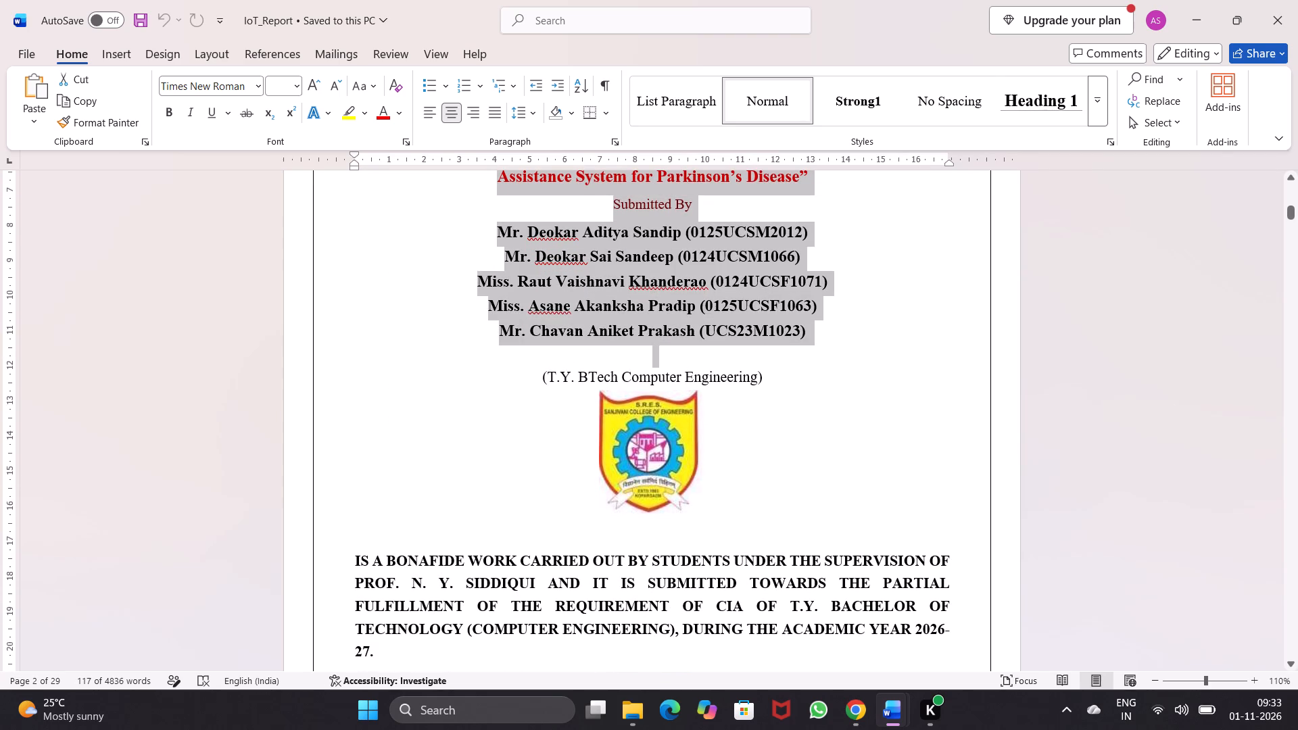
pyautogui.hotkey('shift', 'Down')
pyautogui.scroll(-2, 740, 499)
pyautogui.hotkey('shift', 'Down')
pyautogui.hotkey('shift', 'Down')
pyautogui.hotkey('shift', 'Down')
pyautogui.hotkey('shift', 'Down')
pyautogui.hotkey('shift', 'Down')
pyautogui.hotkey('shift', 'Down')
pyautogui.hotkey('shift', 'Down')
pyautogui.hotkey('shift', 'Down')
pyautogui.hotkey('shift', 'Down')
pyautogui.hotkey('shift', 'Down')
pyautogui.hotkey('shift', 'Down')
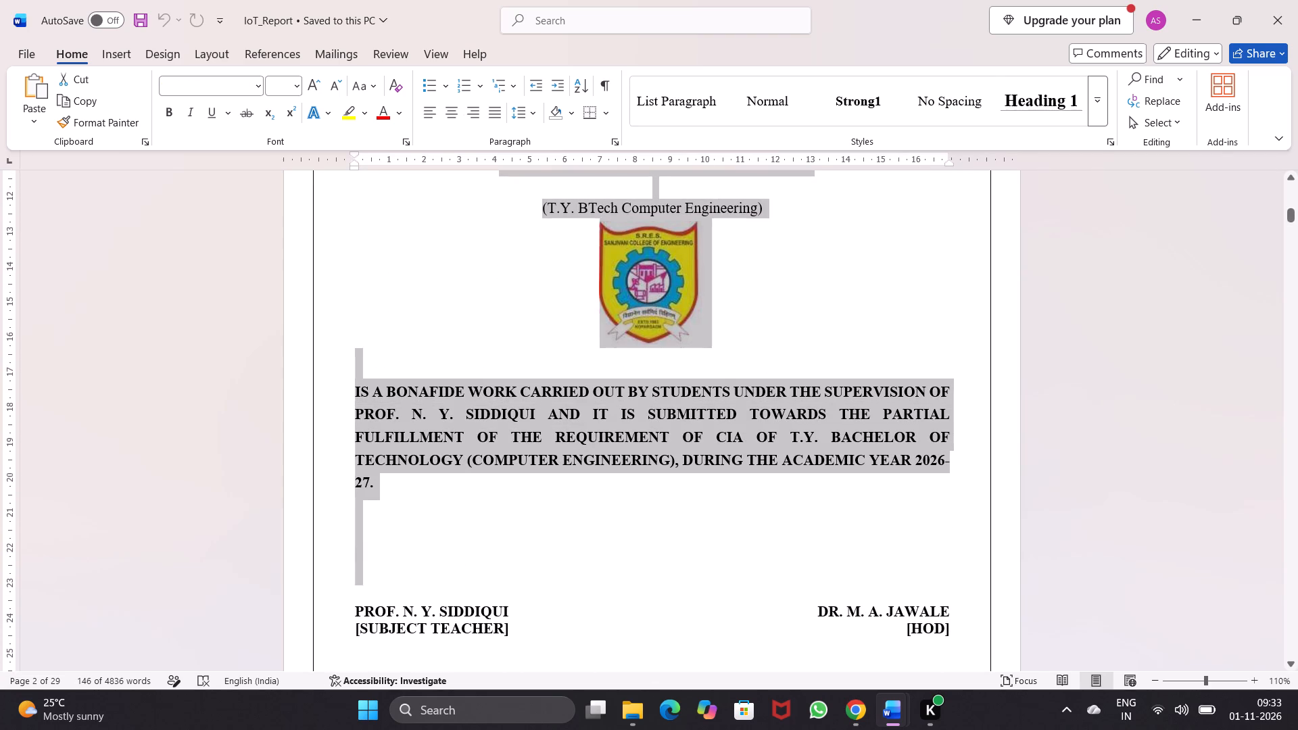
pyautogui.hotkey('shift', 'Down')
pyautogui.hotkey('shift', 'Down')
pyautogui.hotkey('shift', 'Down')
pyautogui.scroll(-2, 740, 499)
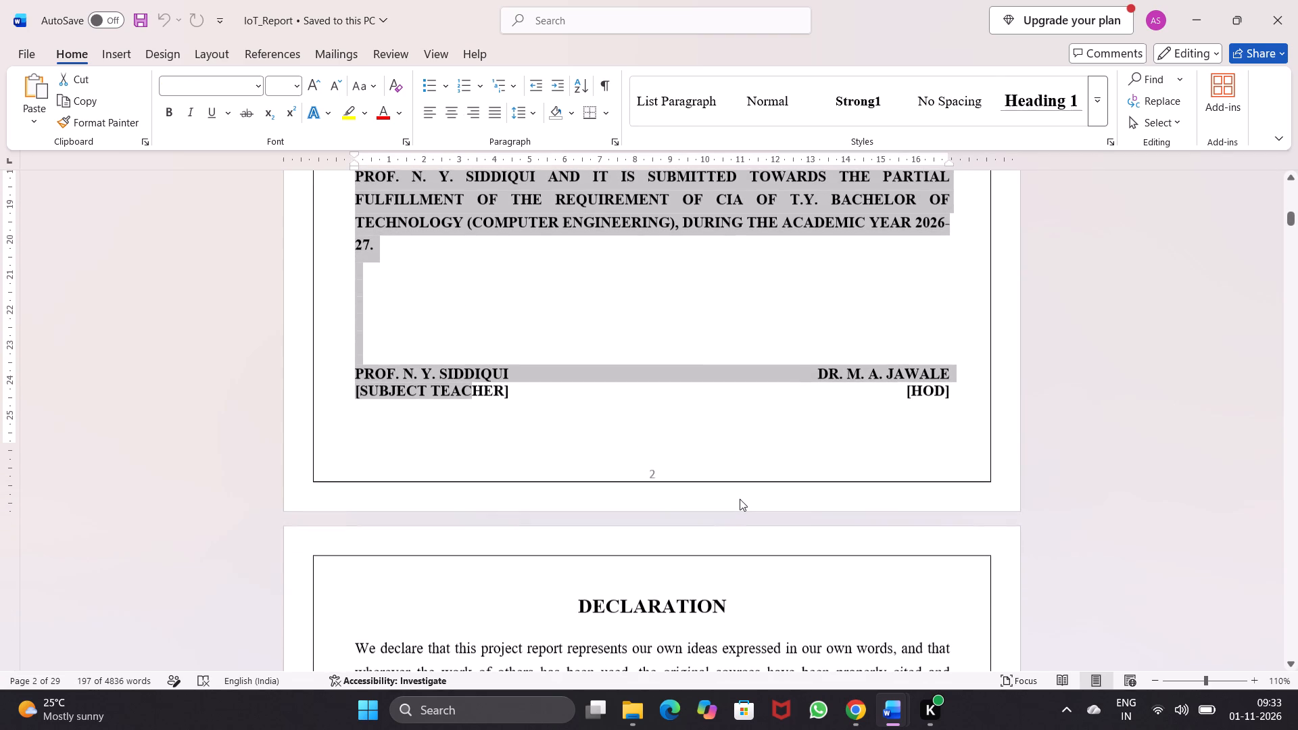
pyautogui.hotkey('shift', 'Down')
pyautogui.hotkey('ctrl', 'c')
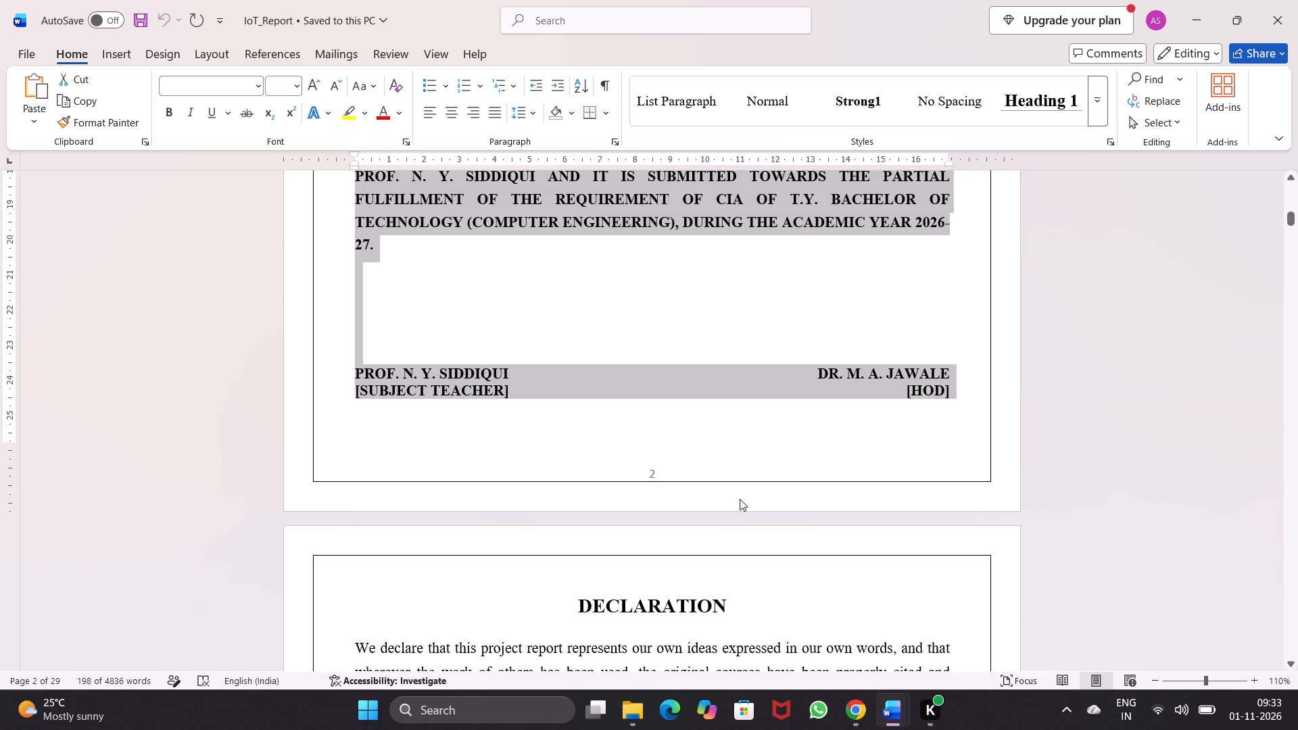
# Switch to the IOT_FRONT document and close it.
pyautogui.hotkey('alt', 'Tab')
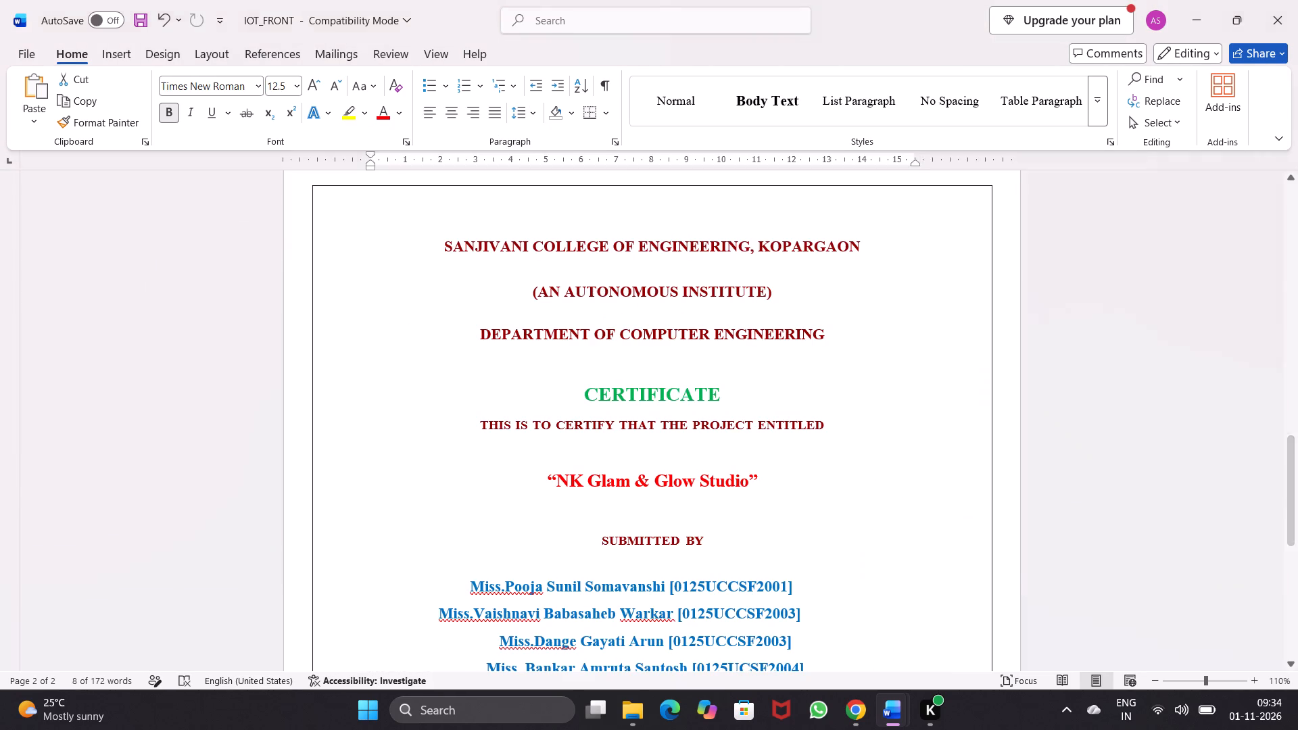
pyautogui.click(1297, 2)
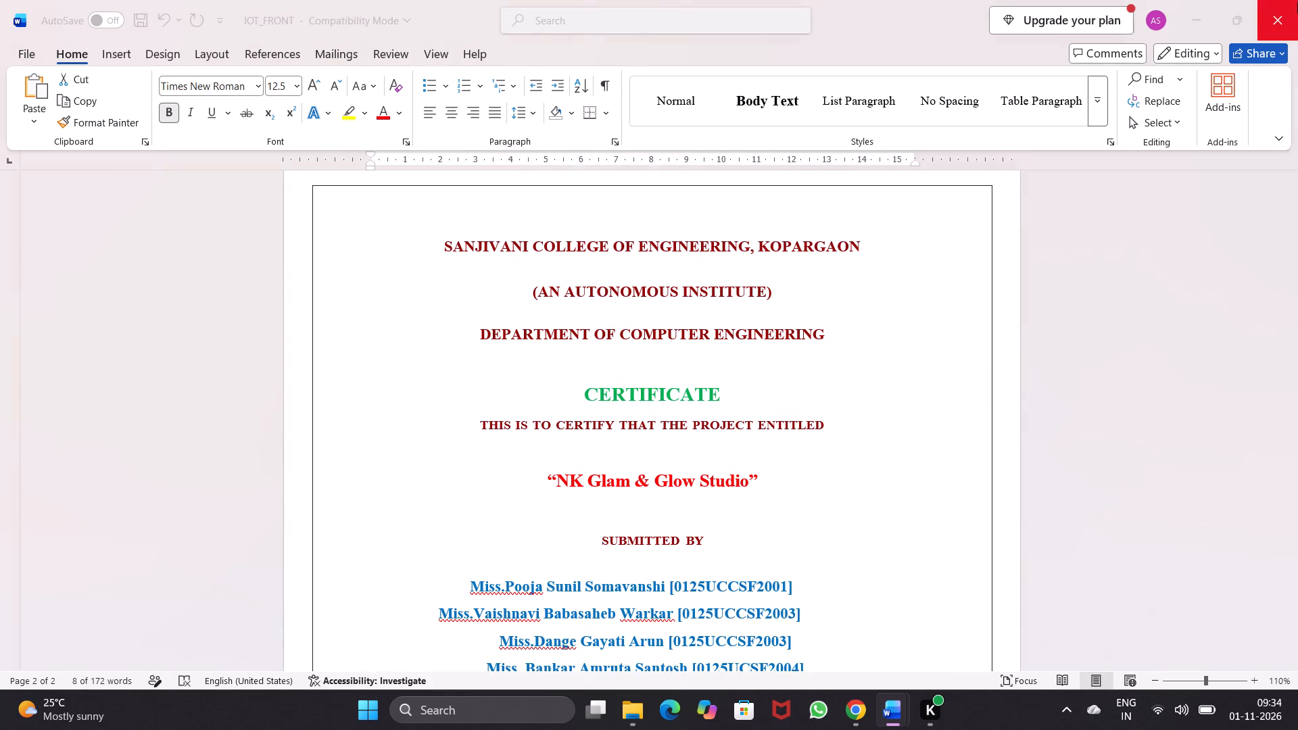
pyautogui.click(703, 470)
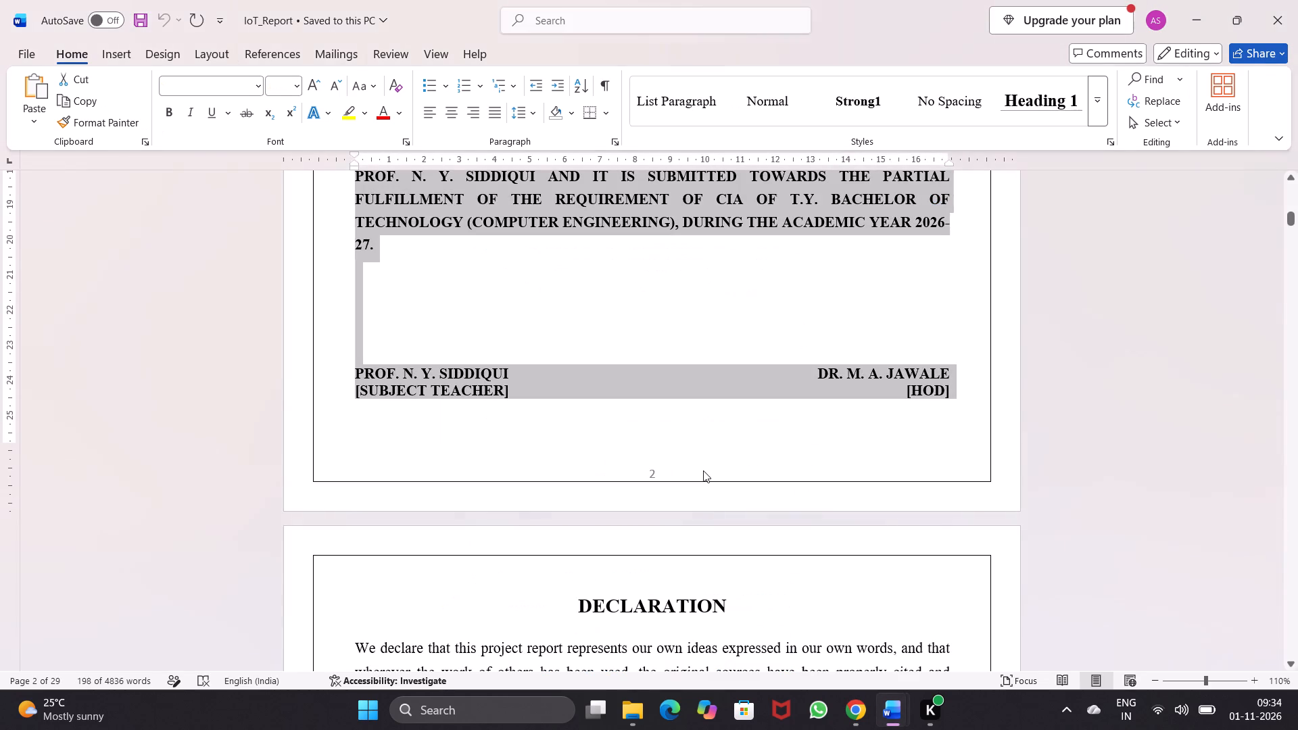
# Create a blank document from the Lexora LegalDesk report's window and paste the copied cover and certificate pages into it.
pyautogui.hotkey('alt', 'Tab')
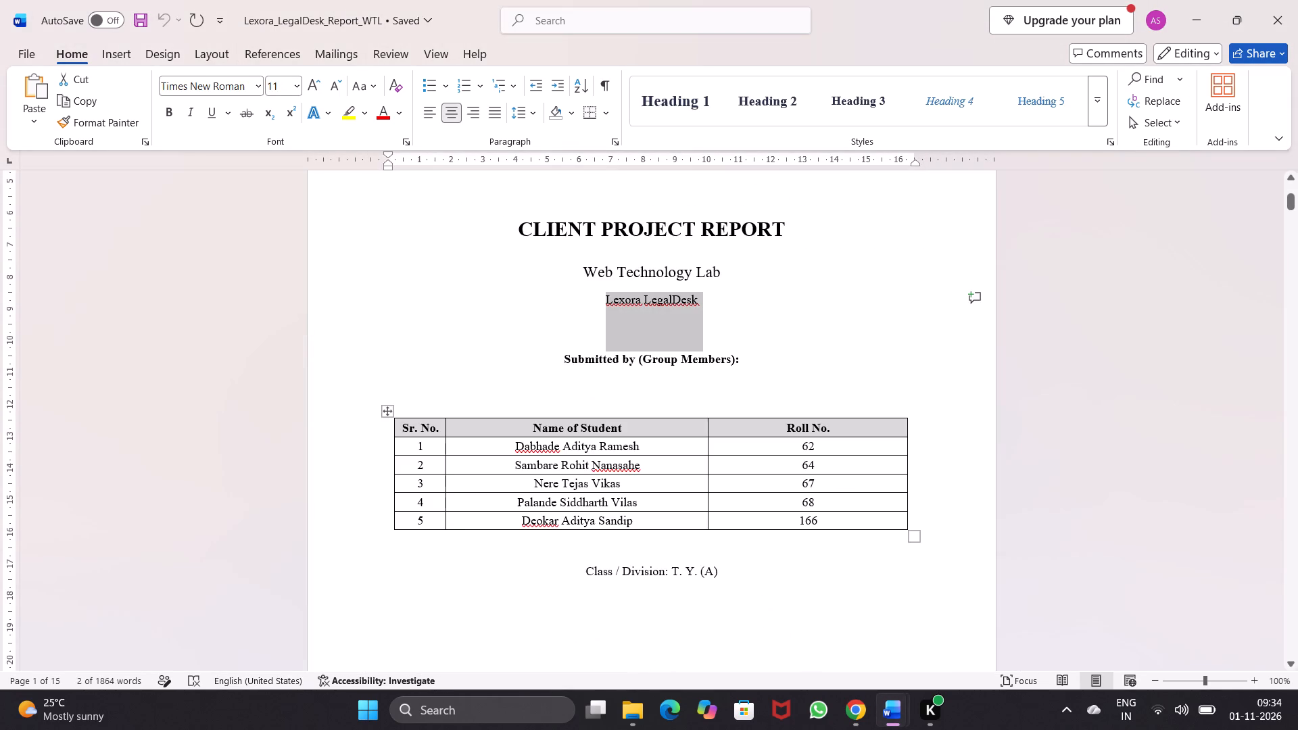
pyautogui.click(430, 309)
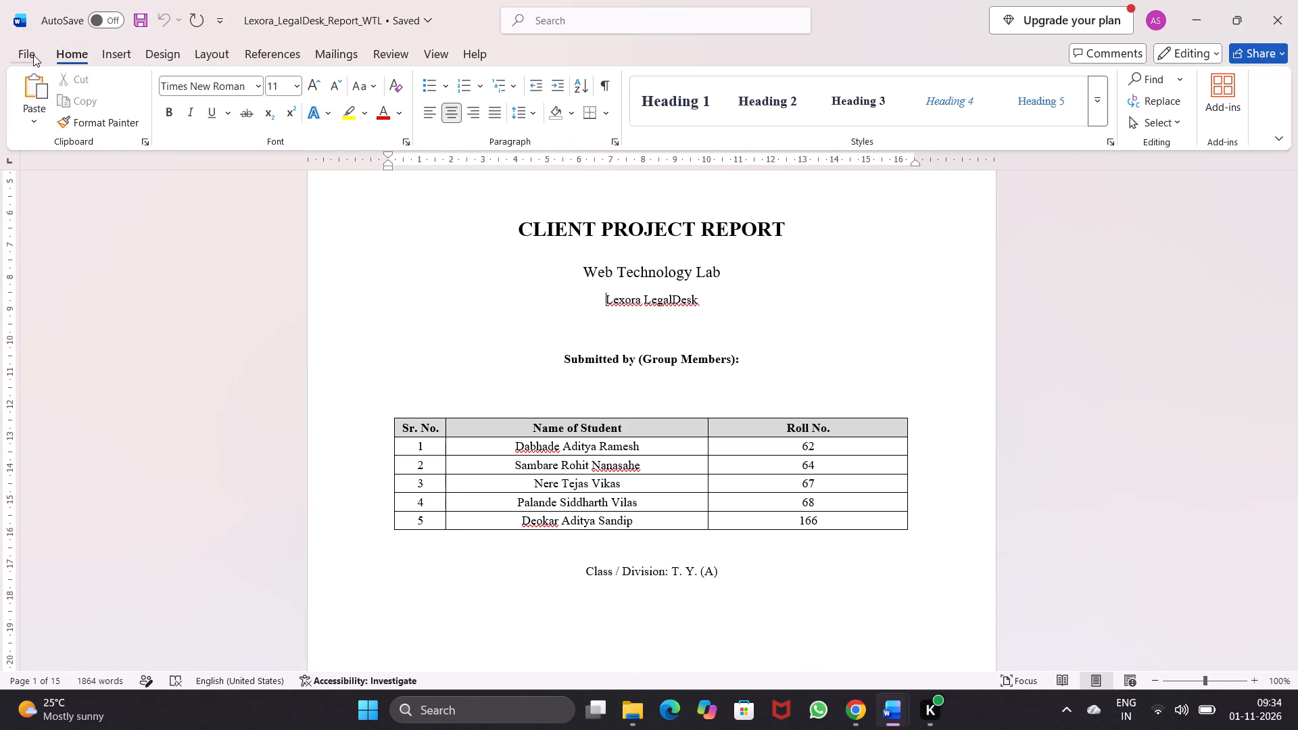
pyautogui.click(33, 55)
pyautogui.click(239, 169)
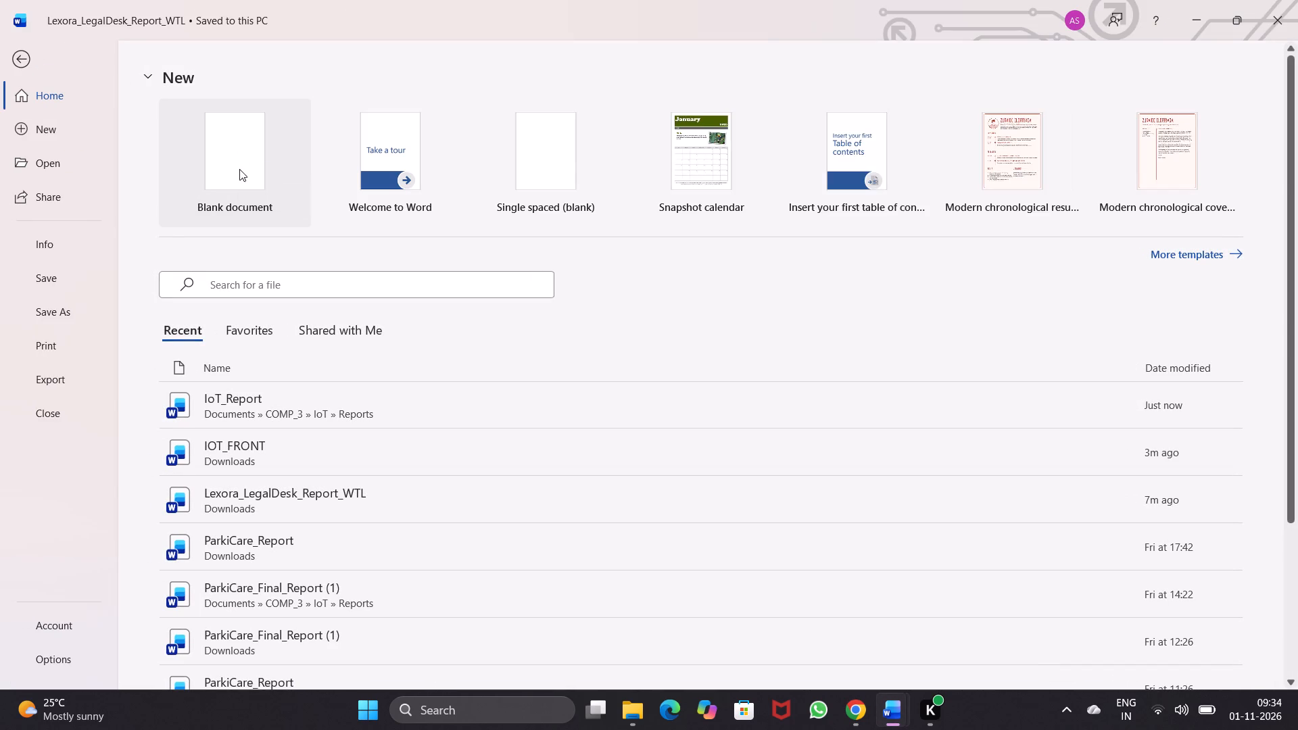
pyautogui.hotkey('ctrl', 'v')
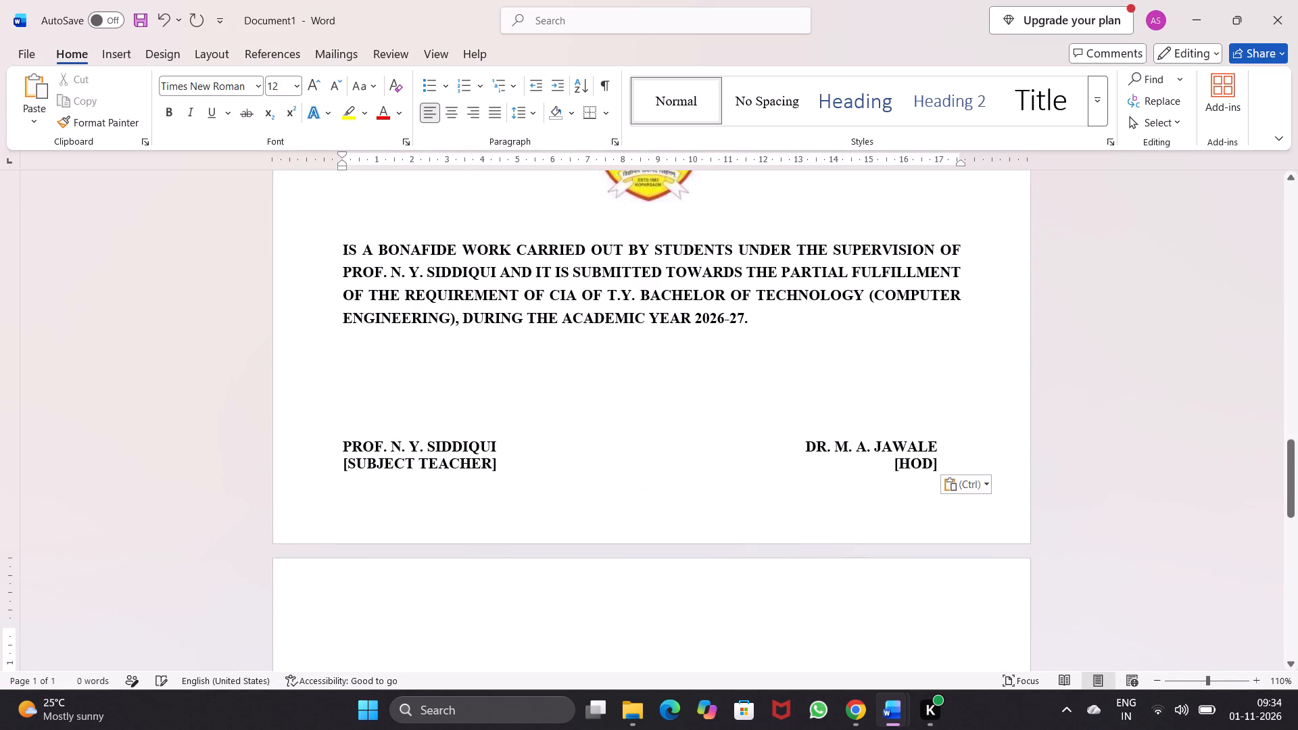
# Apply a Box page border to the whole new document.
pyautogui.scroll(11, 639, 371)
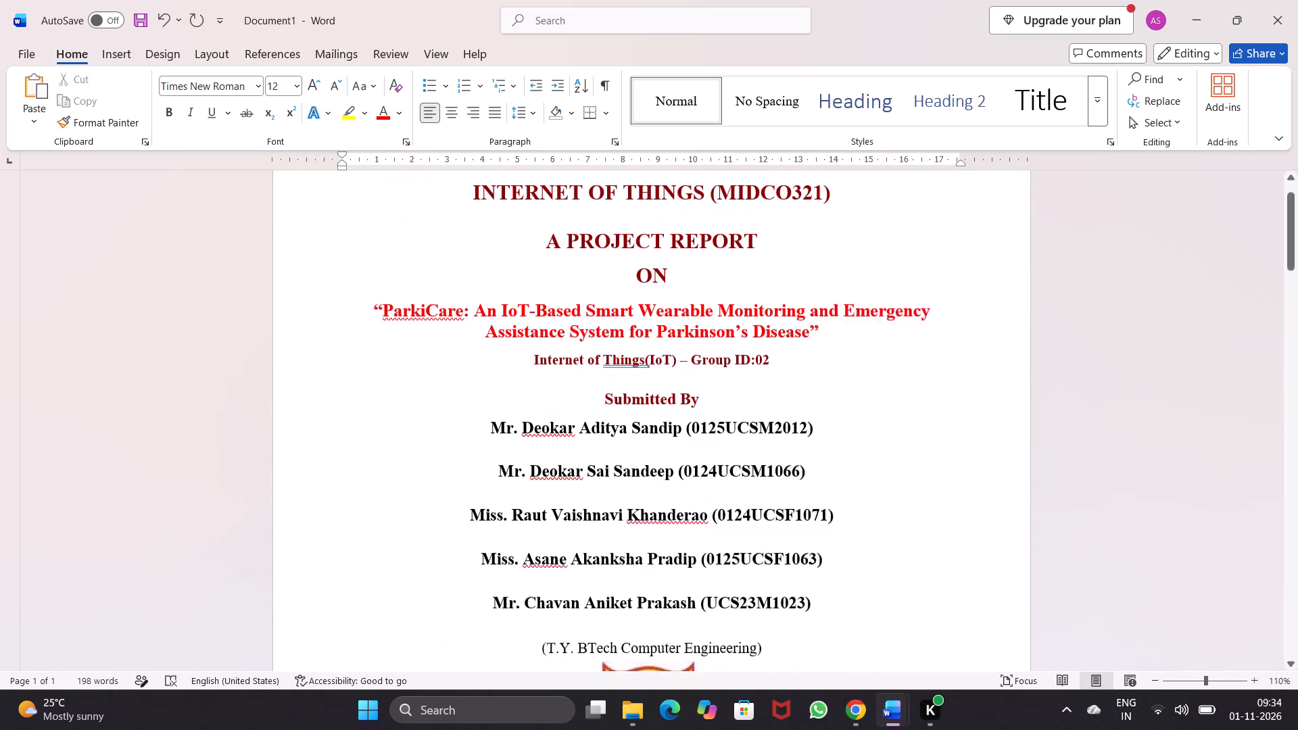
pyautogui.click(930, 245)
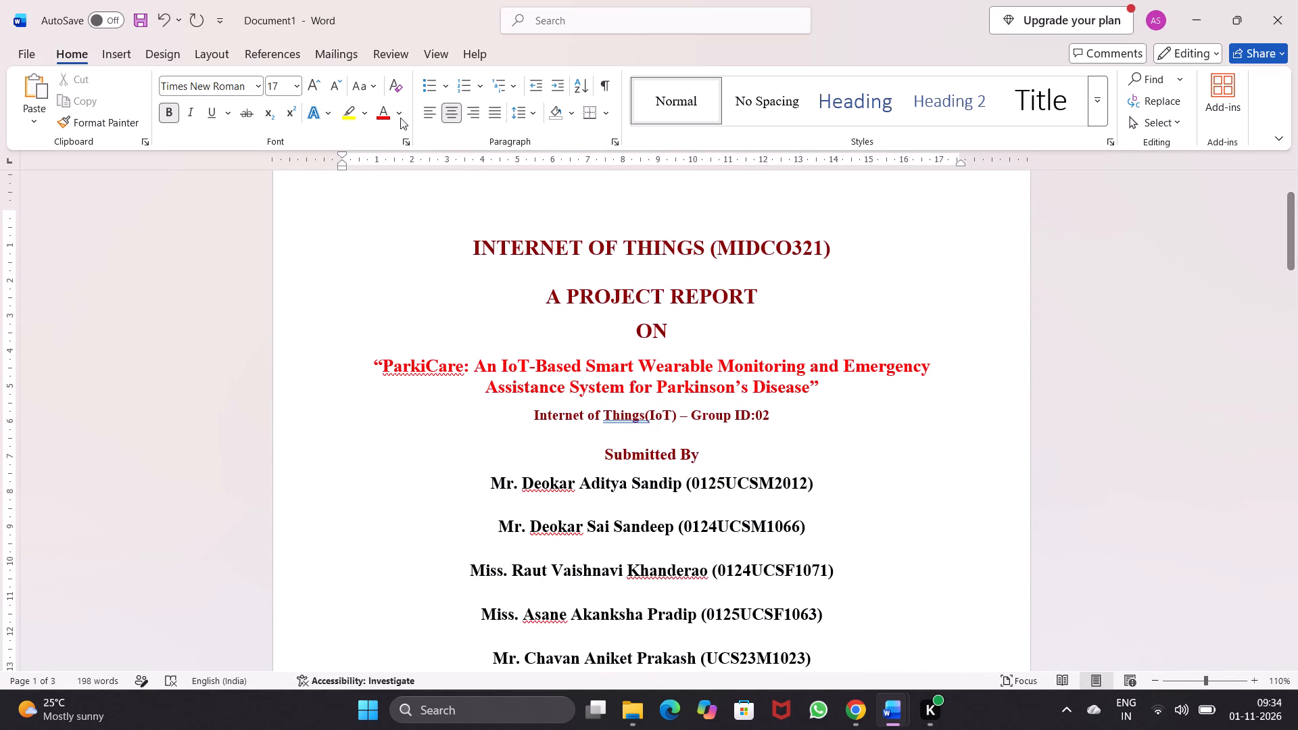
pyautogui.click(225, 53)
pyautogui.click(262, 43)
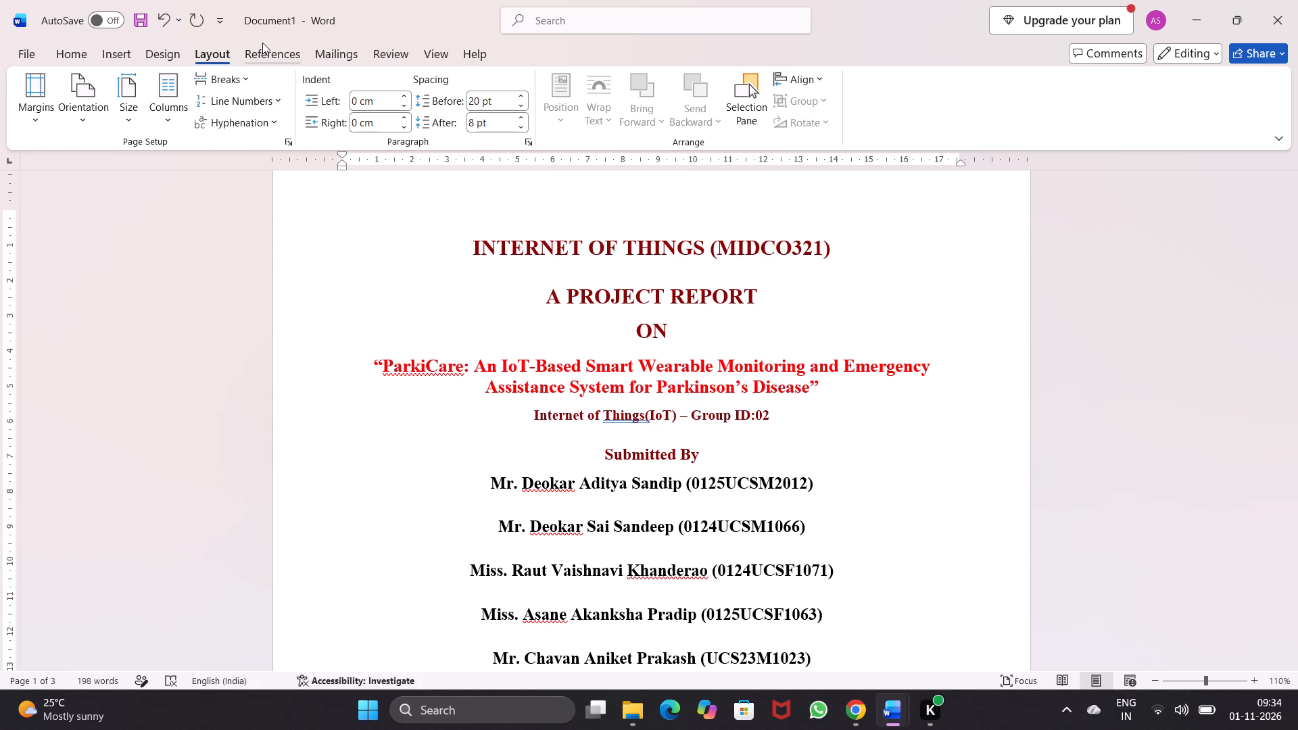
pyautogui.click(173, 52)
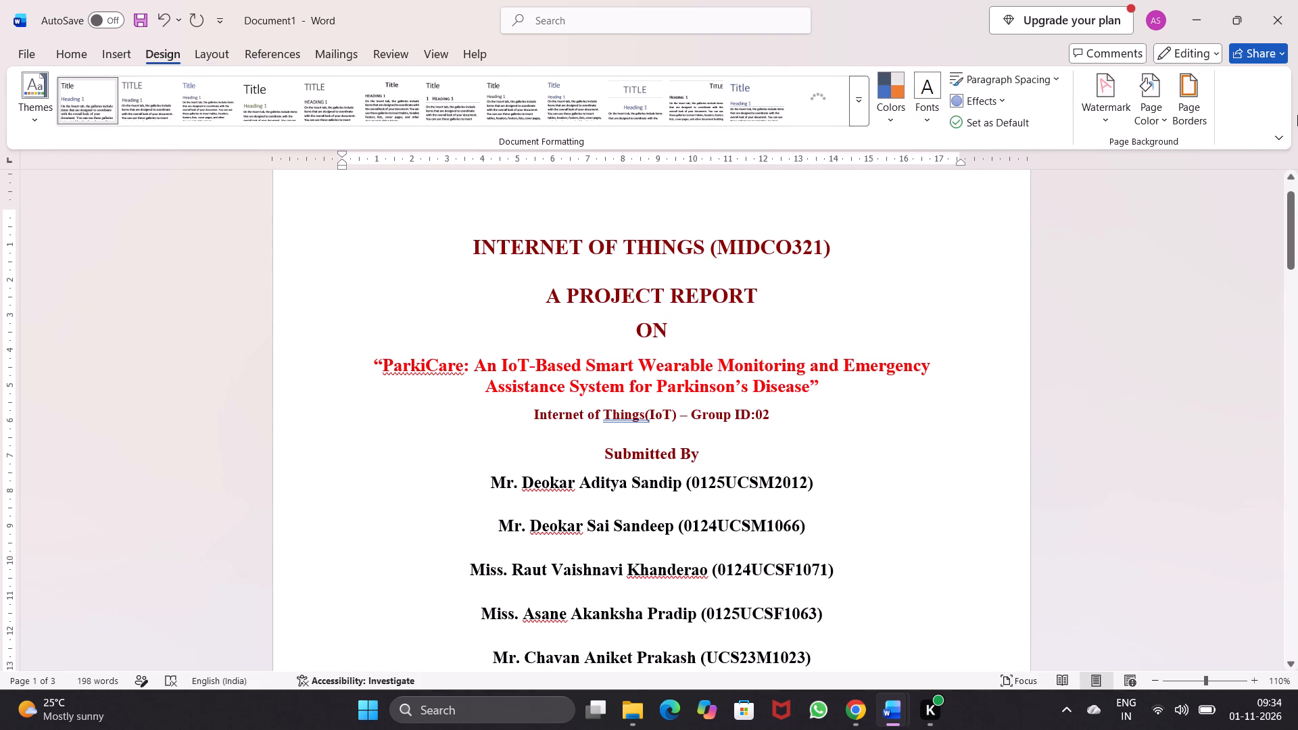
pyautogui.click(1193, 116)
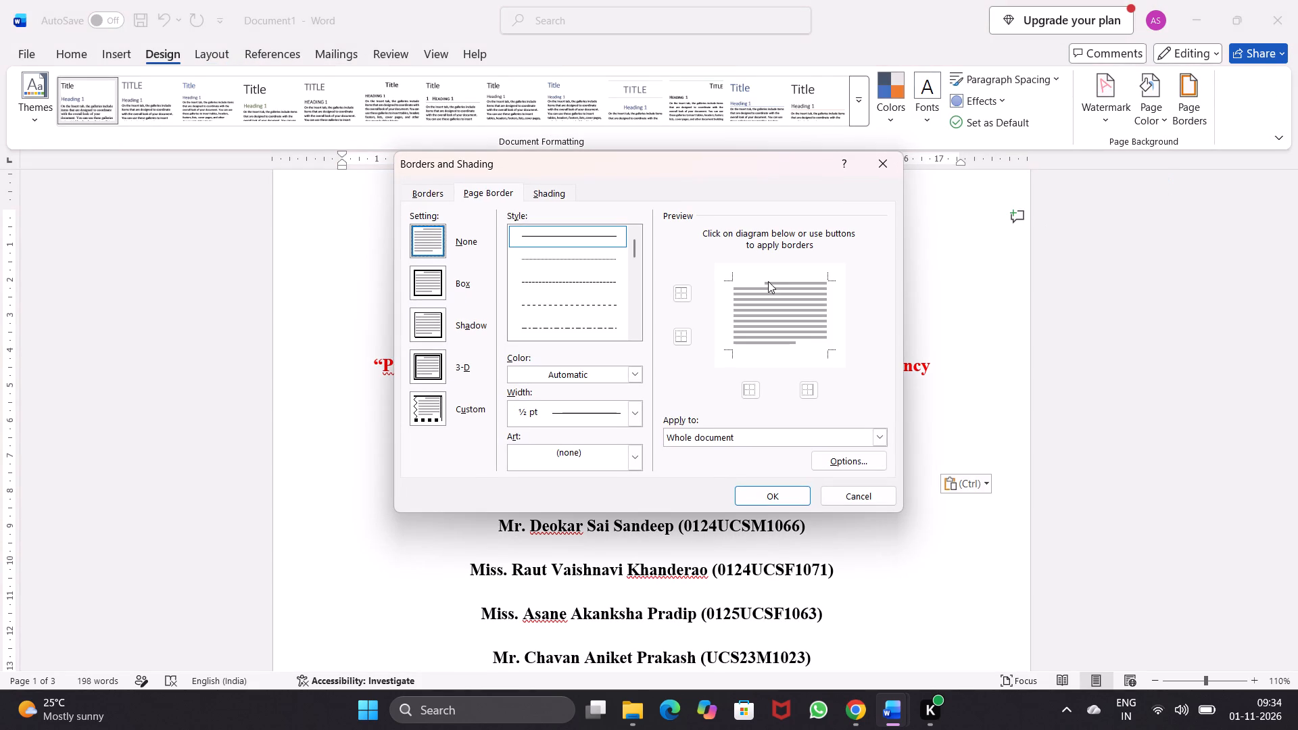
pyautogui.click(398, 284)
pyautogui.click(434, 291)
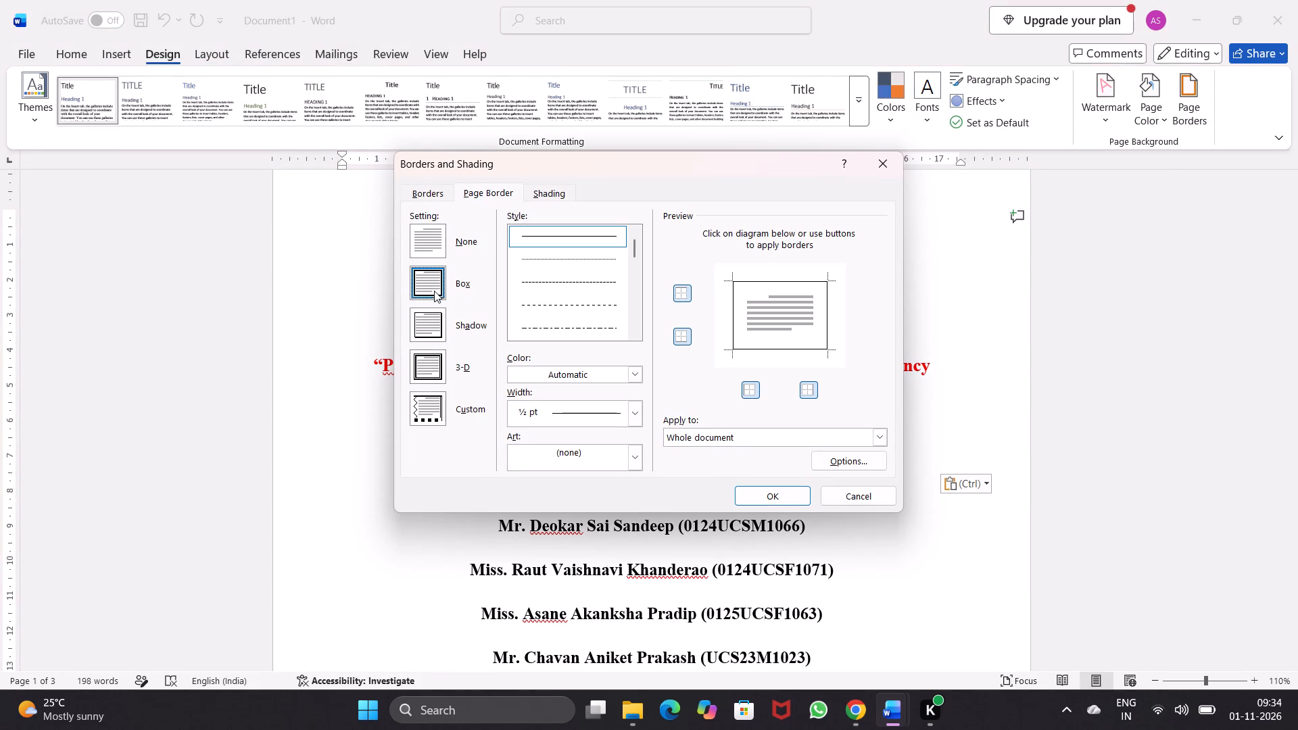
pyautogui.click(788, 504)
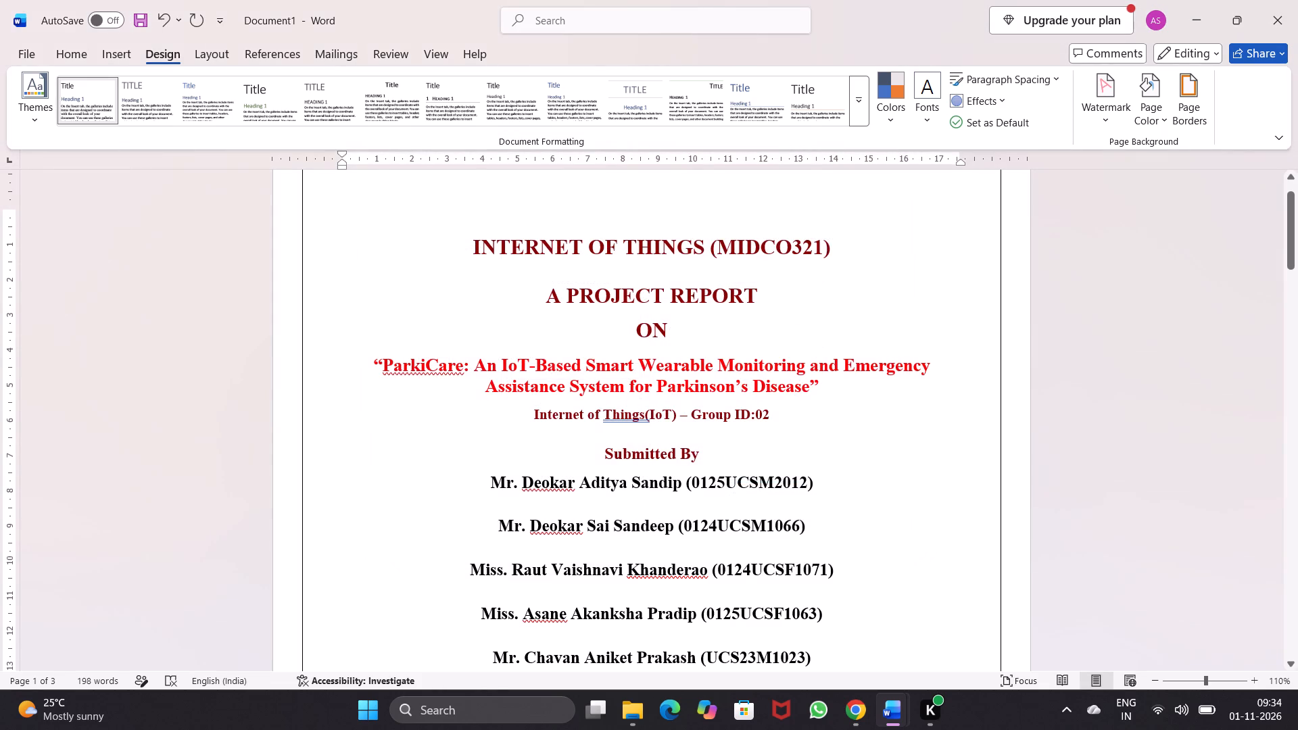
# Switch to the IoT_Report document and close it.
pyautogui.click(1162, 428)
pyautogui.scroll(1, 941, 364)
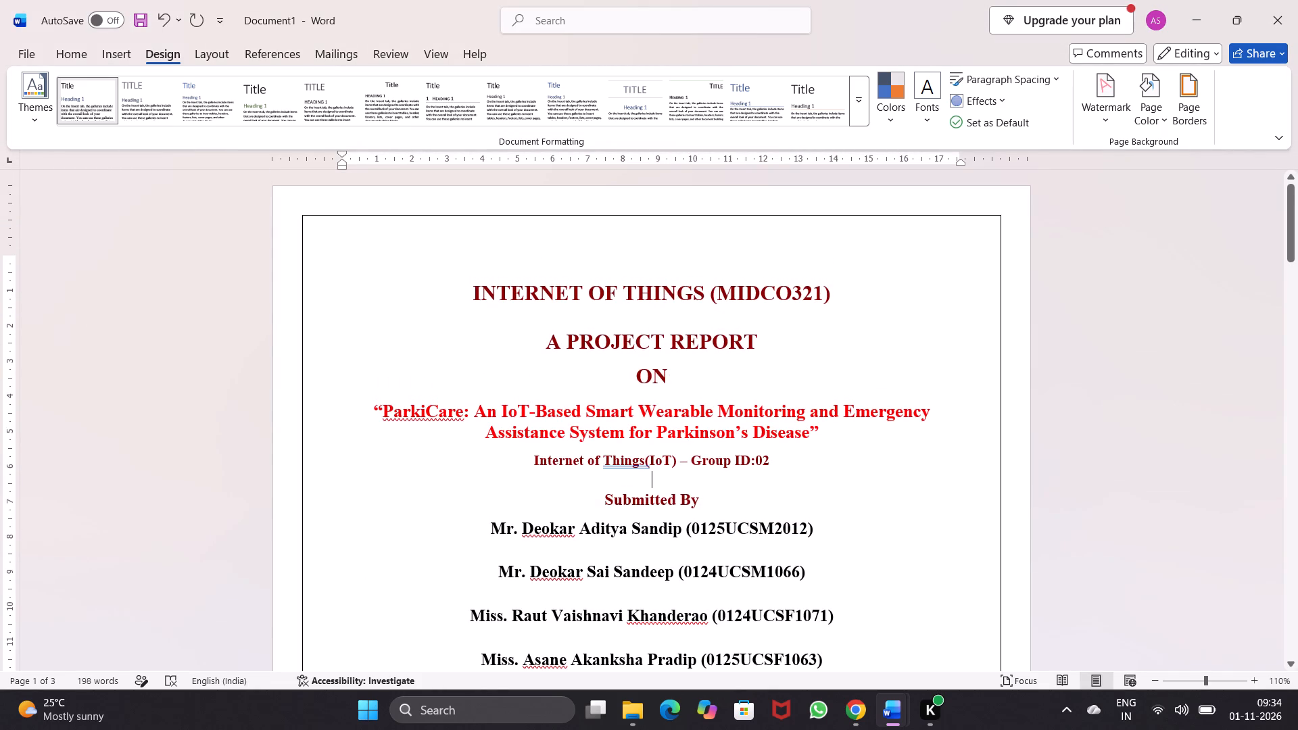
pyautogui.hotkey('alt', 'Tab')
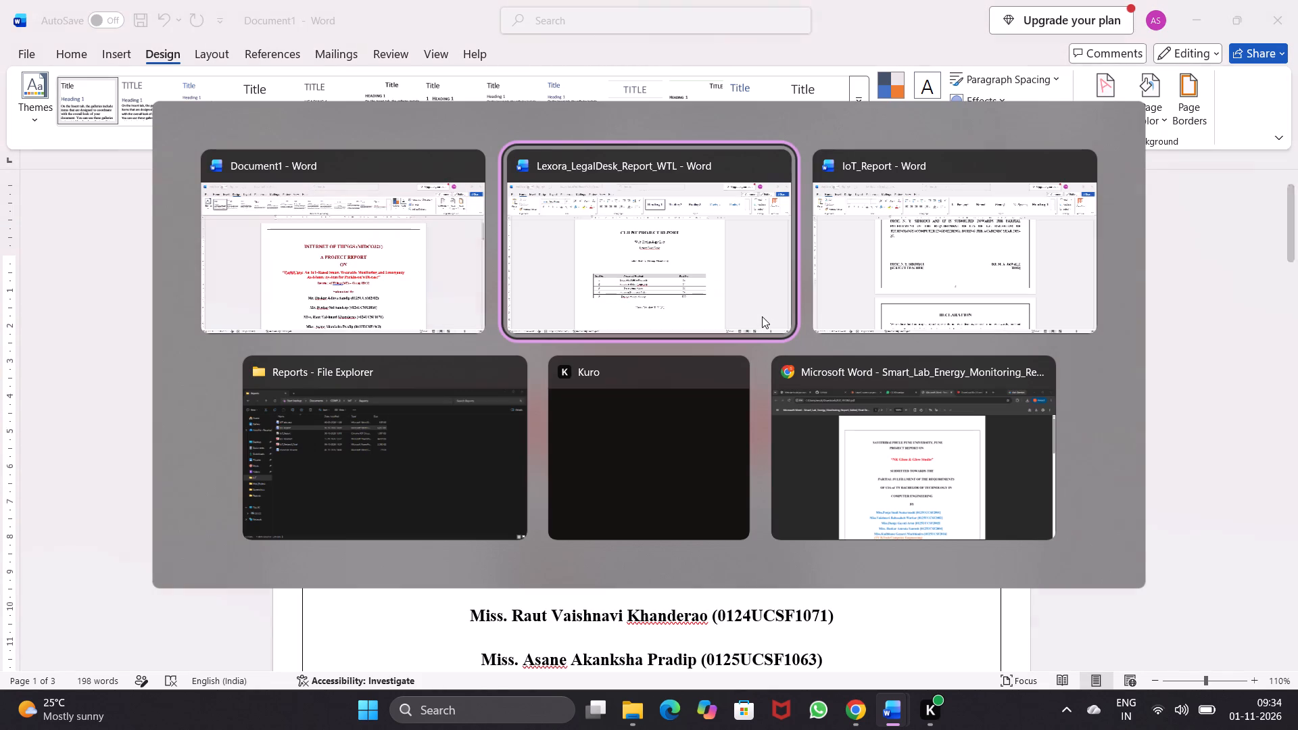
pyautogui.hotkey('alt', 'Tab')
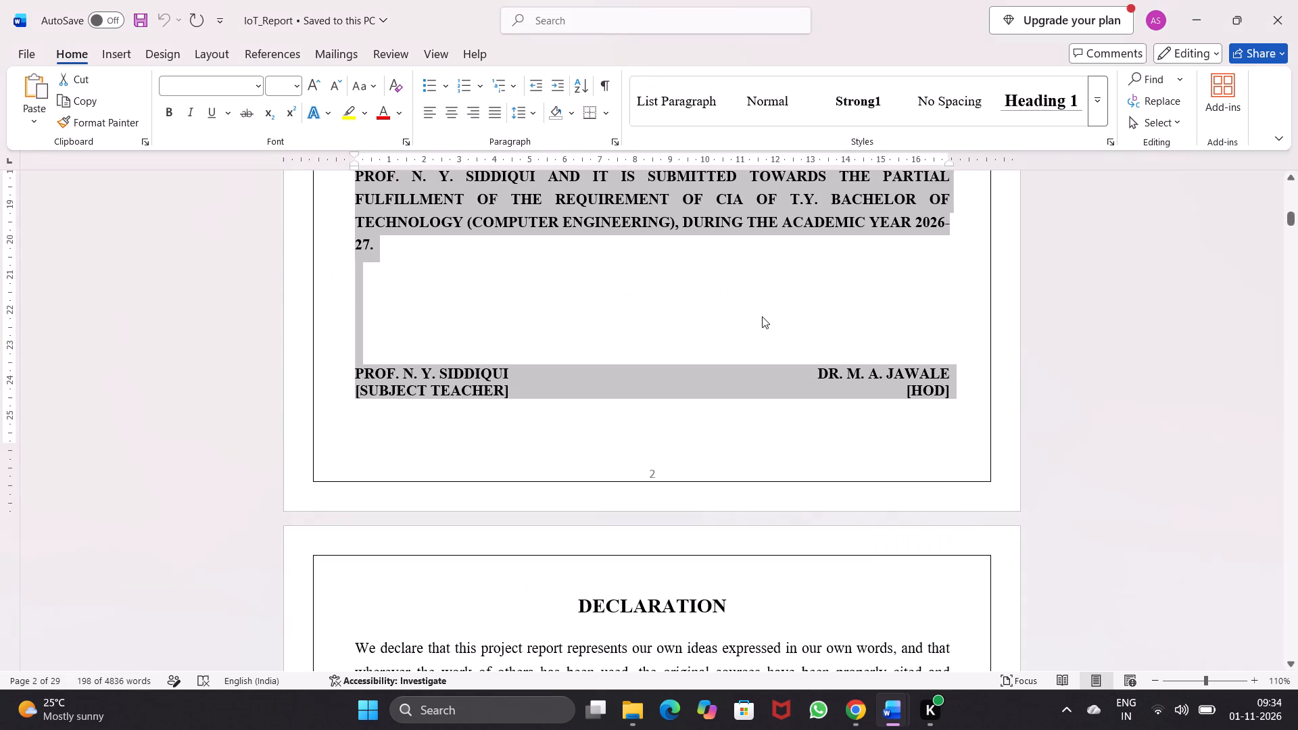
pyautogui.click(1266, 18)
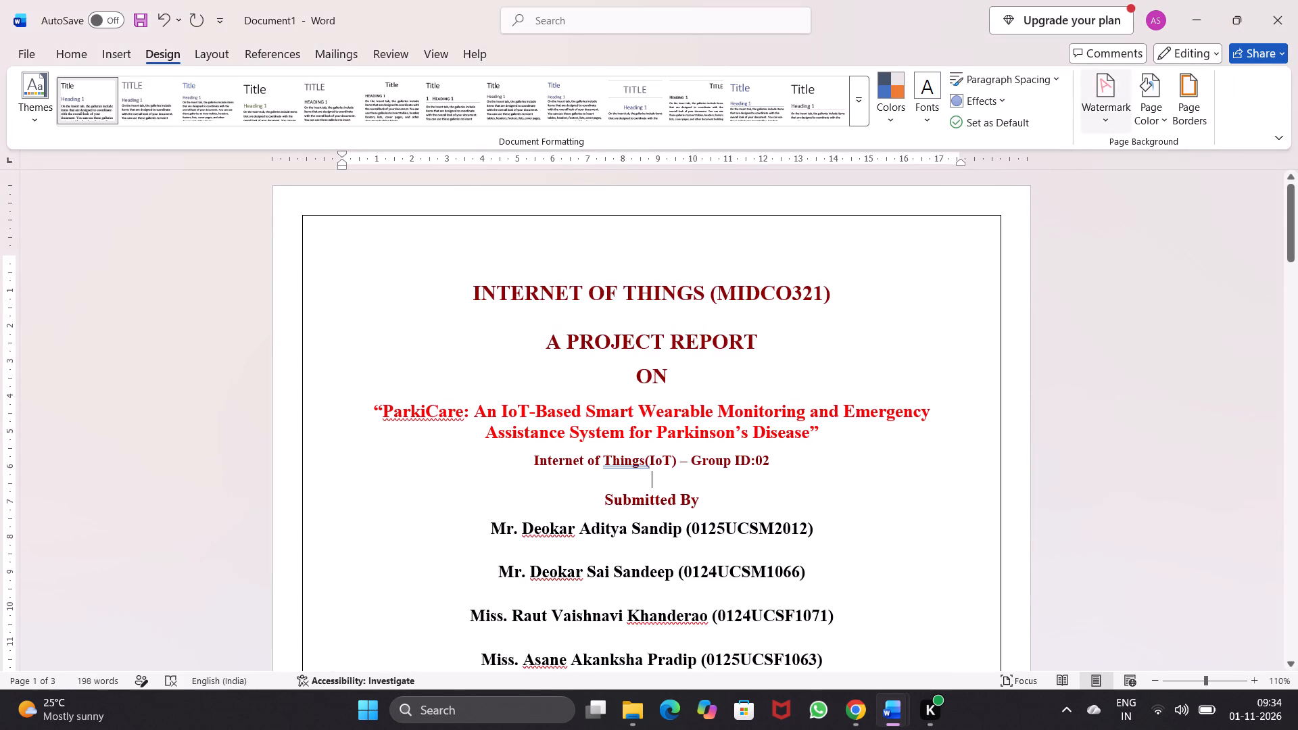
# Switch to Chrome and examine the cover page layout of the IOT_FRONT PDF against the new document's cover.
pyautogui.hotkey('alt', 'Tab')
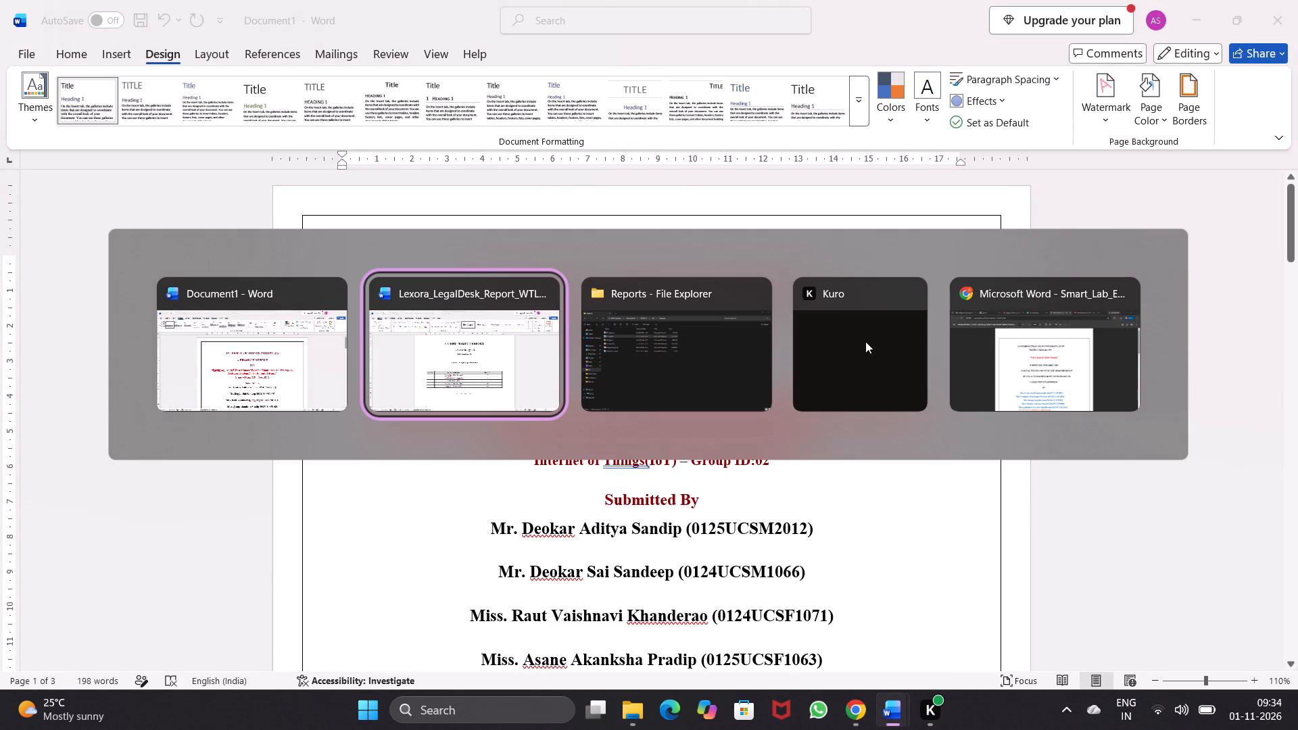
pyautogui.hotkey('alt', 'Tab')
pyautogui.hotkey('alt', 'Tab')
pyautogui.hotkey('alt', 'Tab')
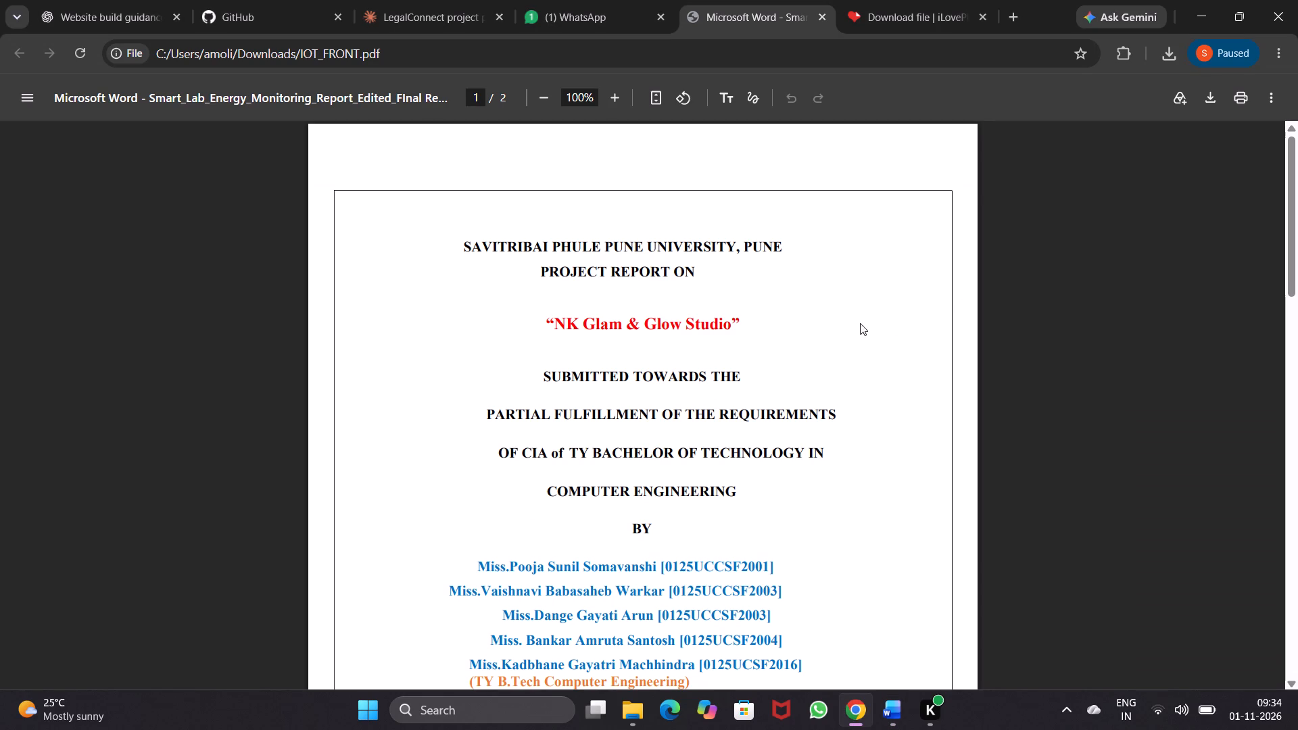
pyautogui.scroll(-1, 827, 339)
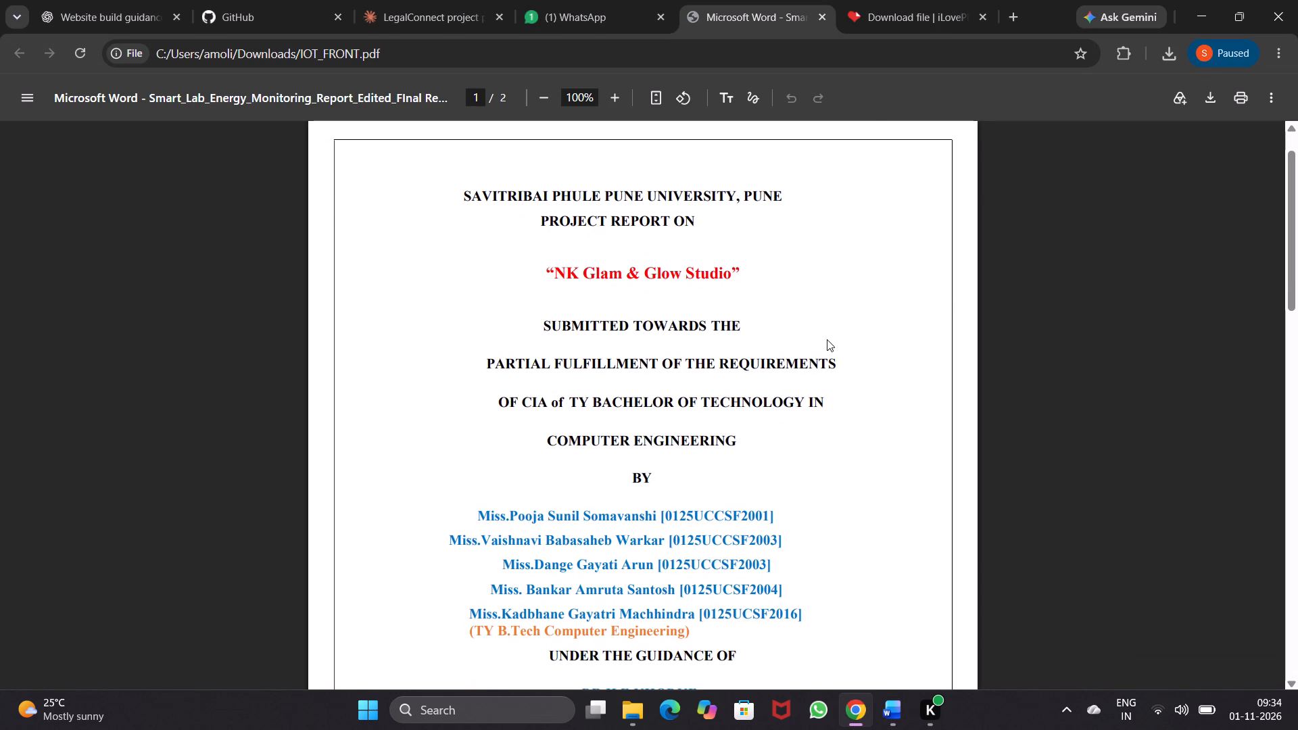
pyautogui.scroll(-1, 827, 339)
pyautogui.hotkey('alt', 'Tab')
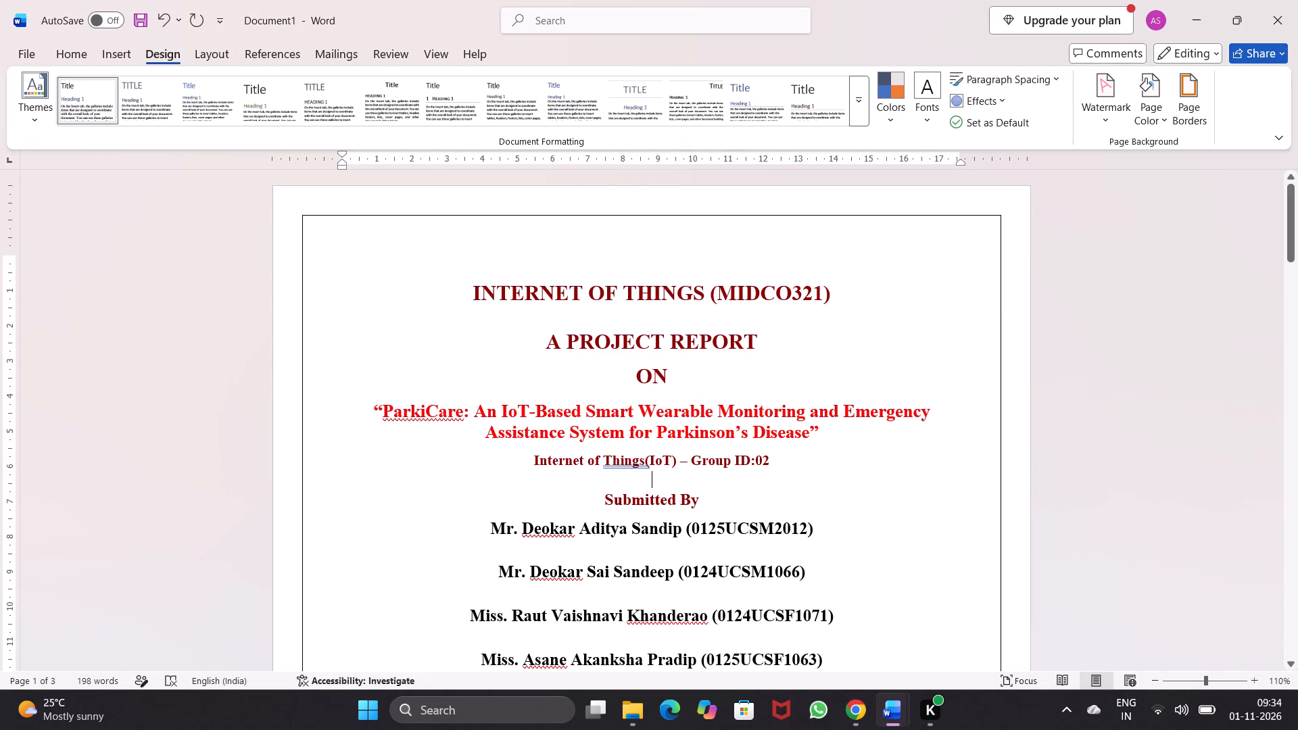
pyautogui.hotkey('alt', 'Tab')
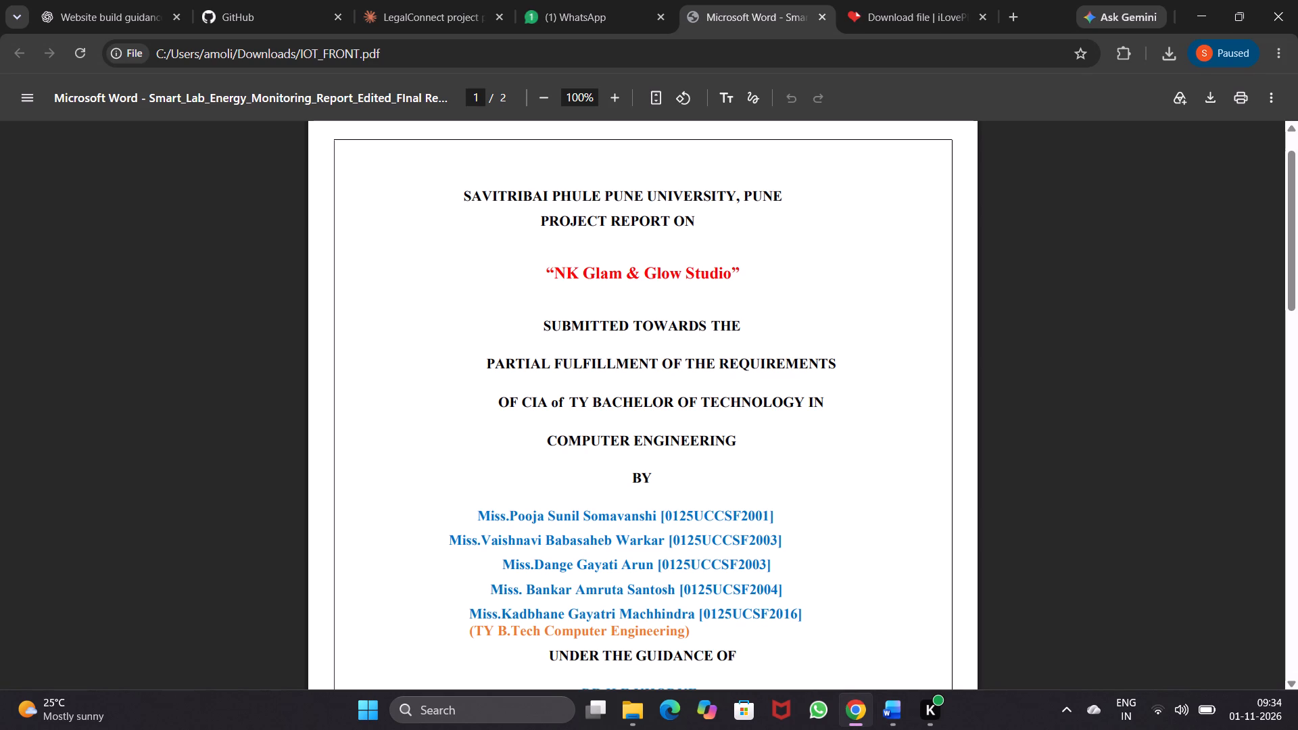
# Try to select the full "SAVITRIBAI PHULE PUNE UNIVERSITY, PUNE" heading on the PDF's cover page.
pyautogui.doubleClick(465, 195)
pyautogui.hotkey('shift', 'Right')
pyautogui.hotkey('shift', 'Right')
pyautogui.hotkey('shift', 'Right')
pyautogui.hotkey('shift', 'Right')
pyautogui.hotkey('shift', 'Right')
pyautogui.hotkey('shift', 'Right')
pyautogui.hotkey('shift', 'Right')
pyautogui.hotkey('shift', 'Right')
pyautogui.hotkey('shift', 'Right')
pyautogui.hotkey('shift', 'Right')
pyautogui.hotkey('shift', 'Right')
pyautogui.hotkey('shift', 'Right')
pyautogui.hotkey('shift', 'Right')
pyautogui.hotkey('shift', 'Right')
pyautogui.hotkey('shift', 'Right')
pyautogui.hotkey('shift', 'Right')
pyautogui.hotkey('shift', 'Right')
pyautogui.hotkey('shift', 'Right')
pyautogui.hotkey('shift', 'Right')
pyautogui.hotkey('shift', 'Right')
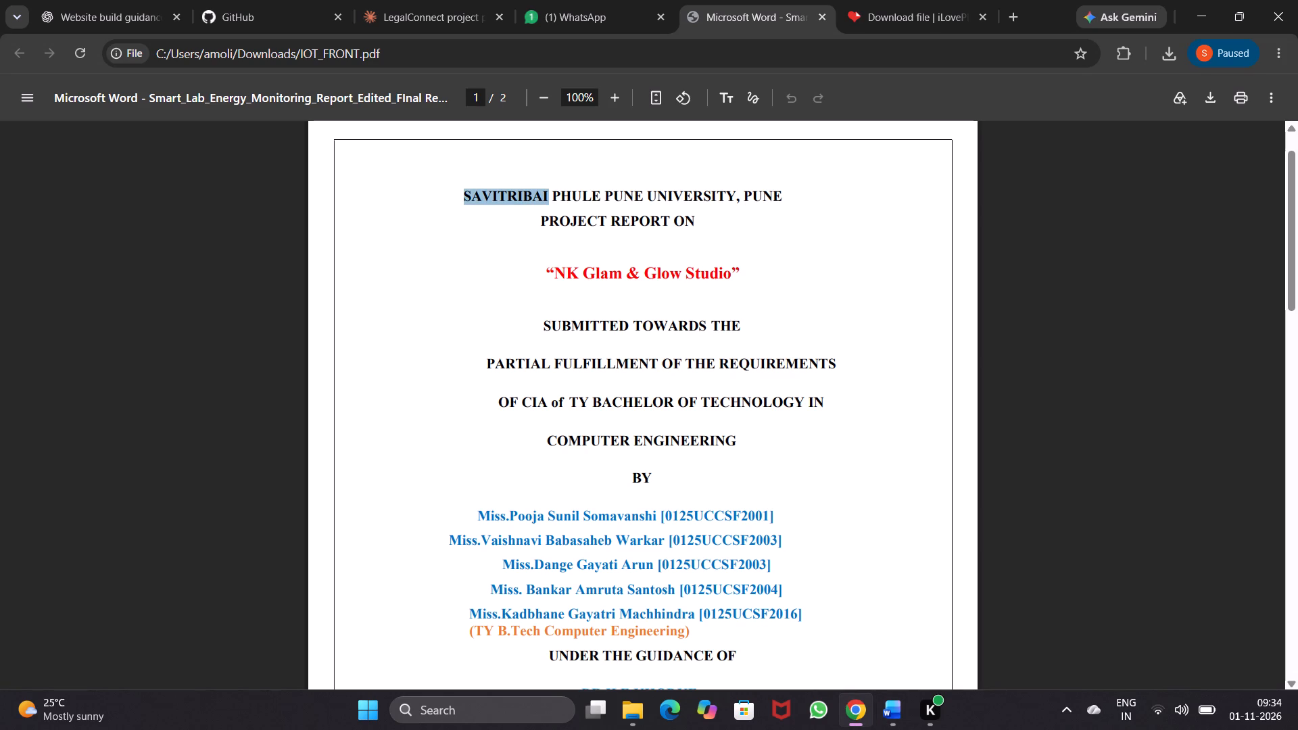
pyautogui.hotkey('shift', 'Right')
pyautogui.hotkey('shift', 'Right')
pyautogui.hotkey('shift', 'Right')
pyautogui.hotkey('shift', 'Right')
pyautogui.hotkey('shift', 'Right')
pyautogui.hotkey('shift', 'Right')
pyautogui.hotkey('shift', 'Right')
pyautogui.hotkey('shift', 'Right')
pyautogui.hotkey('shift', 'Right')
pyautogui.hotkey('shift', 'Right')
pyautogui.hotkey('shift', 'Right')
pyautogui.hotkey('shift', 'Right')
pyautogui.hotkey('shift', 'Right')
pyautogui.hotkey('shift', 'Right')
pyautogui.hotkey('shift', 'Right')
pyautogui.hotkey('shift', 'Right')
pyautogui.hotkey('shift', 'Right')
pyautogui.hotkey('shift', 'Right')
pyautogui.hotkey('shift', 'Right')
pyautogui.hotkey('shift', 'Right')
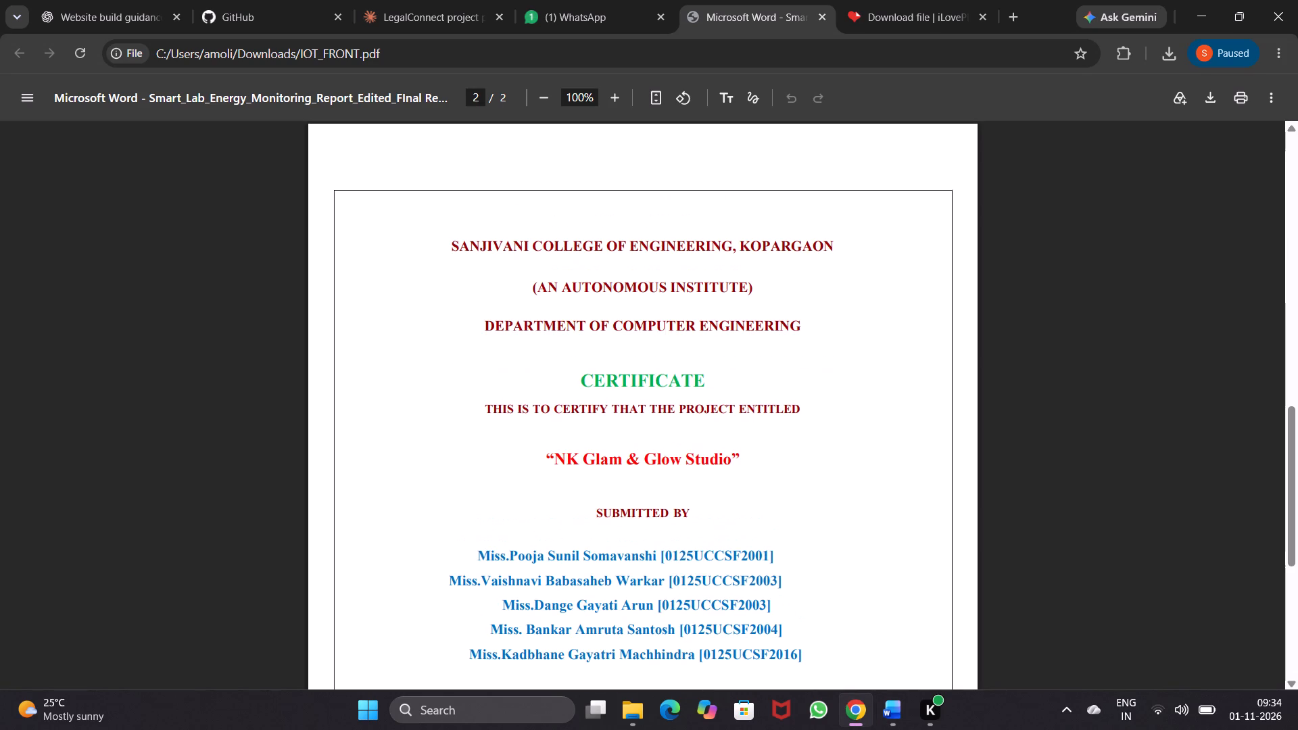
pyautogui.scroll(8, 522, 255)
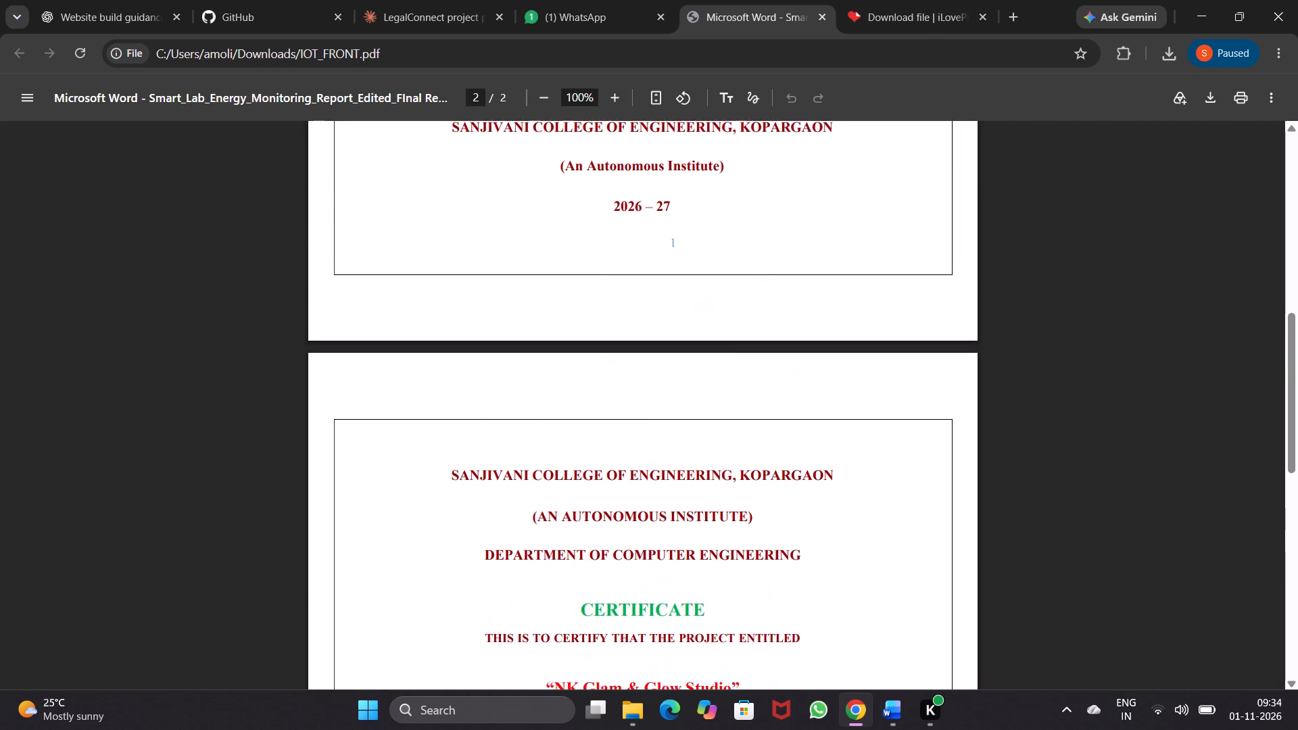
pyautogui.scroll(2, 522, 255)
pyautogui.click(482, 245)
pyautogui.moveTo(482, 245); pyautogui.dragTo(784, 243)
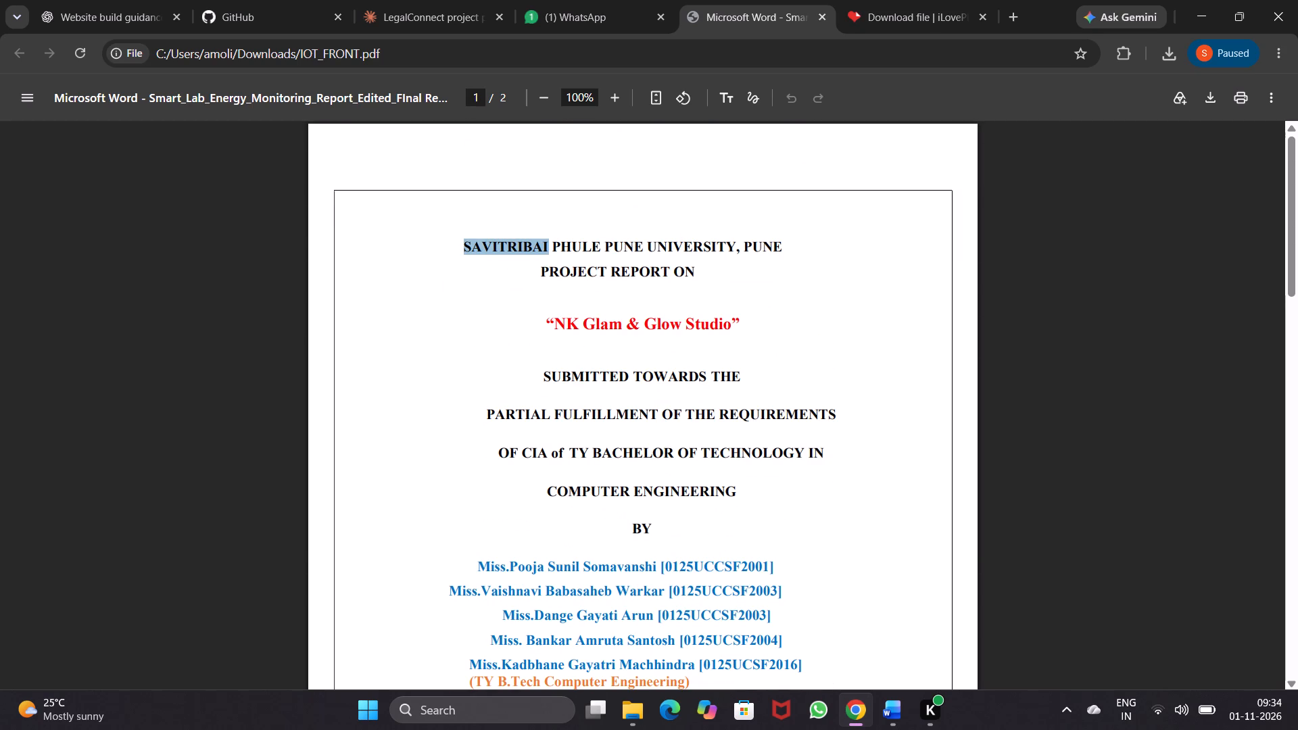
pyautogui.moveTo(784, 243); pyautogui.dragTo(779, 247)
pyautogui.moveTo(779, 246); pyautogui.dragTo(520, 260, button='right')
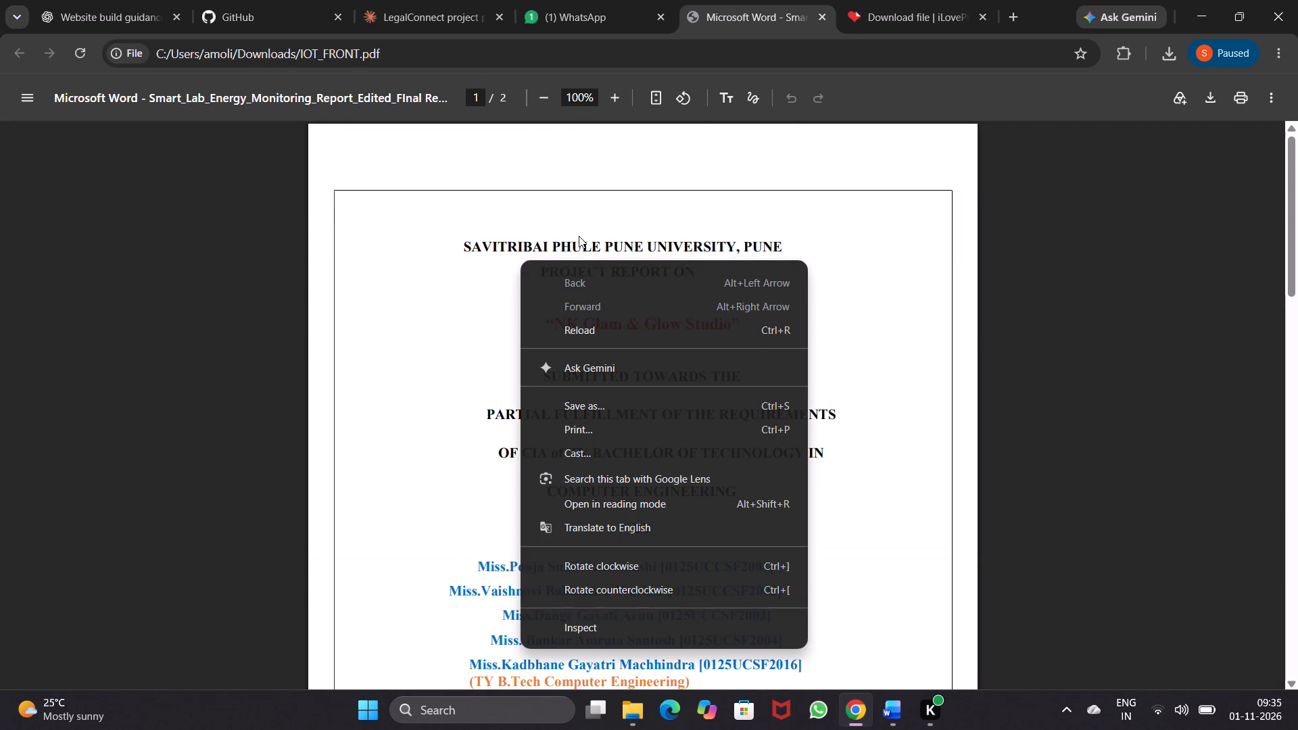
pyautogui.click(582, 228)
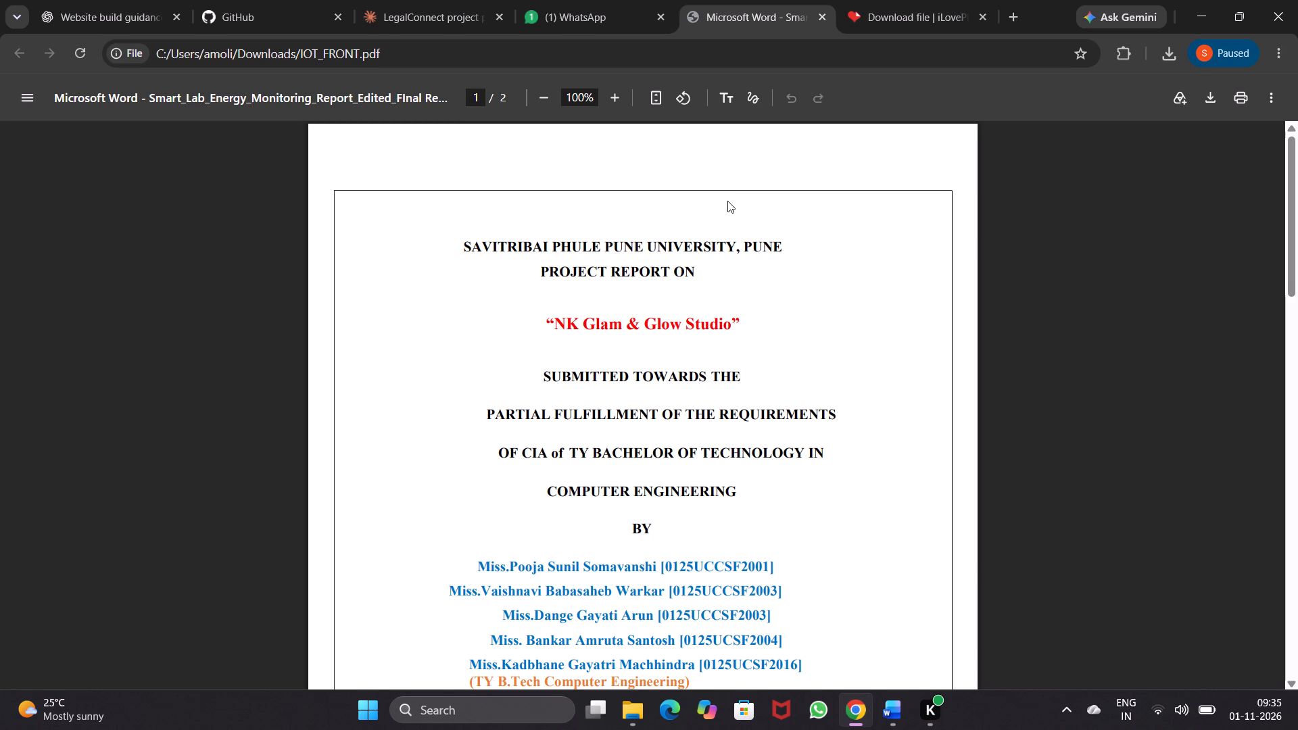
# Close the IOT_FRONT PDF and delete its file from the Downloads folder in File Explorer.
pyautogui.click(819, 13)
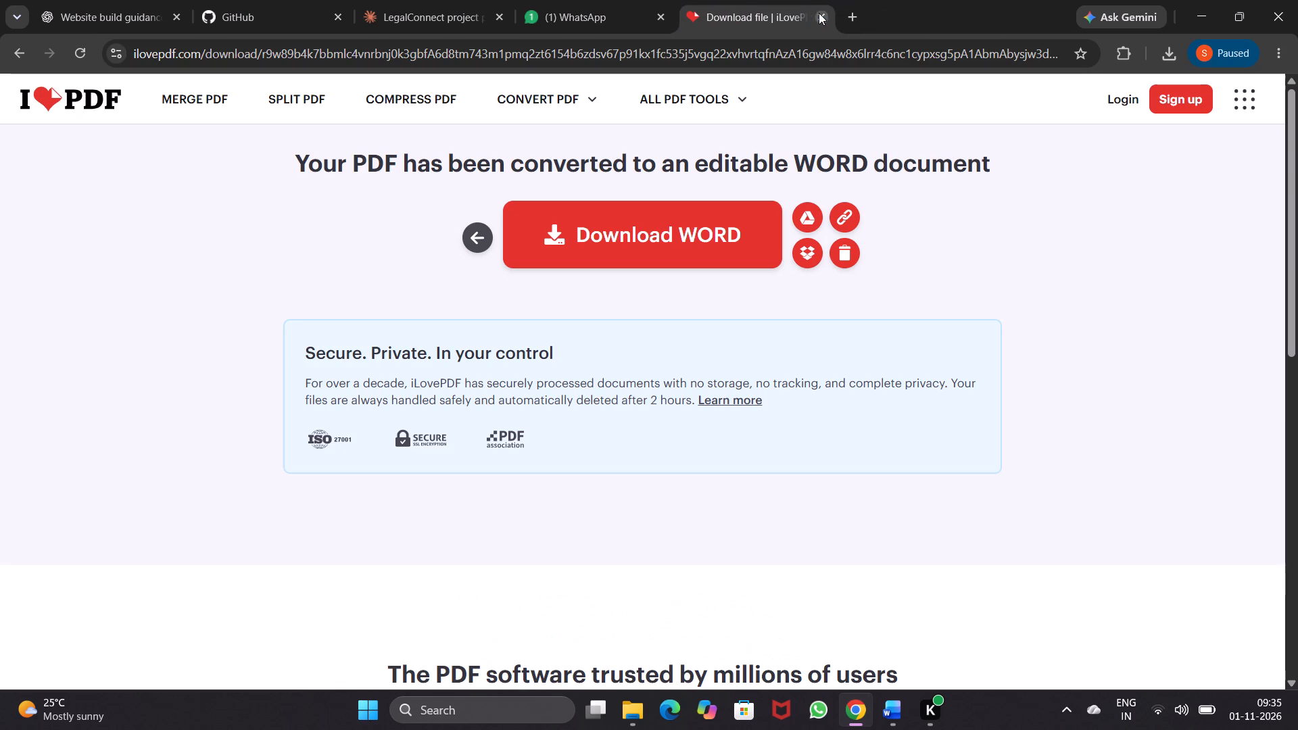
pyautogui.hotkey('alt', 'Tab')
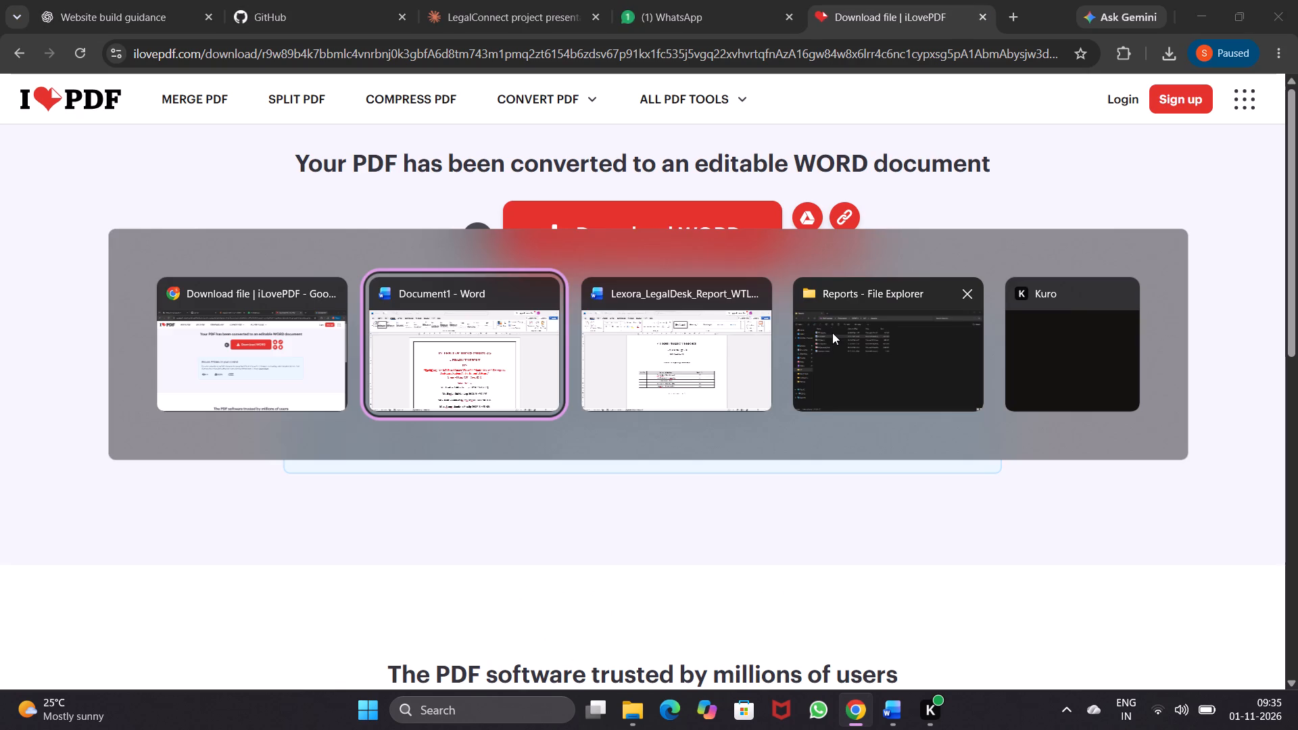
pyautogui.hotkey('alt', 'Tab')
pyautogui.hotkey('alt', 'Tab')
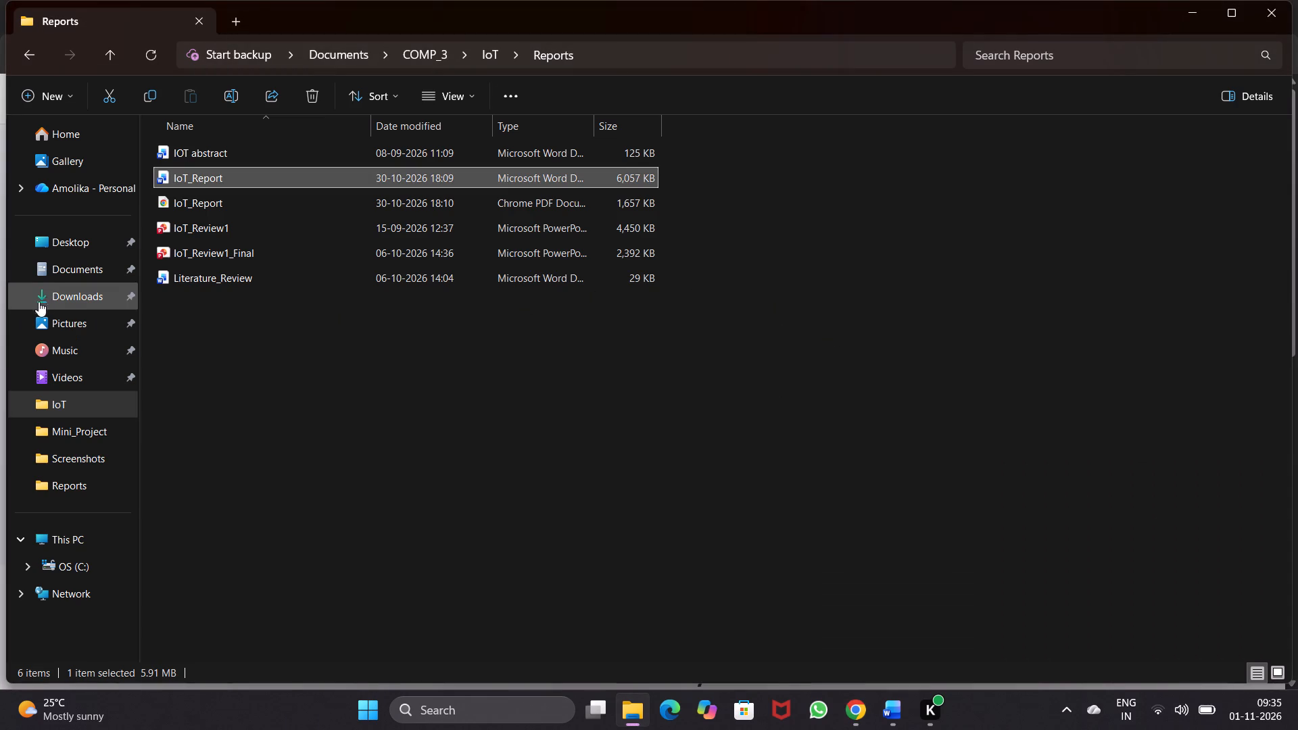
pyautogui.click(46, 298)
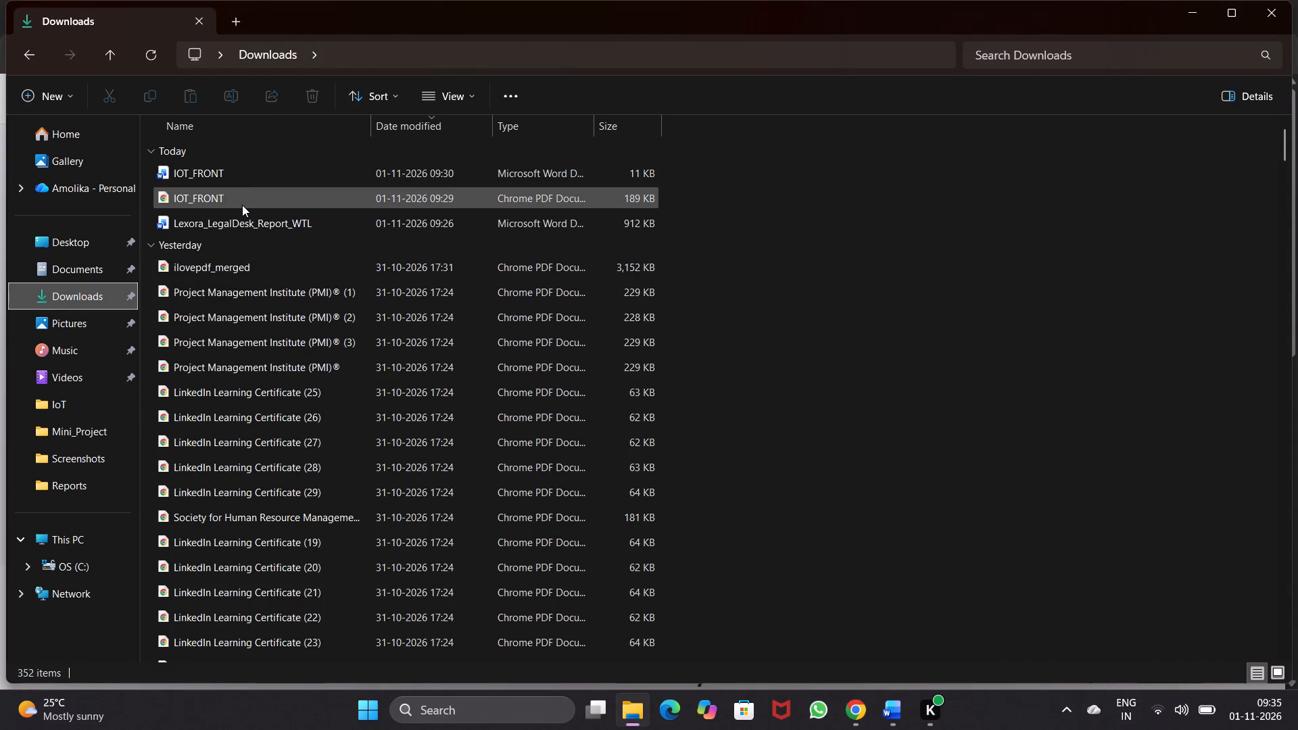
pyautogui.click(242, 205)
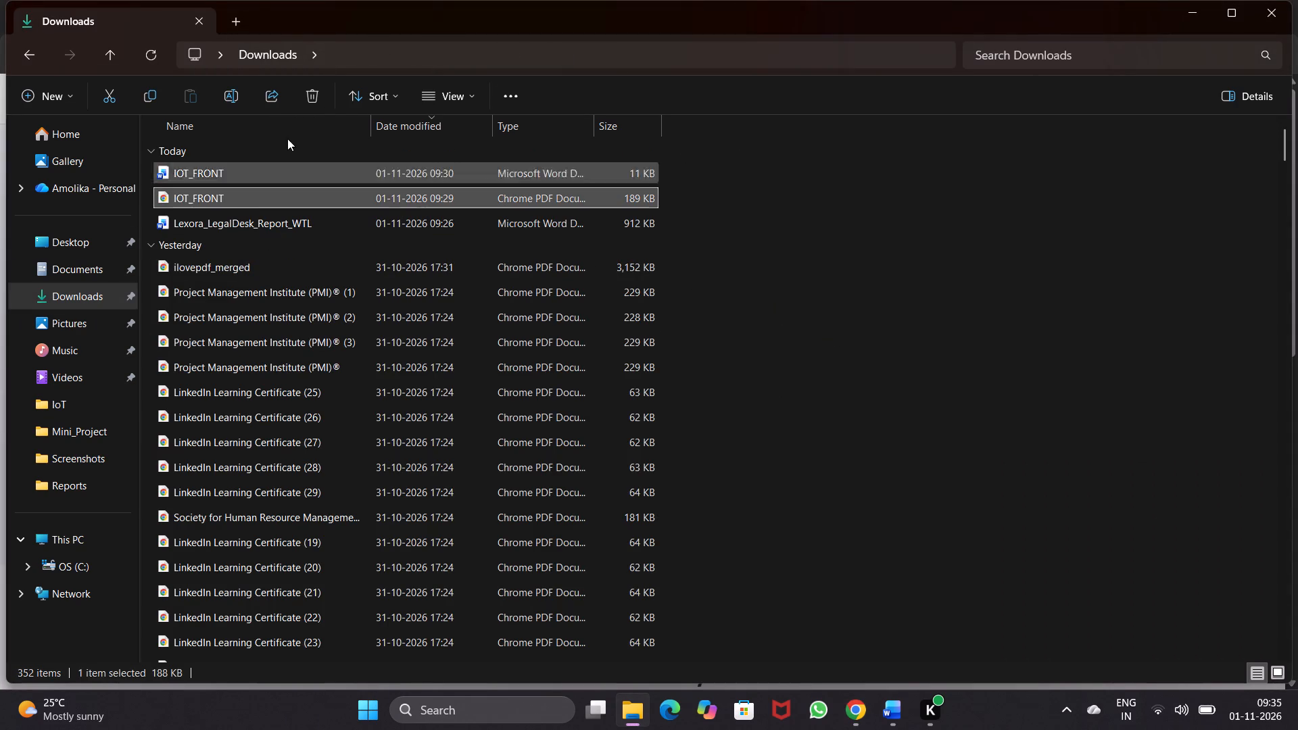
pyautogui.click(311, 98)
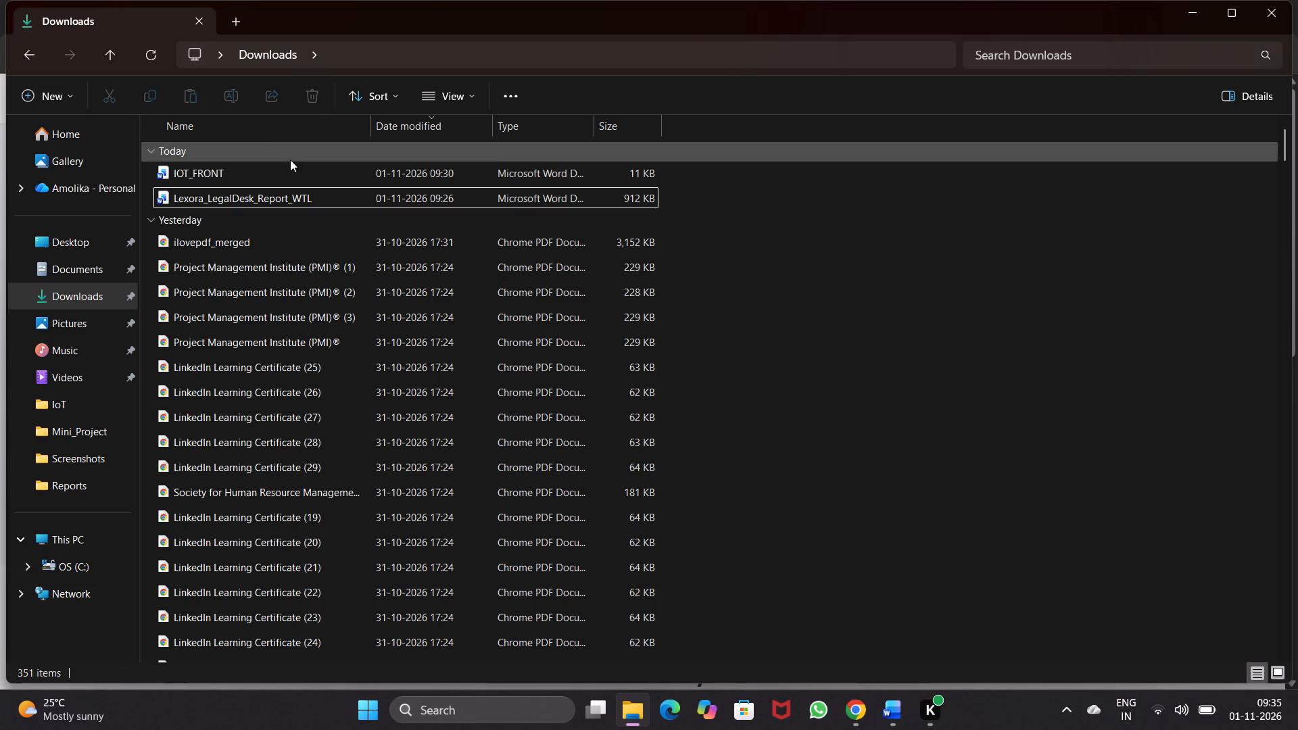
# Open the IOT_FRONT Word document from Downloads and copy its "SAVITRIBAI PHULE PUNE UNIVERSITY, PUNE" heading.
pyautogui.doubleClick(260, 181)
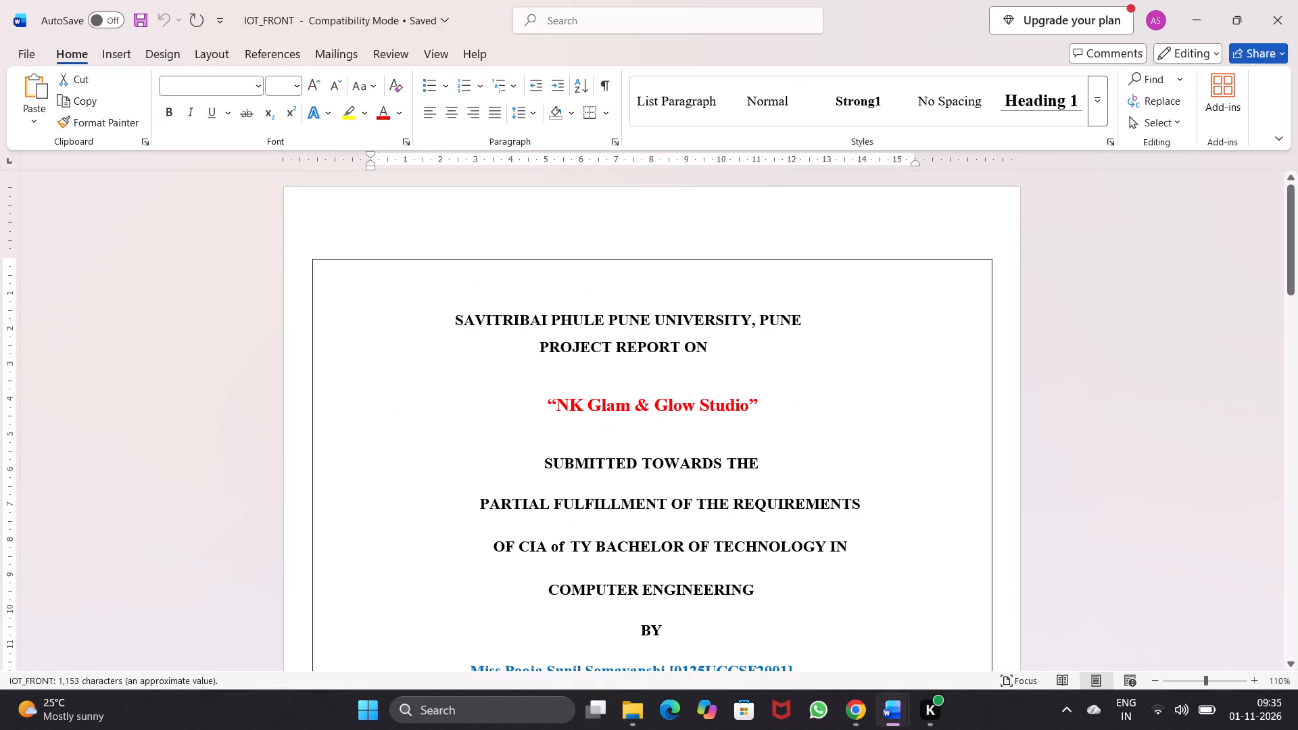
pyautogui.doubleClick(491, 325)
pyautogui.hotkey('shift', 'Right')
pyautogui.hotkey('shift', 'Right')
pyautogui.hotkey('shift', 'Right')
pyautogui.hotkey('shift', 'Right')
pyautogui.hotkey('shift', 'Right')
pyautogui.hotkey('shift', 'Right')
pyautogui.hotkey('shift', 'Right')
pyautogui.hotkey('shift', 'Right')
pyautogui.hotkey('shift', 'Right')
pyautogui.hotkey('shift', 'Right')
pyautogui.hotkey('shift', 'Right')
pyautogui.hotkey('shift', 'Right')
pyautogui.hotkey('shift', 'Right')
pyautogui.hotkey('shift', 'Right')
pyautogui.hotkey('shift', 'Right')
pyautogui.hotkey('shift', 'Right')
pyautogui.hotkey('shift', 'Right')
pyautogui.hotkey('shift', 'Right')
pyautogui.hotkey('shift', 'Right')
pyautogui.hotkey('shift', 'Right')
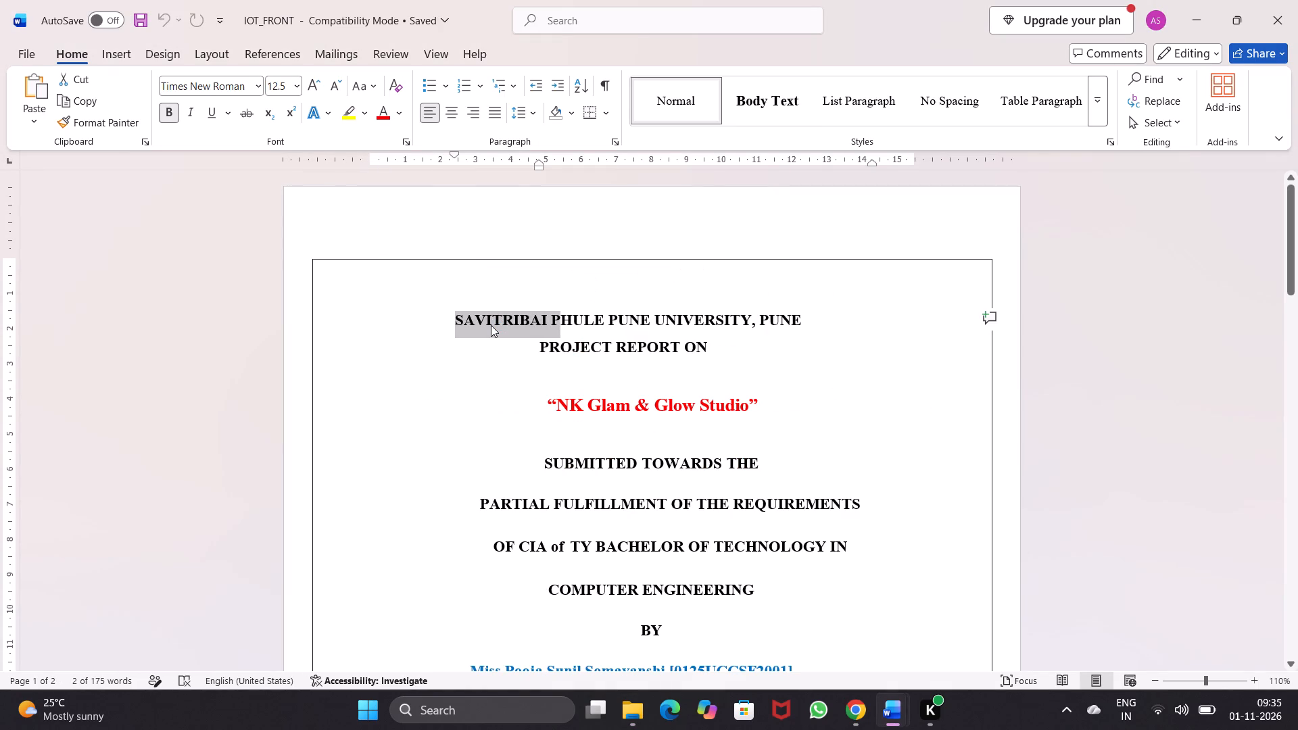
pyautogui.hotkey('shift', 'Right')
pyautogui.hotkey('shift', 'Right')
pyautogui.hotkey('shift', 'Right')
pyautogui.hotkey('shift', 'Right')
pyautogui.hotkey('shift', 'Right')
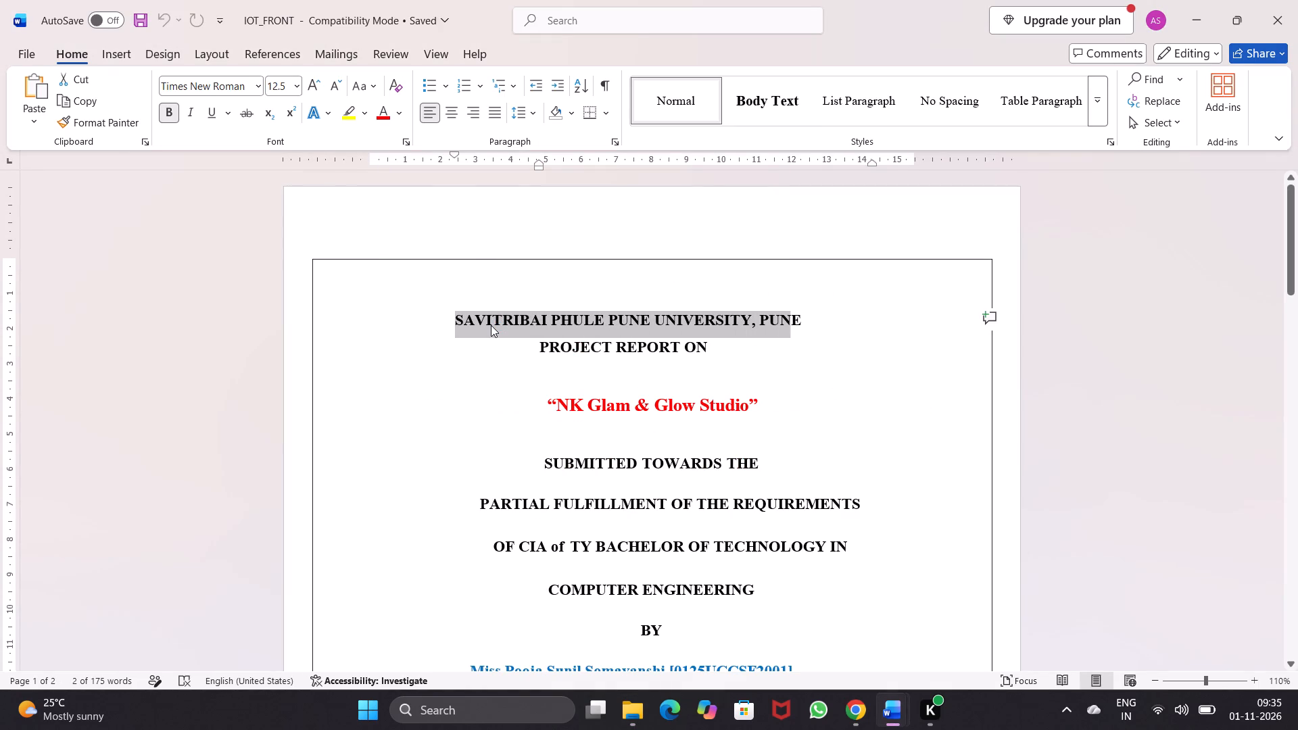
pyautogui.hotkey('shift', 'Right')
pyautogui.hotkey('ctrl', 'c')
# Switch to Document1 and replace the cover's "INTERNET OF THINGS (MIDCO321)" heading with the copied university heading.
pyautogui.hotkey('alt', 'Tab')
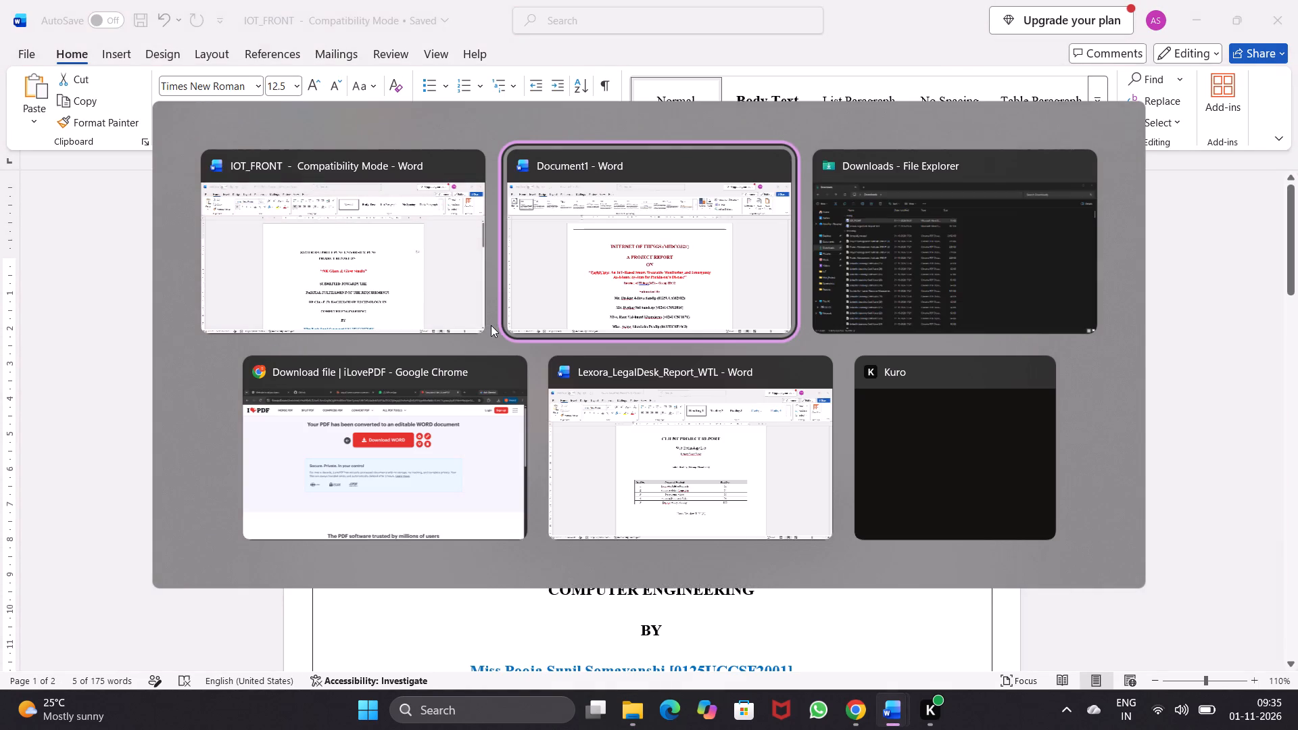
pyautogui.click(480, 297)
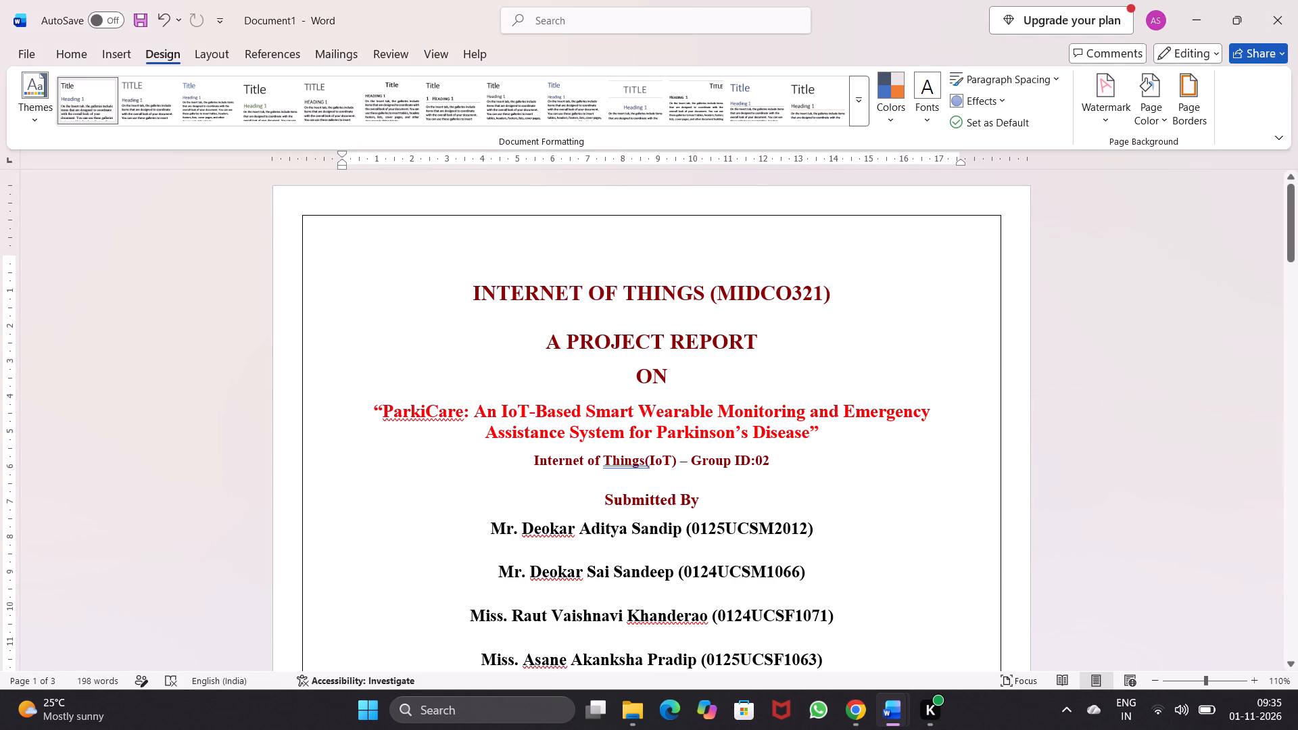
pyautogui.press('Left')
pyautogui.hotkey('shift', 'Right')
pyautogui.hotkey('shift', 'Right')
pyautogui.hotkey('shift', 'Right')
pyautogui.hotkey('shift', 'Right')
pyautogui.hotkey('shift', 'Right')
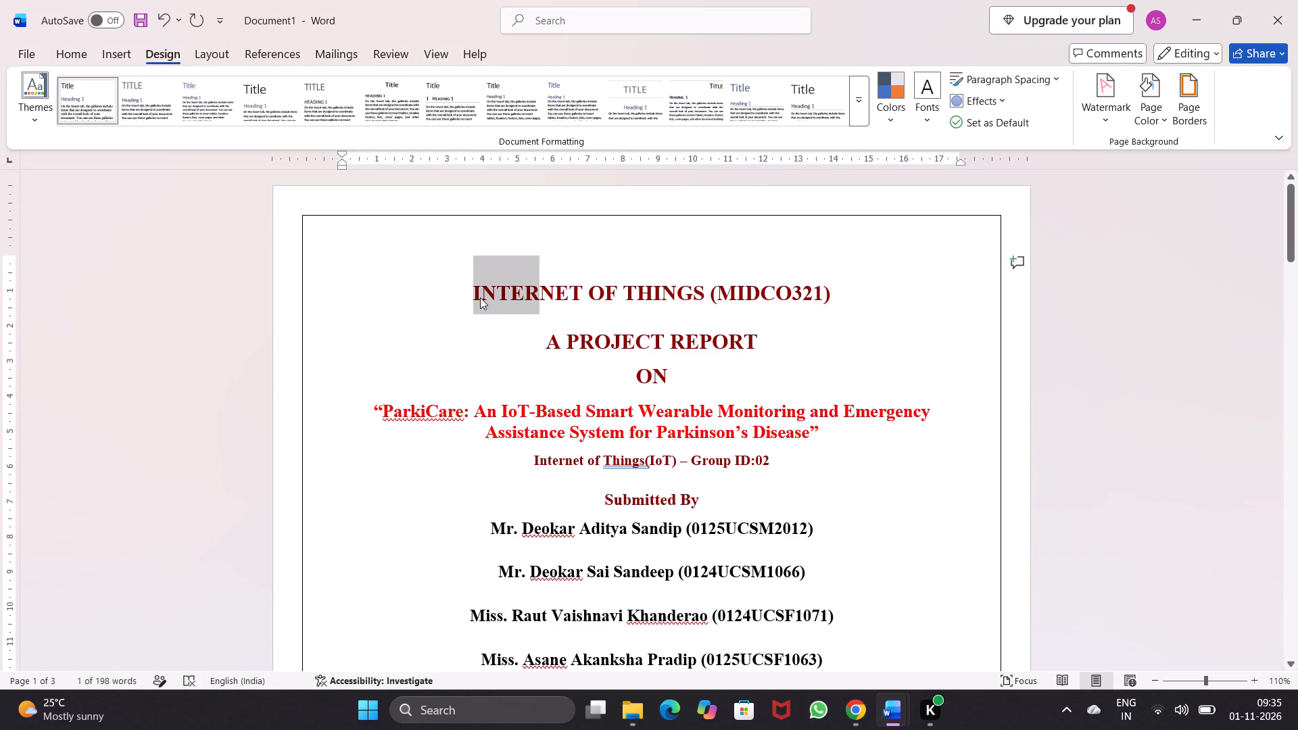
pyautogui.hotkey('shift', 'Right')
pyautogui.hotkey('shift', 'Right')
pyautogui.hotkey('shift', 'Right')
pyautogui.hotkey('shift', 'Right')
pyautogui.hotkey('shift', 'Right')
pyautogui.hotkey('shift', 'Right')
pyautogui.hotkey('shift', 'Right')
pyautogui.hotkey('shift', 'Right')
pyautogui.hotkey('shift', 'Right')
pyautogui.hotkey('shift', 'Right')
pyautogui.hotkey('shift', 'Right')
pyautogui.hotkey('shift', 'Right')
pyautogui.hotkey('shift', 'Right')
pyautogui.hotkey('shift', 'Right')
pyautogui.hotkey('shift', 'Right')
pyautogui.hotkey('shift', 'Right')
pyautogui.hotkey('shift', 'Right')
pyautogui.hotkey('shift', 'Right')
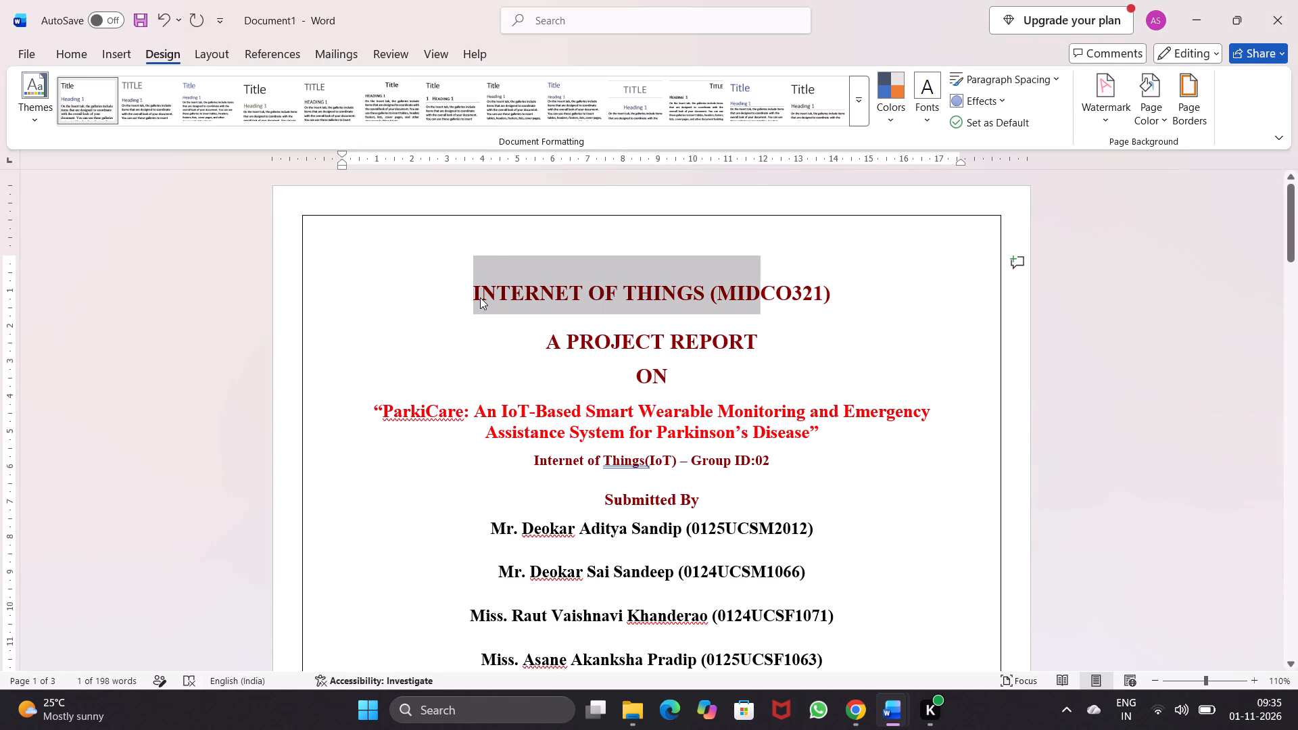
pyautogui.hotkey('shift', 'Right')
pyautogui.hotkey('shift', 'Right')
pyautogui.hotkey('shift', 'Right')
pyautogui.hotkey('shift', 'Right')
pyautogui.hotkey('shift', 'Right')
pyautogui.hotkey('shift', 'Right')
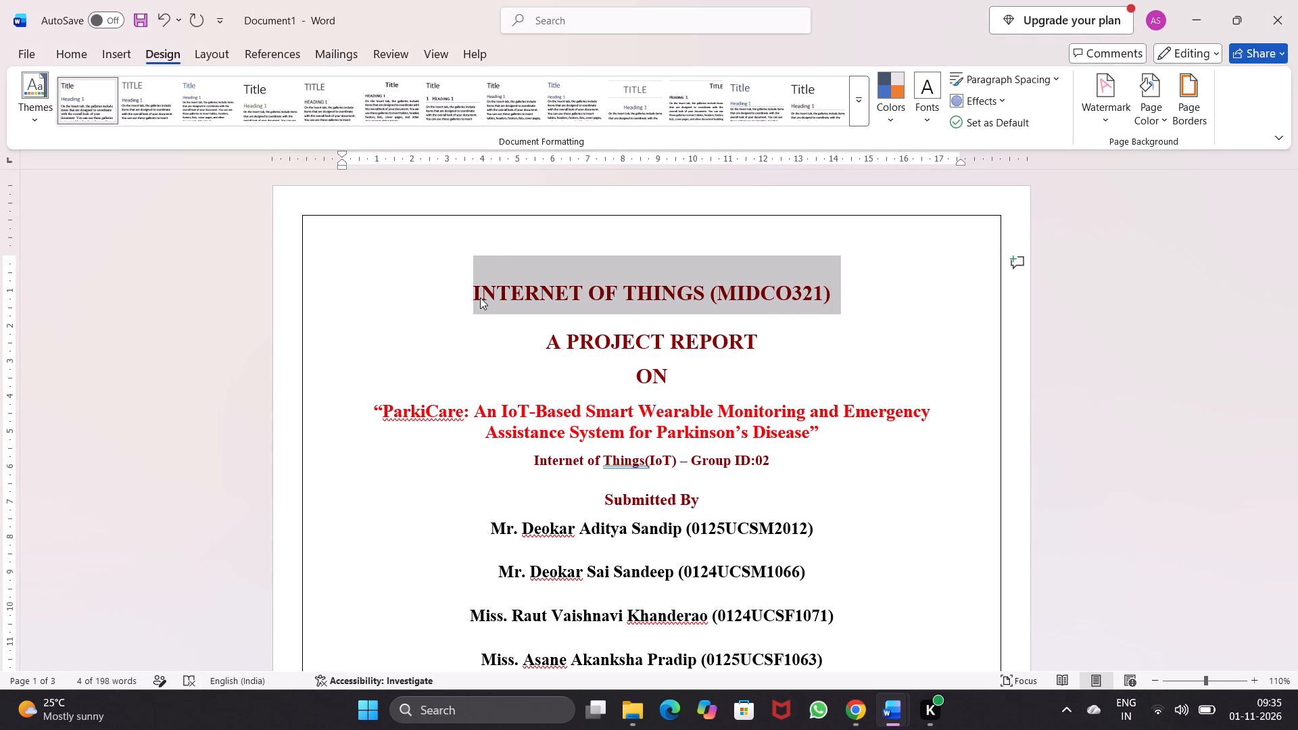
pyautogui.hotkey('ctrl', 'v')
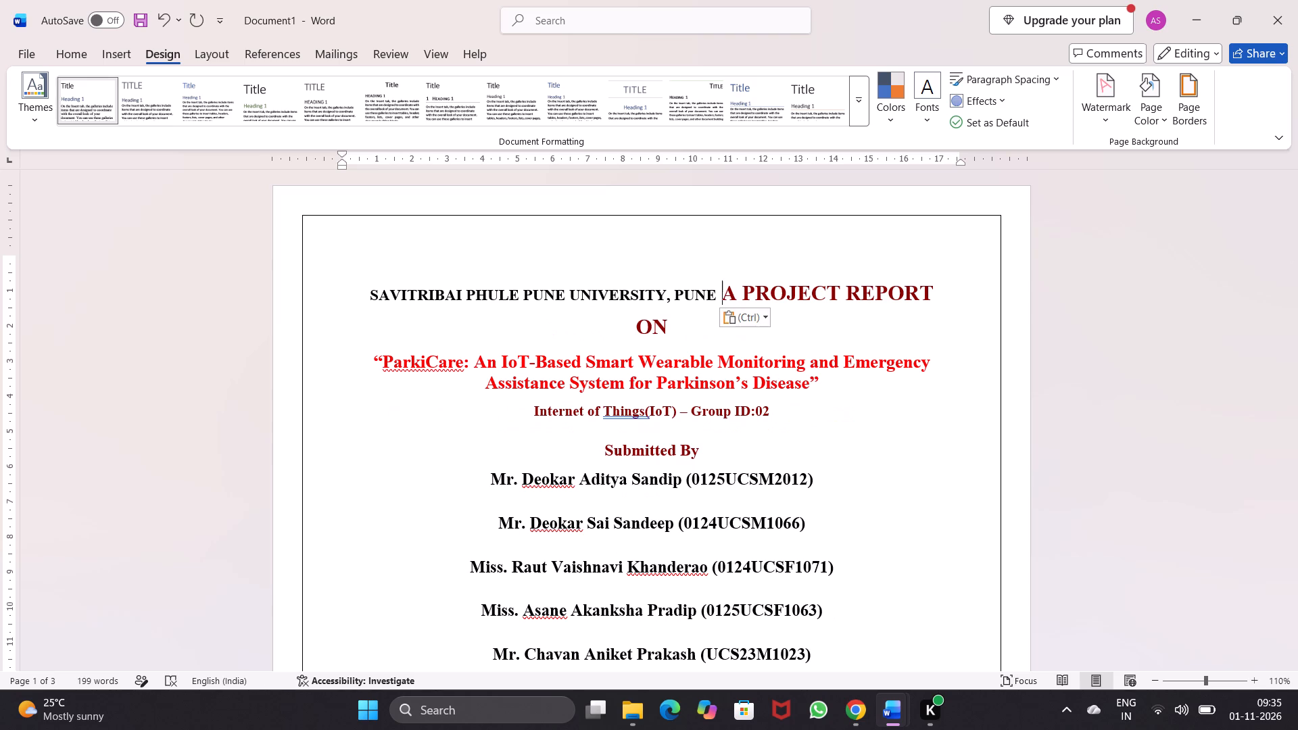
# Use Format Painter to apply the "A PROJECT REPORT" text formatting to the pasted university heading.
pyautogui.hotkey('shift', 'Right')
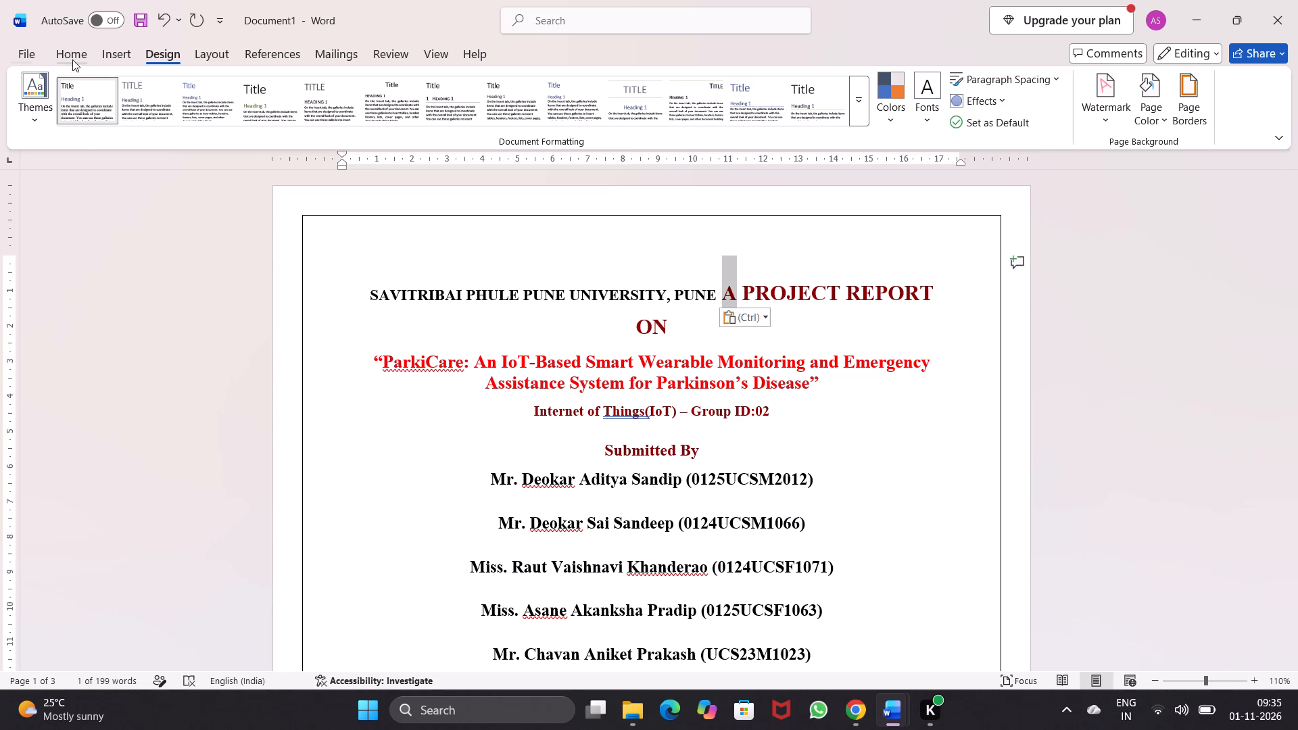
pyautogui.click(78, 61)
pyautogui.click(75, 118)
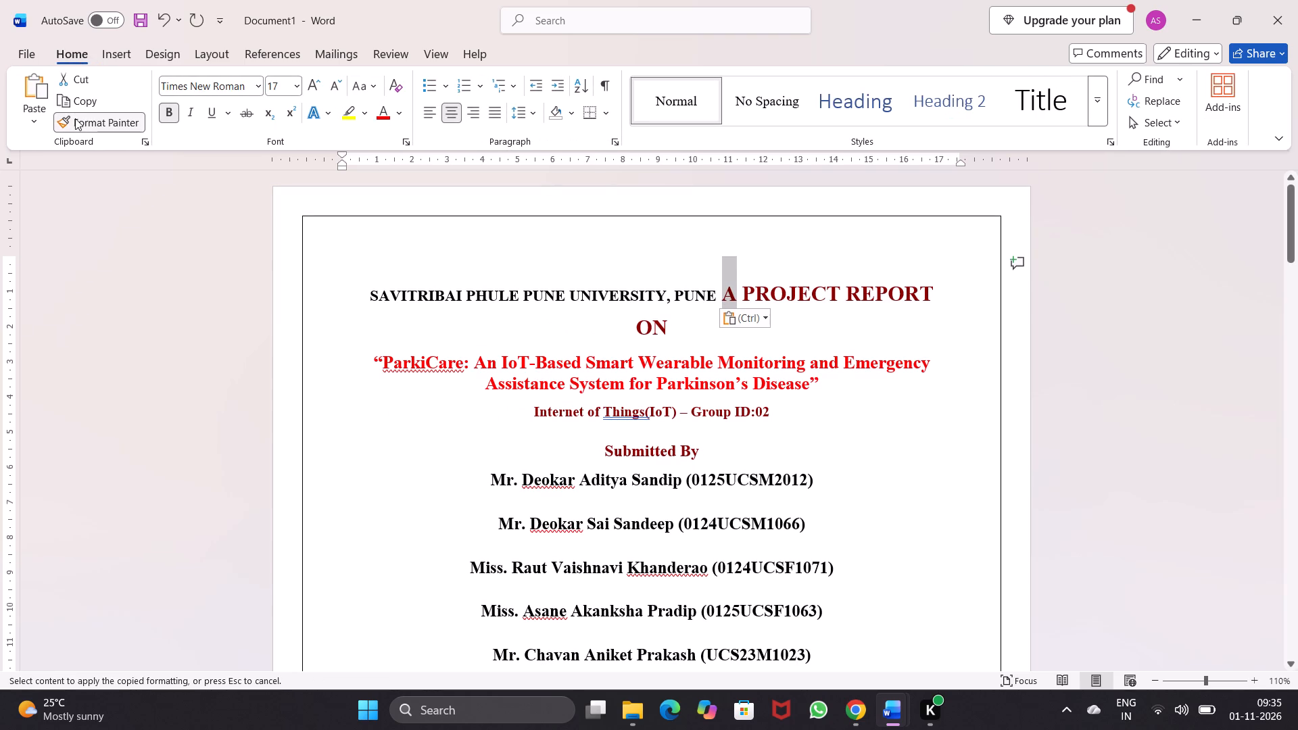
pyautogui.moveTo(372, 295); pyautogui.dragTo(686, 301)
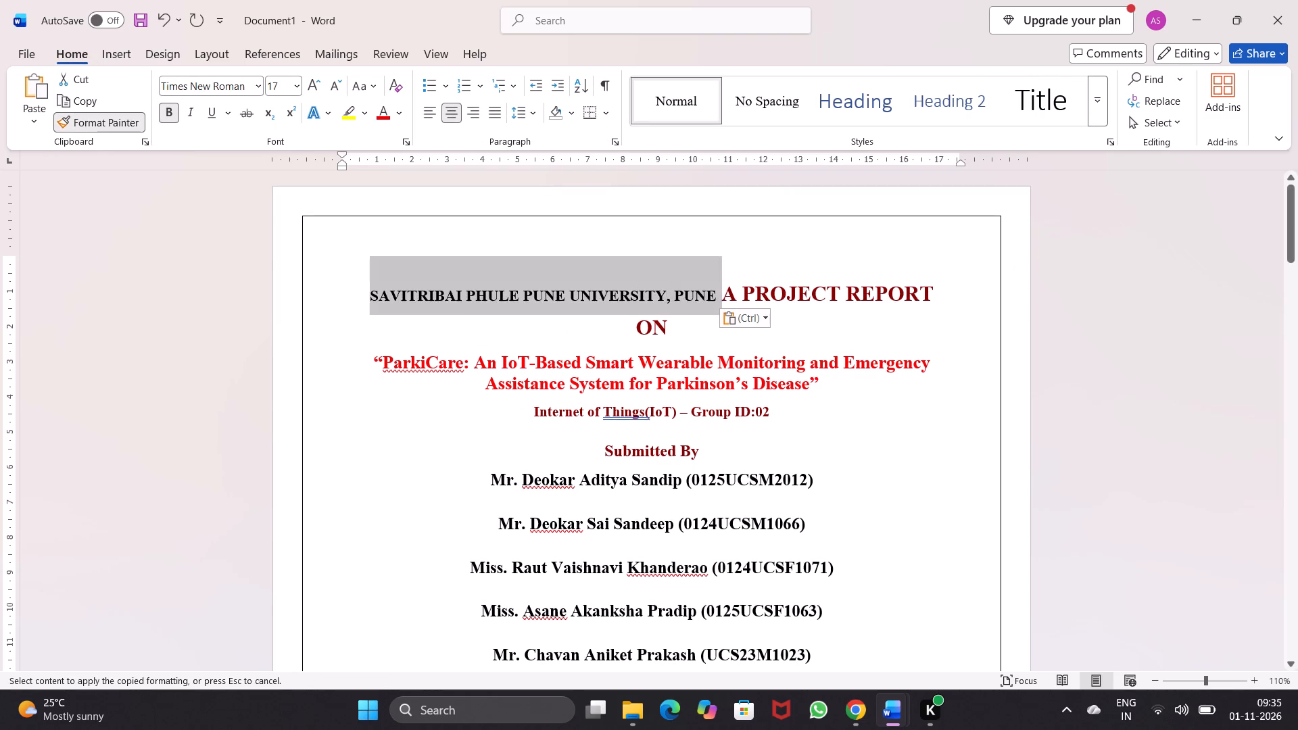
pyautogui.moveTo(686, 301); pyautogui.dragTo(686, 300)
pyautogui.click(832, 303)
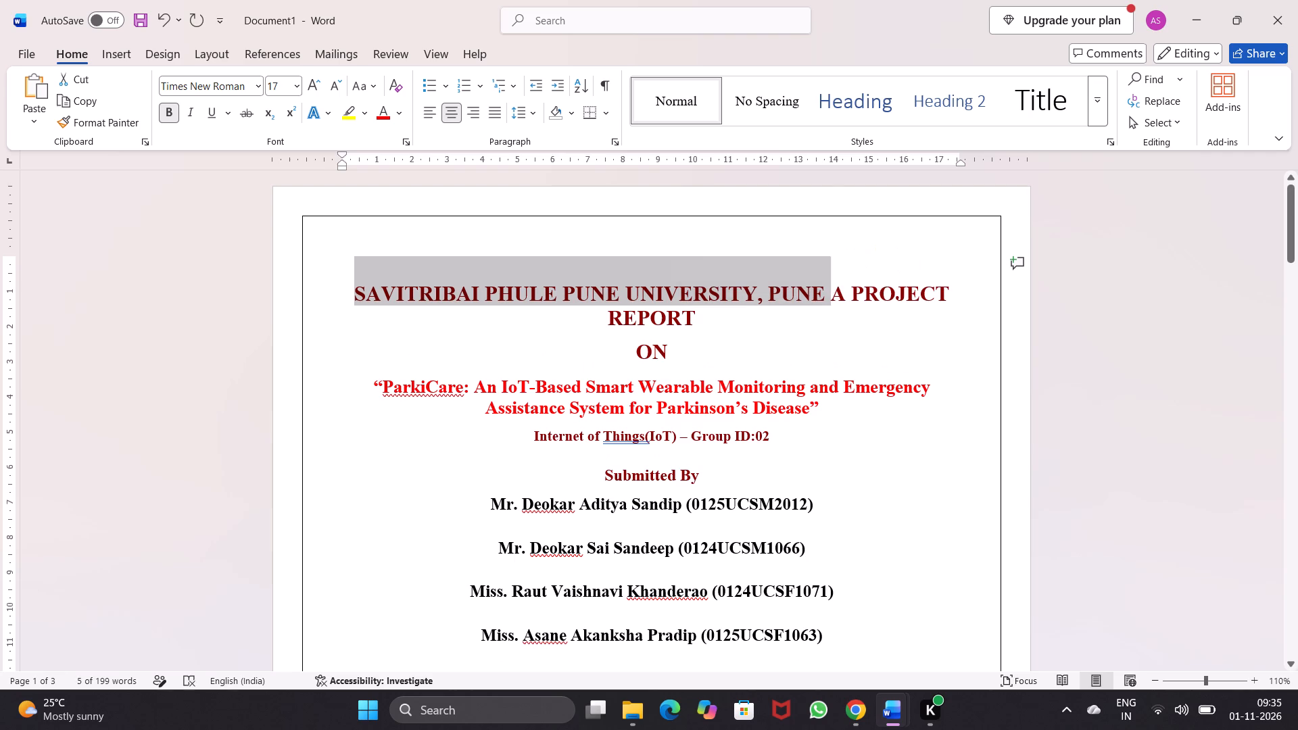
# Put "A PROJECT REPORT" on its own line below the university heading on the cover.
pyautogui.press('Return')
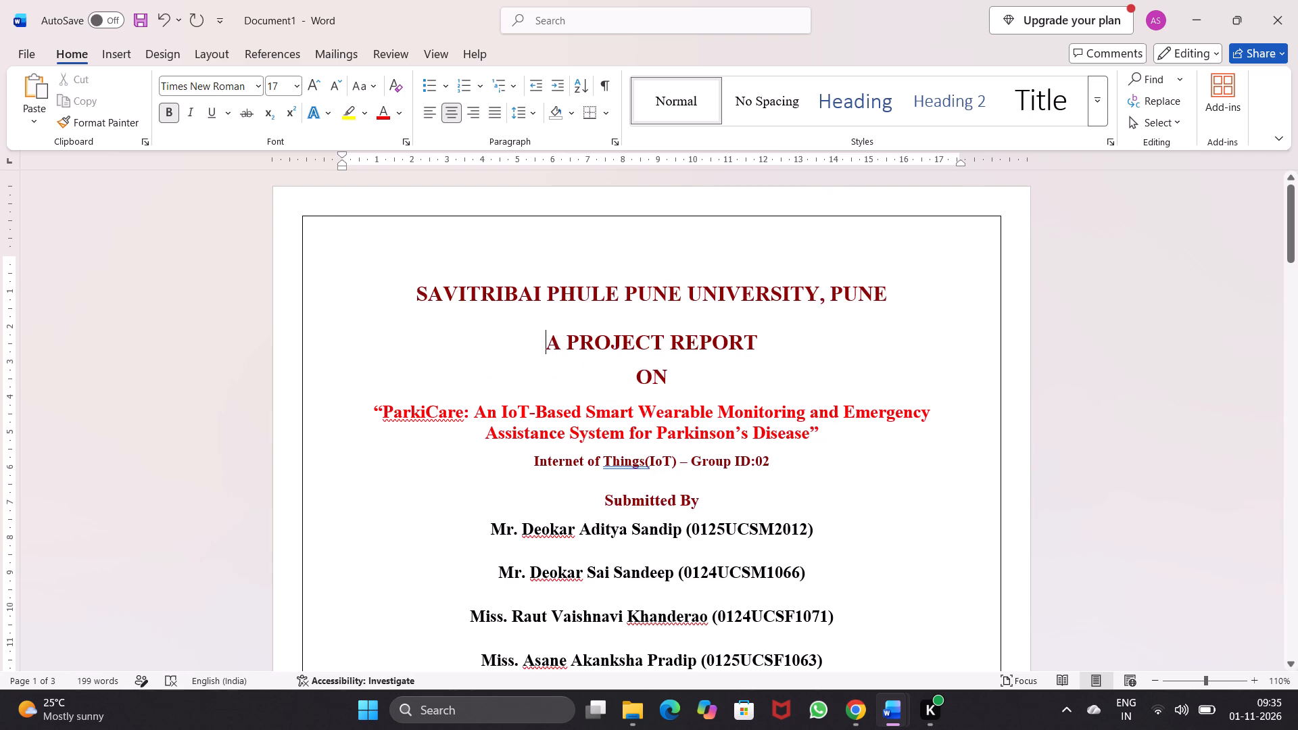
pyautogui.scroll(-3, 850, 362)
pyautogui.scroll(5, 850, 362)
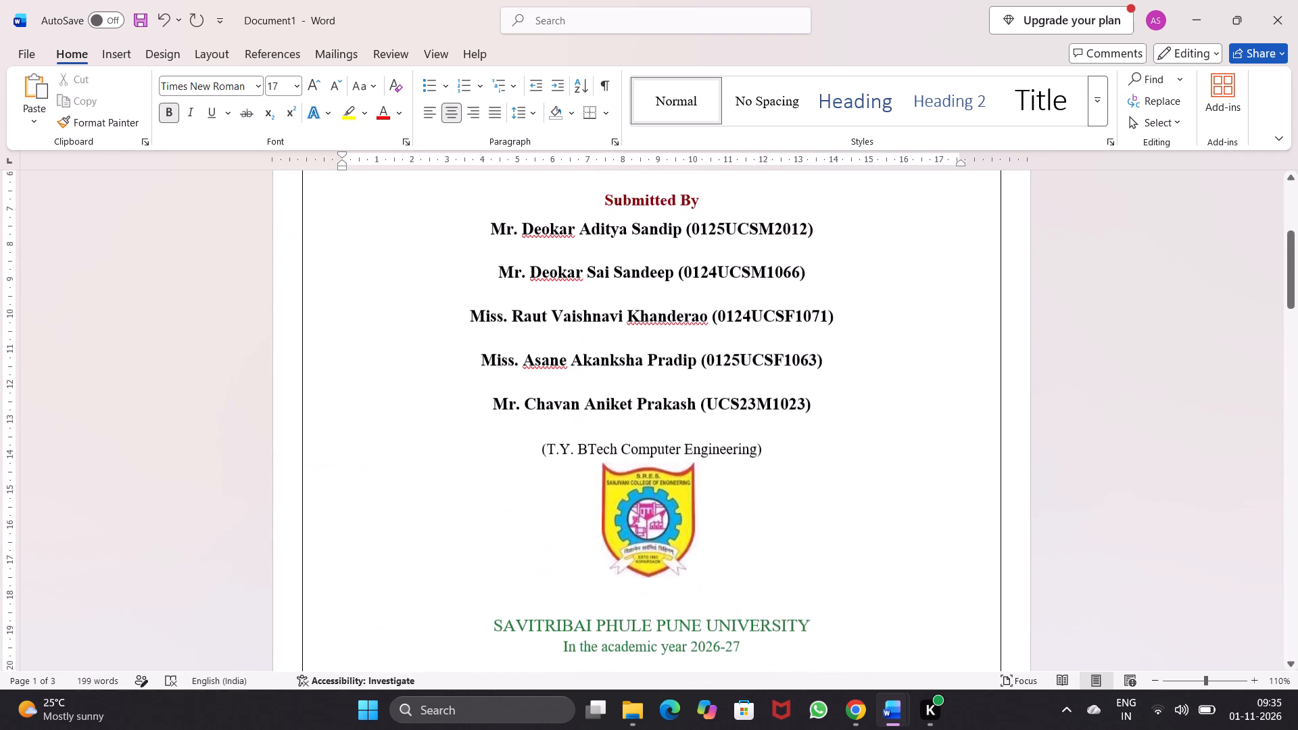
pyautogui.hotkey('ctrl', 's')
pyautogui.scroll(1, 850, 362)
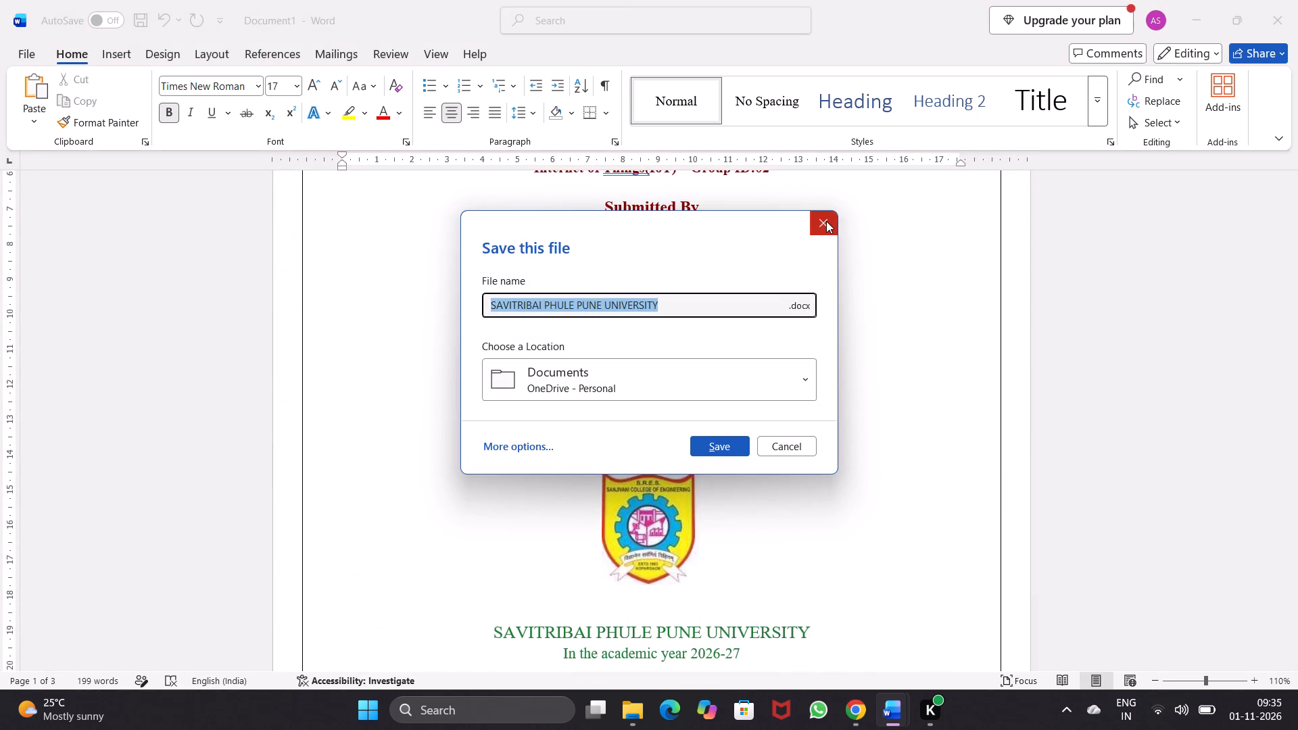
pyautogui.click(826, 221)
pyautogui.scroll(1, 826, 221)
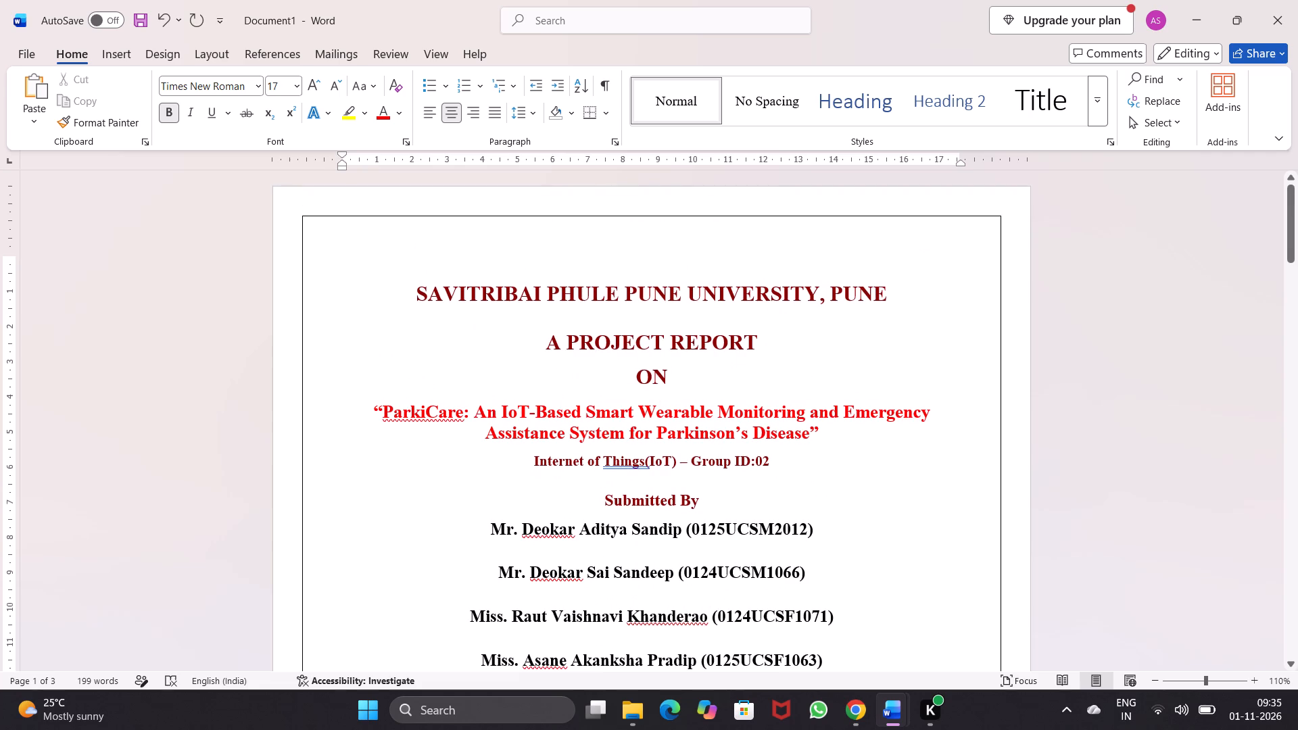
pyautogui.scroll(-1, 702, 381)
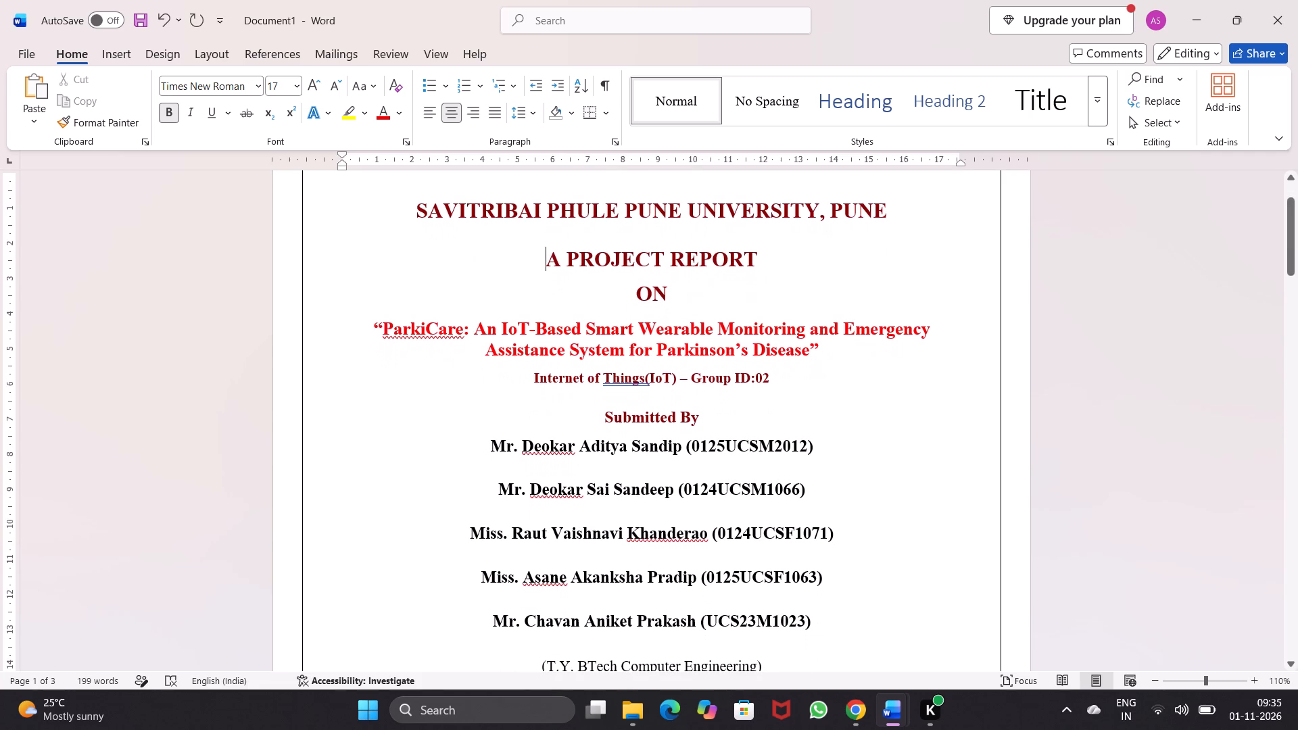
# Replace the ParkiCare project title inside the quotation marks on Document1's cover with "Lexora LegalDesk".
pyautogui.hotkey('alt', 'Tab')
pyautogui.click(796, 412)
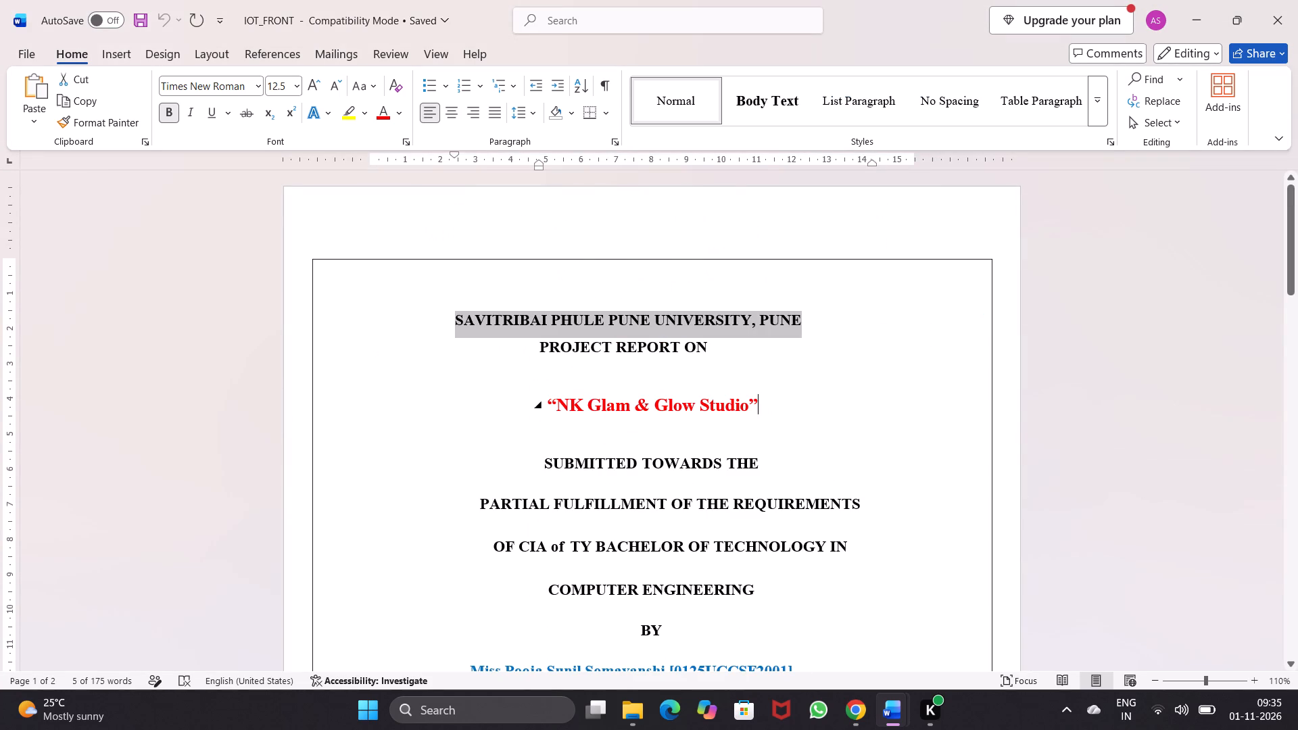
pyautogui.hotkey('alt', 'Tab')
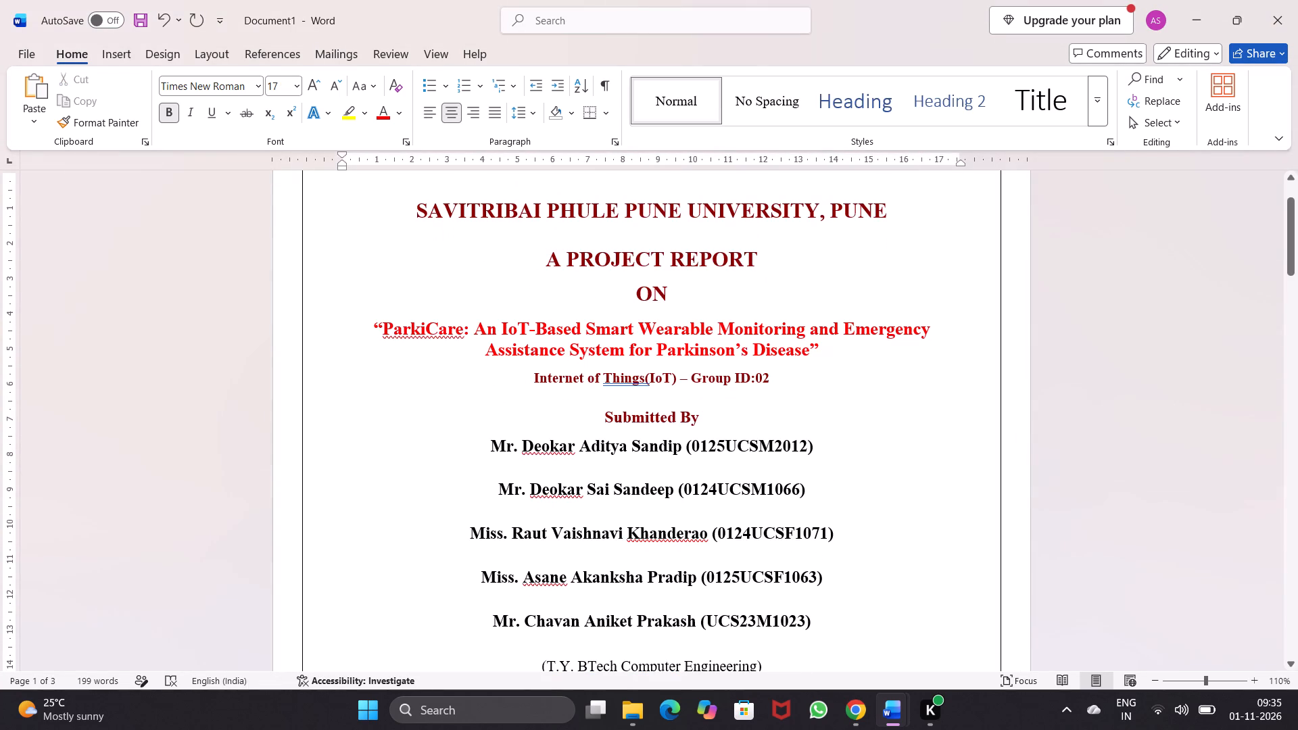
pyautogui.click(810, 348)
pyautogui.press('BackSpace')
pyautogui.press('BackSpace')
pyautogui.press('BackSpace')
pyautogui.press('BackSpace')
pyautogui.press('BackSpace')
pyautogui.press('BackSpace')
pyautogui.press('BackSpace')
pyautogui.press('BackSpace')
pyautogui.press('BackSpace')
pyautogui.press('BackSpace')
pyautogui.press('BackSpace')
pyautogui.press('BackSpace')
pyautogui.press('BackSpace')
pyautogui.press('BackSpace')
pyautogui.press('BackSpace')
pyautogui.press('BackSpace')
pyautogui.press('BackSpace')
pyautogui.press('BackSpace')
pyautogui.press('BackSpace')
pyautogui.press('BackSpace')
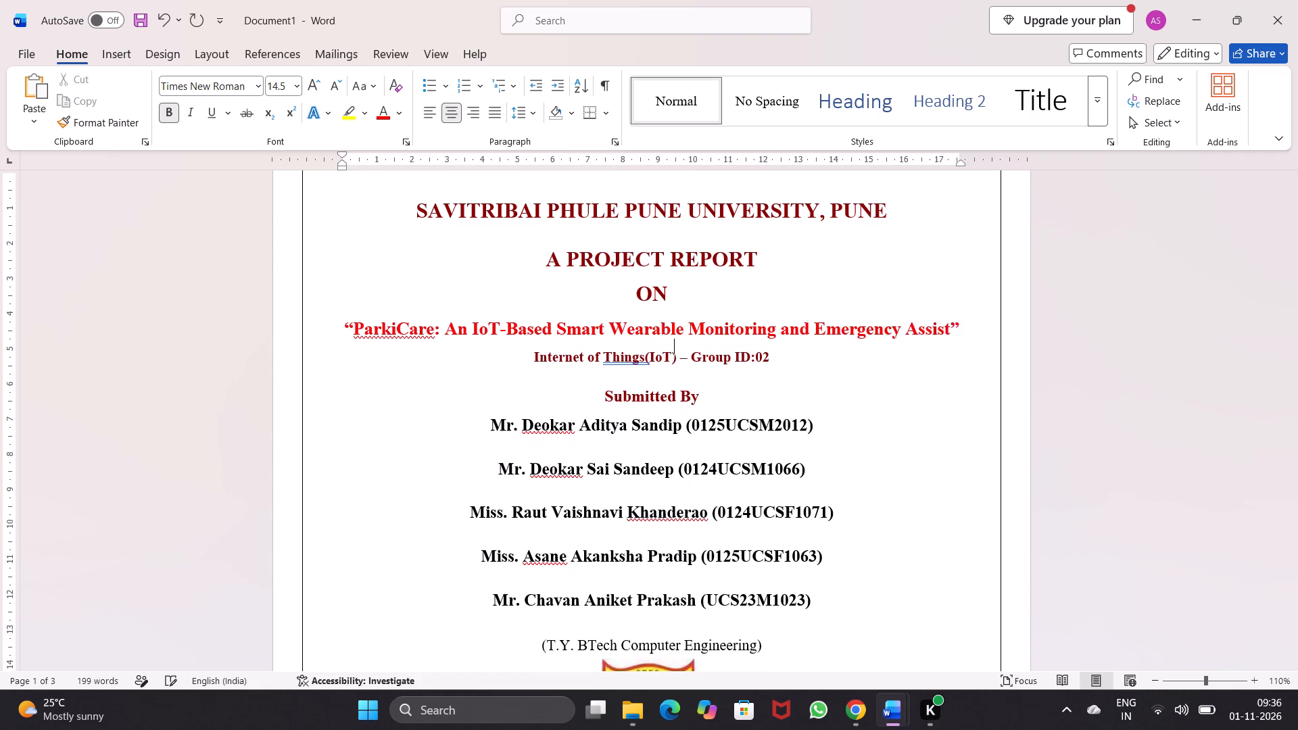
pyautogui.press('BackSpace')
pyautogui.press('BackSpace')
pyautogui.press('BackSpace')
pyautogui.press('BackSpace')
pyautogui.press('BackSpace')
pyautogui.press('BackSpace')
pyautogui.press('BackSpace')
pyautogui.press('BackSpace')
pyautogui.press('BackSpace')
pyautogui.press('BackSpace')
pyautogui.press('BackSpace')
pyautogui.press('BackSpace')
pyautogui.press('BackSpace')
pyautogui.press('BackSpace')
pyautogui.press('BackSpace')
pyautogui.press('BackSpace')
pyautogui.press('BackSpace')
pyautogui.press('BackSpace')
pyautogui.press('BackSpace')
pyautogui.press('BackSpace')
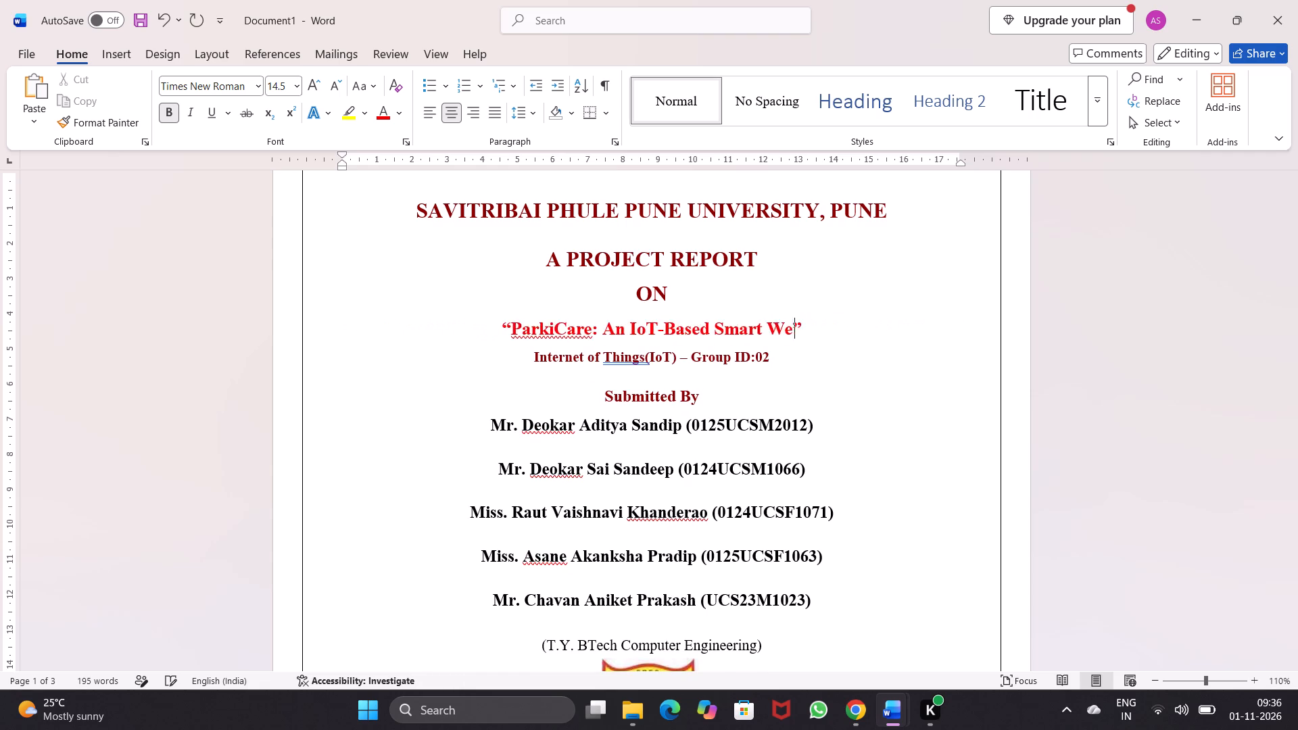
pyautogui.press('BackSpace')
pyautogui.press('BackSpace')
pyautogui.press('BackSpace')
pyautogui.press('BackSpace')
pyautogui.press('BackSpace')
pyautogui.press('BackSpace')
pyautogui.press('BackSpace')
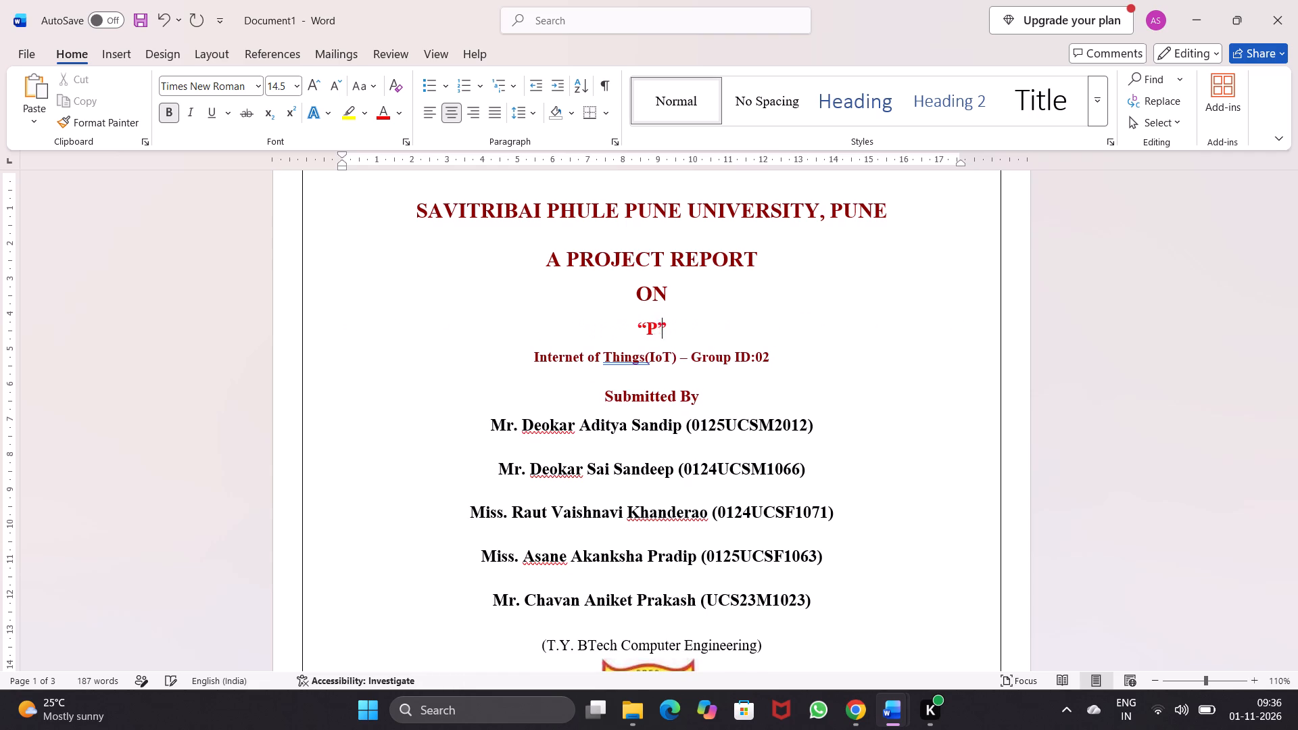
pyautogui.write('exora')
pyautogui.press('space')
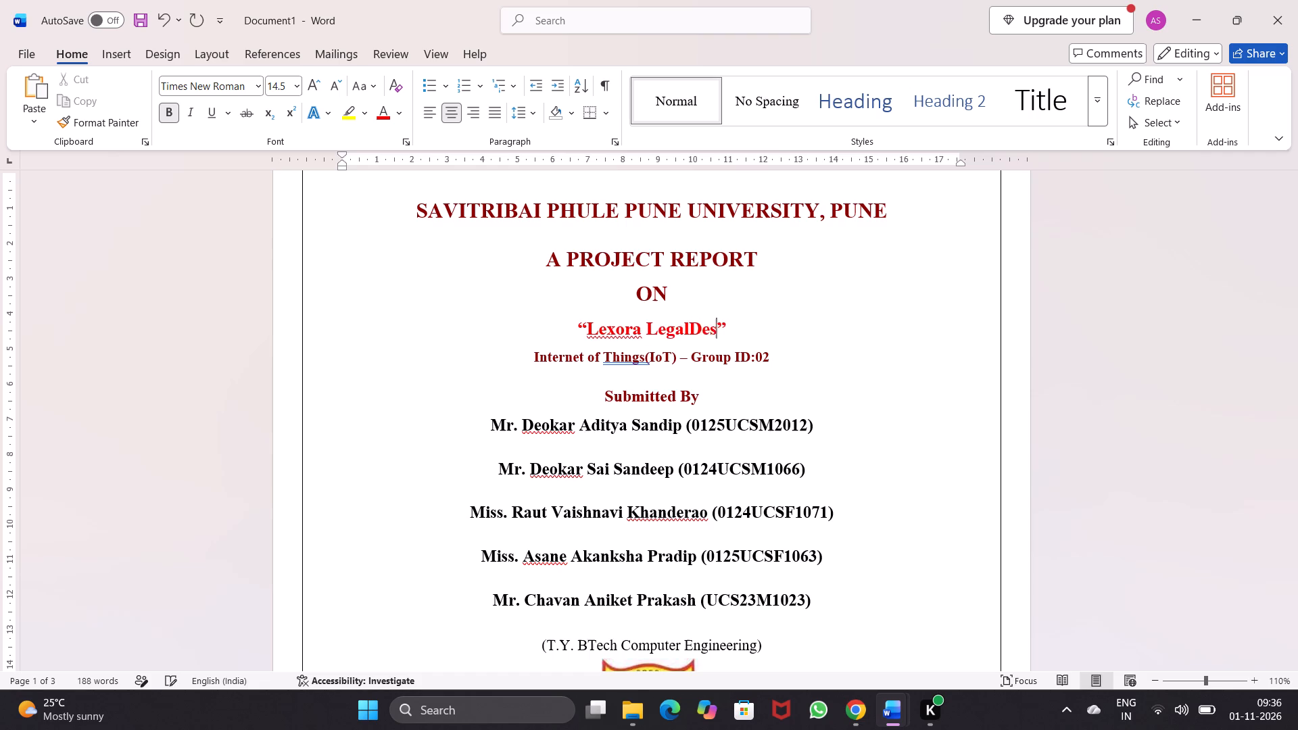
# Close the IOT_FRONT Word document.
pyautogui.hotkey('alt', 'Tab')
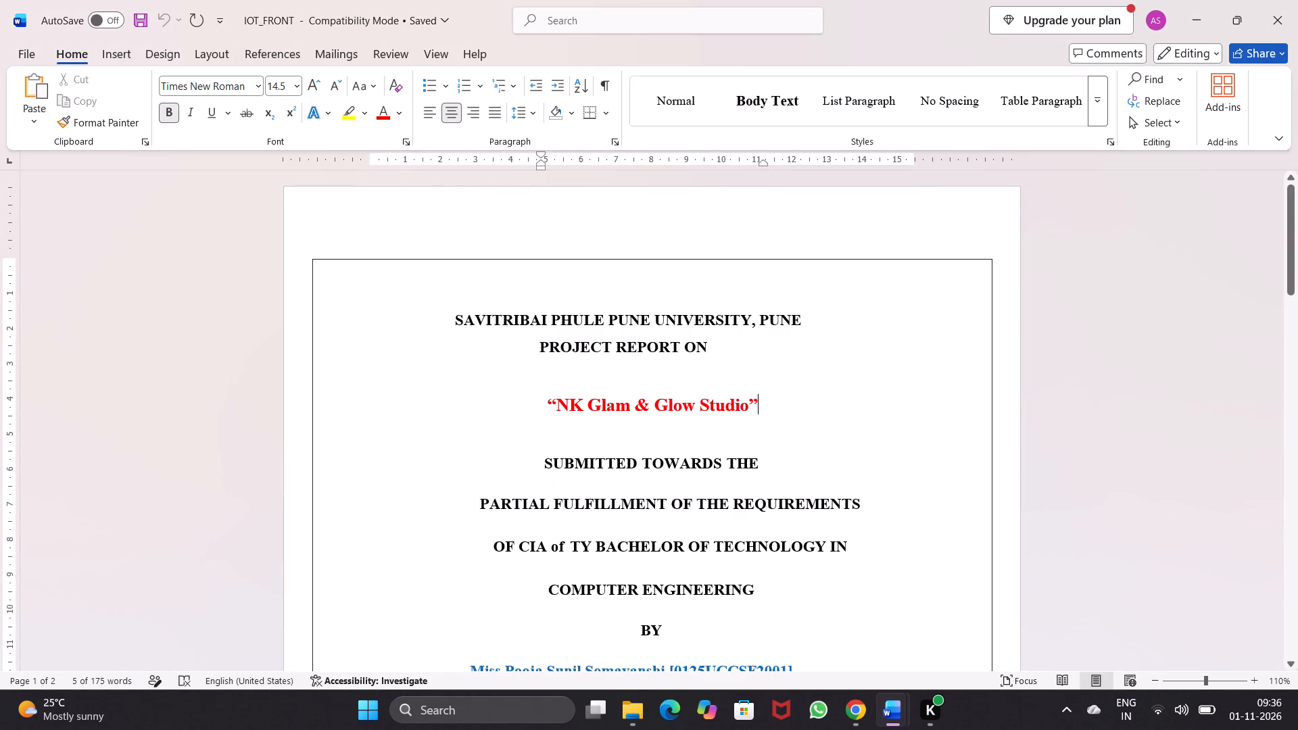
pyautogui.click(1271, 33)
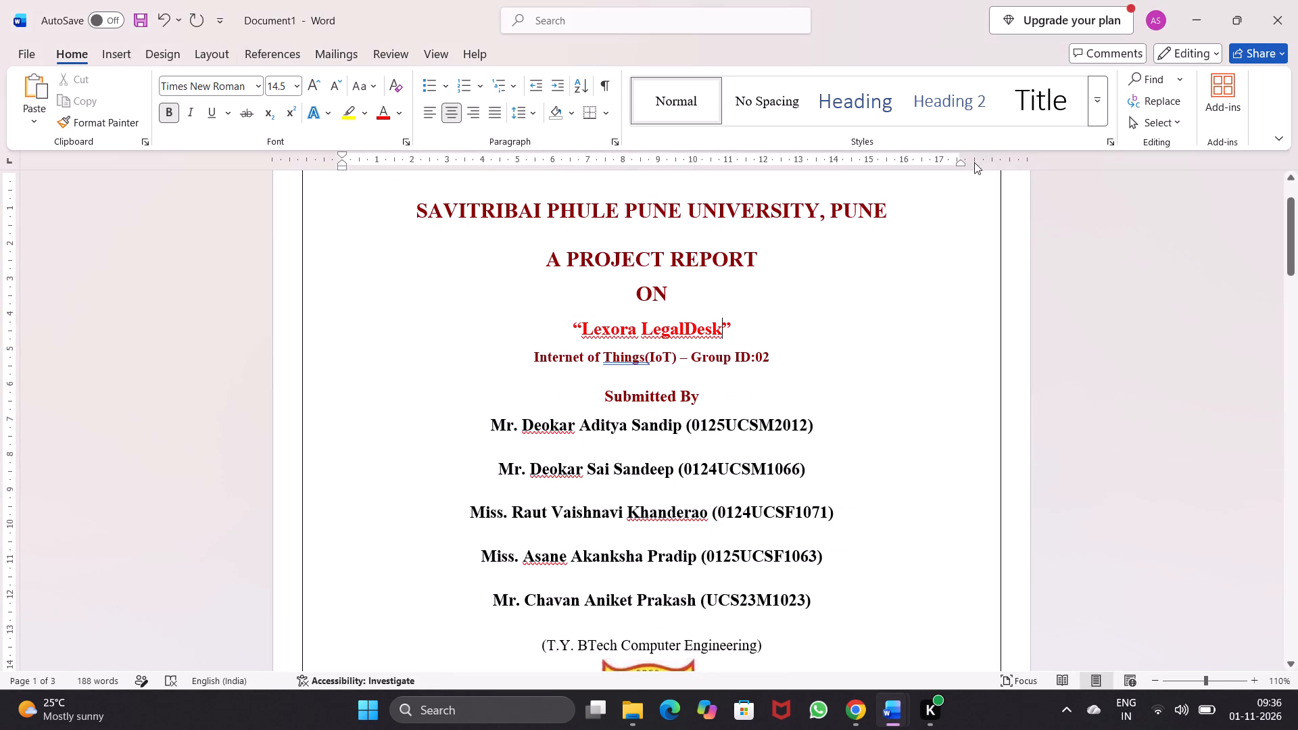
# Switch to the Downloads folder in File Explorer and reopen the IOT_FRONT Word document.
pyautogui.hotkey('alt', 'Tab')
pyautogui.hotkey('alt', 'Tab')
pyautogui.hotkey('alt', 'Tab')
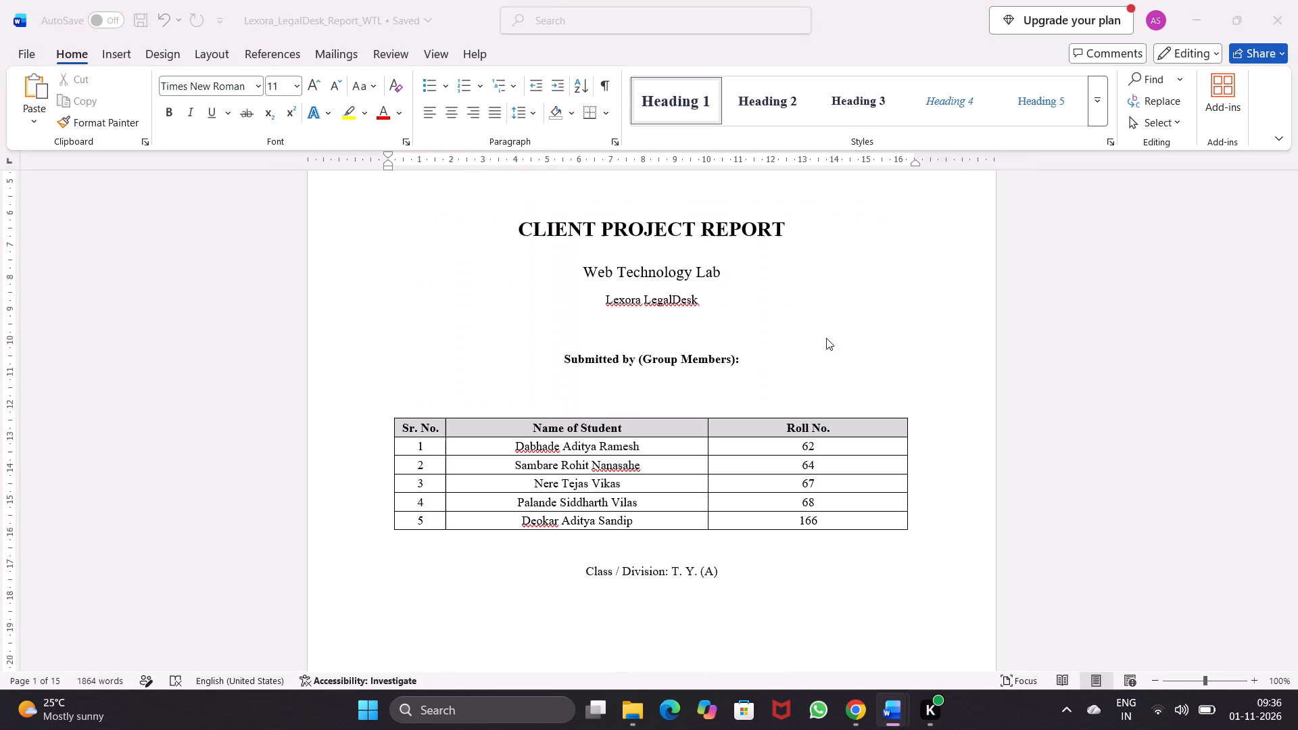
pyautogui.hotkey('alt', 'Tab')
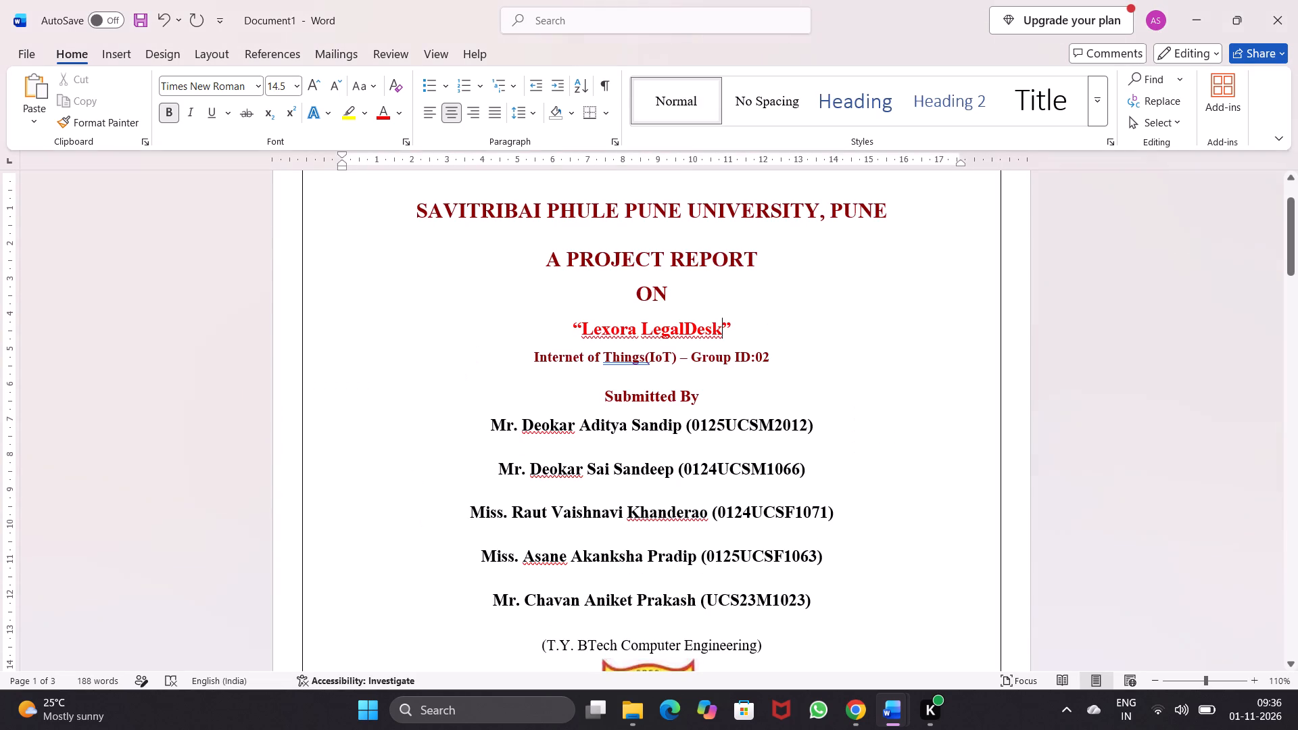
pyautogui.hotkey('alt', 'Tab')
pyautogui.hotkey('alt', 'Tab')
pyautogui.hotkey('alt', 'Tab')
pyautogui.scroll(1, 676, 335)
pyautogui.hotkey('alt', 'Tab')
pyautogui.scroll(-1, 749, 376)
pyautogui.hotkey('alt', 'Tab')
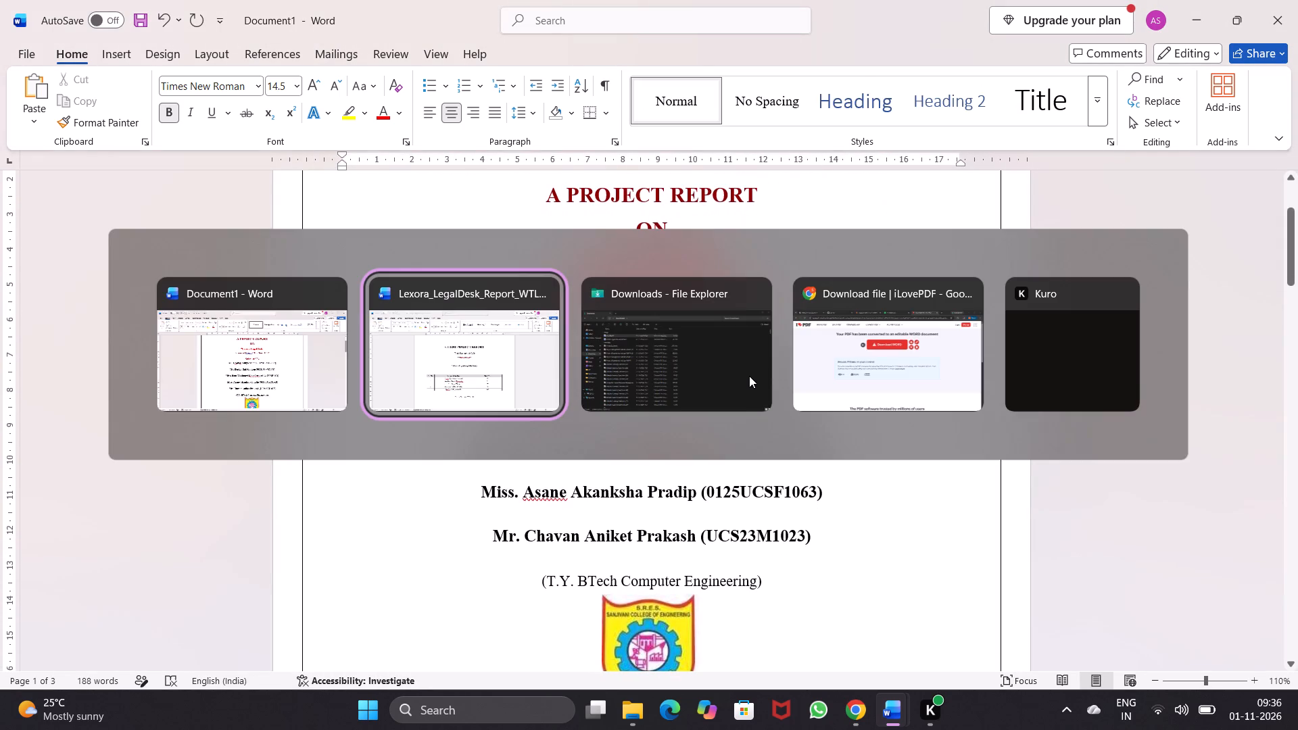
pyautogui.hotkey('alt', 'Tab')
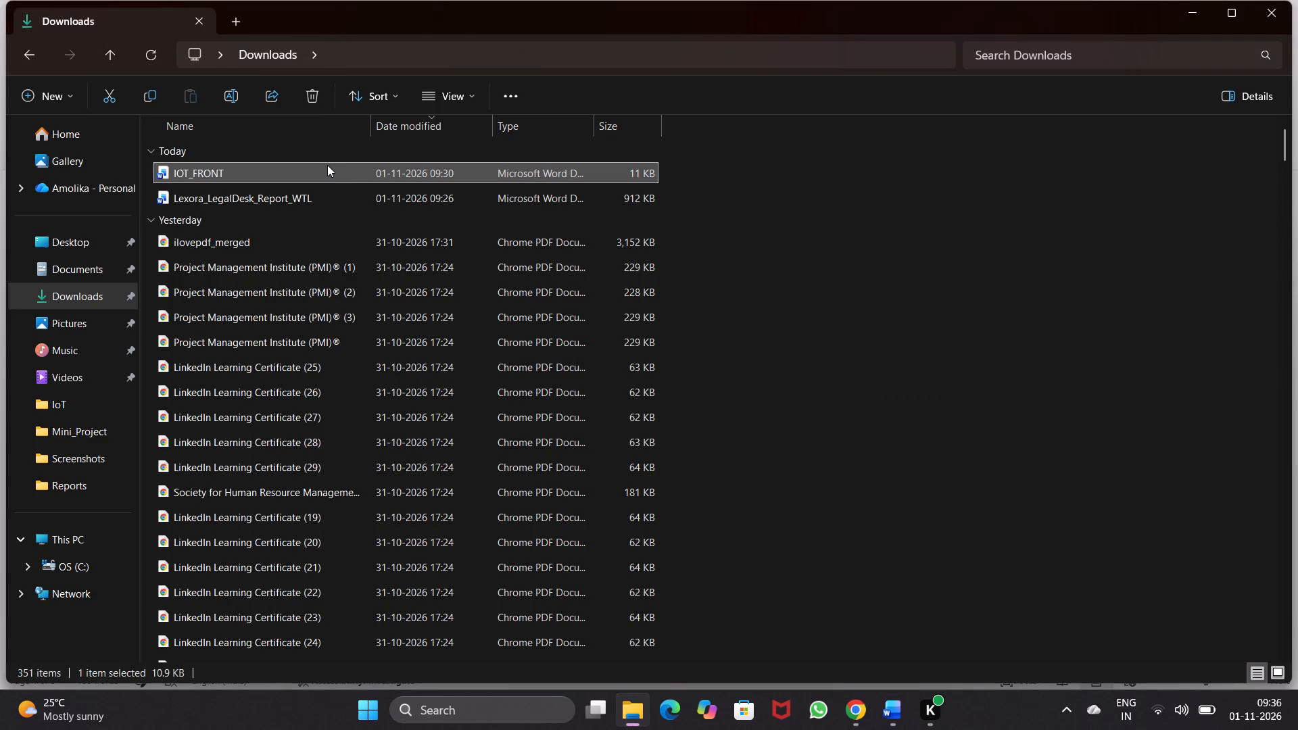
pyautogui.doubleClick(316, 176)
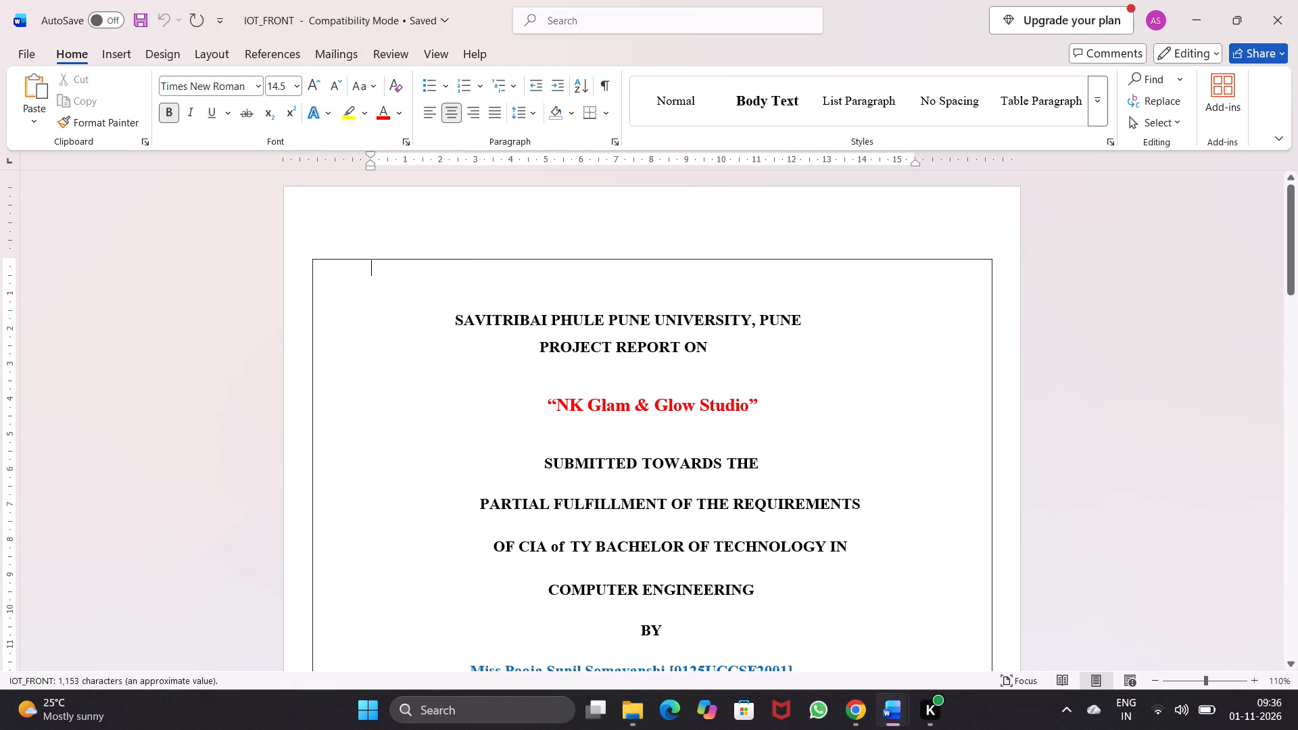
# Compare the layout and wording of IOT_FRONT's cover page with the cover in Document1.
pyautogui.scroll(-1, 598, 378)
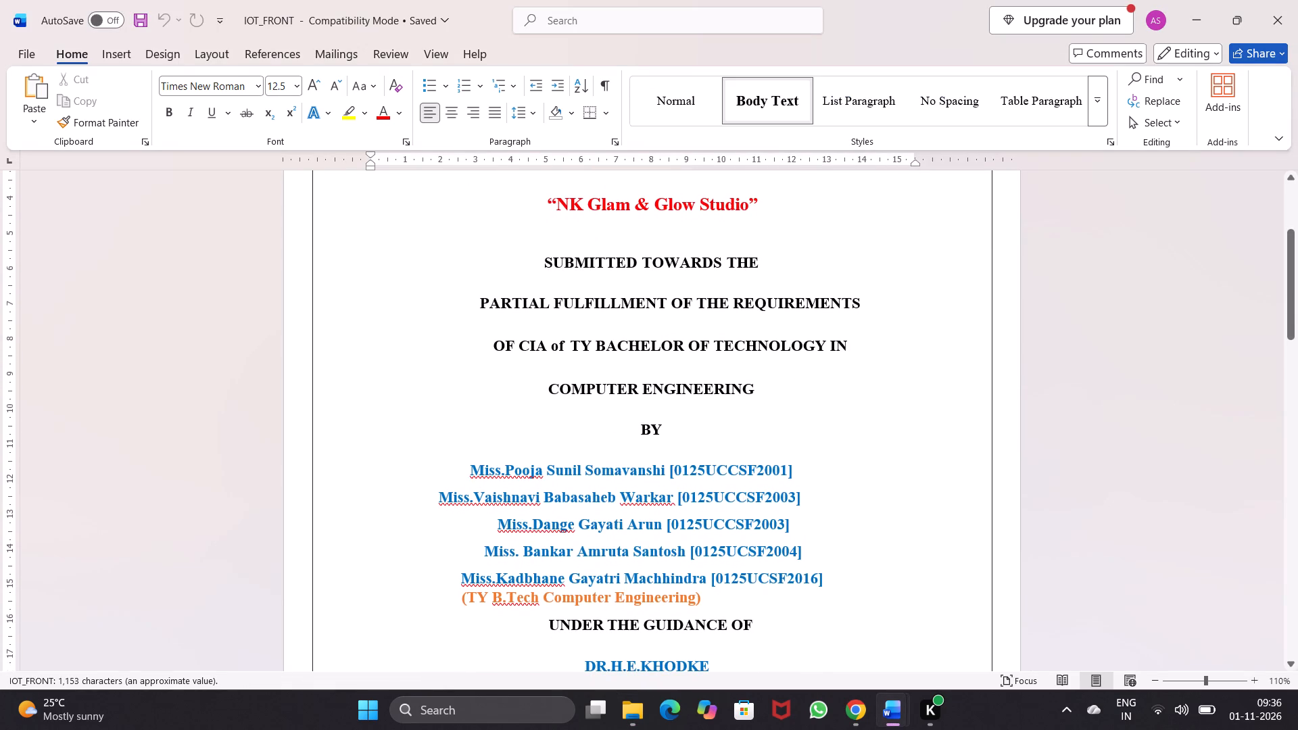
pyautogui.scroll(-1, 598, 378)
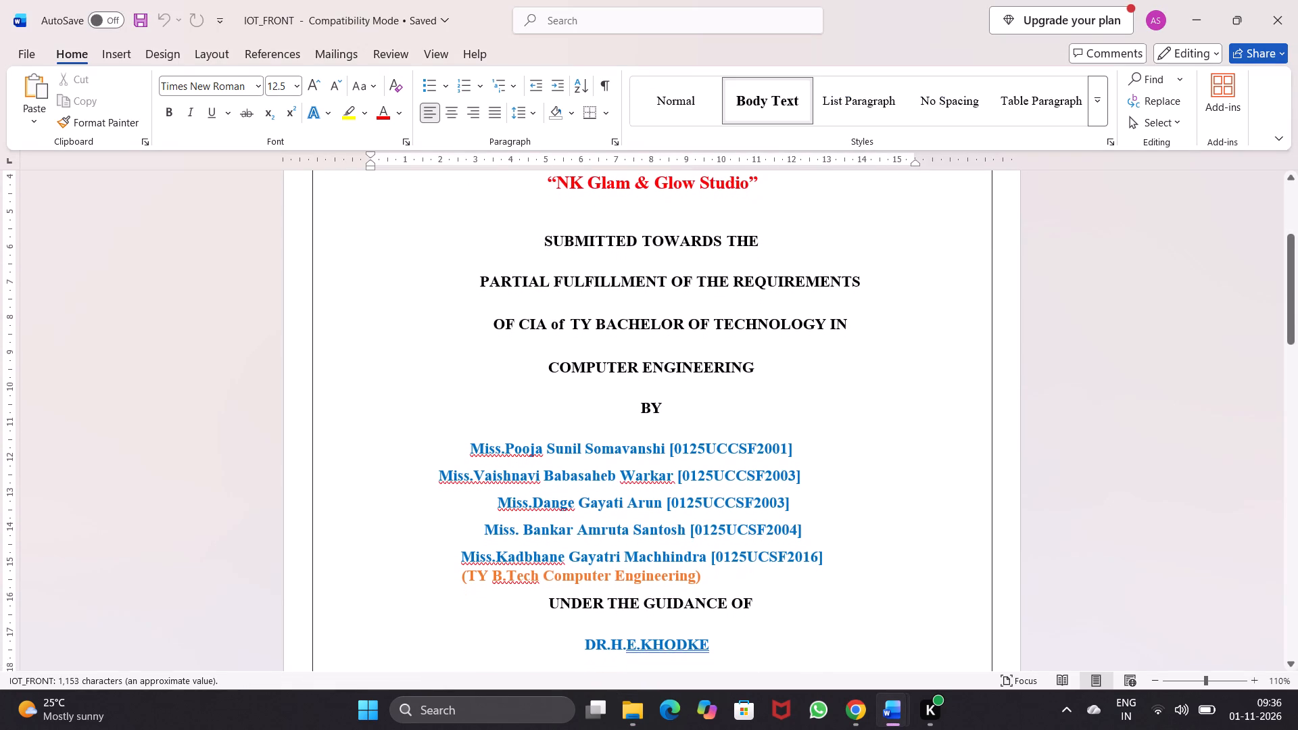
pyautogui.hotkey('alt', 'Tab')
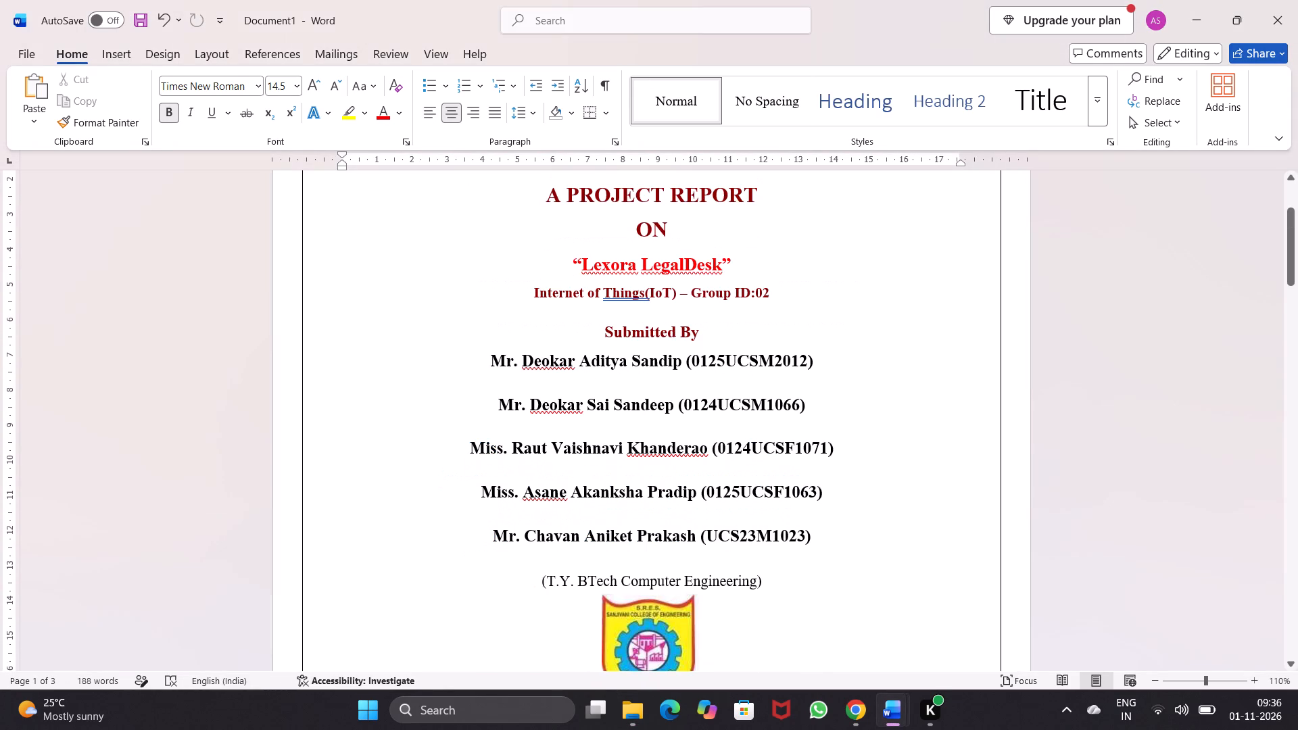
pyautogui.hotkey('alt', 'Tab')
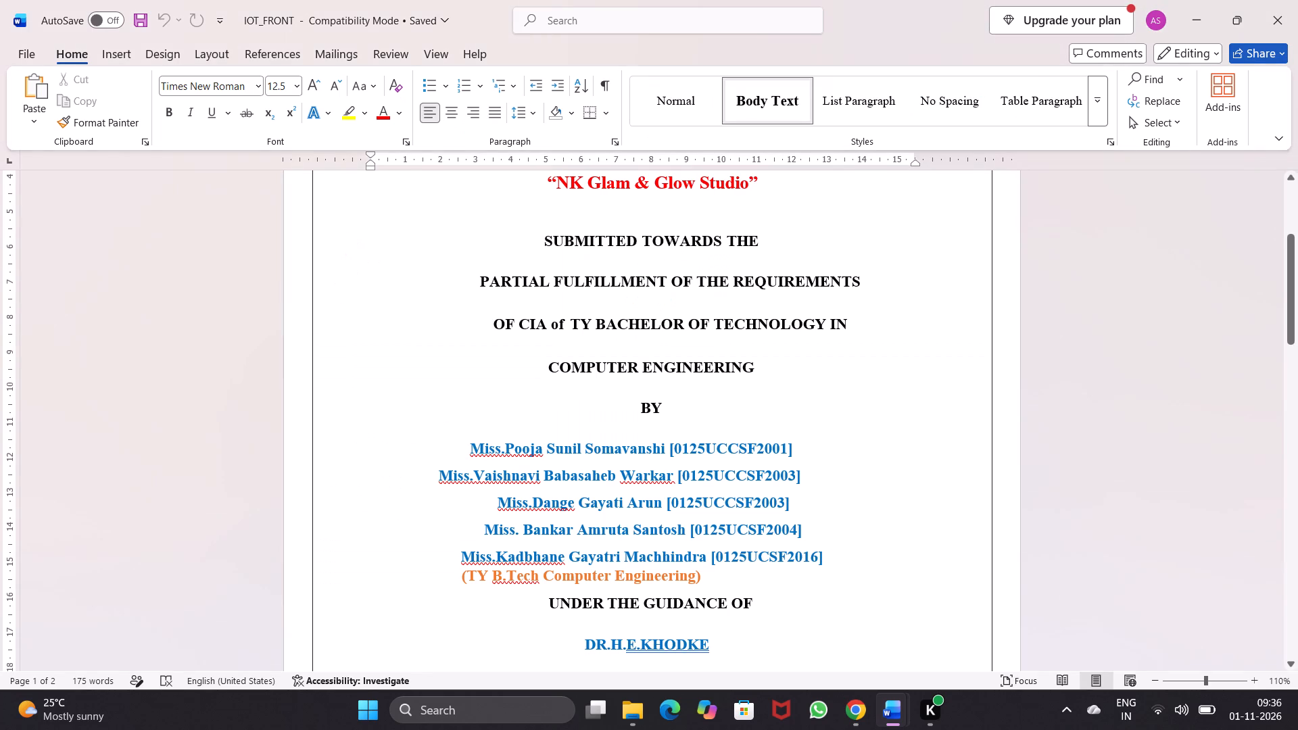
pyautogui.hotkey('alt', 'Tab')
pyautogui.scroll(-1, 734, 462)
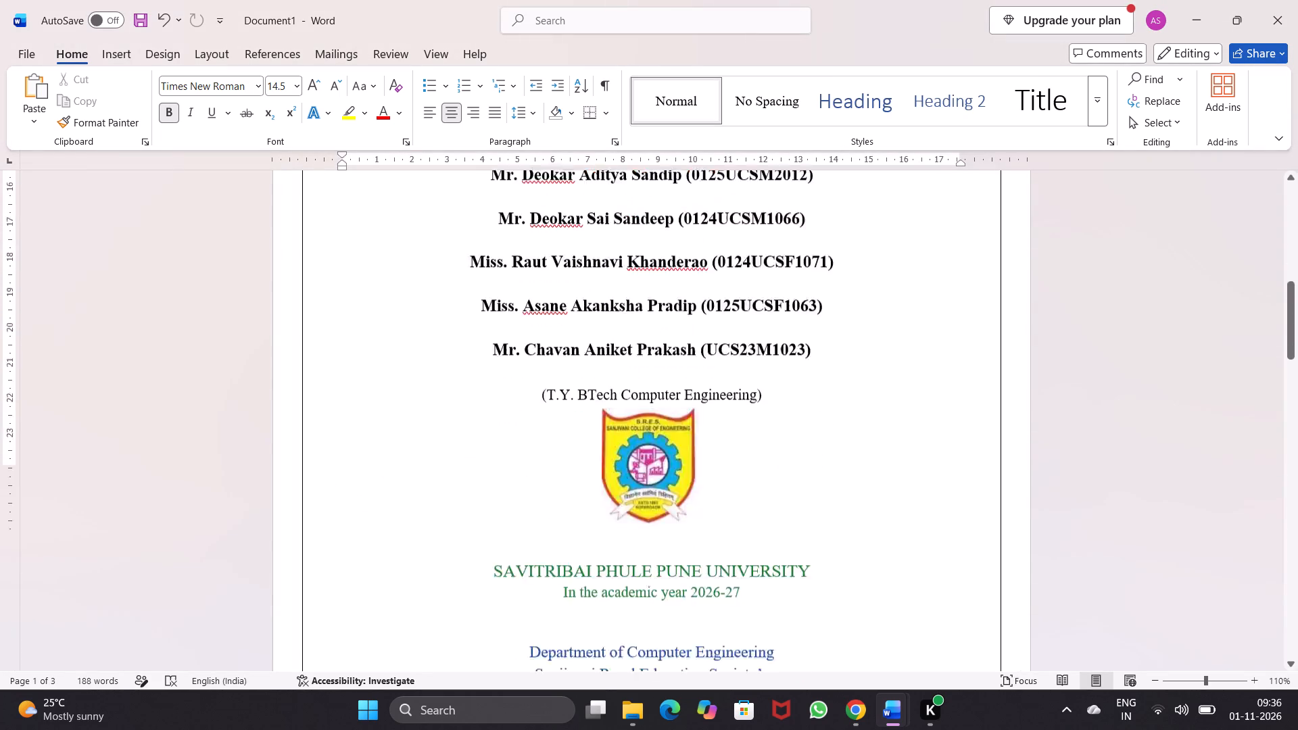
pyautogui.scroll(-1, 734, 462)
pyautogui.hotkey('alt', 'Tab')
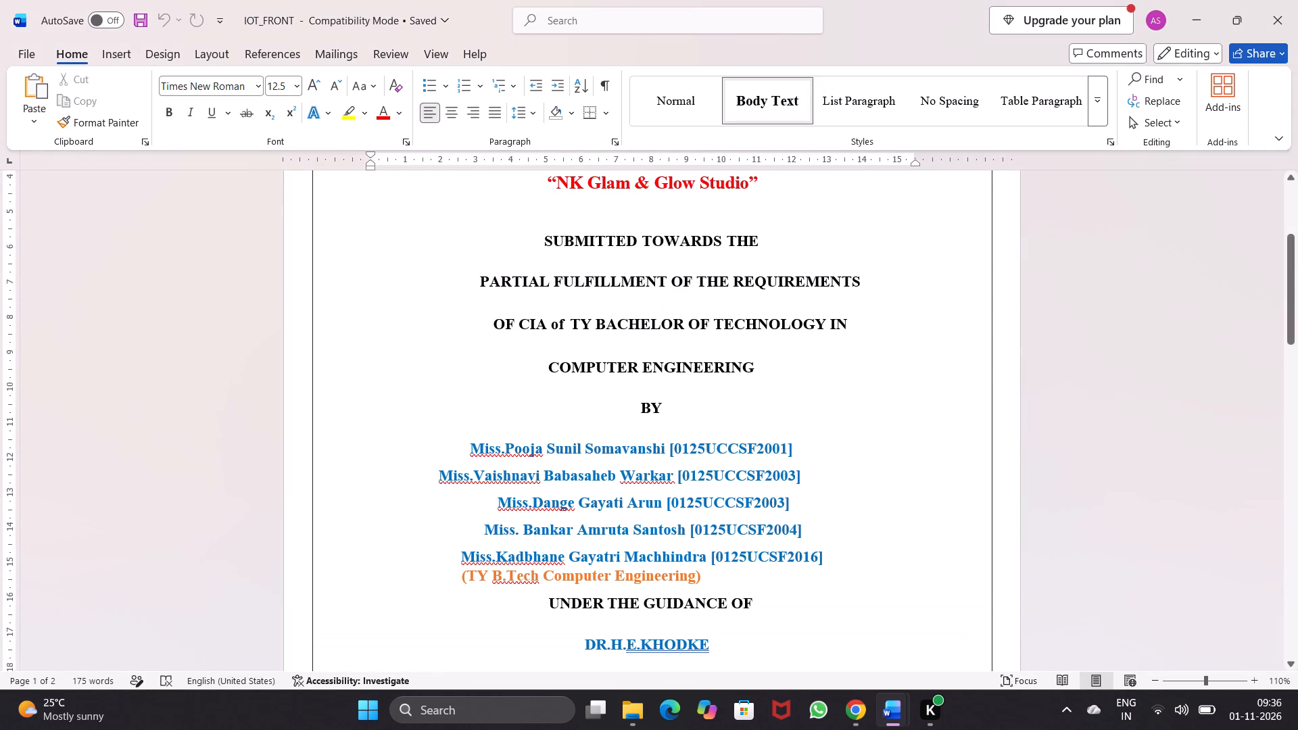
pyautogui.scroll(-2, 809, 348)
pyautogui.scroll(1, 809, 348)
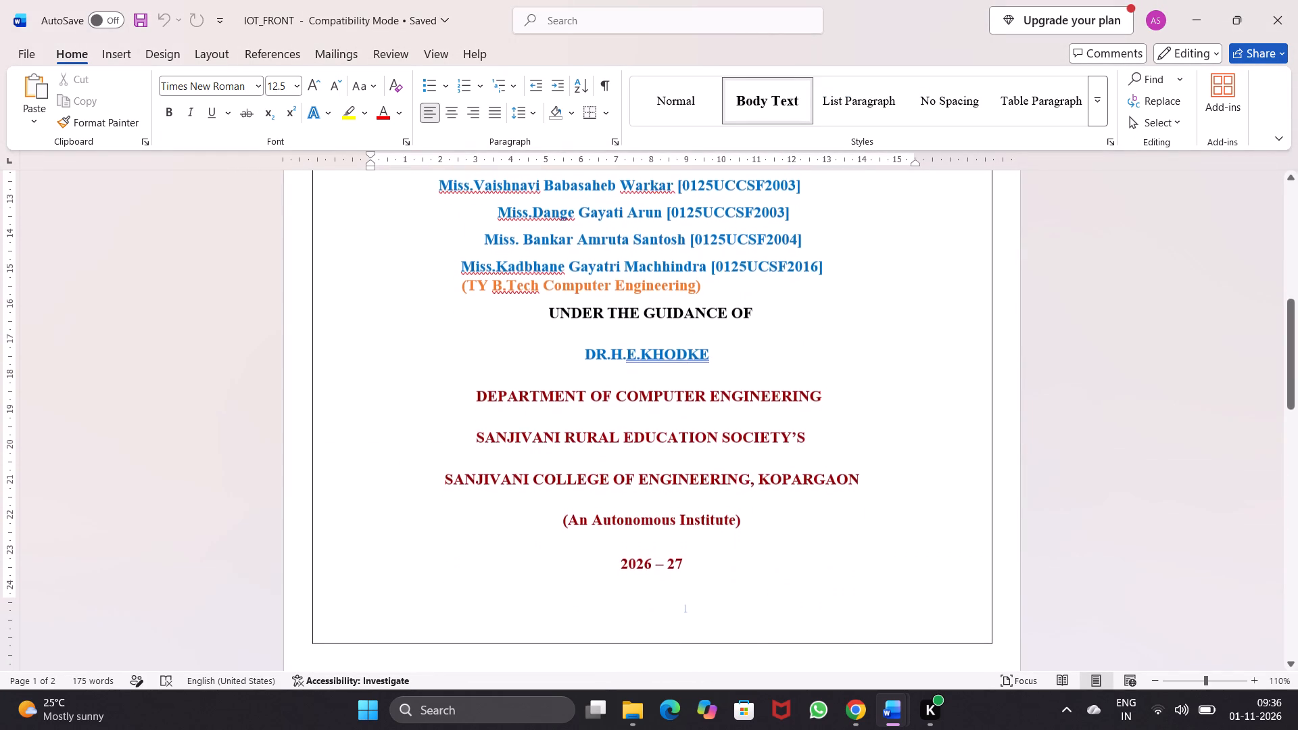
pyautogui.scroll(1, 809, 348)
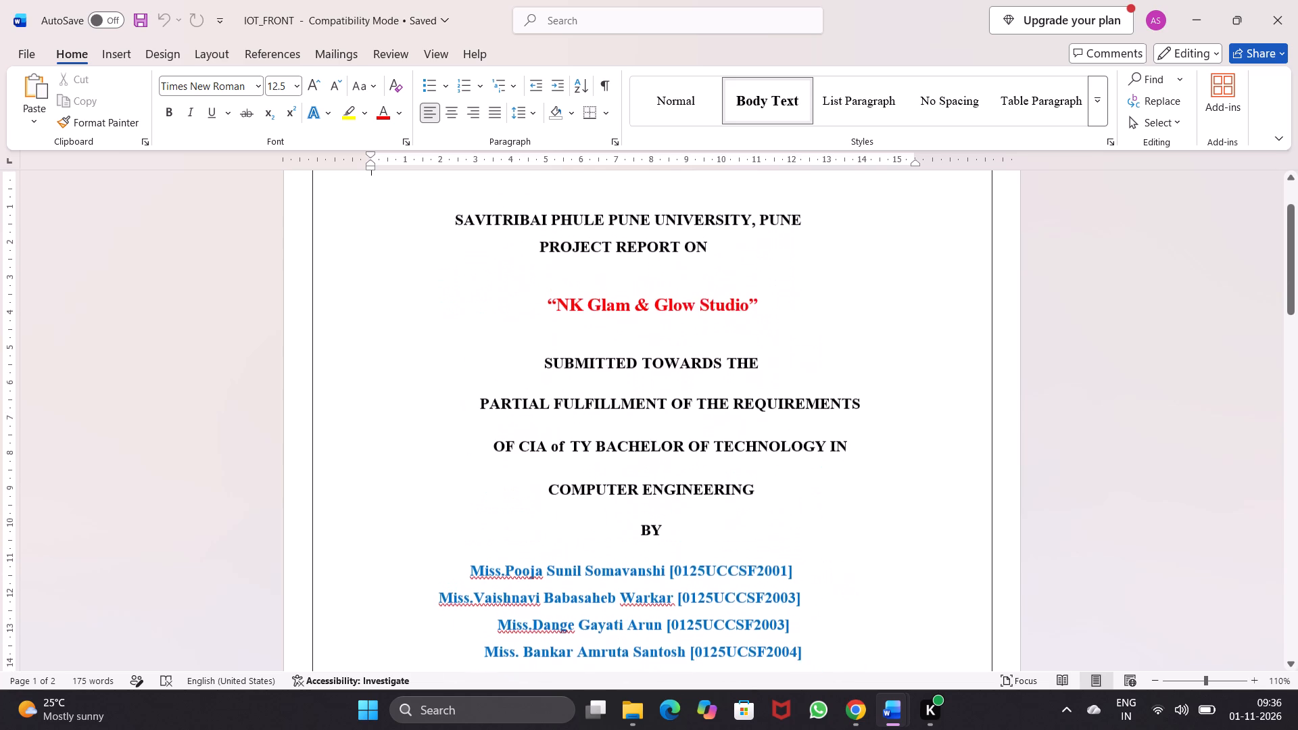
pyautogui.scroll(1, 809, 348)
pyautogui.scroll(-5, 809, 348)
# Review the certificate page in Document1 against the IOT_FRONT document's pages.
pyautogui.hotkey('alt', 'Tab')
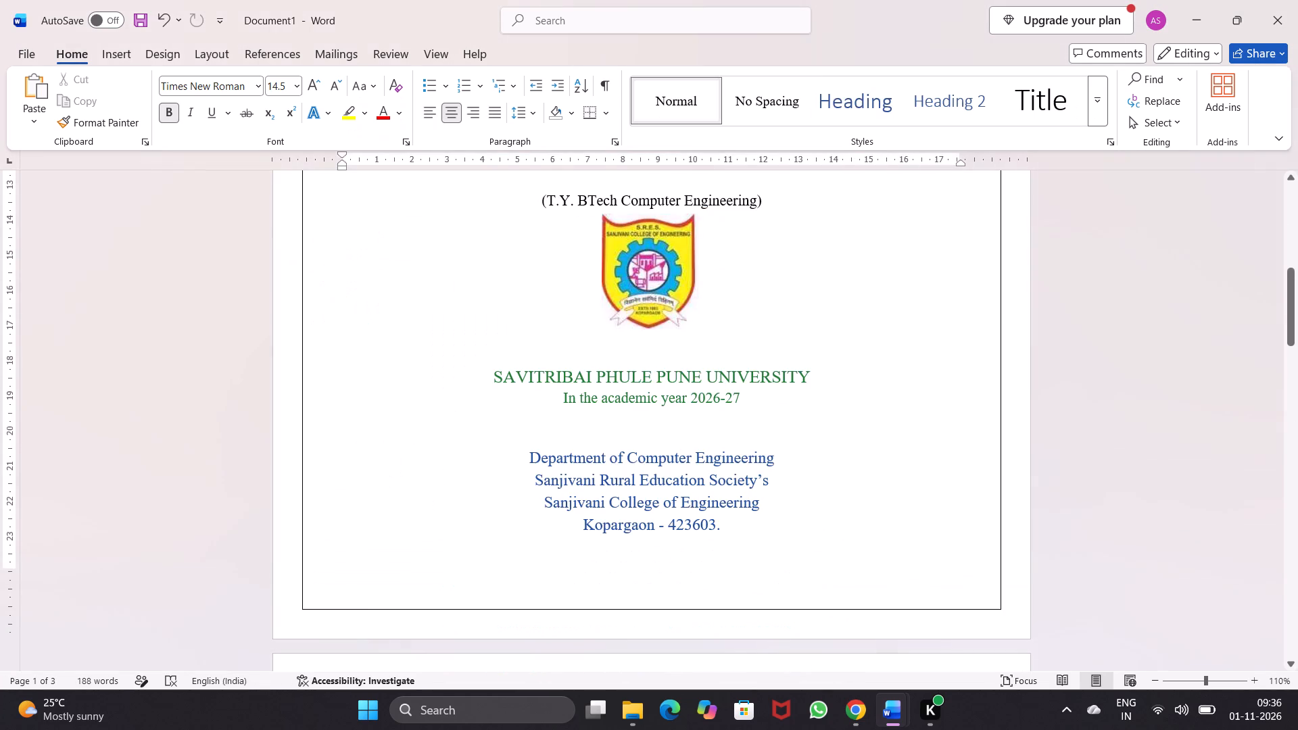
pyautogui.scroll(-1, 750, 454)
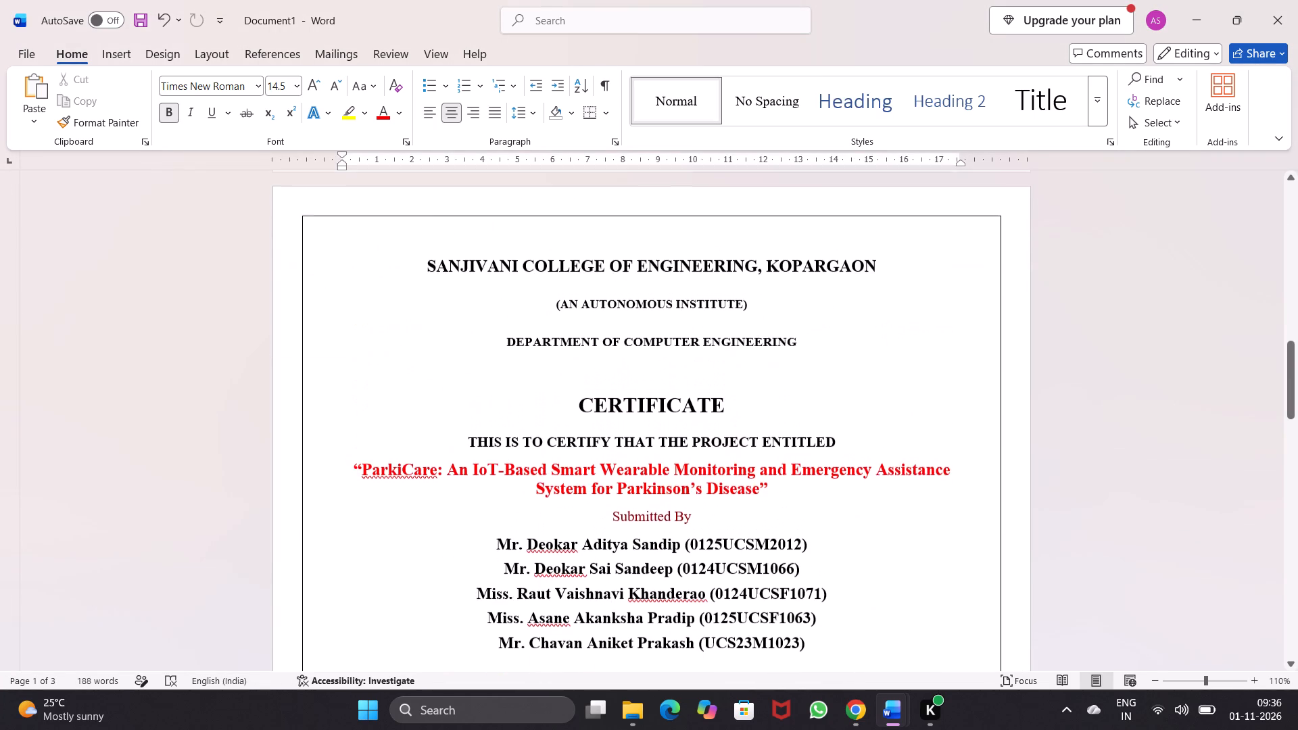
pyautogui.scroll(-2, 750, 454)
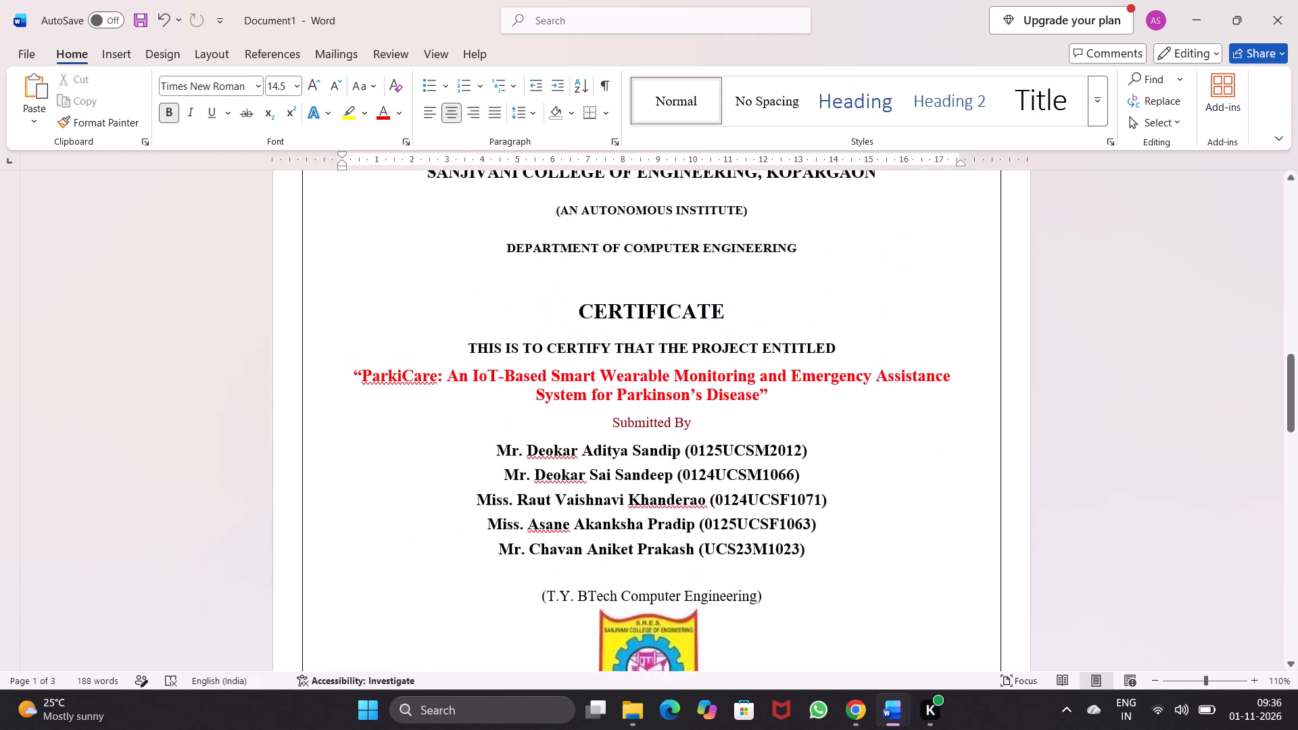
pyautogui.scroll(-2, 750, 454)
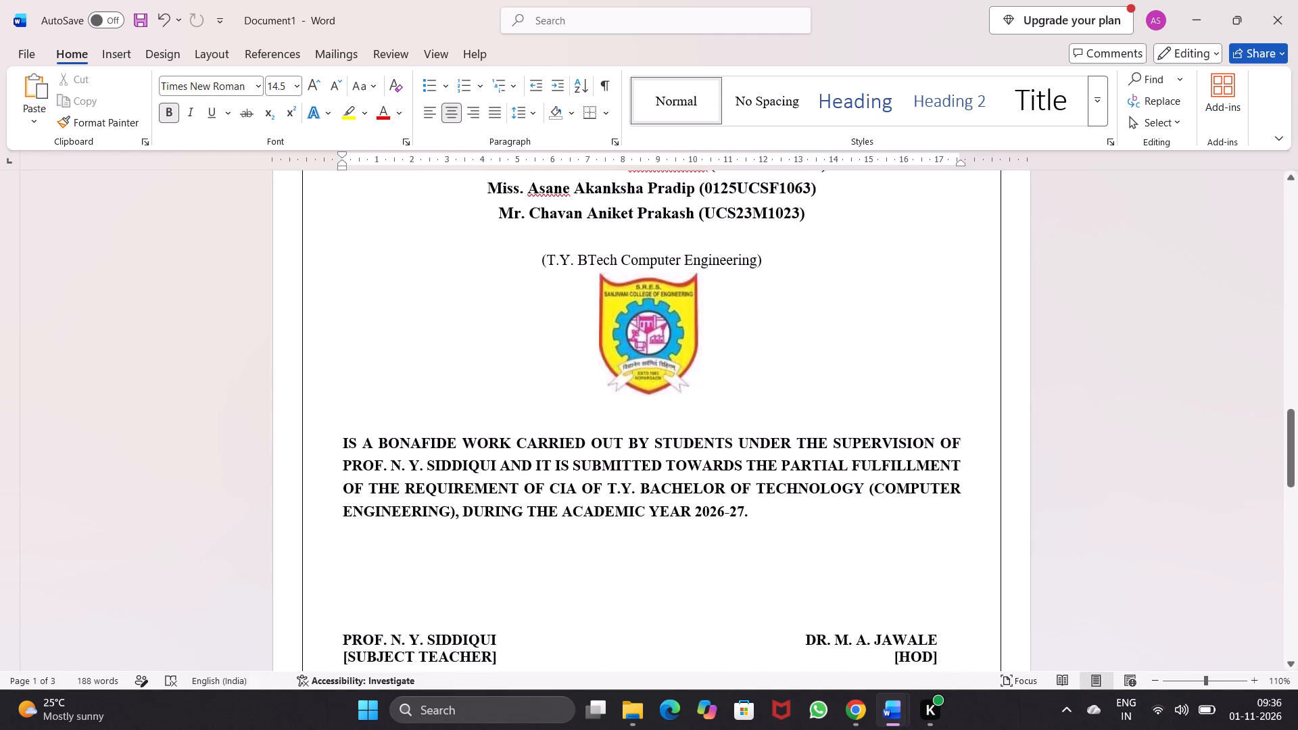
pyautogui.scroll(-1, 750, 454)
pyautogui.hotkey('alt', 'Tab')
pyautogui.scroll(3, 671, 519)
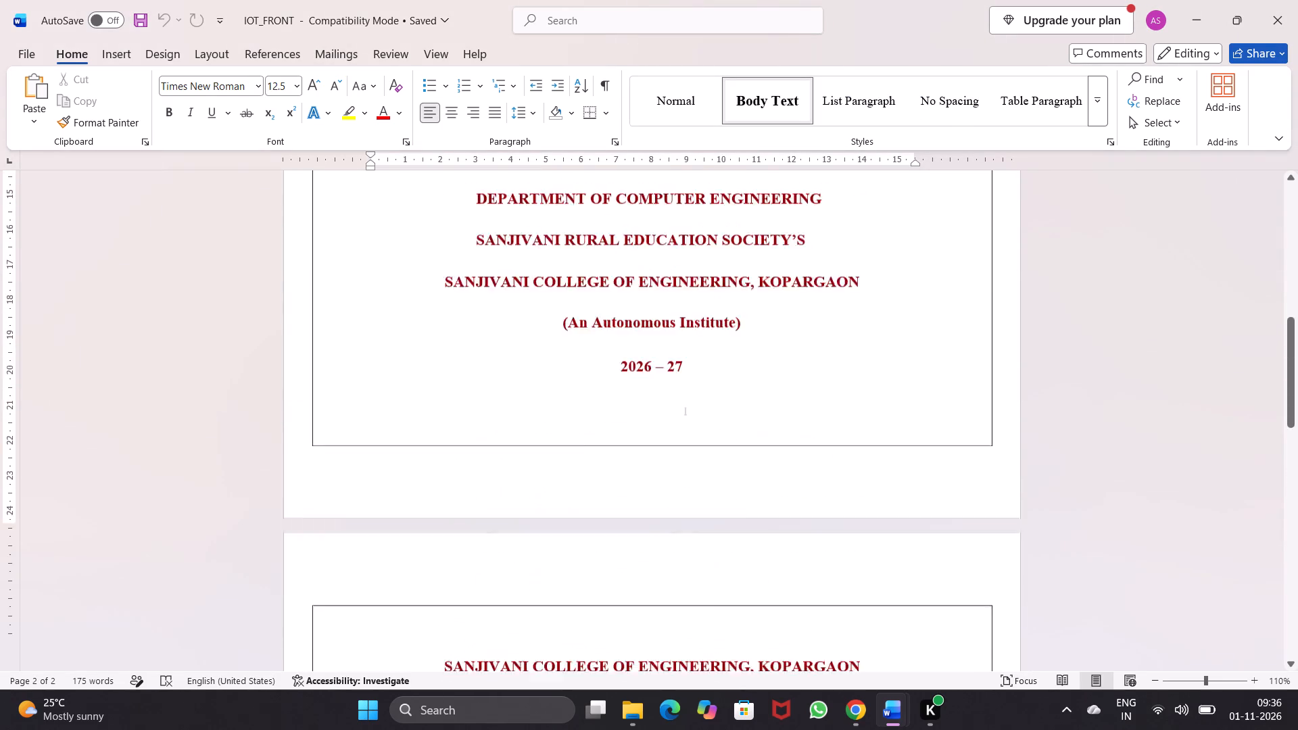
pyautogui.scroll(4, 671, 519)
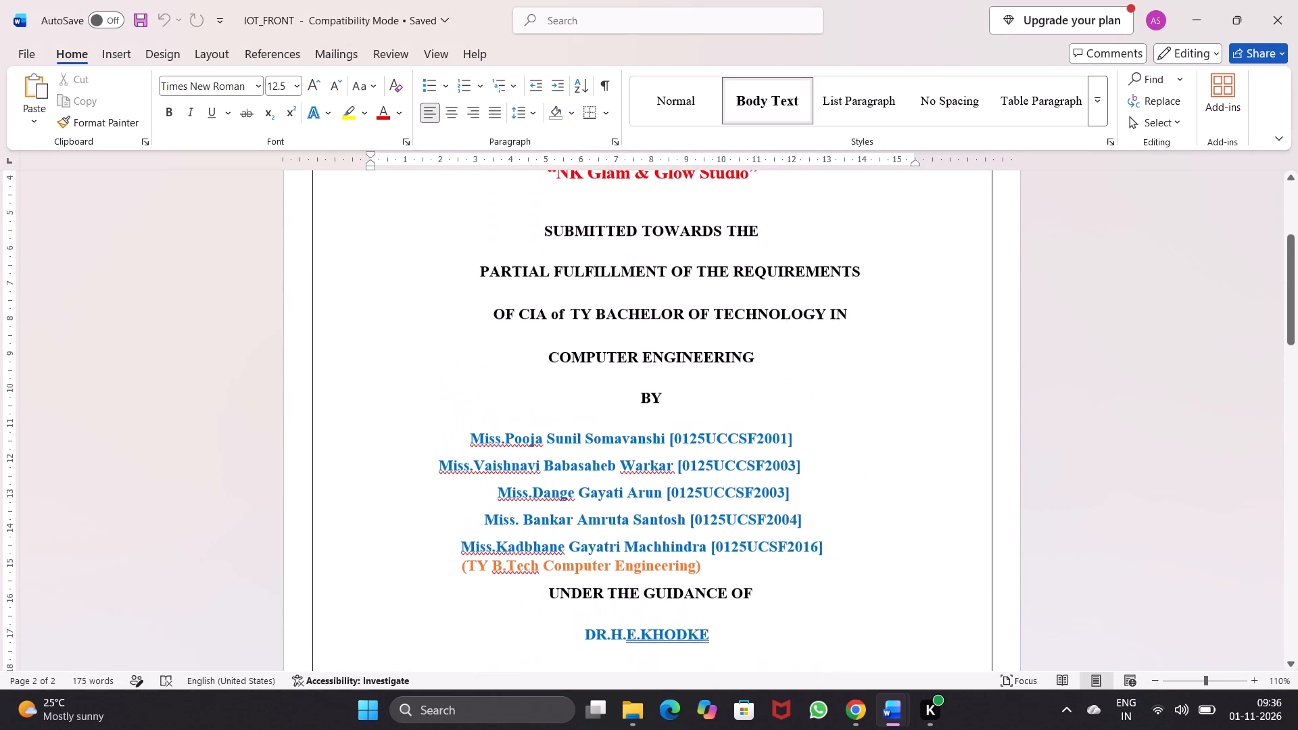
pyautogui.scroll(2, 671, 519)
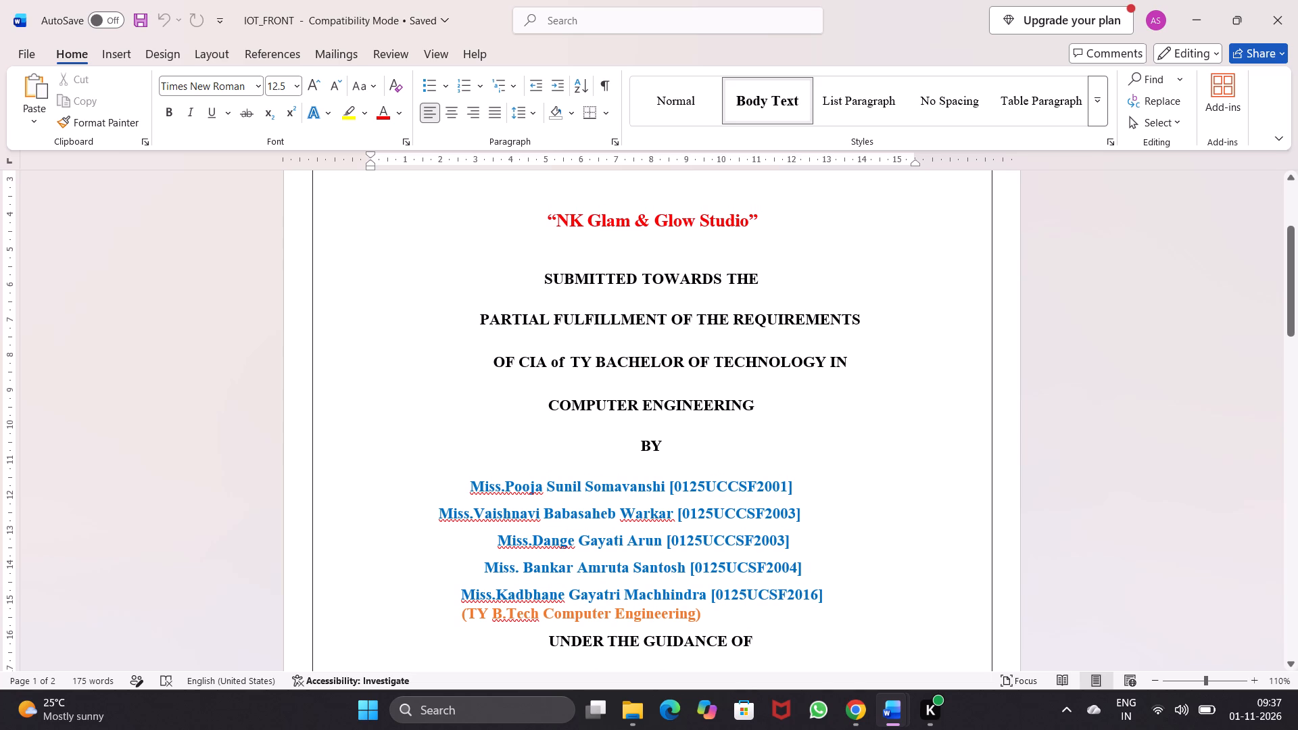
# Copy the IOT_FRONT cover wording from SUBMITTED TOWARDS THE through BY, leaving out the student names.
pyautogui.click(552, 285)
pyautogui.press('Left')
pyautogui.hotkey('shift', 'Down')
pyautogui.hotkey('shift', 'Down')
pyautogui.hotkey('shift', 'Down')
pyautogui.hotkey('shift', 'Down')
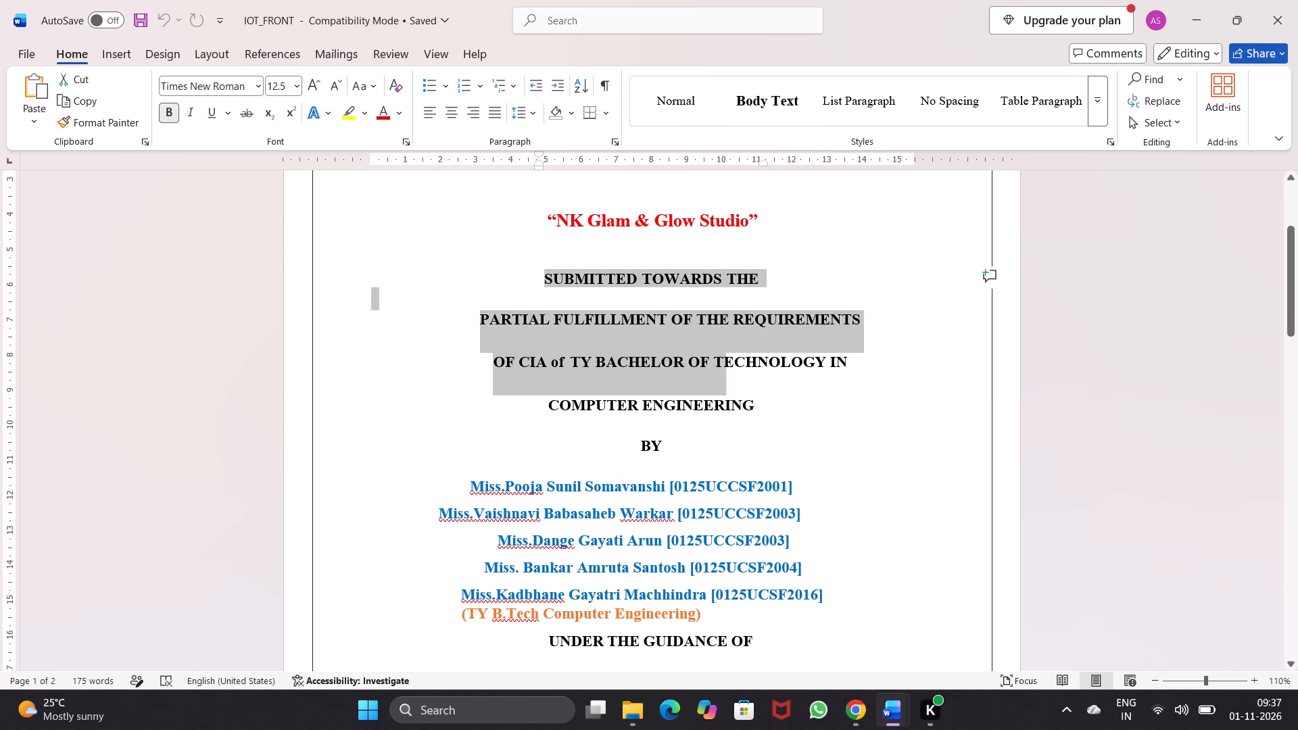
pyautogui.hotkey('shift', 'Down')
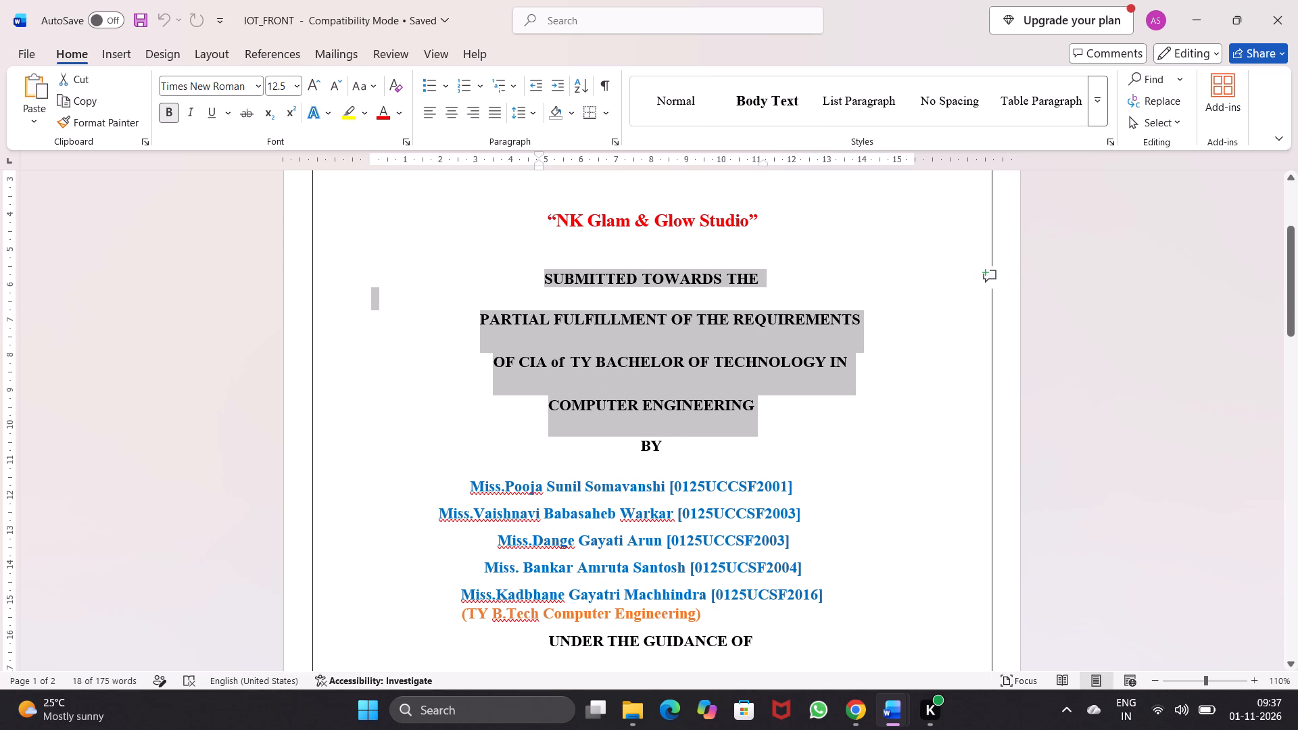
pyautogui.hotkey('shift', 'Down')
pyautogui.hotkey('shift', 'Left')
pyautogui.hotkey('shift', 'Left')
pyautogui.hotkey('shift', 'Left')
pyautogui.hotkey('shift', 'Left')
pyautogui.hotkey('shift', 'Left')
pyautogui.hotkey('shift', 'Left')
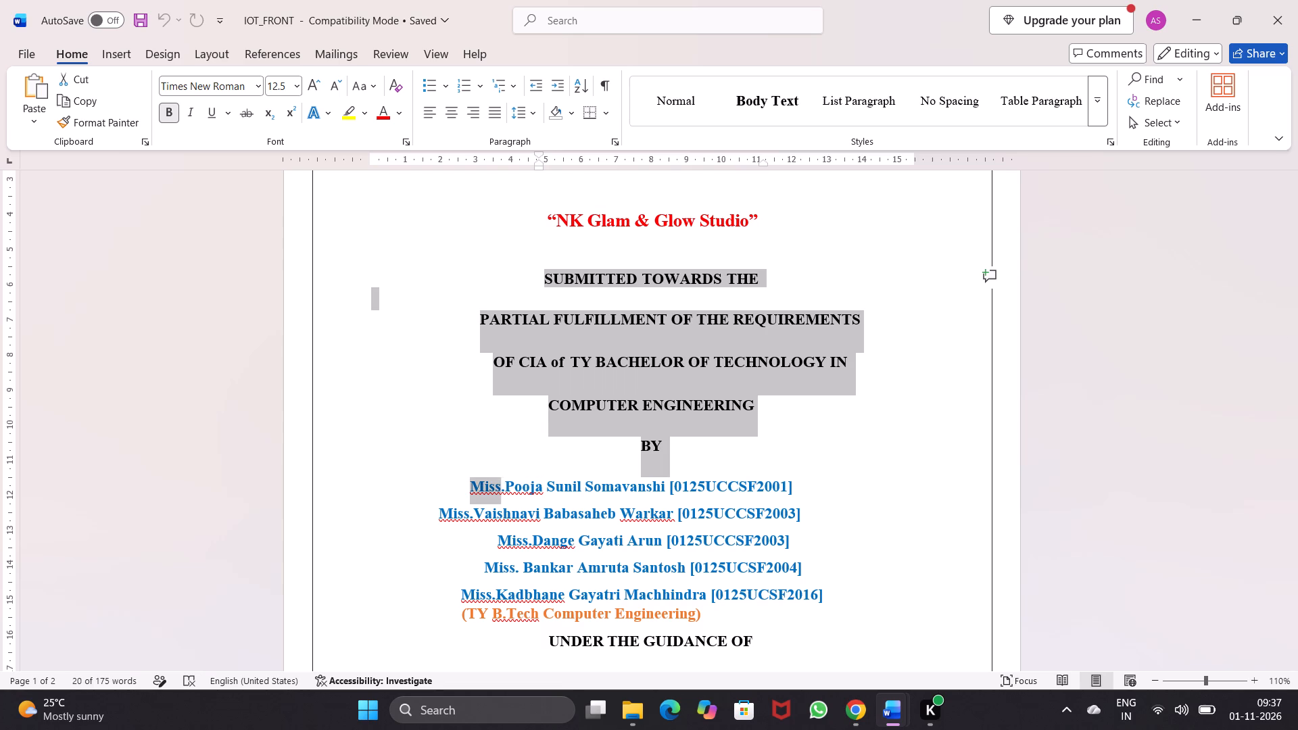
pyautogui.hotkey('shift', 'Left')
pyautogui.hotkey('shift', 'Left')
pyautogui.hotkey('shift', 'Left')
pyautogui.hotkey('shift', 'Left')
pyautogui.hotkey('shift', 'Left')
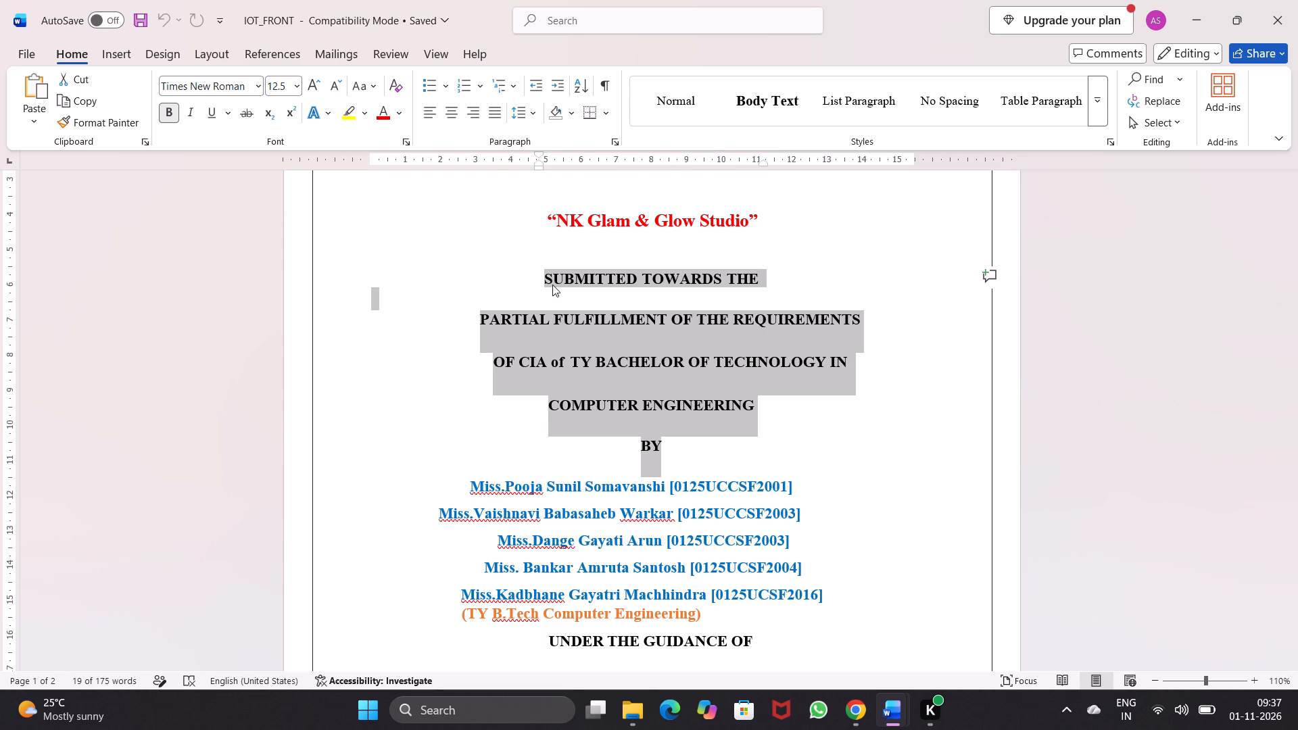
pyautogui.hotkey('ctrl', 'c')
# In Document1's cover, replace the Internet of Things(IoT) – Group ID:02 and Submitted By lines with the copied submission wording.
pyautogui.hotkey('alt', 'Tab')
pyautogui.scroll(1, 670, 370)
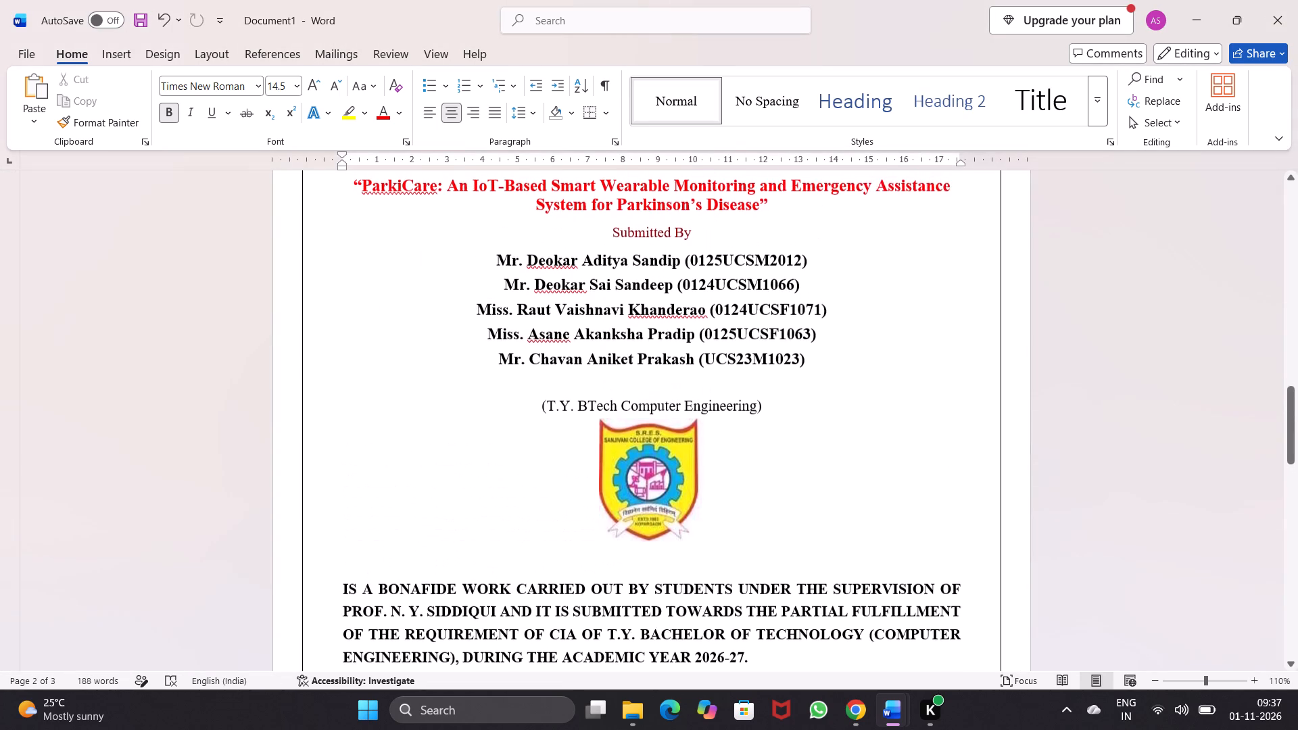
pyautogui.scroll(5, 670, 370)
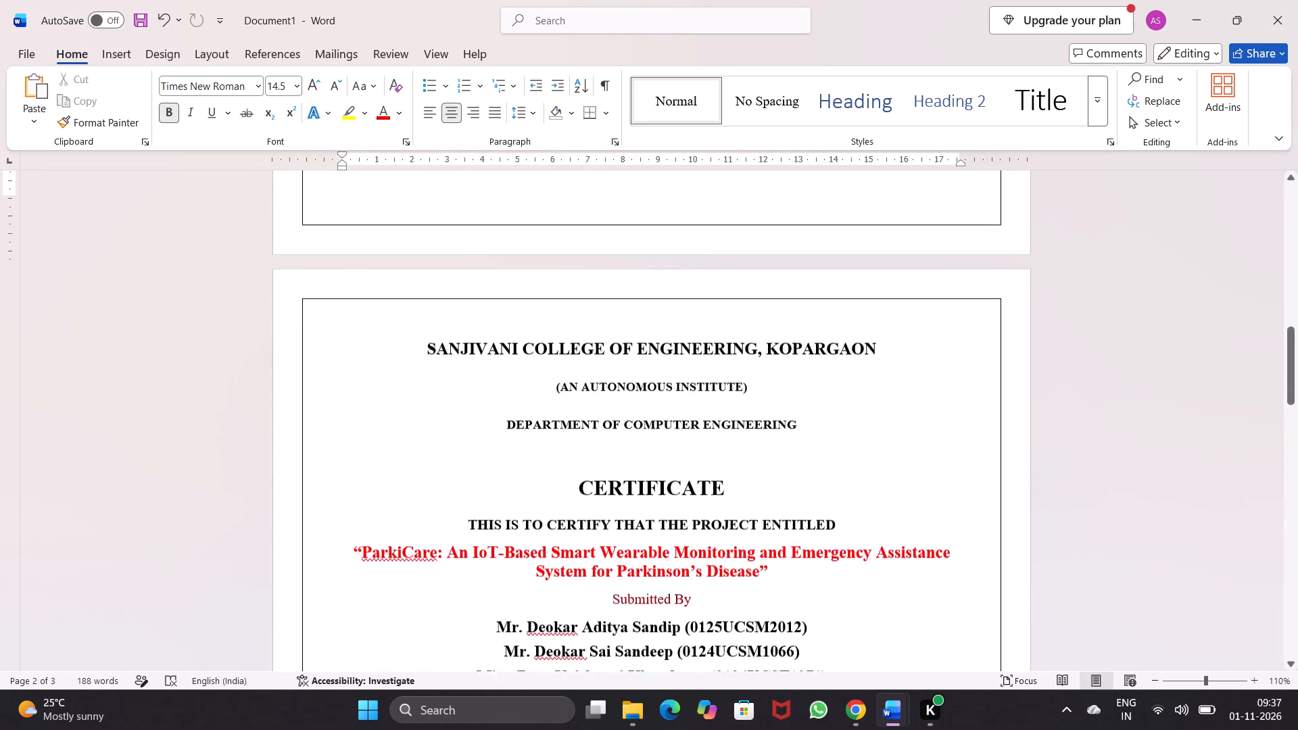
pyautogui.scroll(3, 670, 370)
pyautogui.scroll(-1, 618, 437)
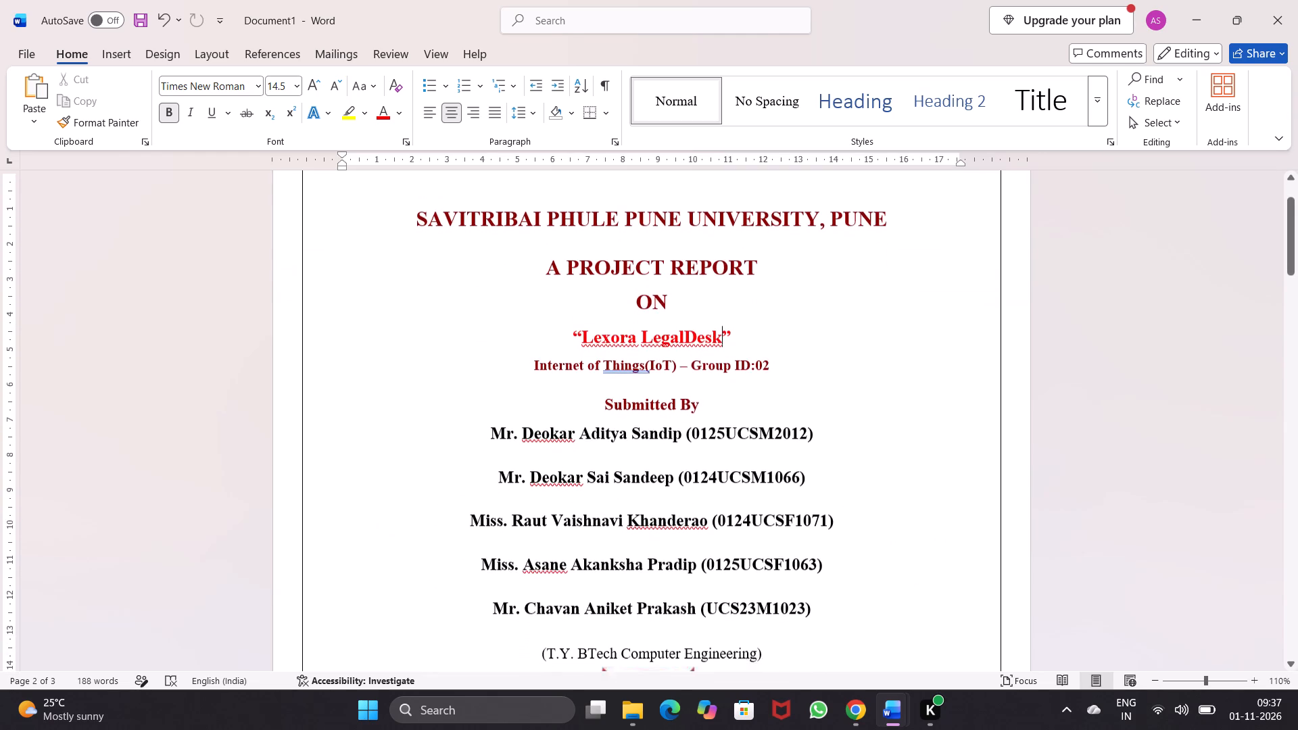
pyautogui.scroll(-1, 618, 437)
pyautogui.click(533, 349)
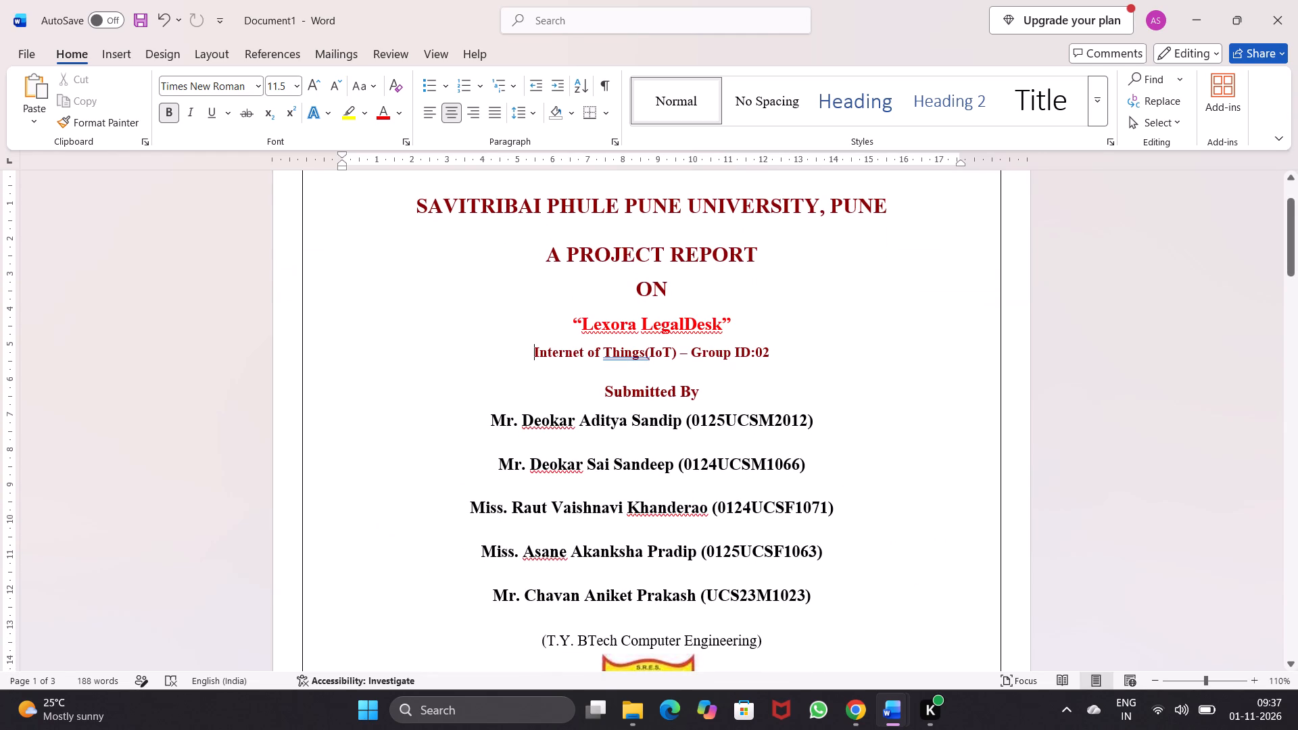
pyautogui.hotkey('shift', 'Down')
pyautogui.hotkey('shift', 'Down')
pyautogui.hotkey('shift', 'Down')
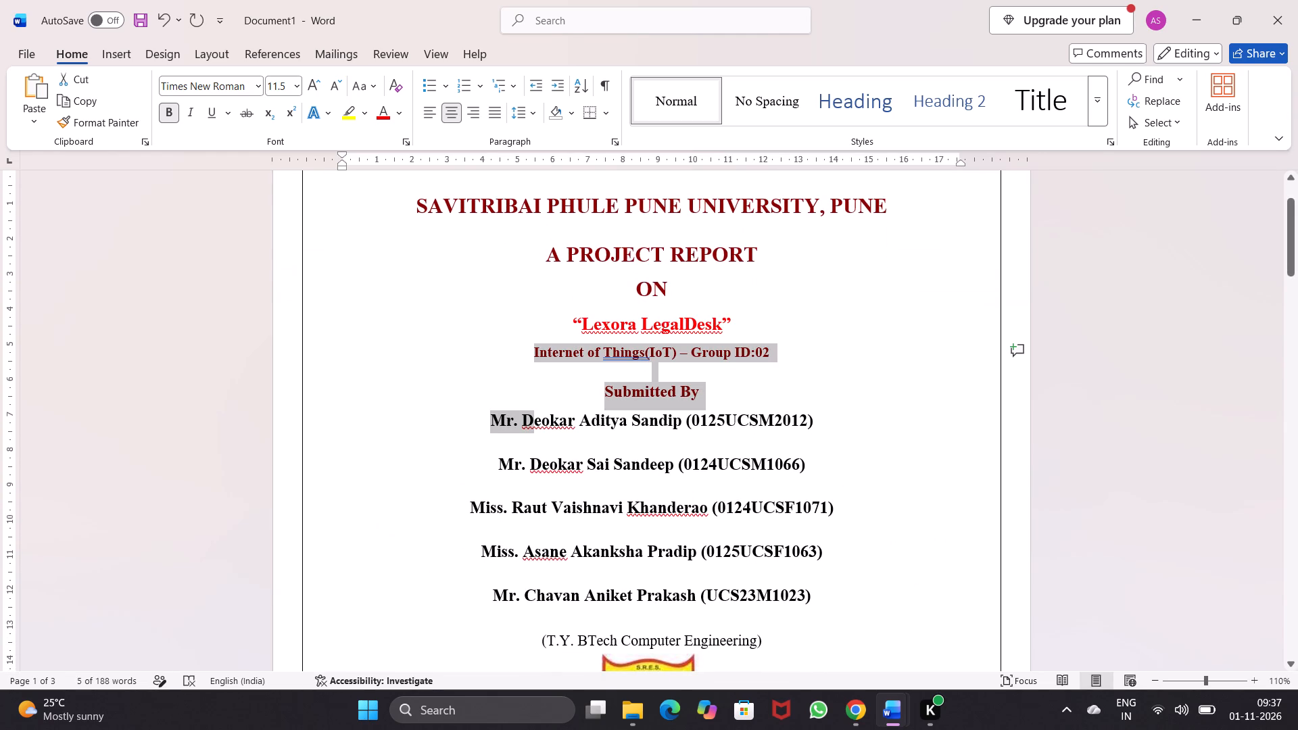
pyautogui.hotkey('shift', 'Left')
pyautogui.hotkey('shift', 'Left')
pyautogui.hotkey('shift', 'Left')
pyautogui.hotkey('shift', 'Left')
pyautogui.hotkey('shift', 'Left')
pyautogui.hotkey('shift', 'Left')
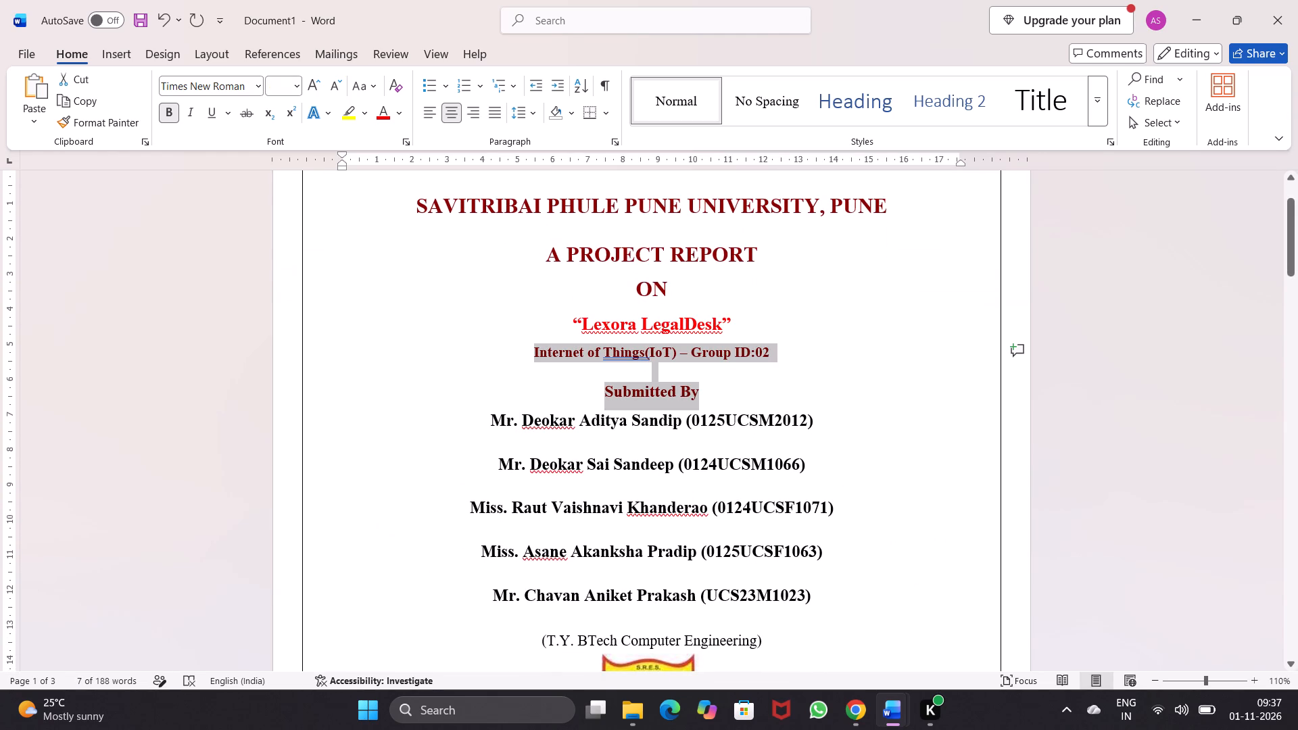
pyautogui.scroll(-1, 533, 349)
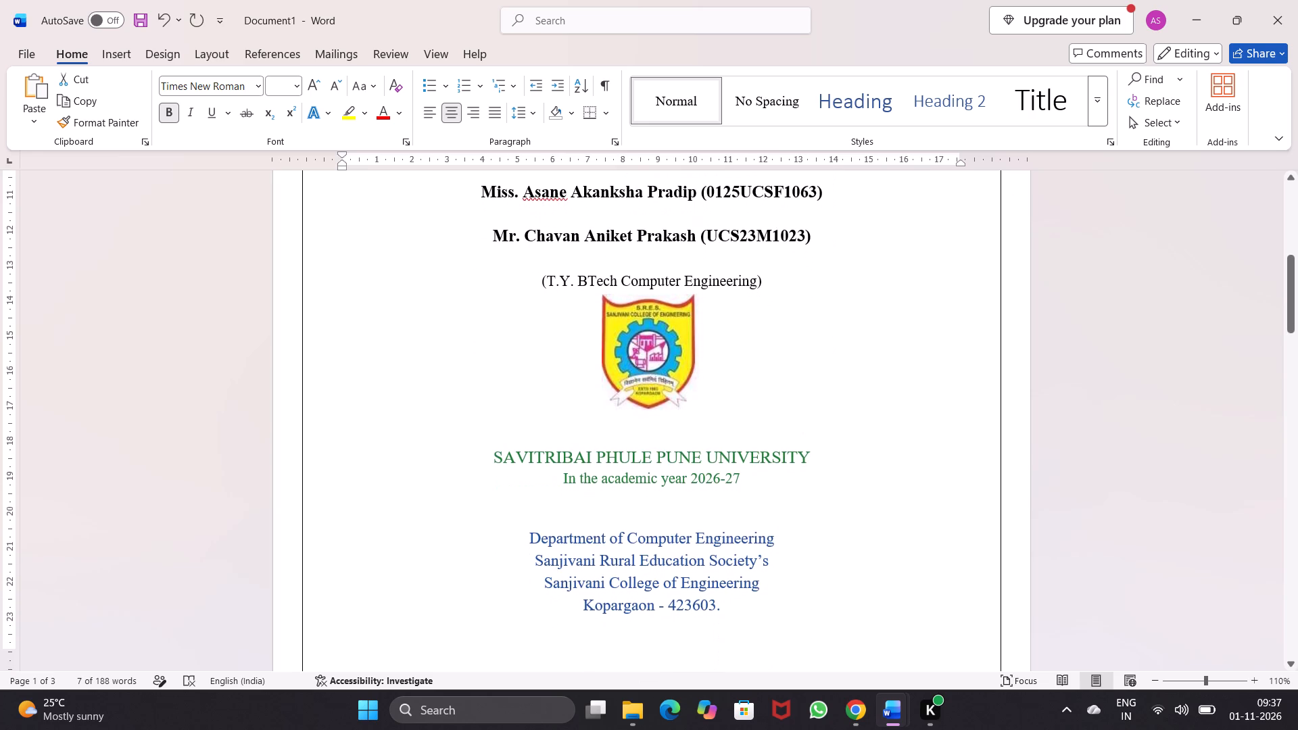
pyautogui.scroll(-1, 533, 349)
pyautogui.hotkey('alt', 'Tab')
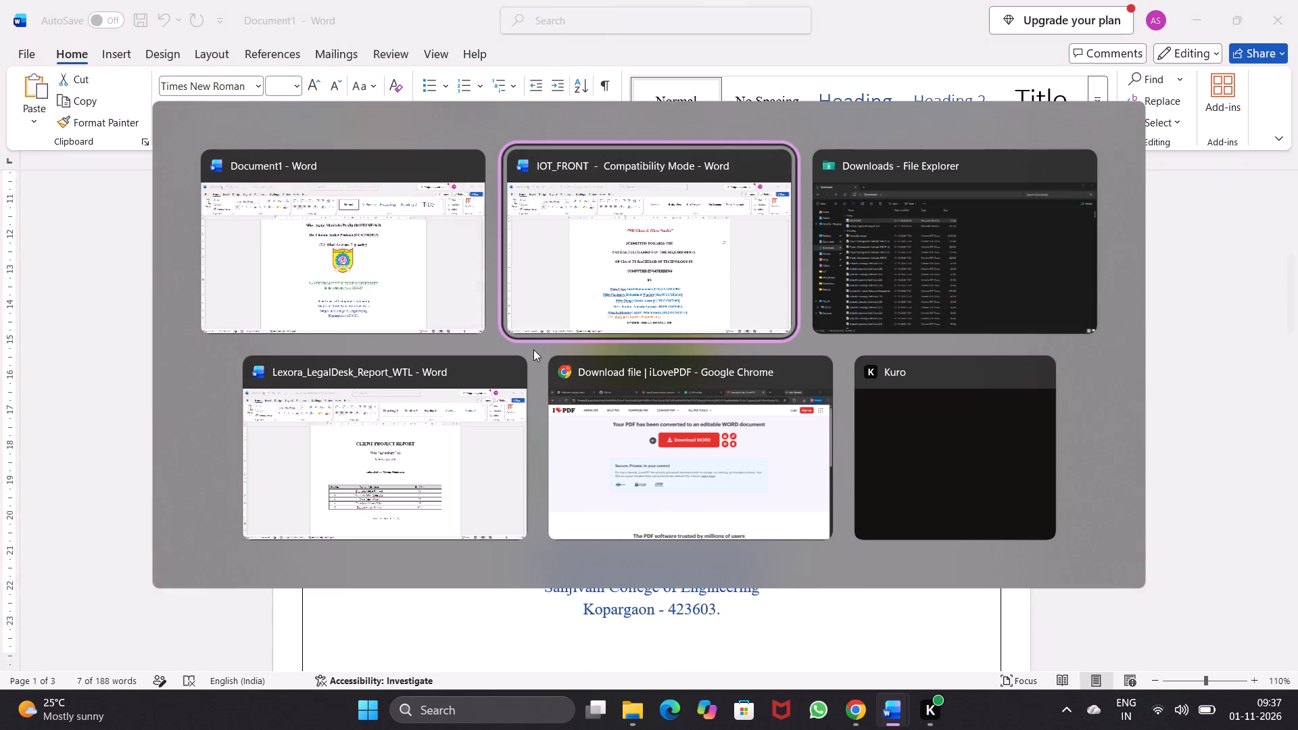
pyautogui.scroll(-1, 671, 526)
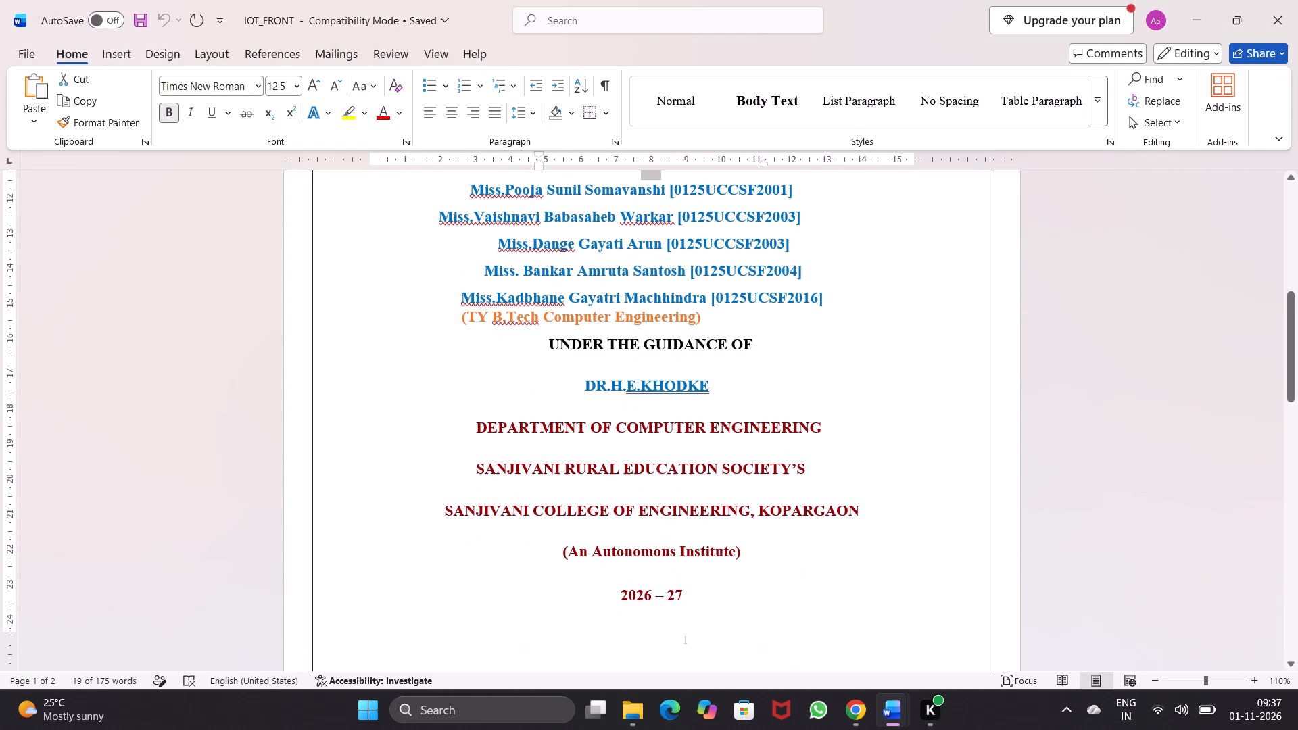
pyautogui.hotkey('alt', 'Tab')
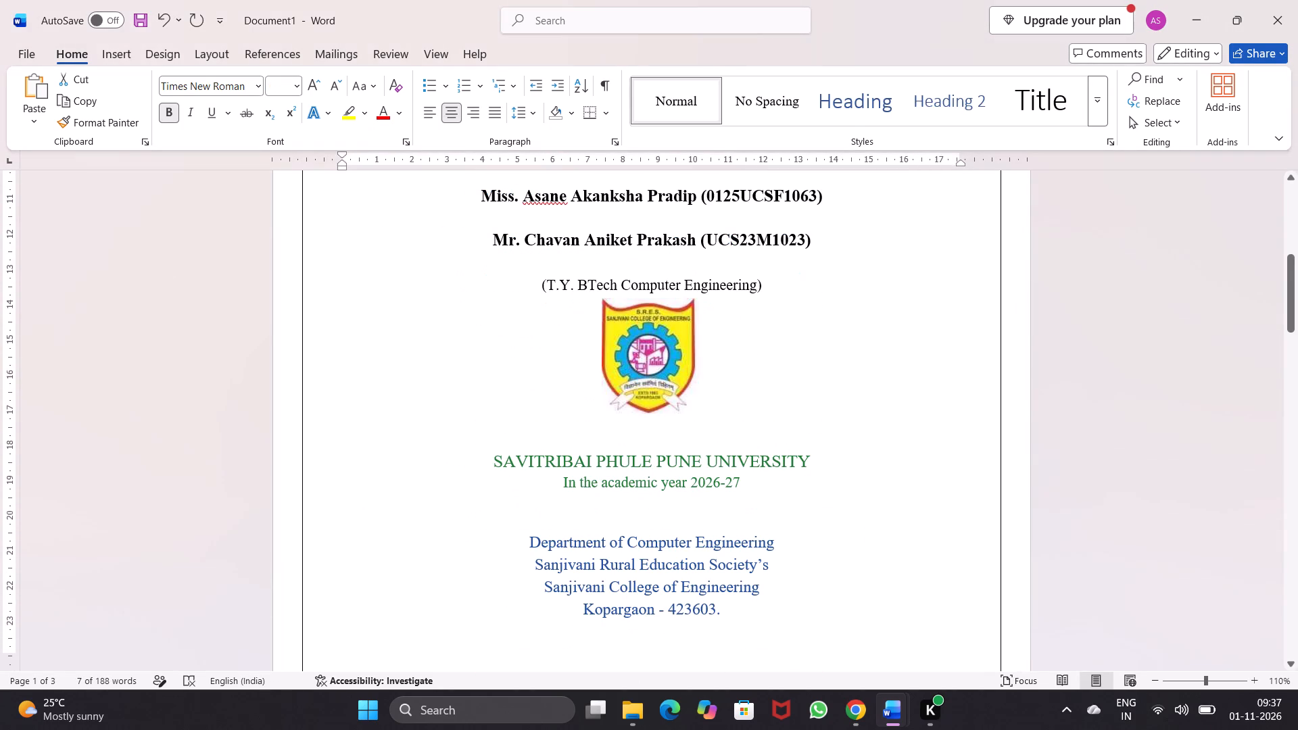
pyautogui.hotkey('ctrl', 'v')
# Insert a blank line between the “Lexora LegalDesk” title and SUBMITTED TOWARDS THE on the cover.
pyautogui.scroll(1, 671, 526)
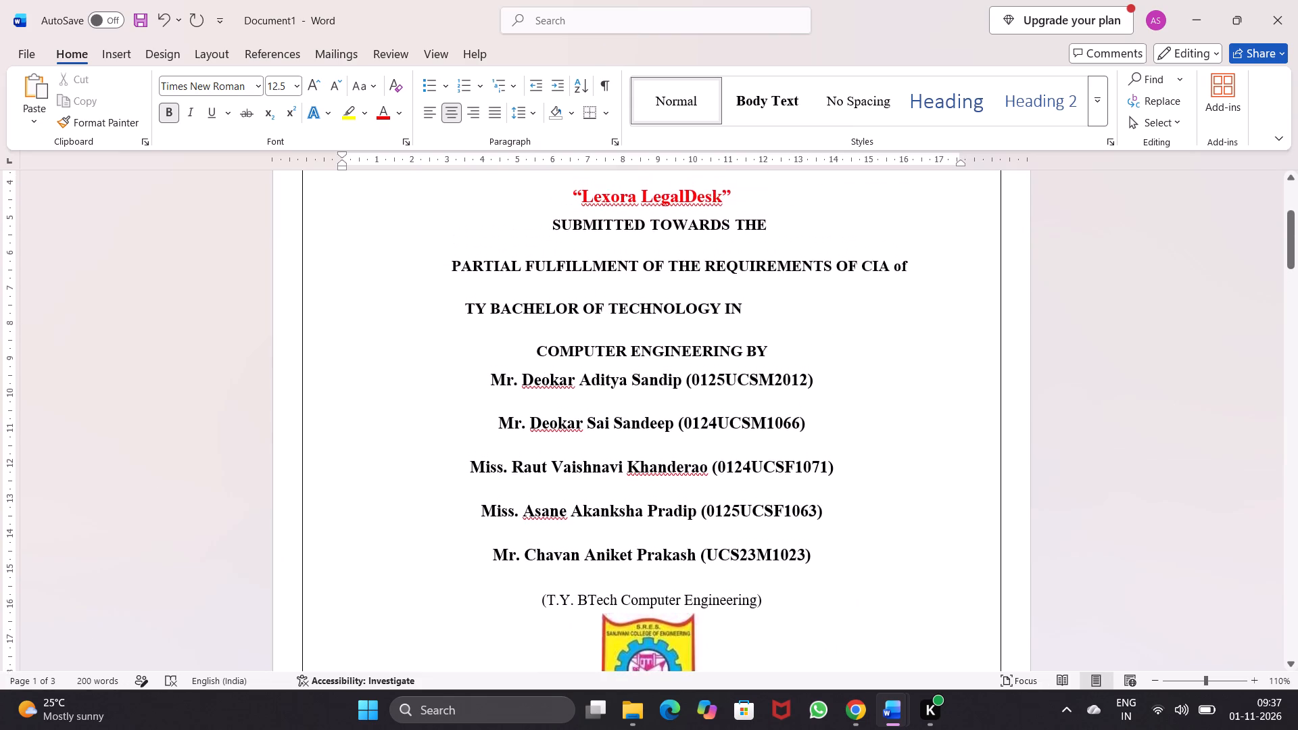
pyautogui.scroll(1, 671, 526)
pyautogui.scroll(1, 719, 474)
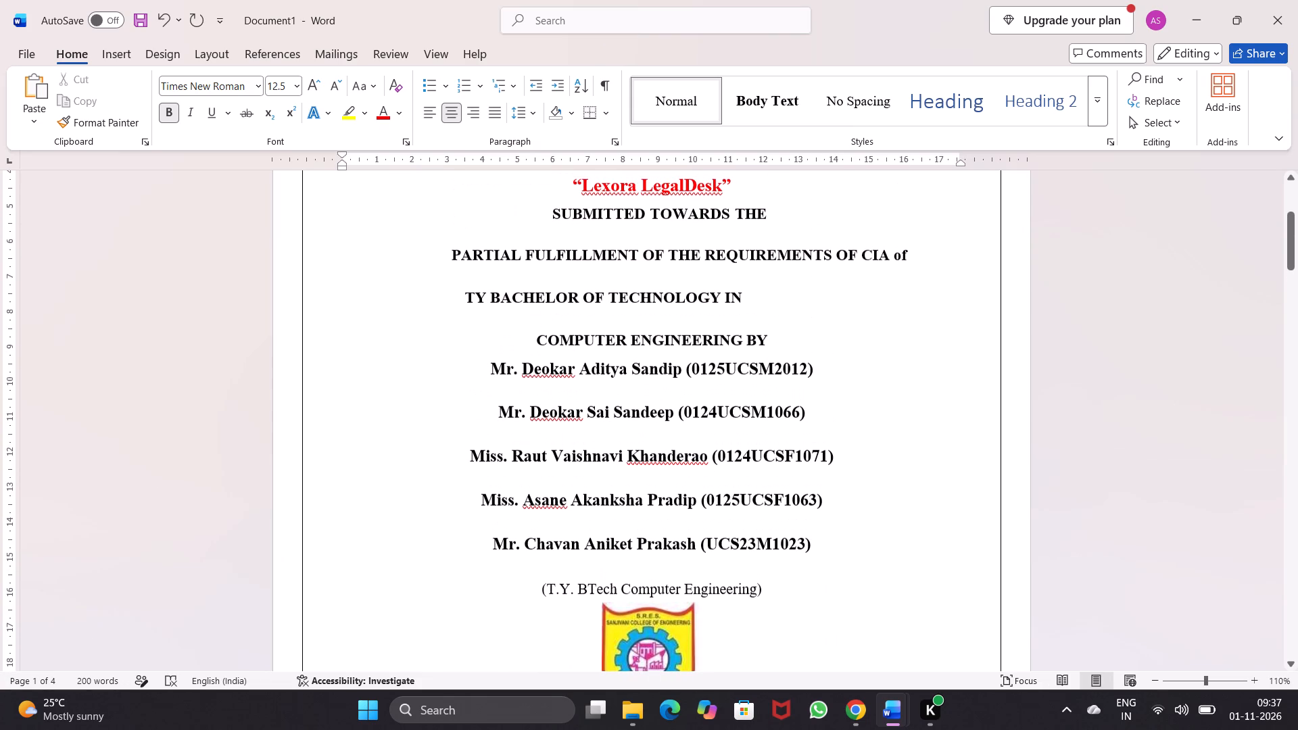
pyautogui.scroll(1, 784, 388)
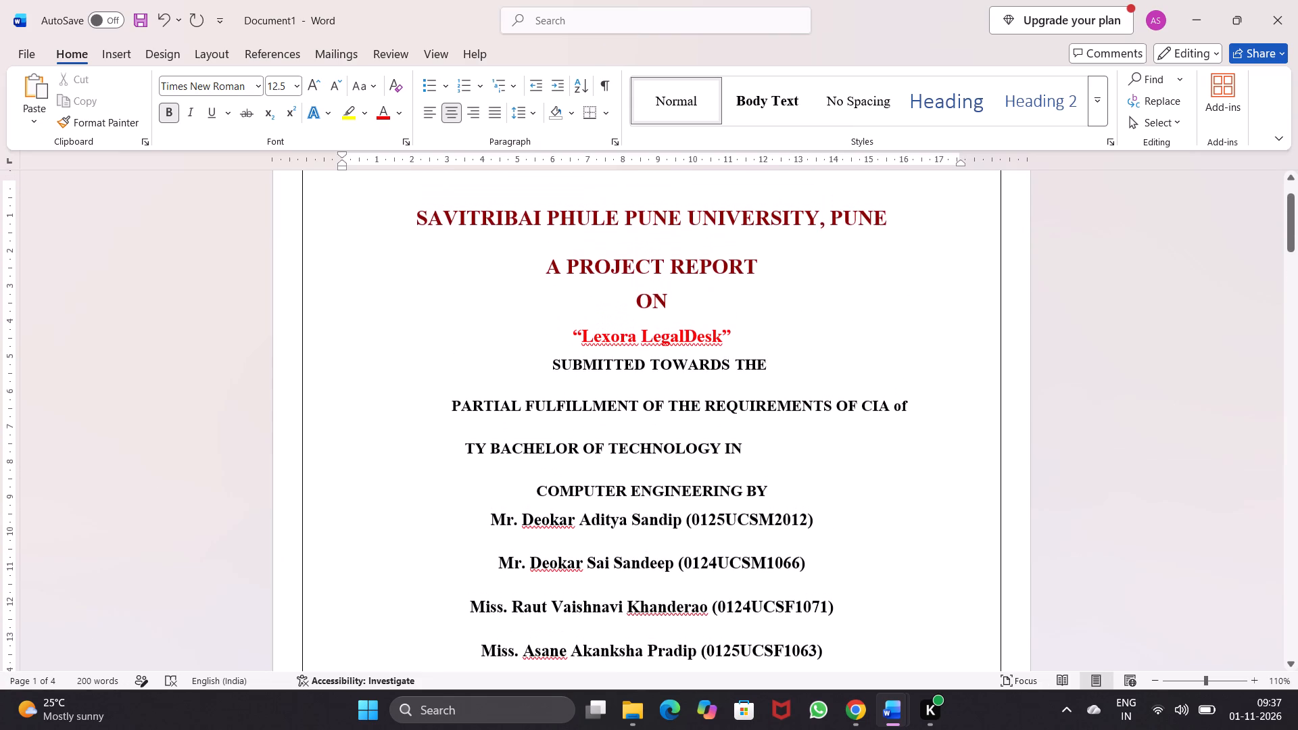
pyautogui.click(727, 345)
pyautogui.press('Return')
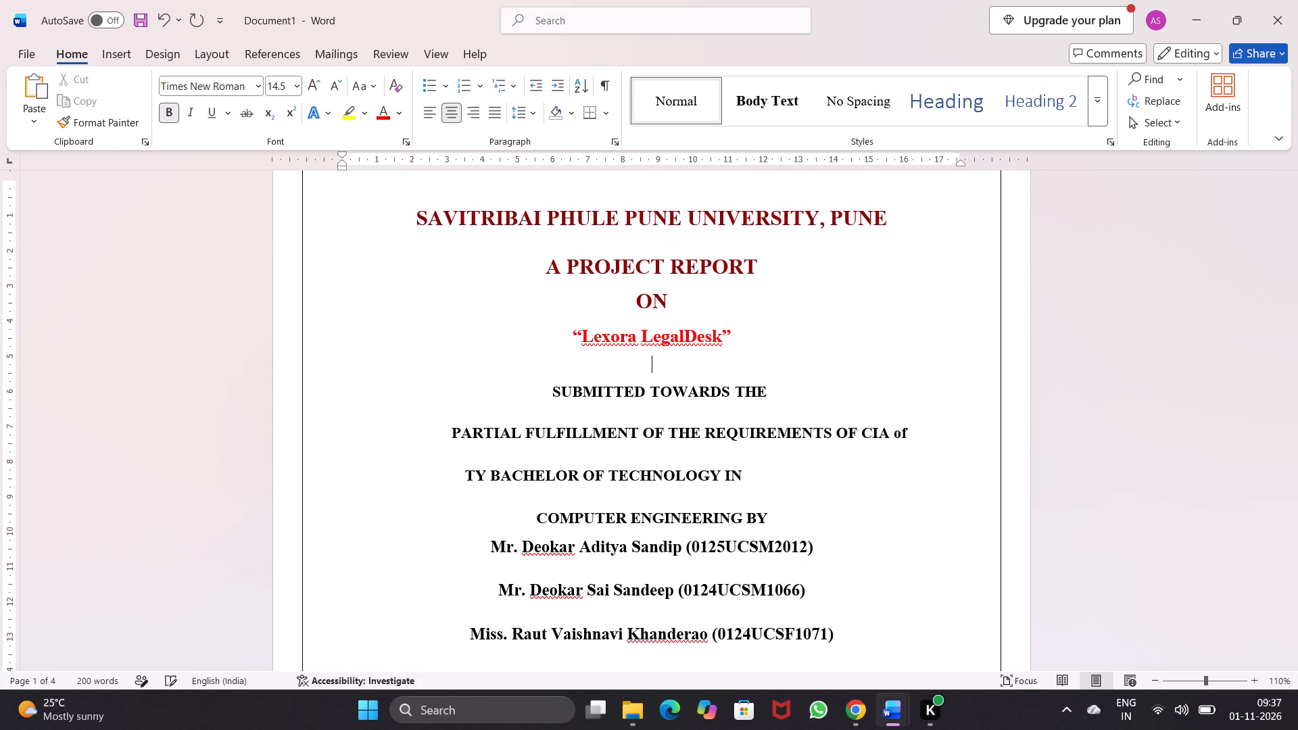
# Join the COMPUTER ENGINEERING BY line to the end of TY BACHELOR OF TECHNOLOGY IN, separated by a space.
pyautogui.hscroll(1, 727, 345)
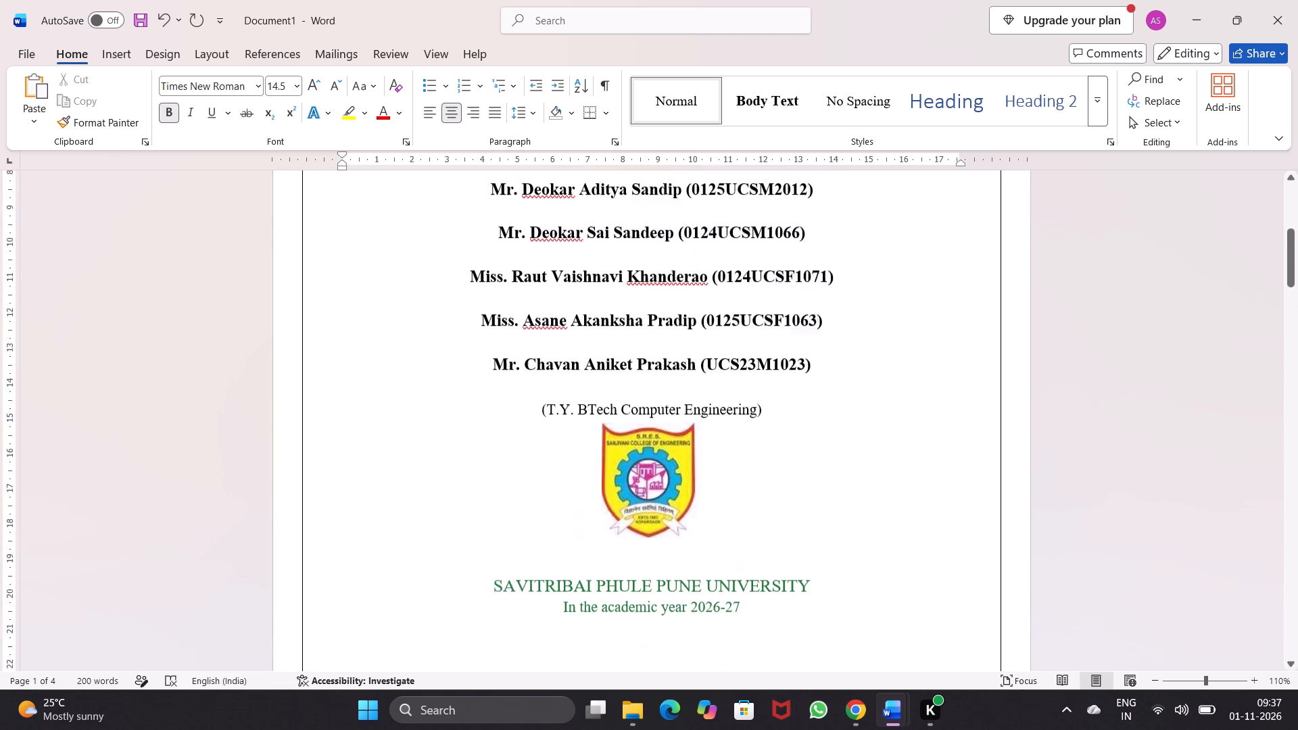
pyautogui.hscroll(1, 727, 345)
pyautogui.scroll(1, 727, 345)
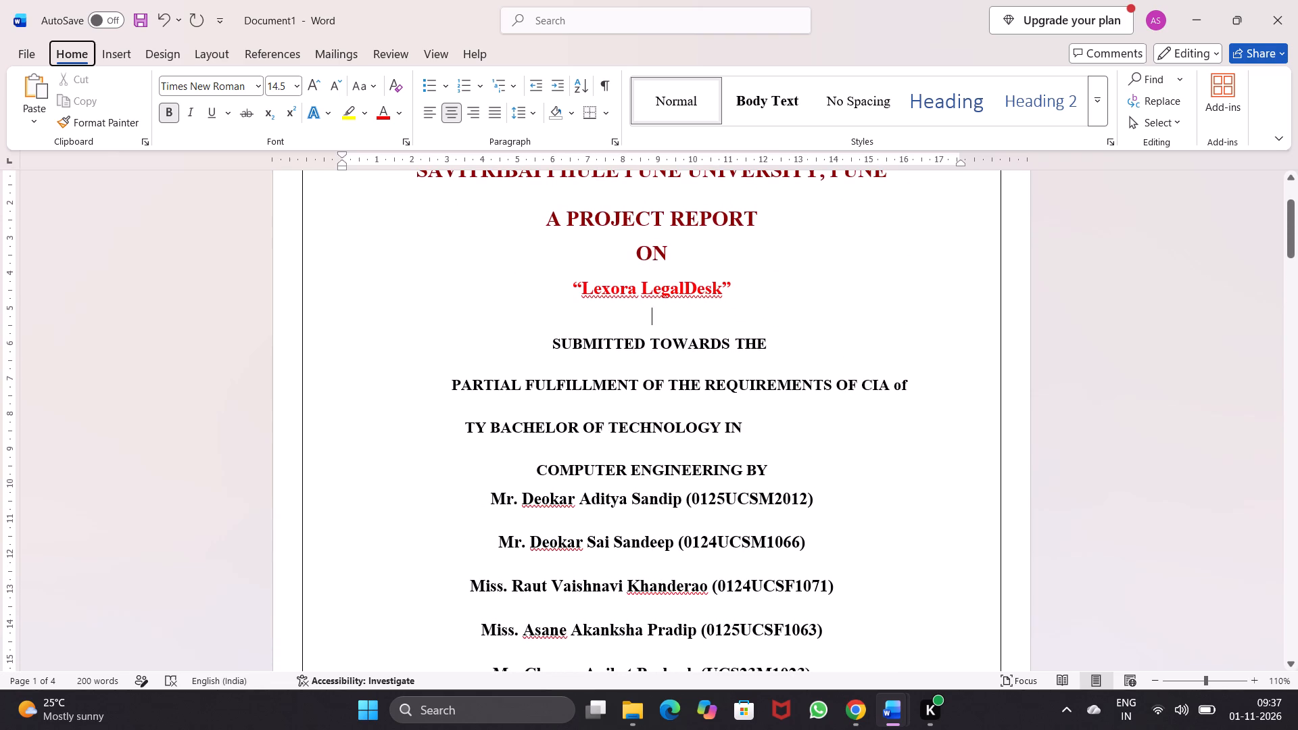
pyautogui.hotkey('alt', 'Tab')
pyautogui.scroll(1, 722, 410)
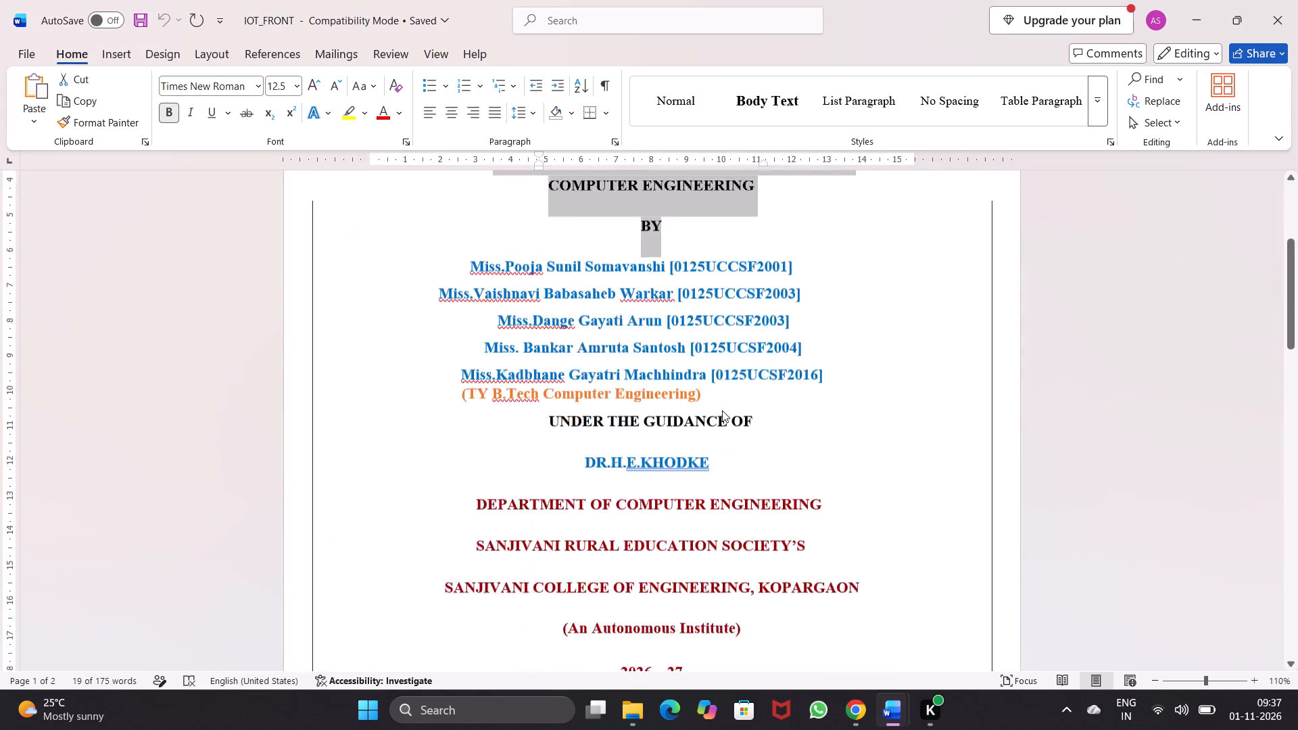
pyautogui.scroll(1, 722, 410)
pyautogui.hotkey('alt', 'Tab')
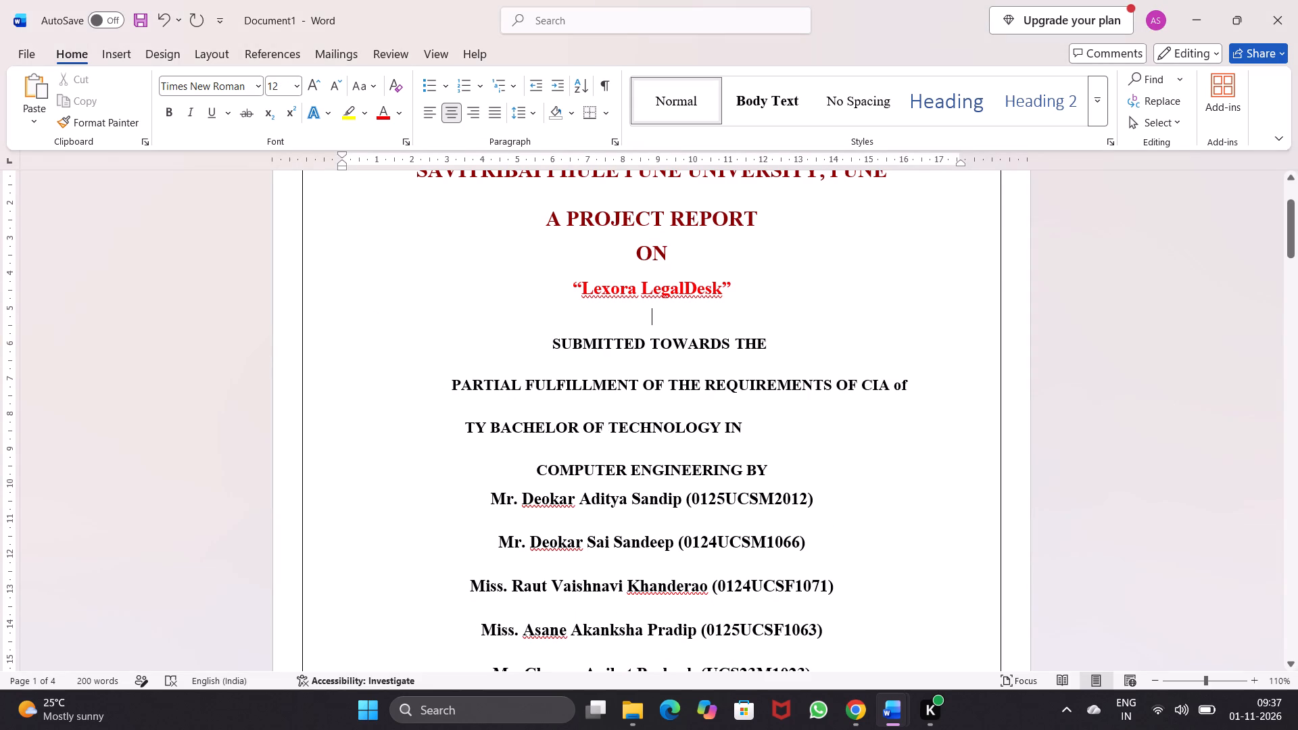
pyautogui.click(536, 470)
pyautogui.press('BackSpace')
pyautogui.press('BackSpace')
pyautogui.press('space')
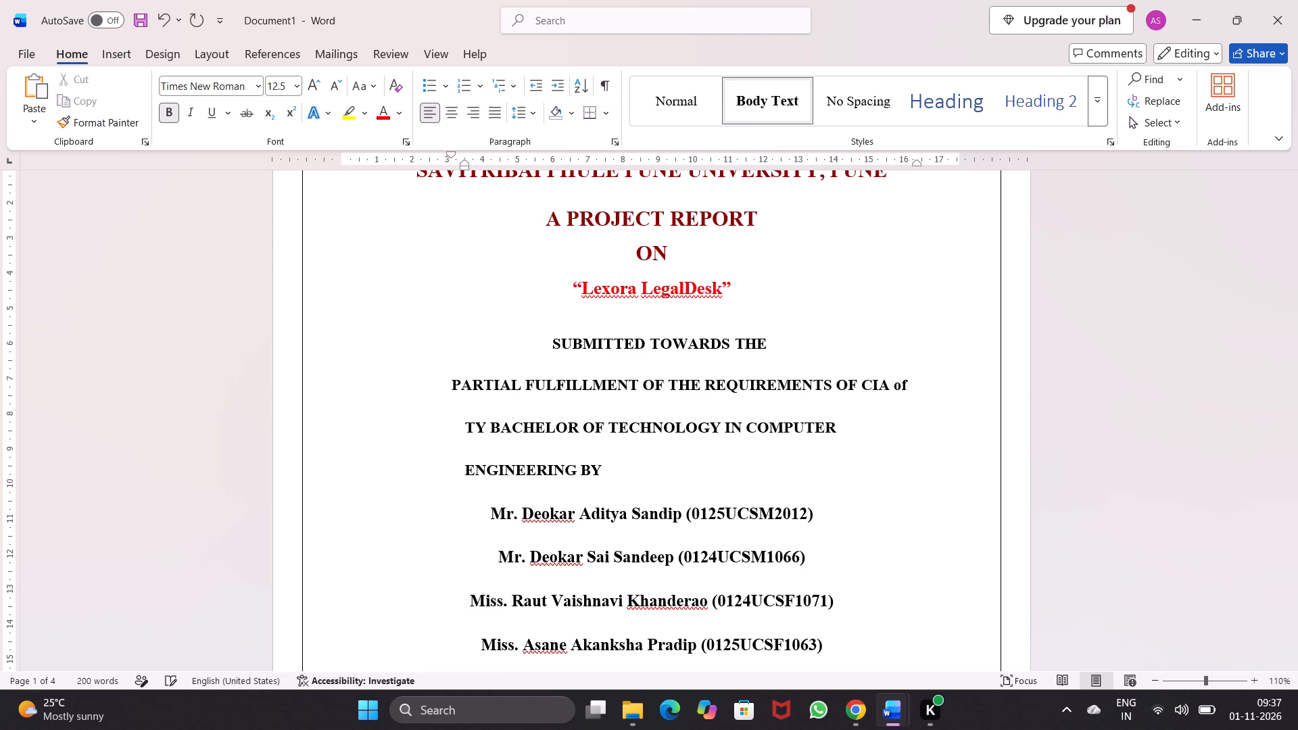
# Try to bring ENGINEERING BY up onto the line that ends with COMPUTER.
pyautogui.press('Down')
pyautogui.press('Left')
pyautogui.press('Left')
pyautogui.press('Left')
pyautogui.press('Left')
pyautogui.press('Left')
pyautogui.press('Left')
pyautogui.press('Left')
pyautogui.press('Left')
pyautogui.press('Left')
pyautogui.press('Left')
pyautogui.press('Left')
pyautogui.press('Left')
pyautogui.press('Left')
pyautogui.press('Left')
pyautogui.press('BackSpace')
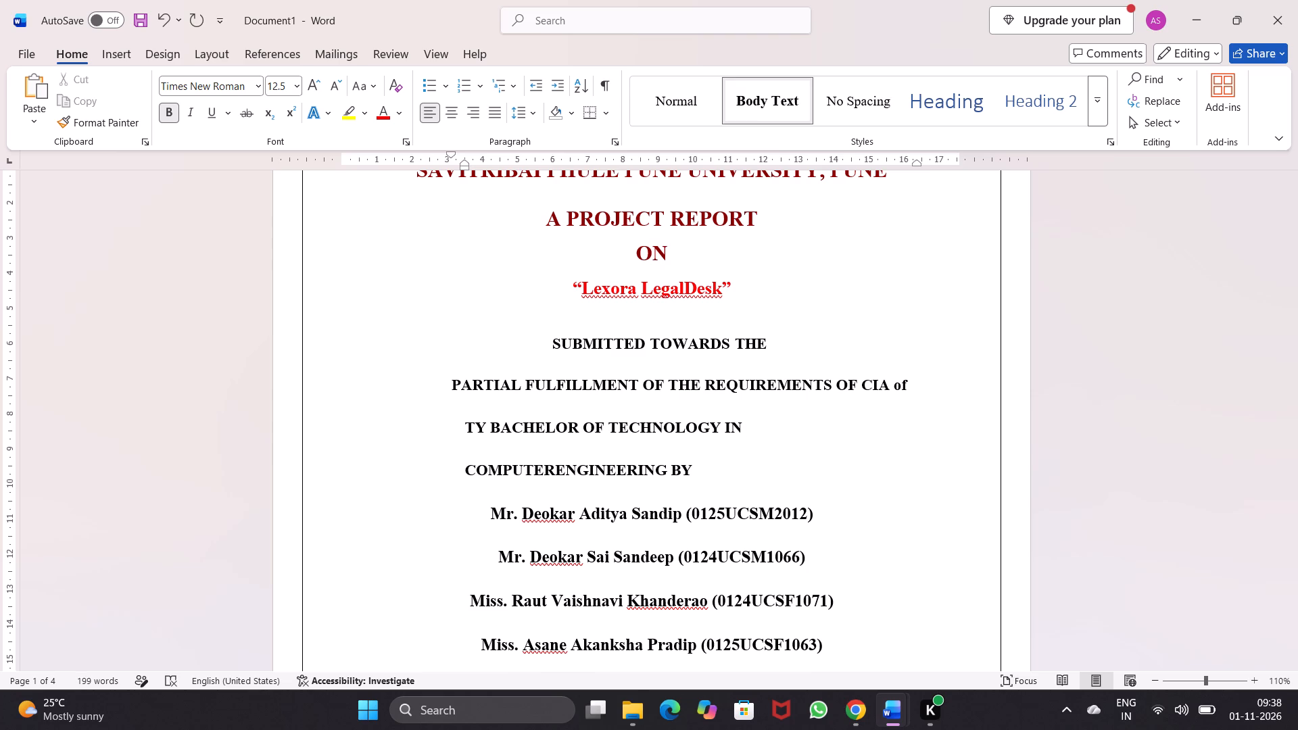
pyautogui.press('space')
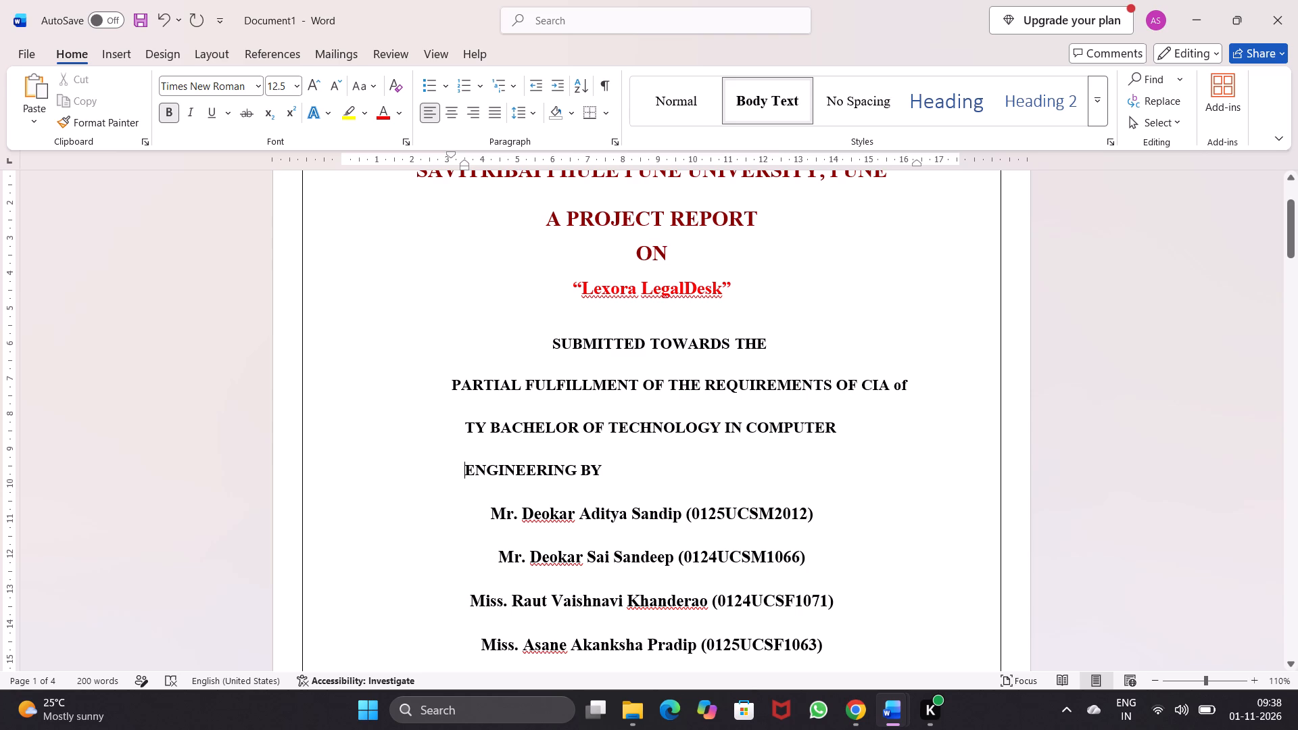
# Set the cover's submission wording, from SUBMITTED TOWARDS THE through BY, to 12 pt and centre it.
pyautogui.click(551, 349)
pyautogui.hotkey('shift', 'Down')
pyautogui.hotkey('shift', 'Down')
pyautogui.hotkey('shift', 'Down')
pyautogui.hotkey('shift', 'Down')
pyautogui.hotkey('shift', 'Right')
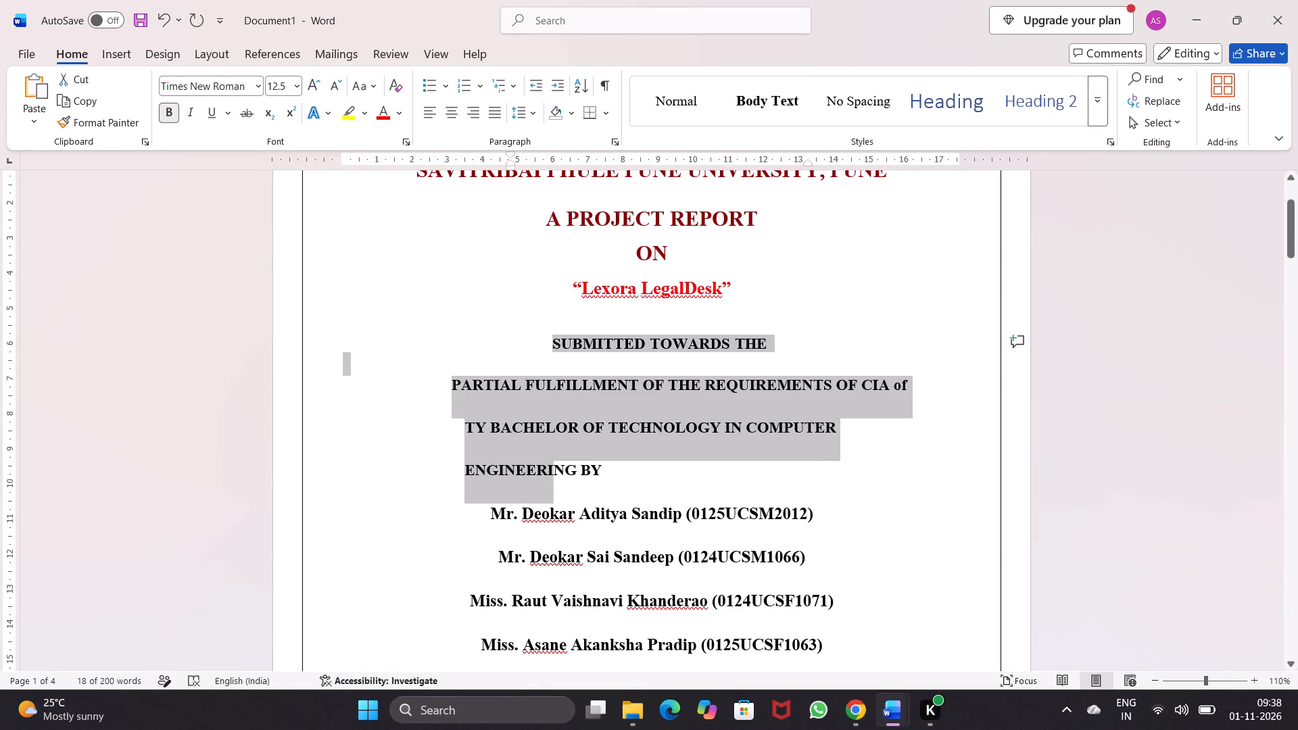
pyautogui.hotkey('shift', 'Right')
pyautogui.hotkey('shift', 'Right')
pyautogui.hotkey('shift', 'Right')
pyautogui.hotkey('shift', 'Right')
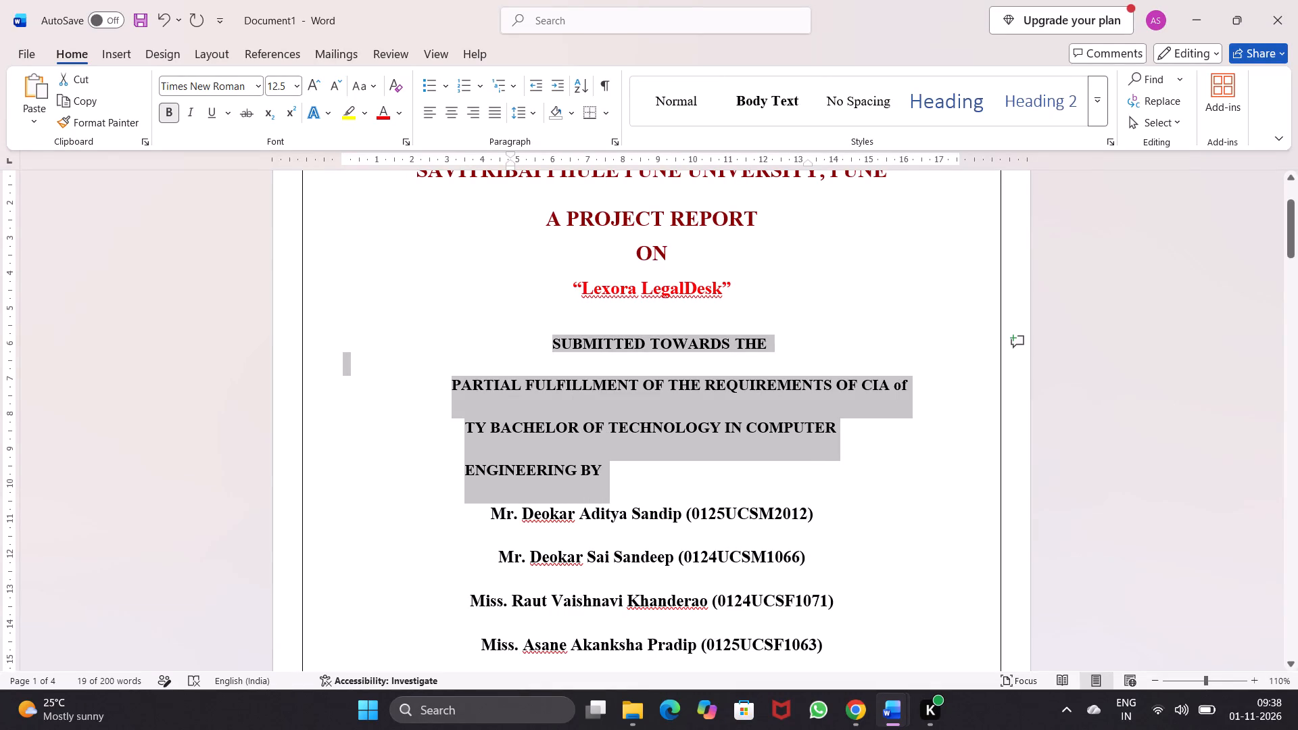
pyautogui.click(298, 87)
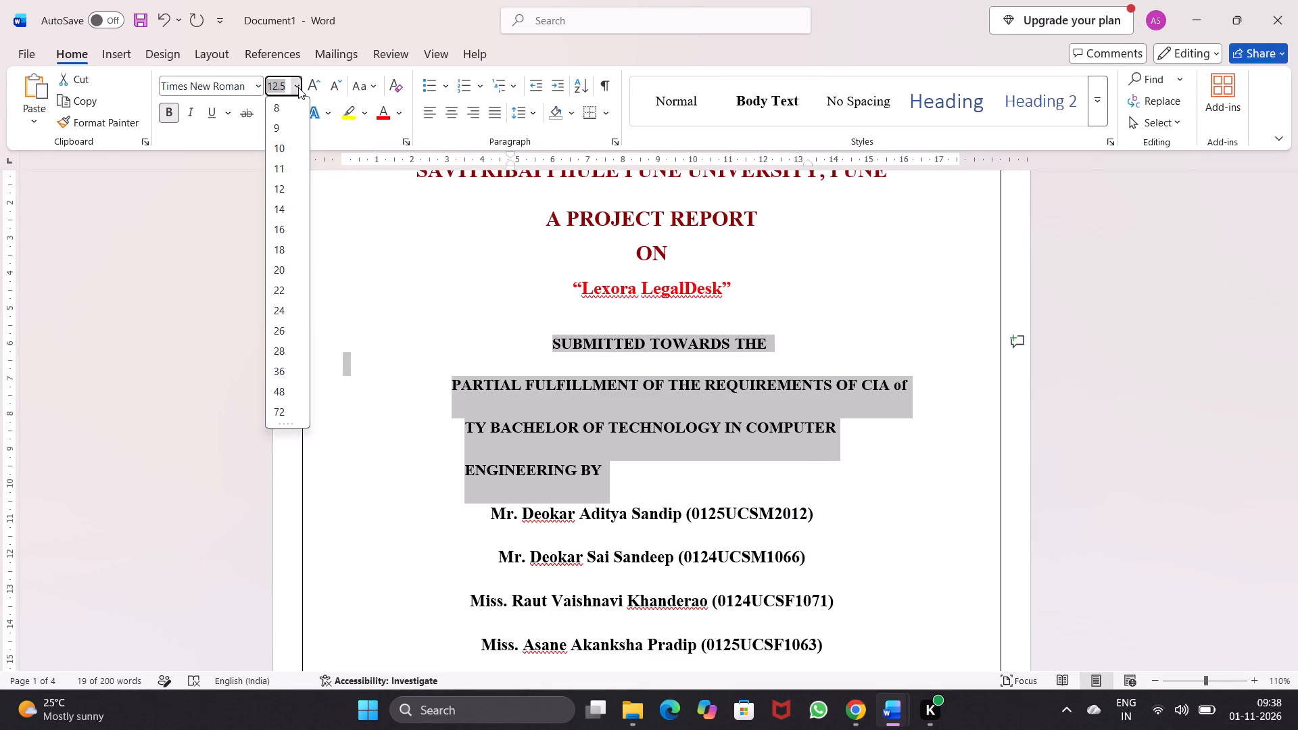
pyautogui.click(280, 188)
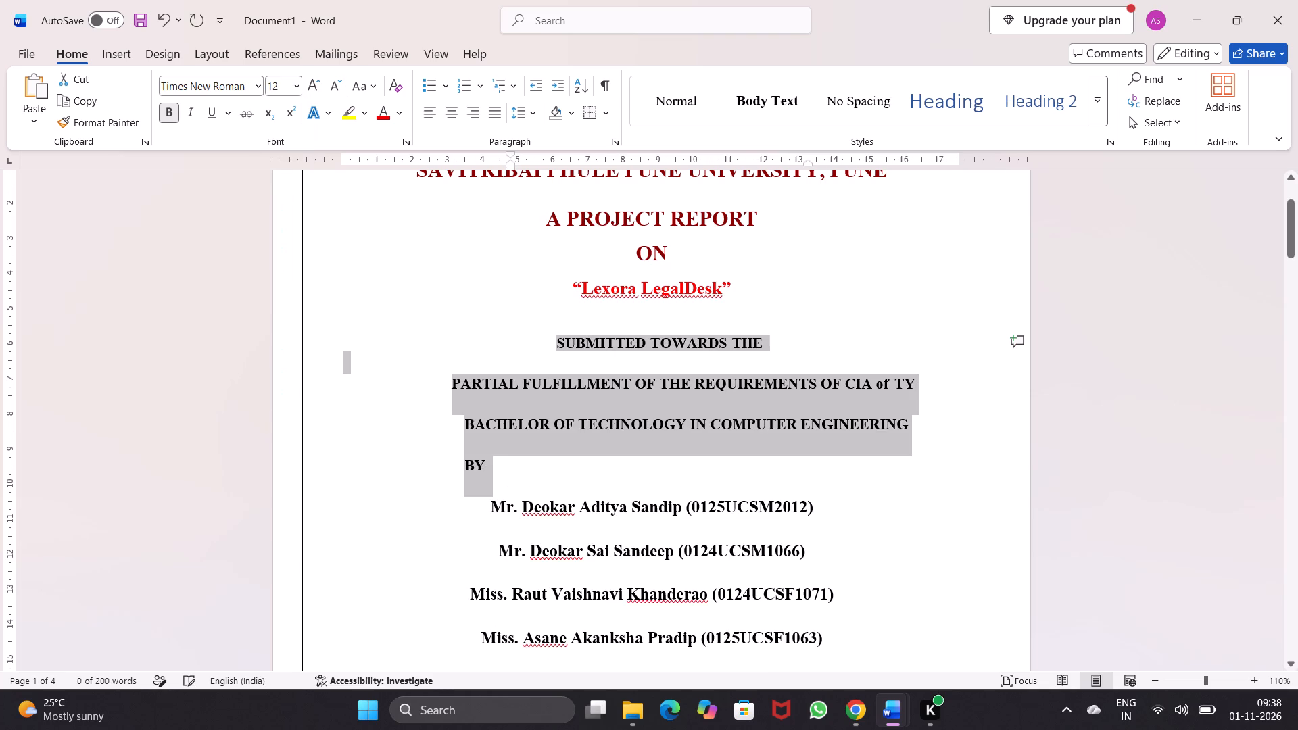
pyautogui.click(449, 111)
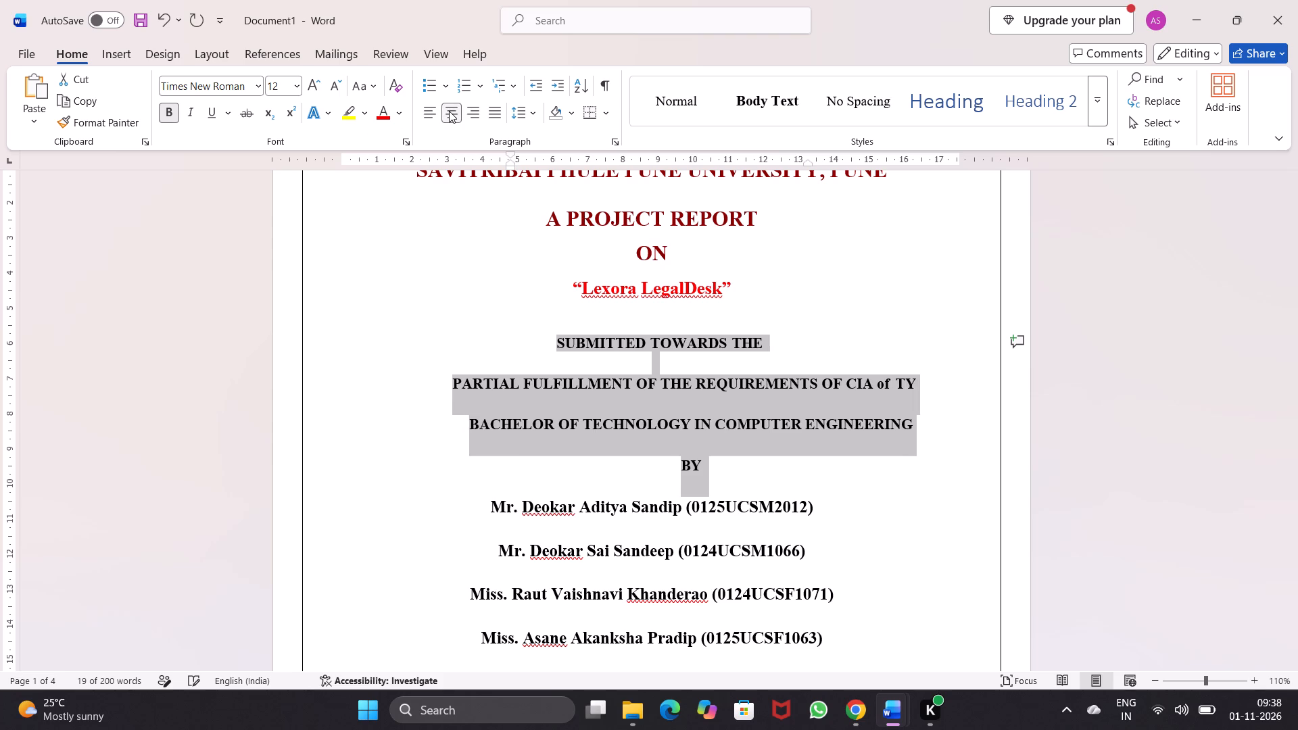
pyautogui.click(635, 358)
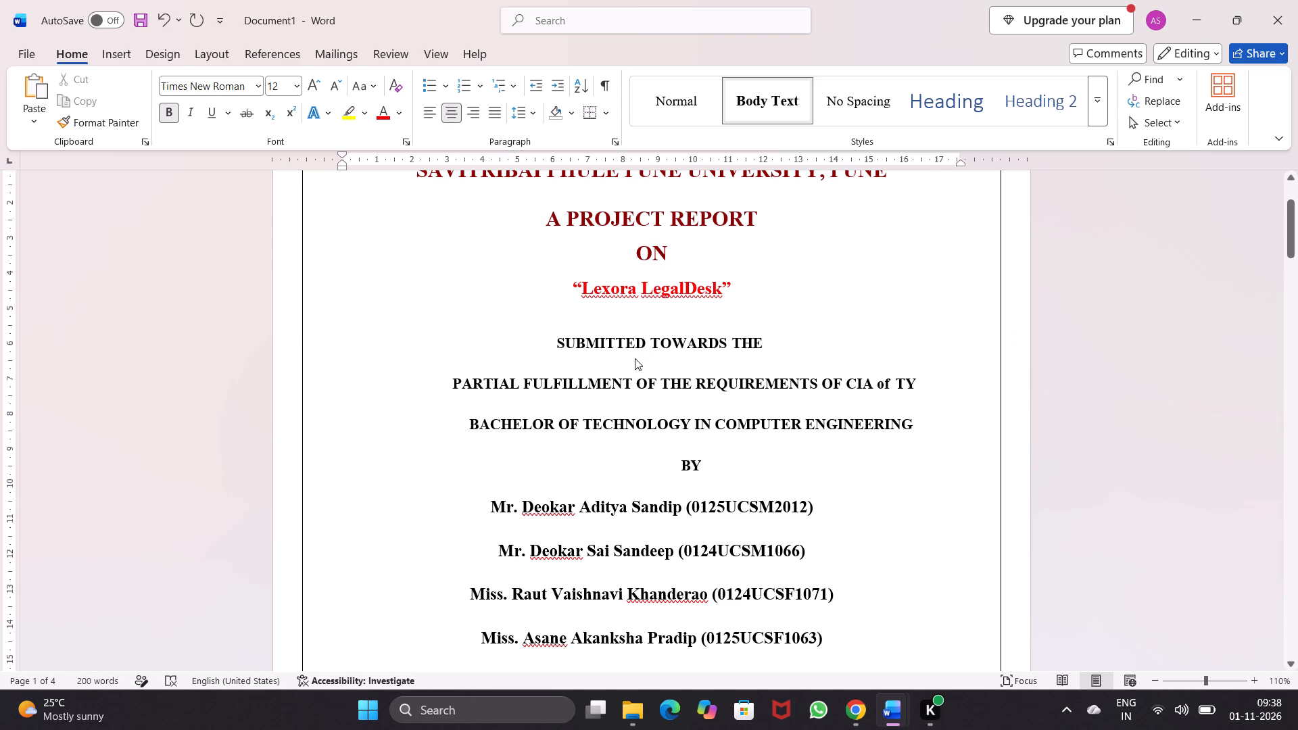
# Shift SUBMITTED TOWARDS THE slightly to the right by adding six spaces before it.
pyautogui.click(558, 346)
pyautogui.press('space')
pyautogui.press('space')
pyautogui.press('space')
pyautogui.press('space')
pyautogui.press('space')
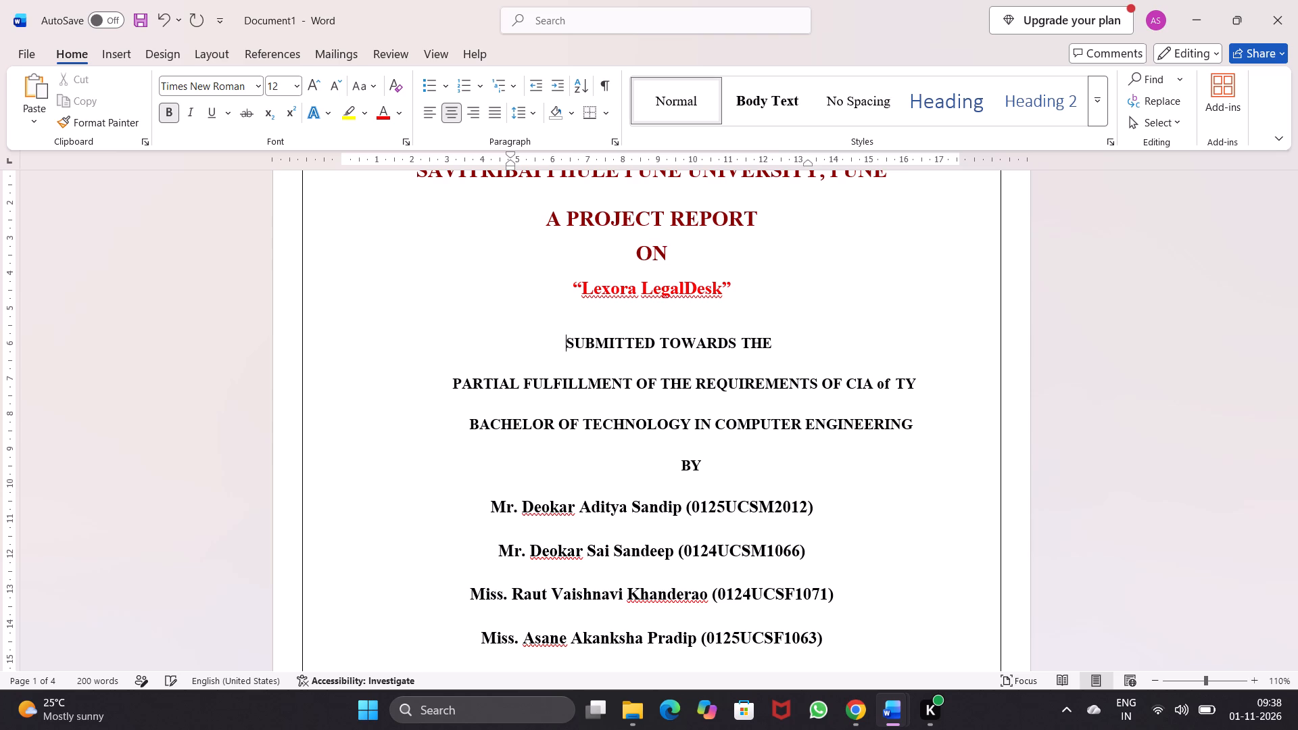
pyautogui.press('space')
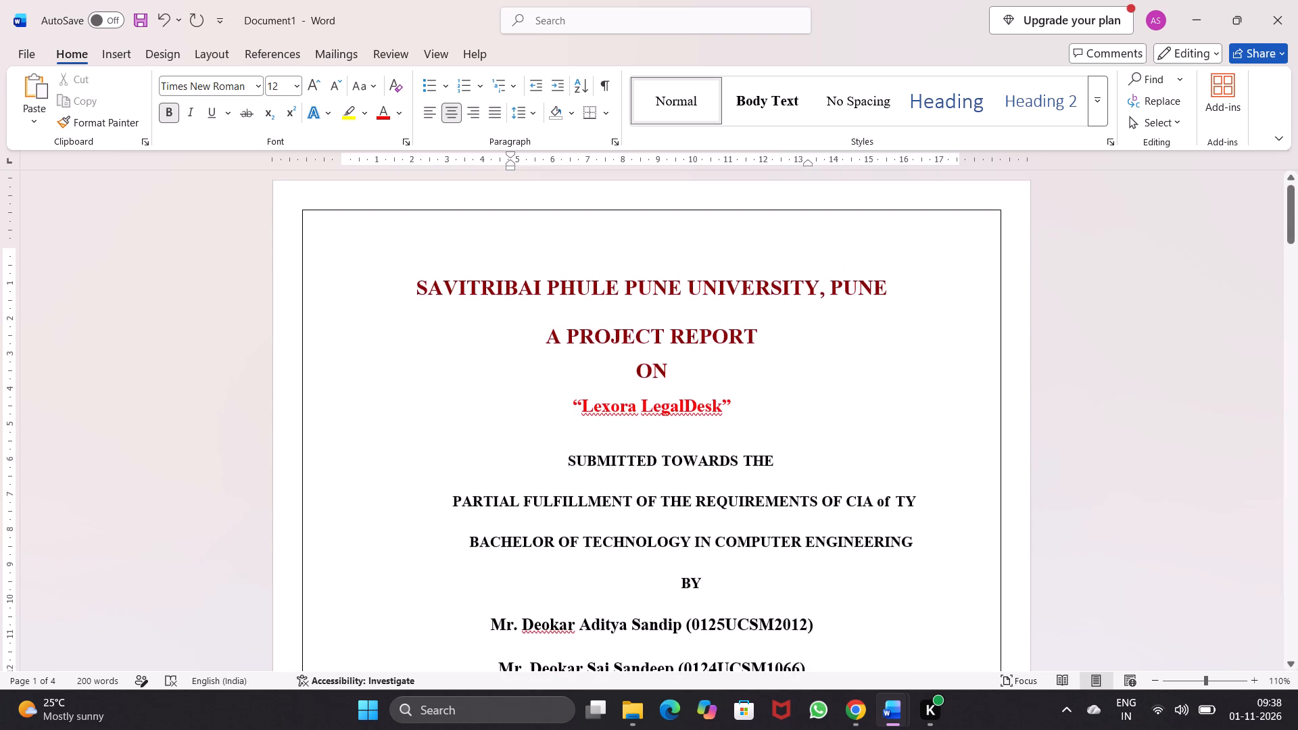
# Replace the spaces before SUBMITTED TOWARDS THE on the cover with four spaces and centre the line again.
pyautogui.press('BackSpace')
pyautogui.press('BackSpace')
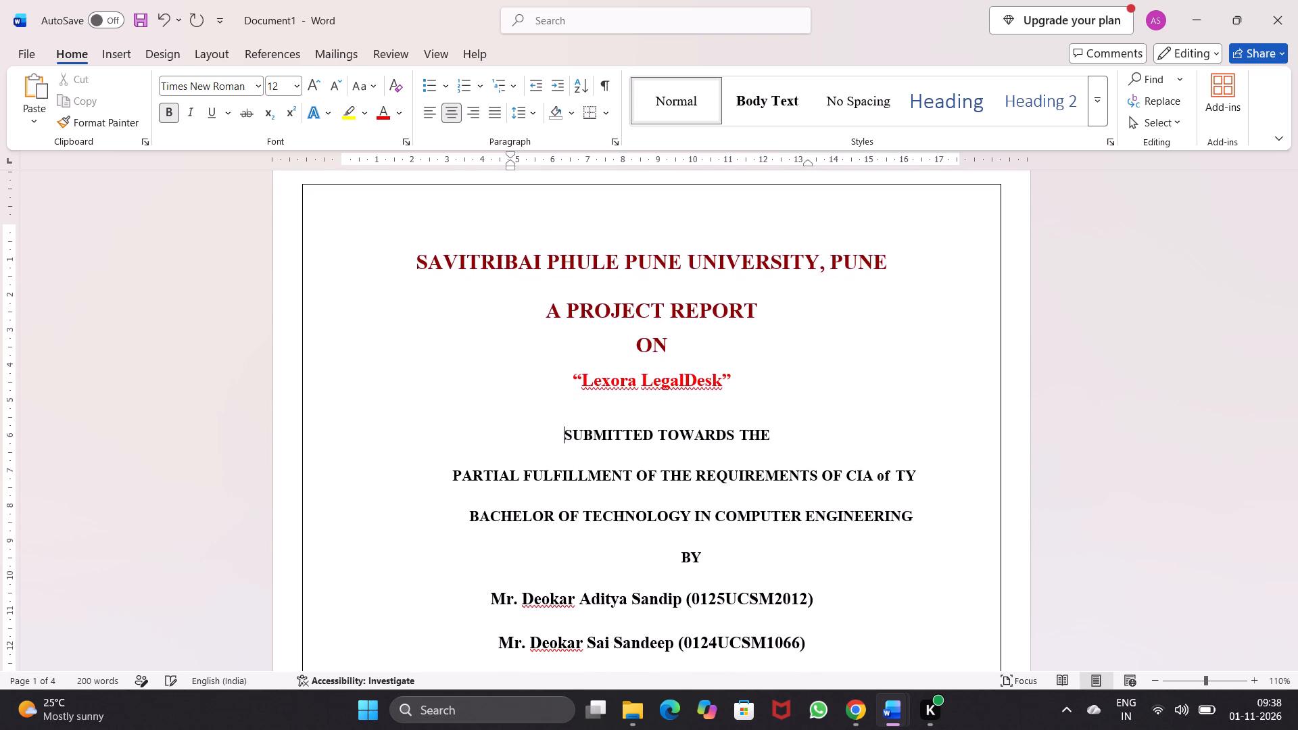
pyautogui.press('BackSpace')
pyautogui.press('BackSpace')
pyautogui.press('BackSpace')
pyautogui.press('BackSpace')
pyautogui.press('BackSpace')
pyautogui.press('space')
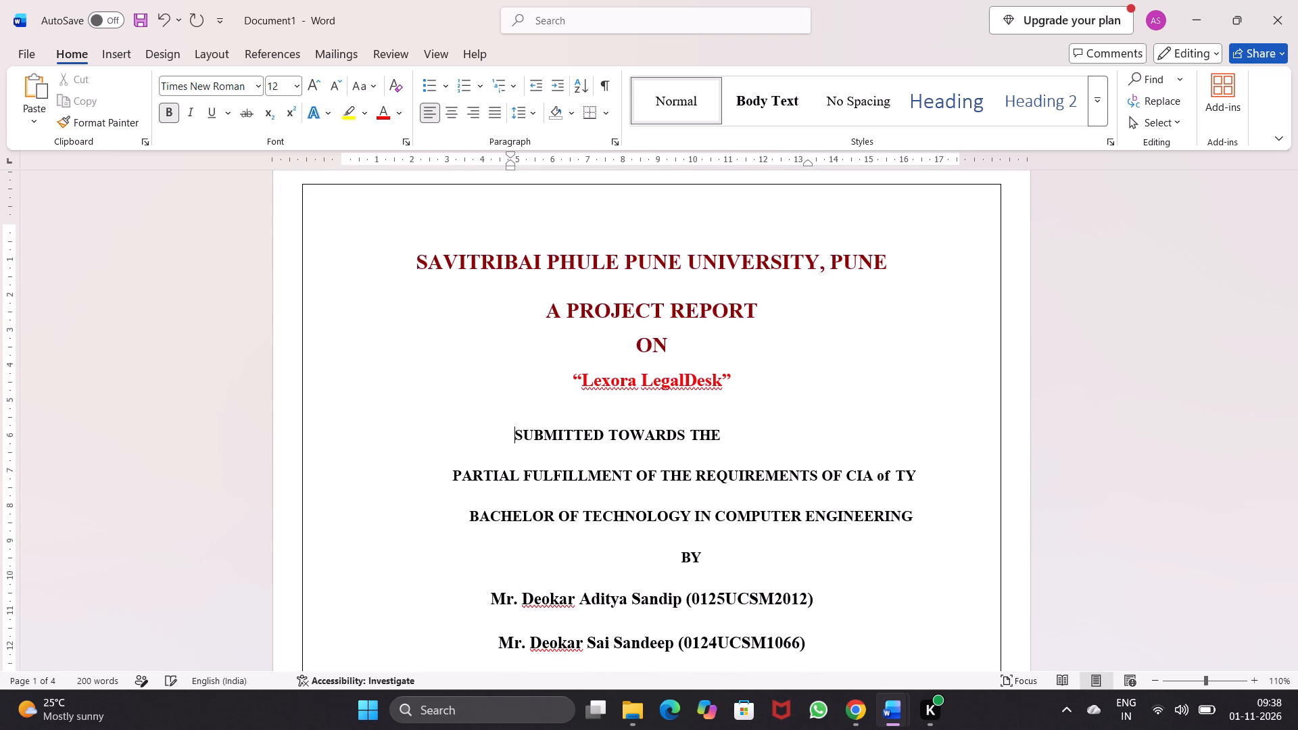
pyautogui.press('space')
pyautogui.press('space')
pyautogui.press('space')
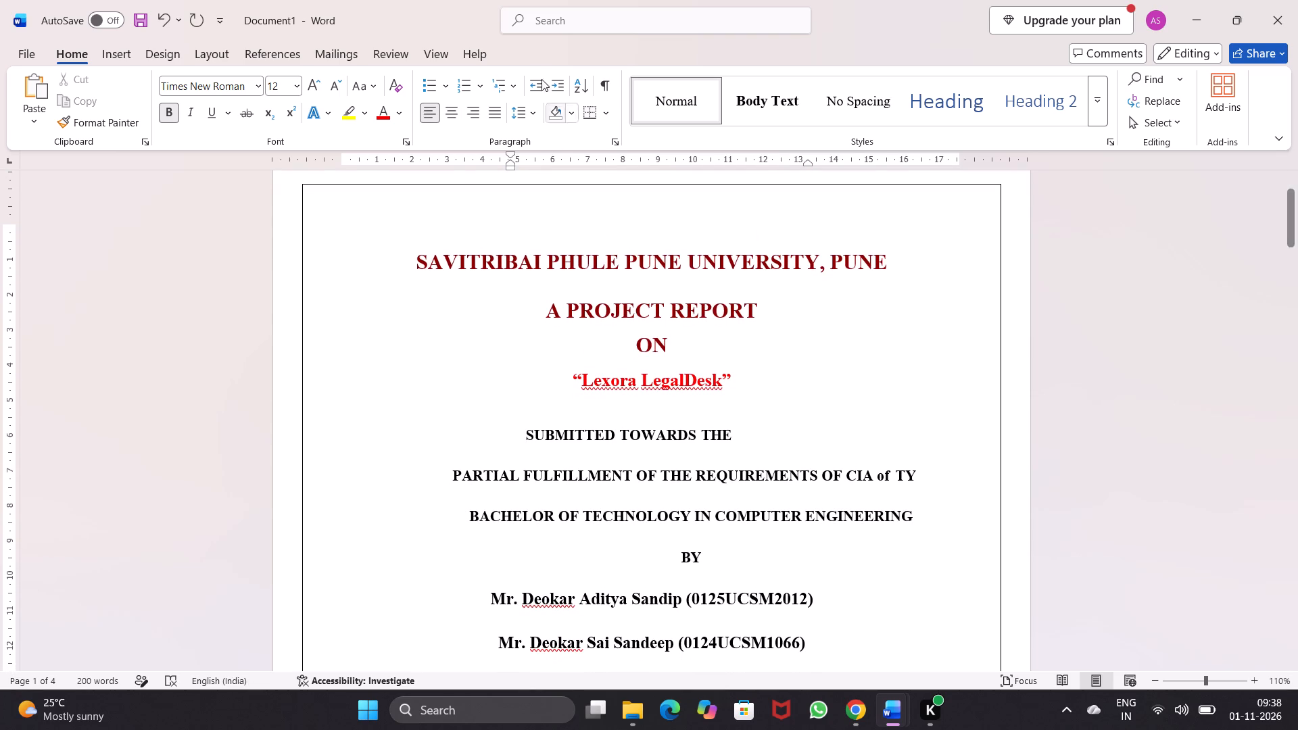
pyautogui.click(497, 114)
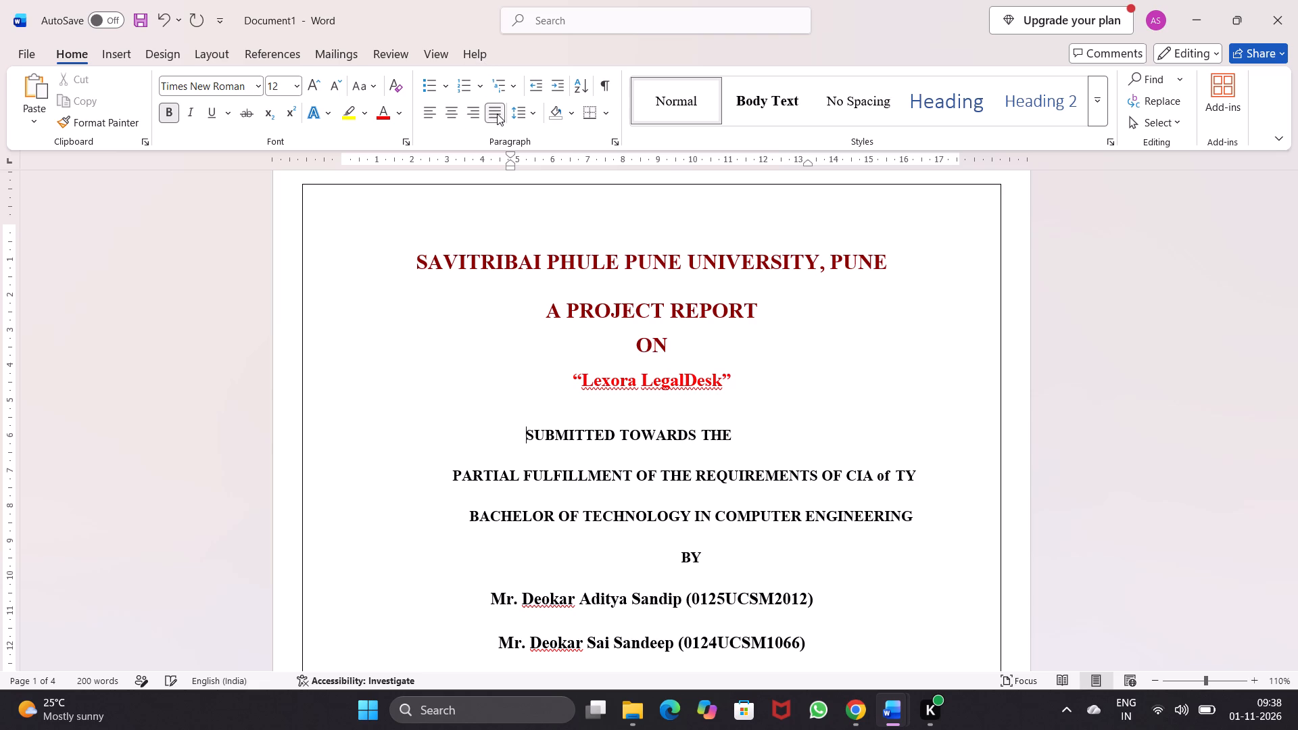
pyautogui.click(445, 118)
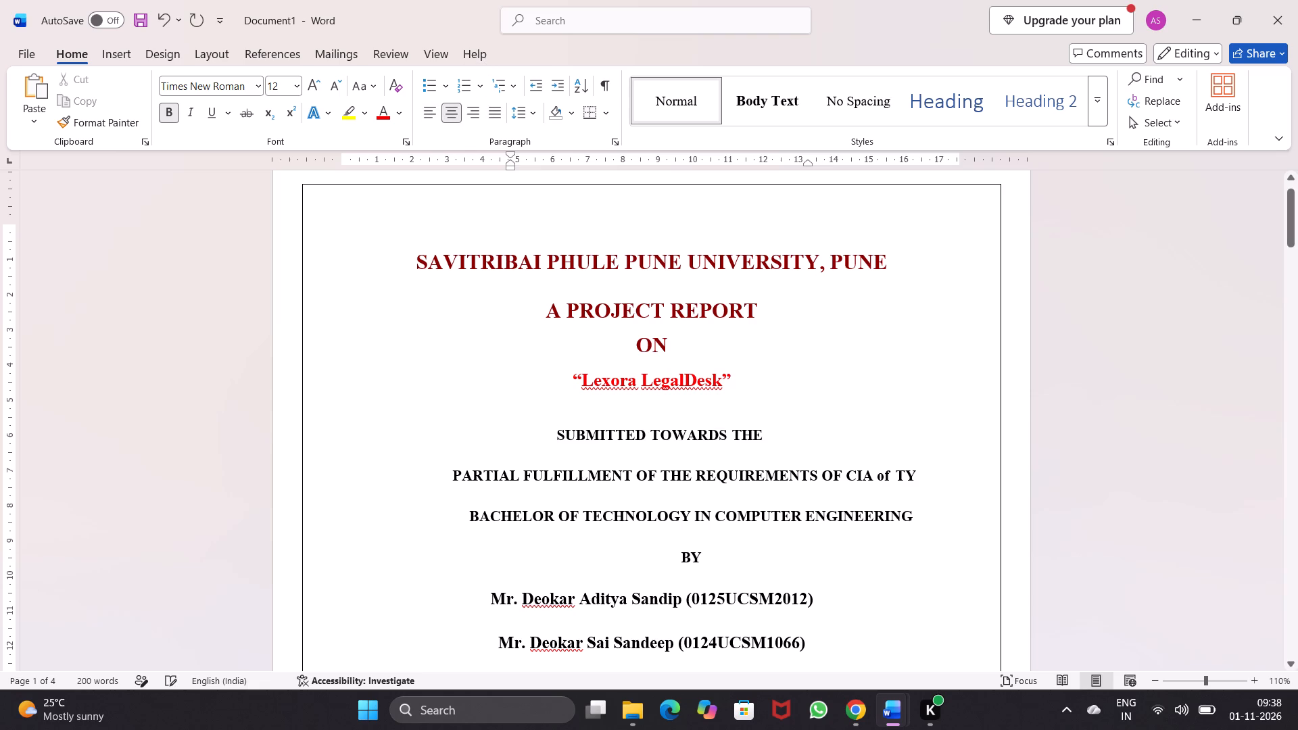
# Decrease the indent of the PARTIAL FULFILLMENT paragraph until BACHELOR fits on its first line.
pyautogui.click(454, 472)
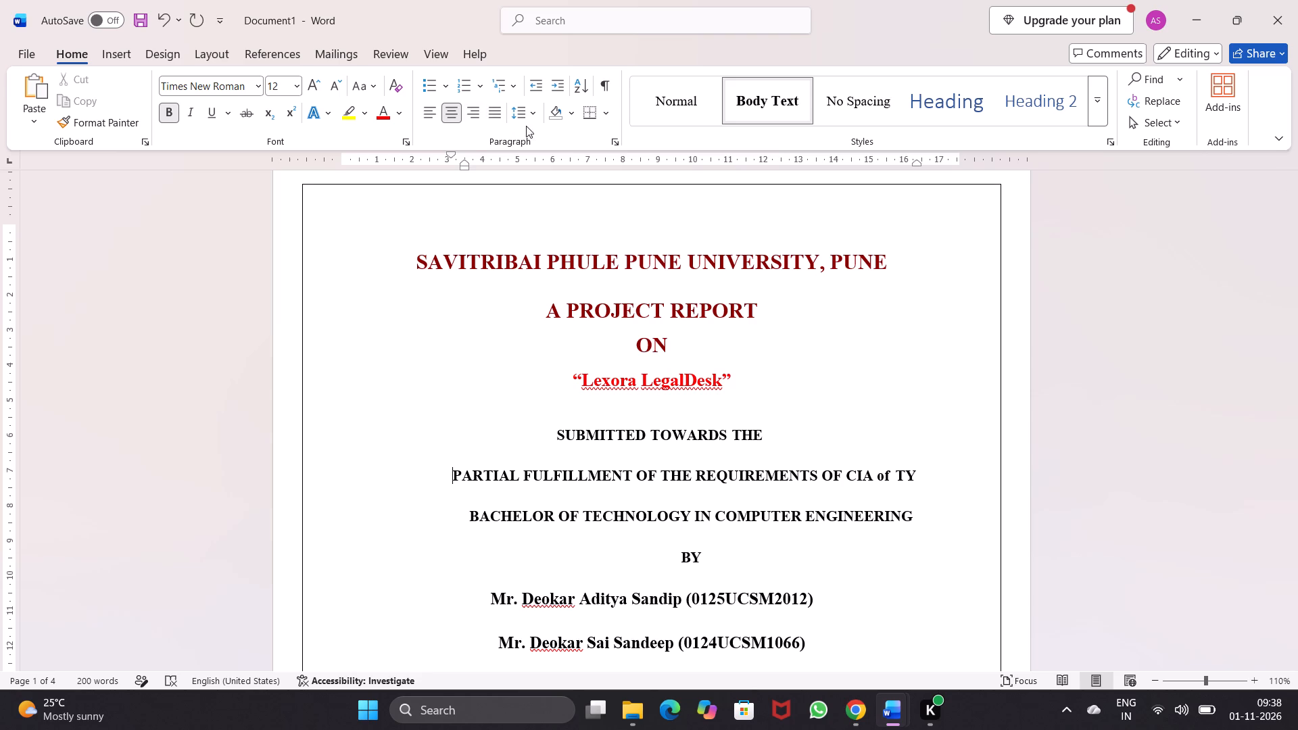
pyautogui.click(537, 89)
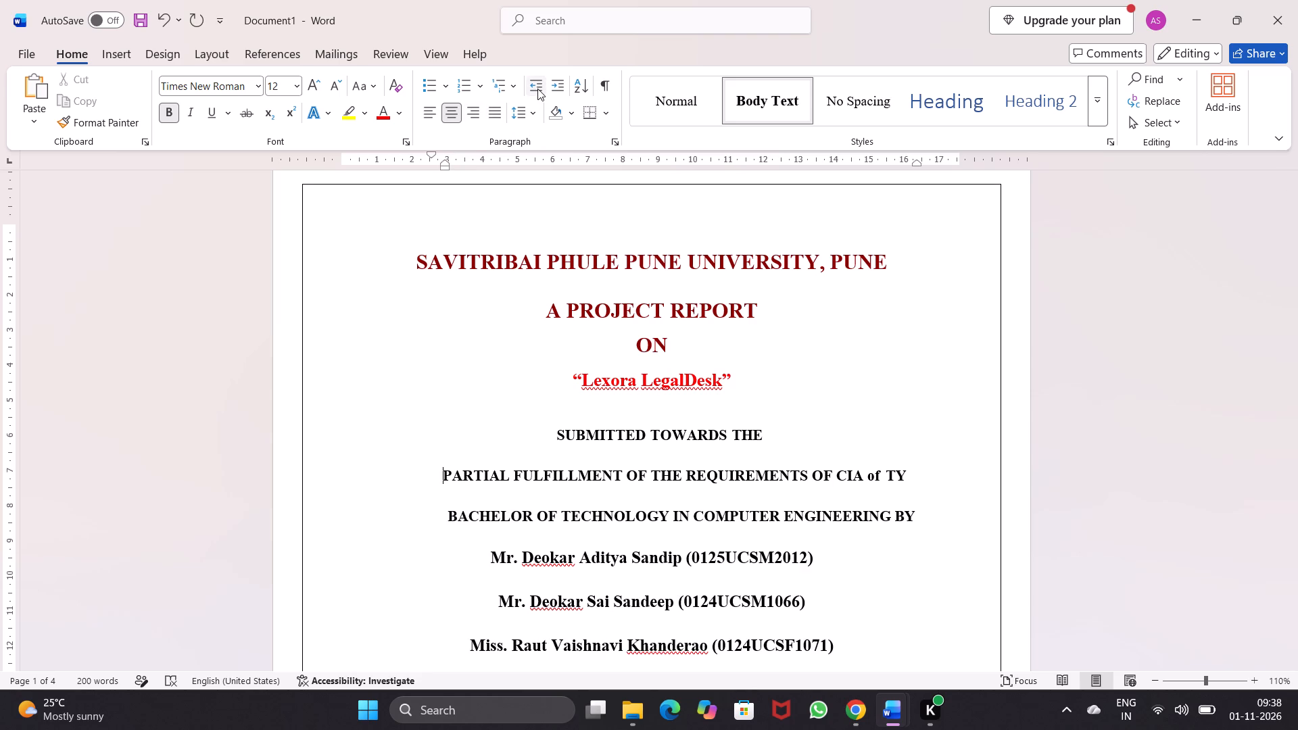
pyautogui.click(537, 89)
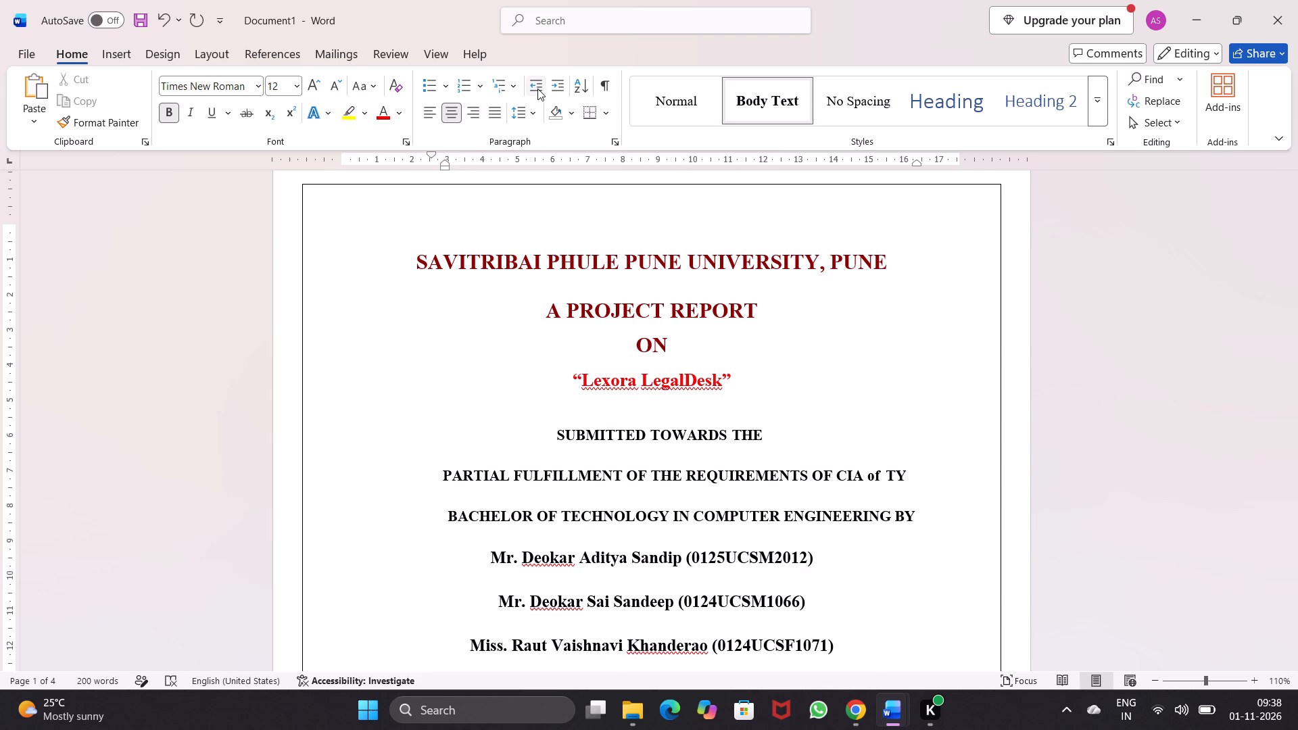
pyautogui.click(537, 89)
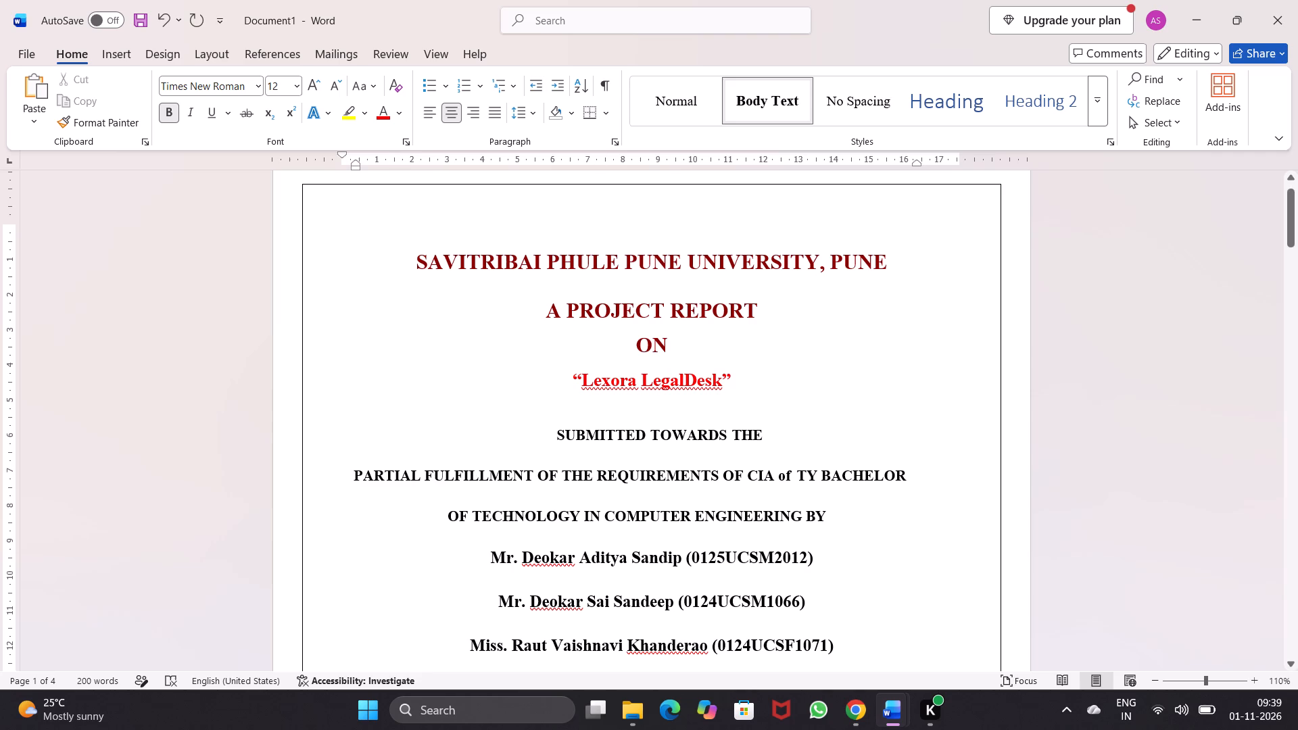
# Move BY onto its own line below OF TECHNOLOGY IN COMPUTER ENGINEERING.
pyautogui.scroll(-1, 697, 445)
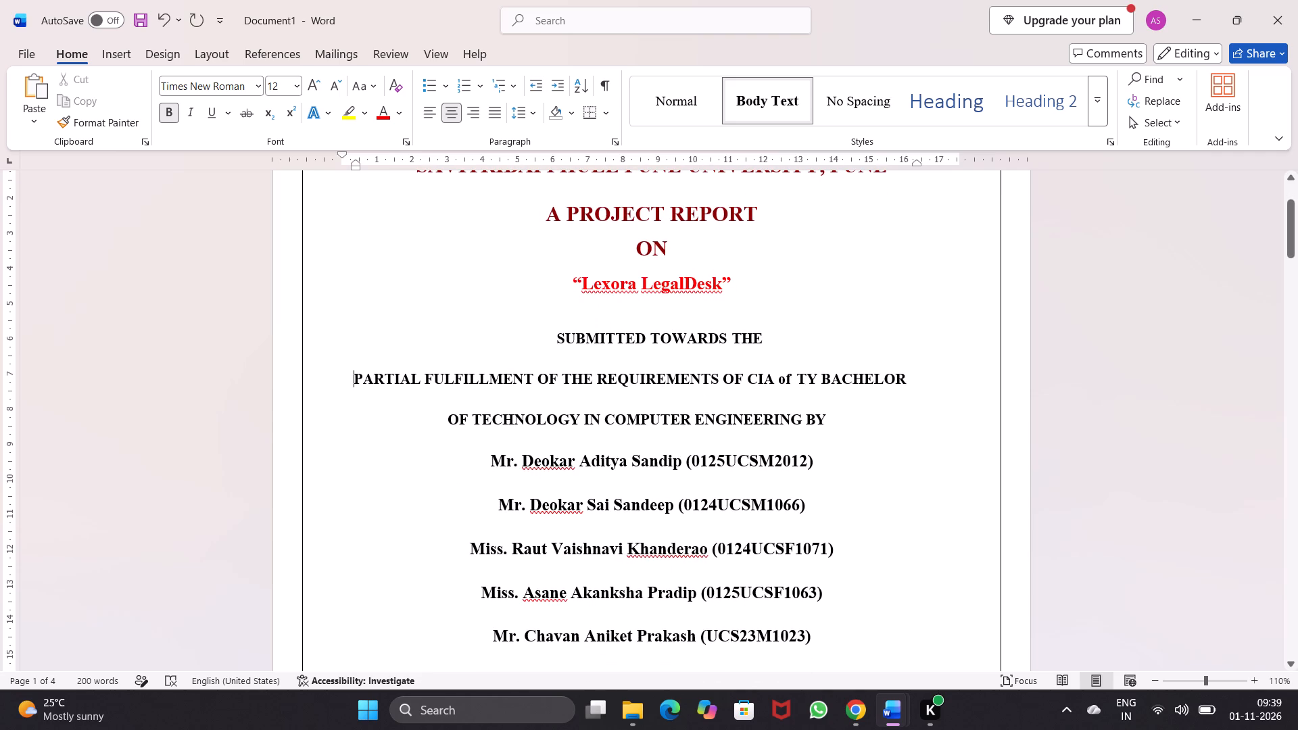
pyautogui.click(806, 418)
pyautogui.press('Return')
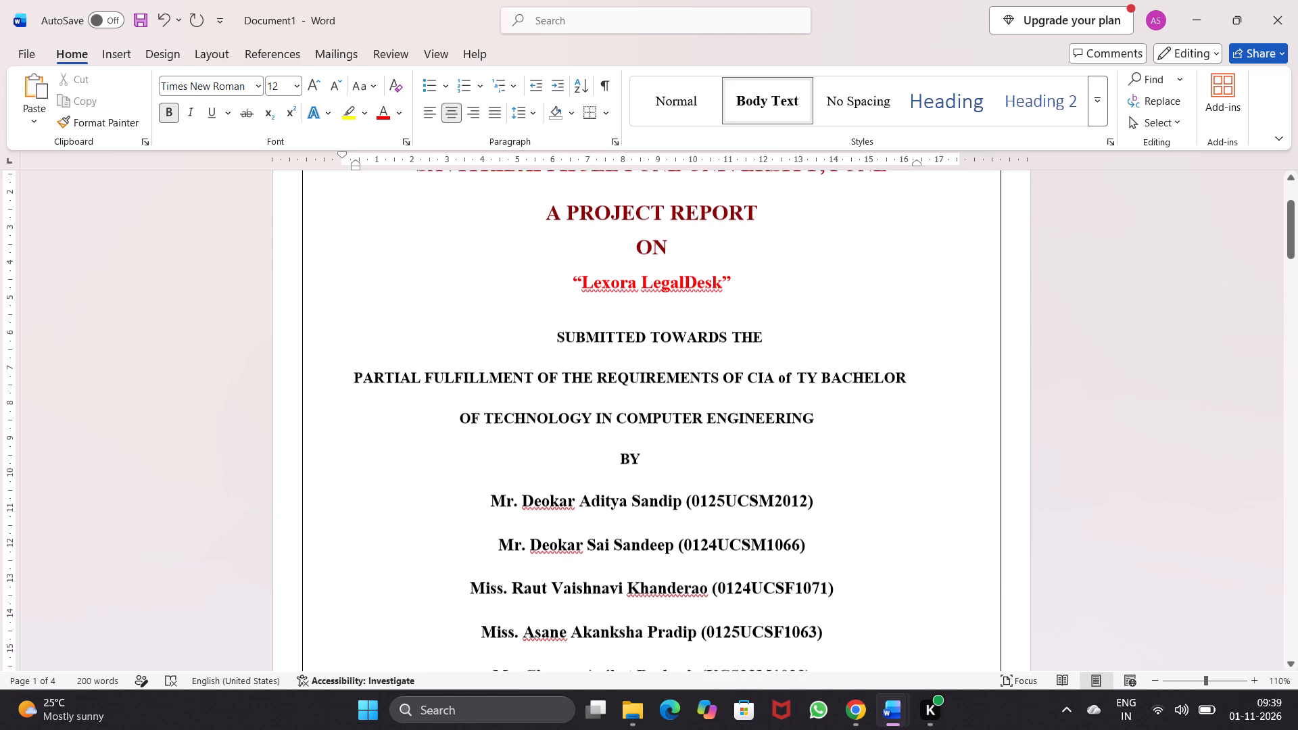
# Compare the cover's submission wording and layout with the front page in IOT_FRONT.
pyautogui.hotkey('alt', 'Tab')
pyautogui.click(857, 556)
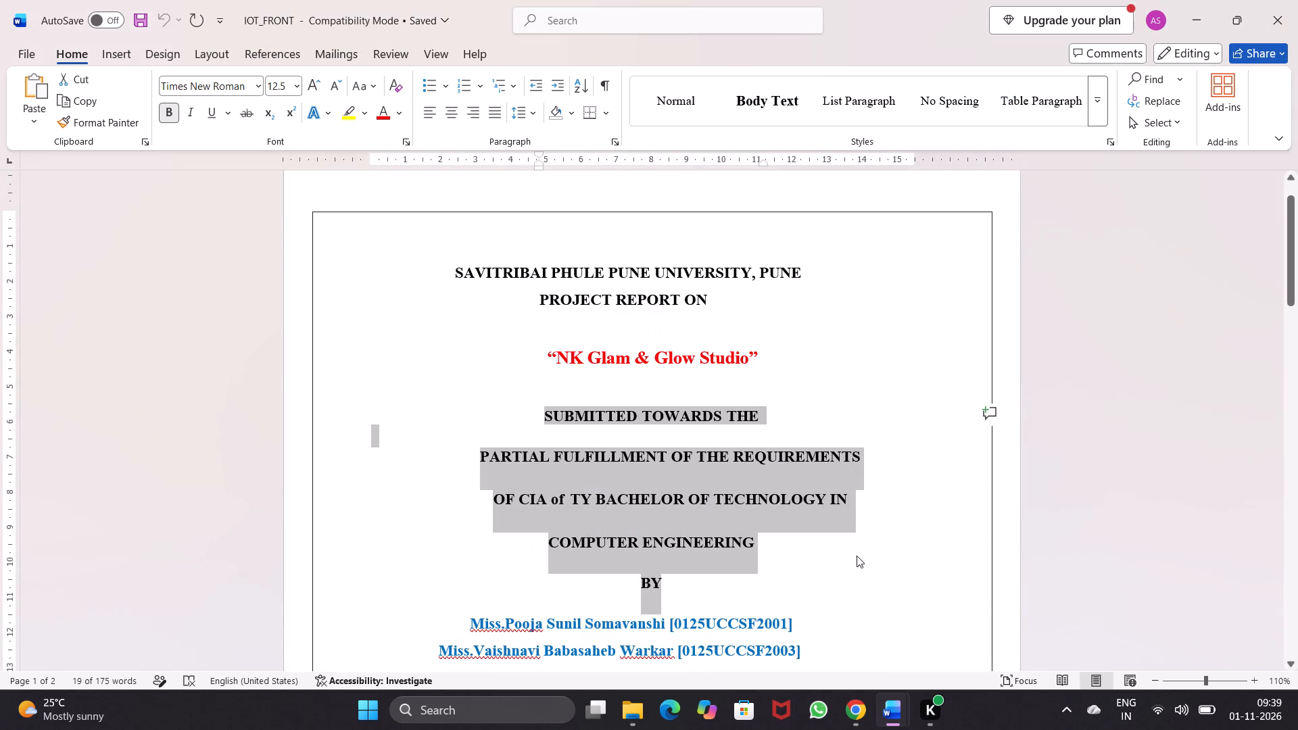
pyautogui.hotkey('alt', 'Tab')
pyautogui.scroll(-1, 760, 553)
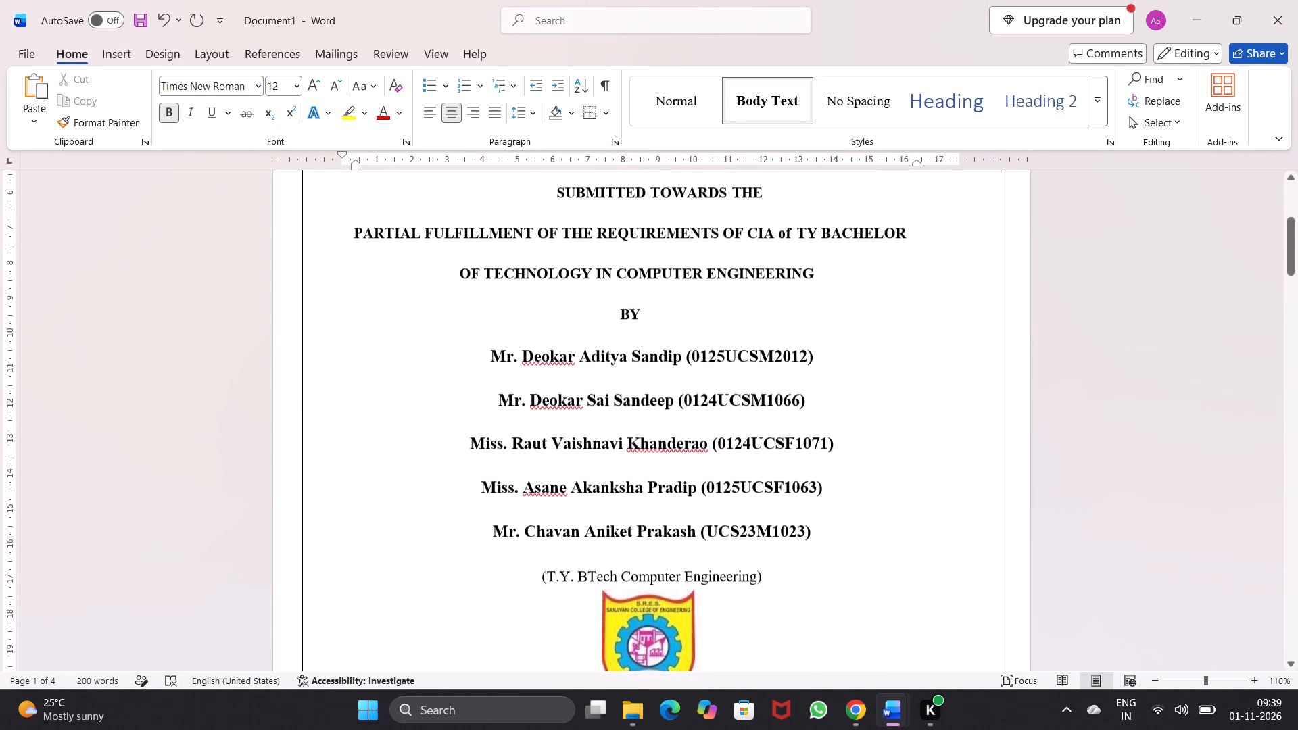
pyautogui.hotkey('alt', 'Tab')
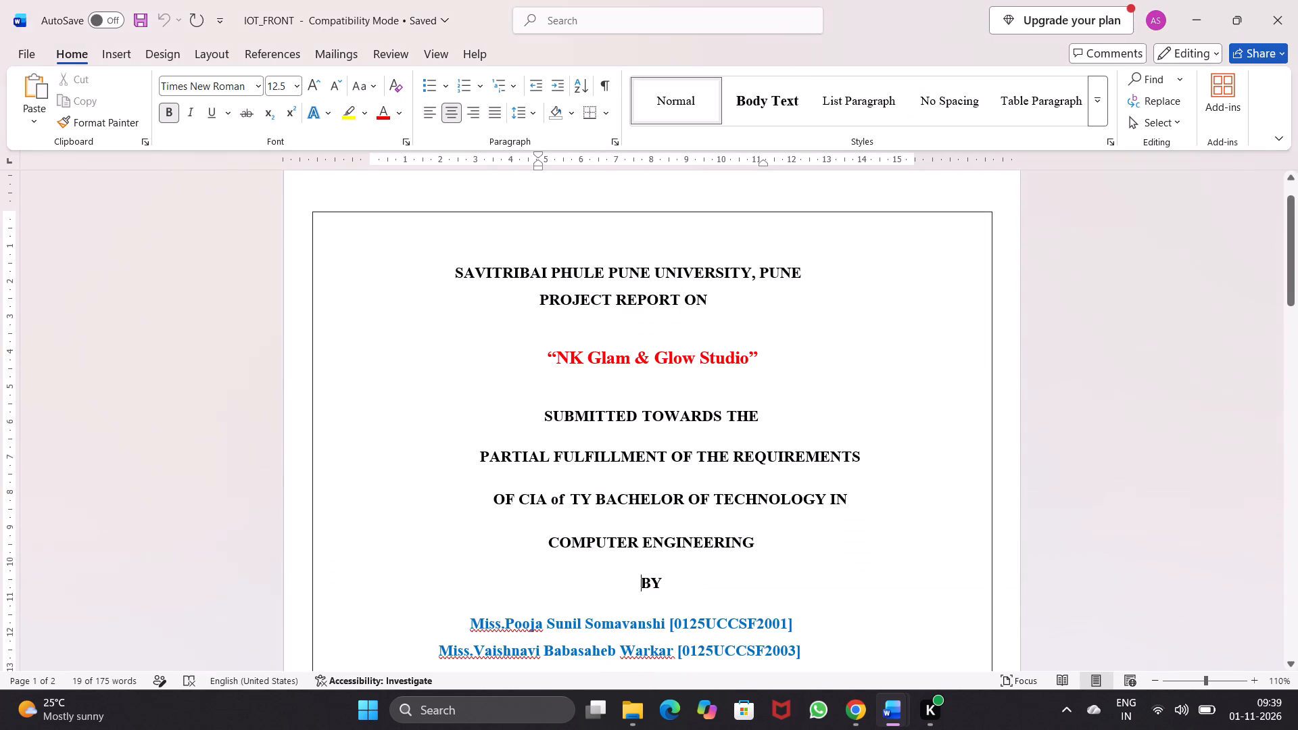
pyautogui.click(825, 568)
pyautogui.scroll(-1, 825, 568)
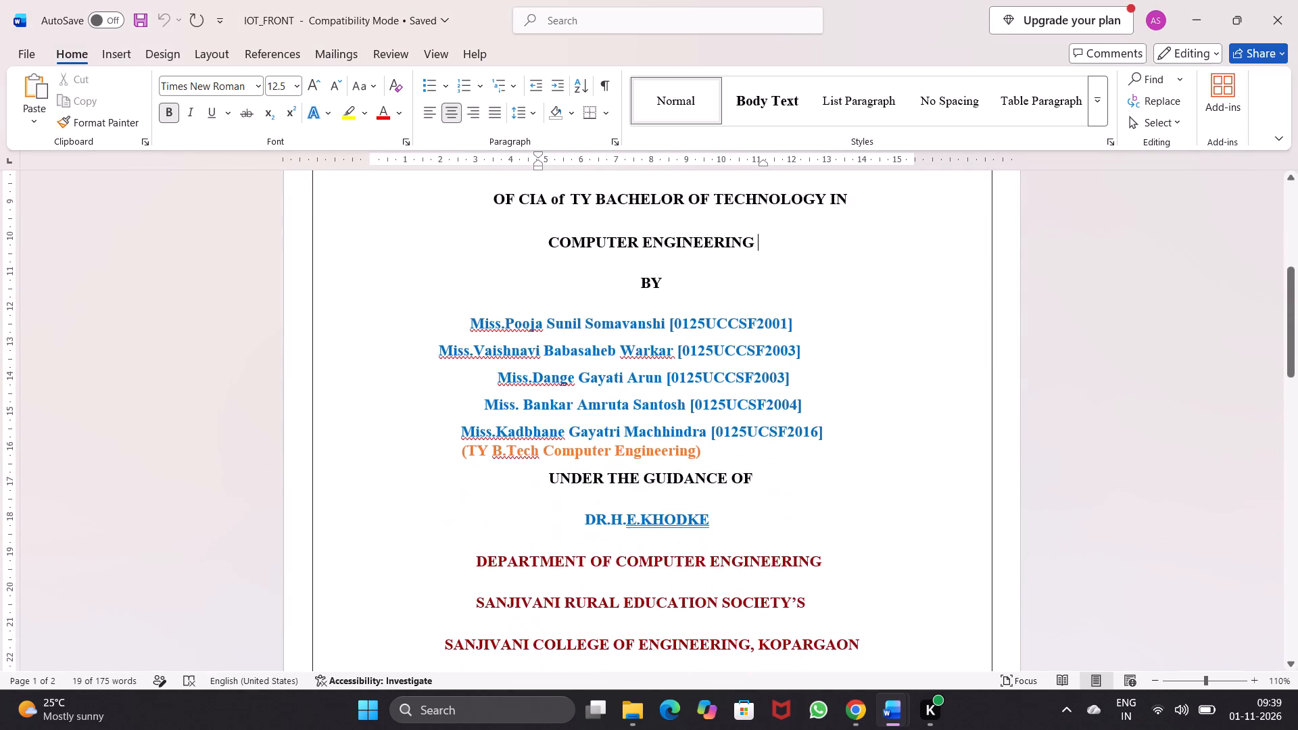
pyautogui.scroll(-1, 825, 568)
pyautogui.hotkey('alt', 'Tab')
pyautogui.scroll(1, 696, 538)
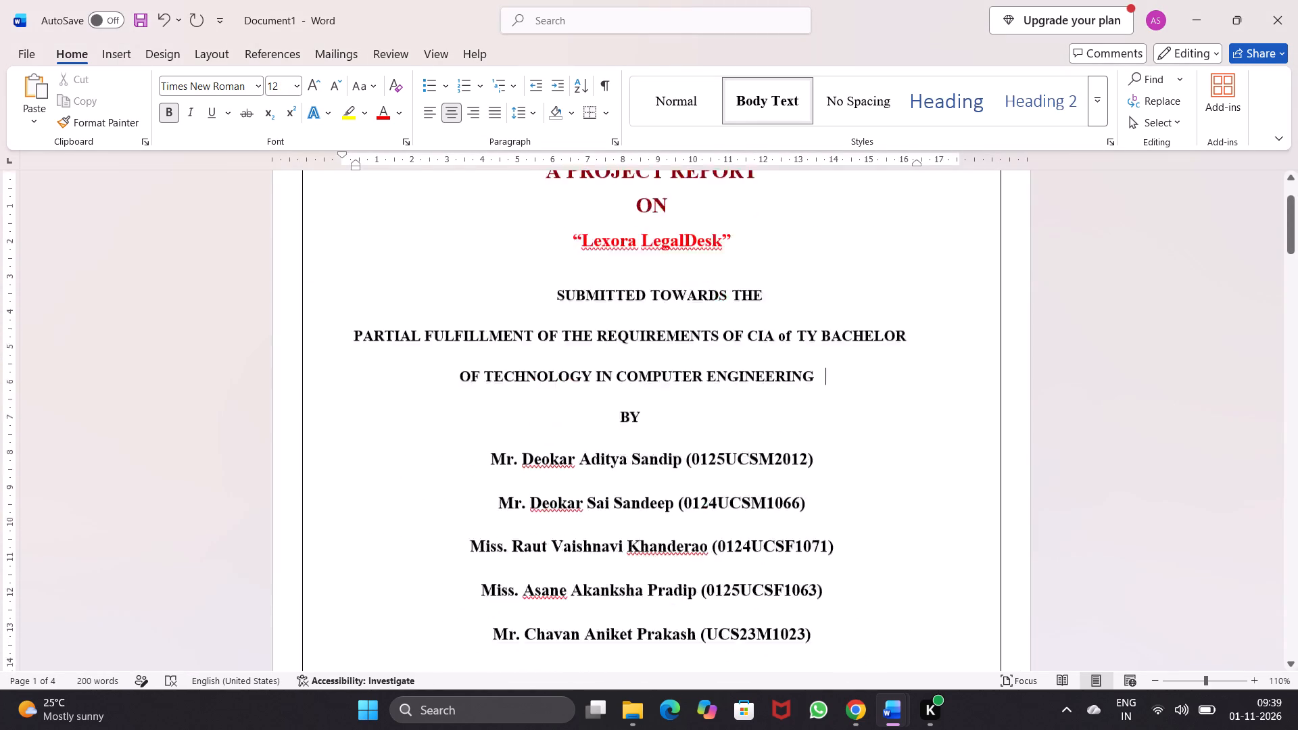
pyautogui.scroll(1, 696, 538)
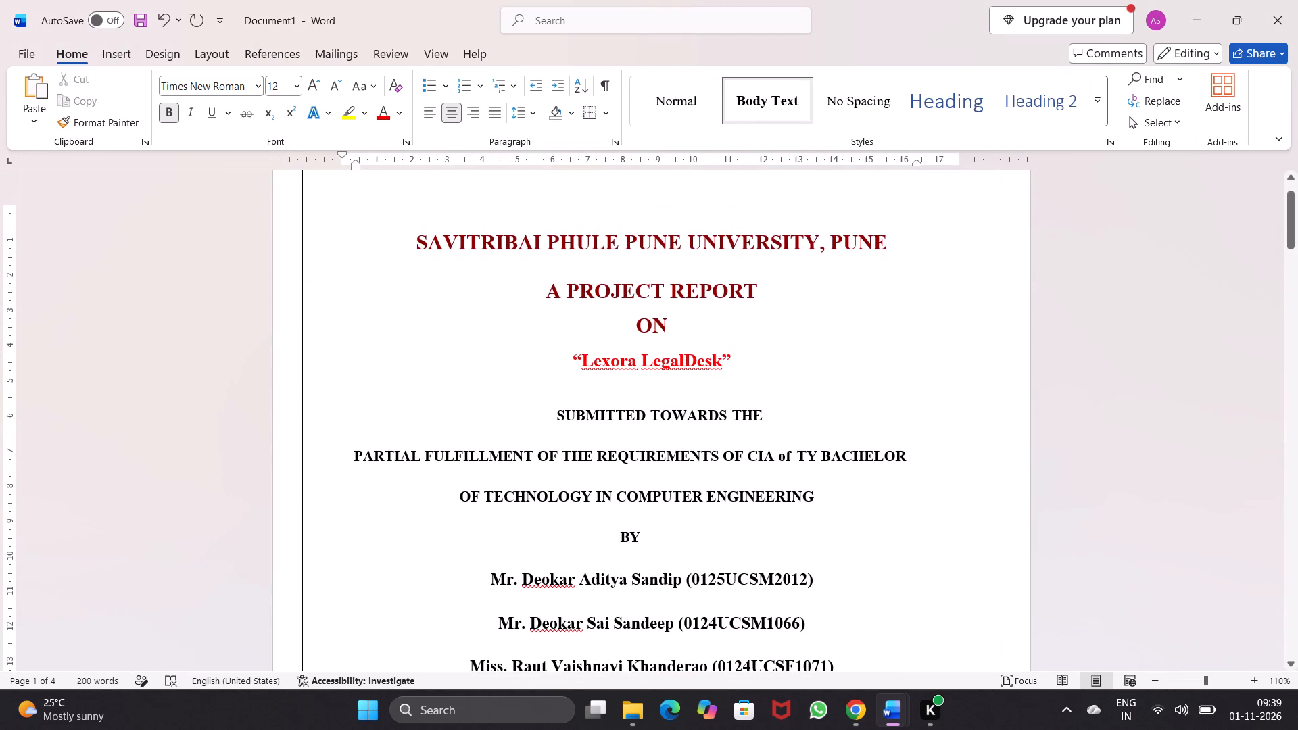
# Increase the PARTIAL FULFILLMENT paragraph's indent by one small step, keeping BACHELOR on its first line.
pyautogui.click(906, 461)
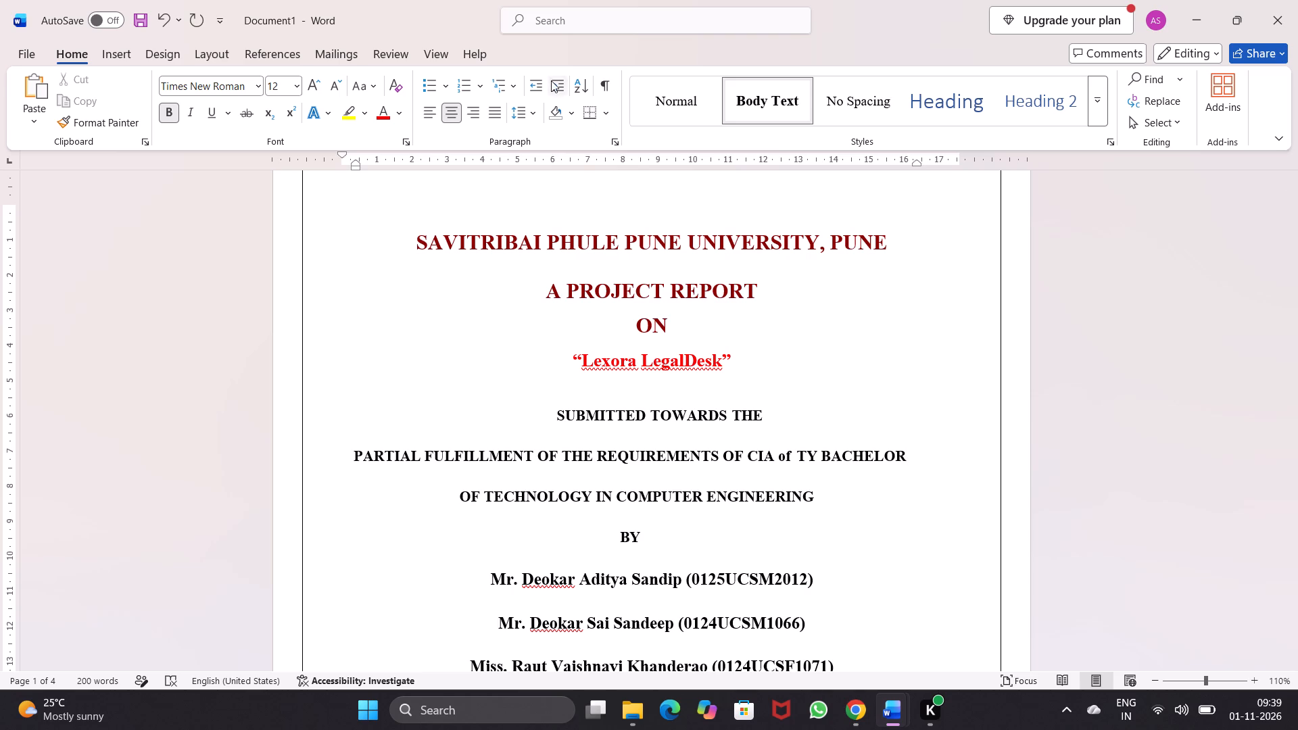
pyautogui.click(551, 80)
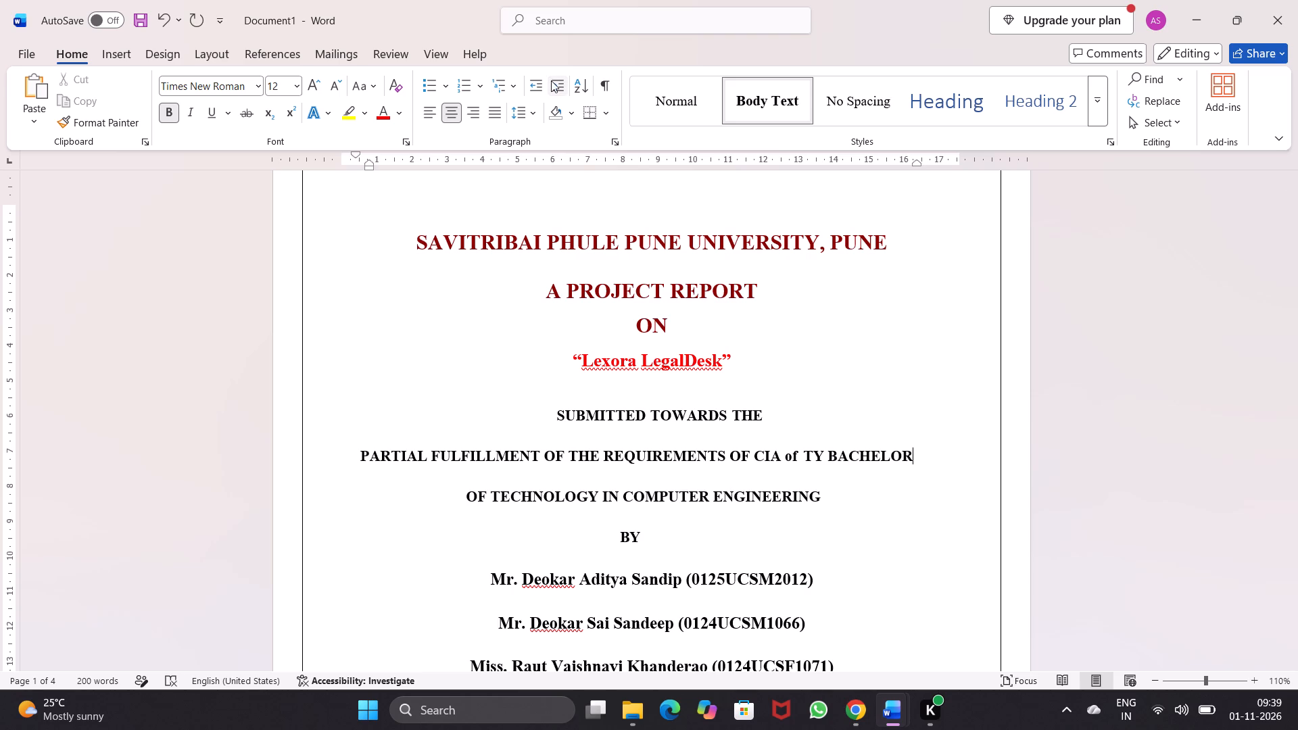
pyautogui.click(551, 80)
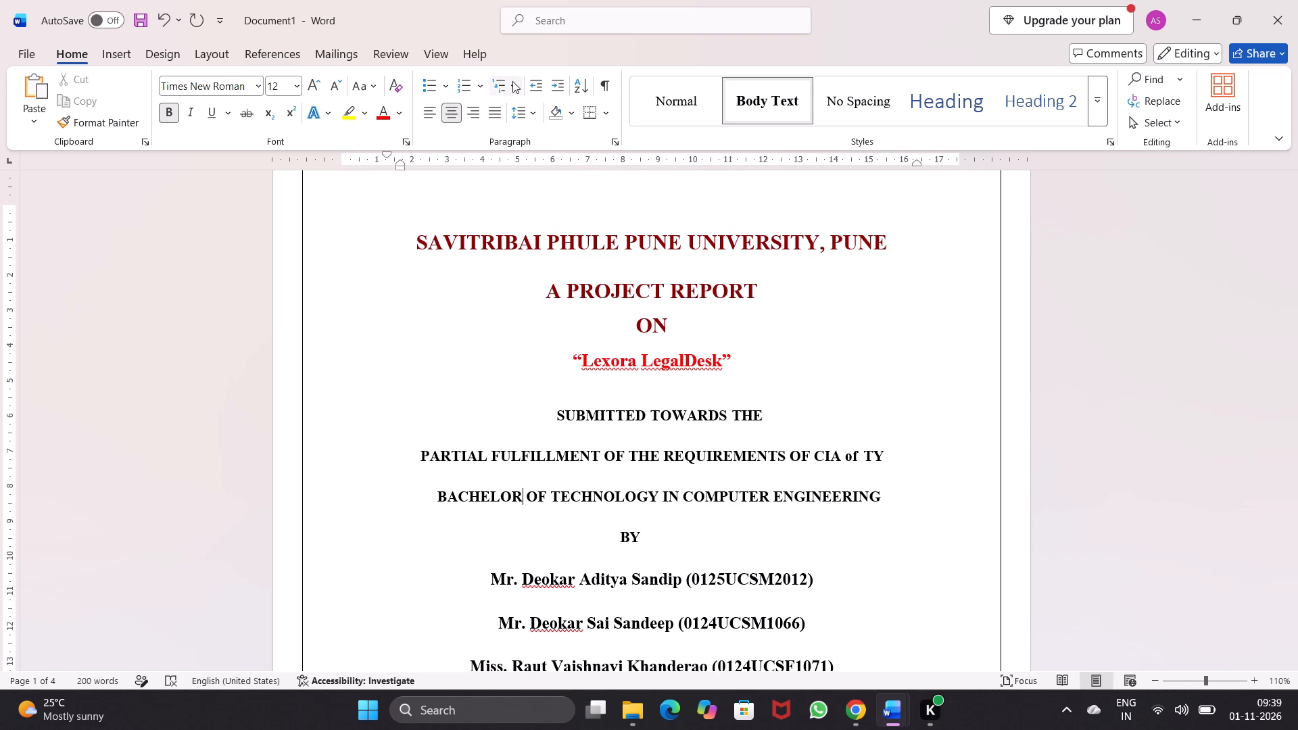
pyautogui.click(529, 87)
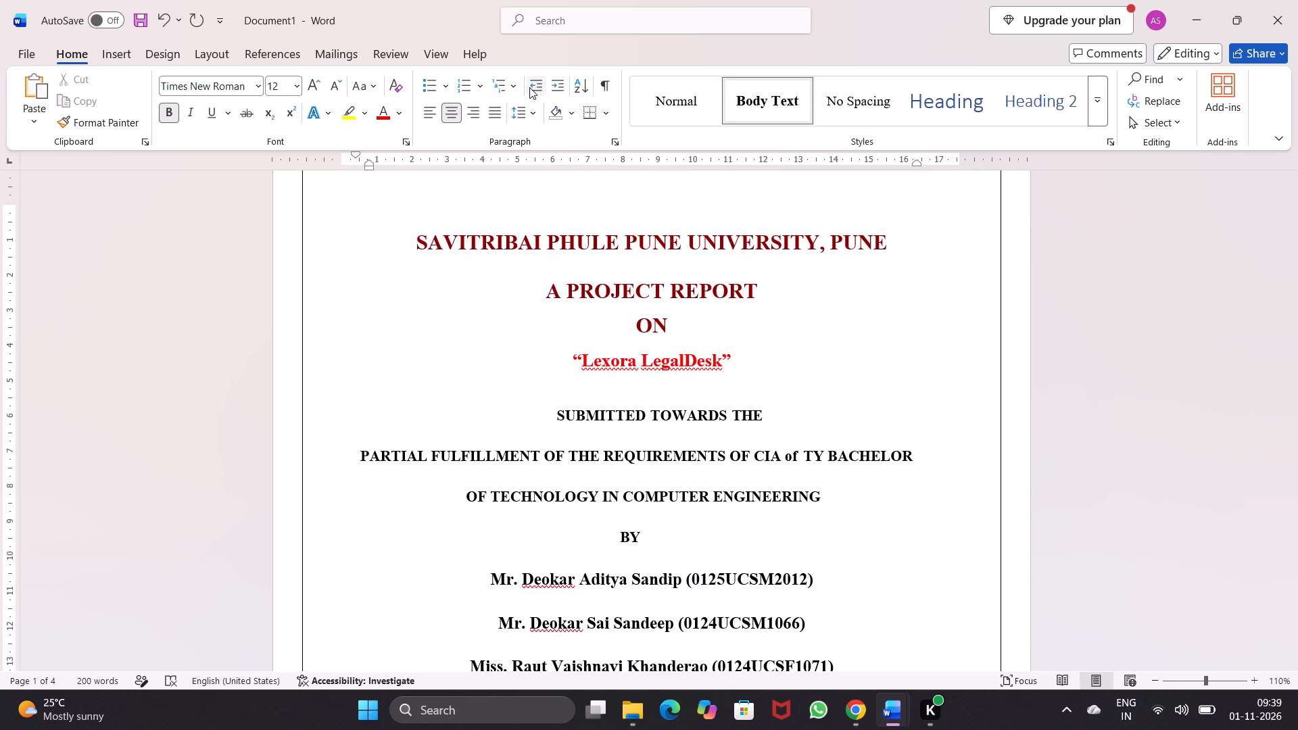
# Compare the cover's student list and the lines around it with those in IOT_FRONT.
pyautogui.click(886, 533)
pyautogui.hscroll(1, 886, 533)
pyautogui.scroll(-1, 886, 533)
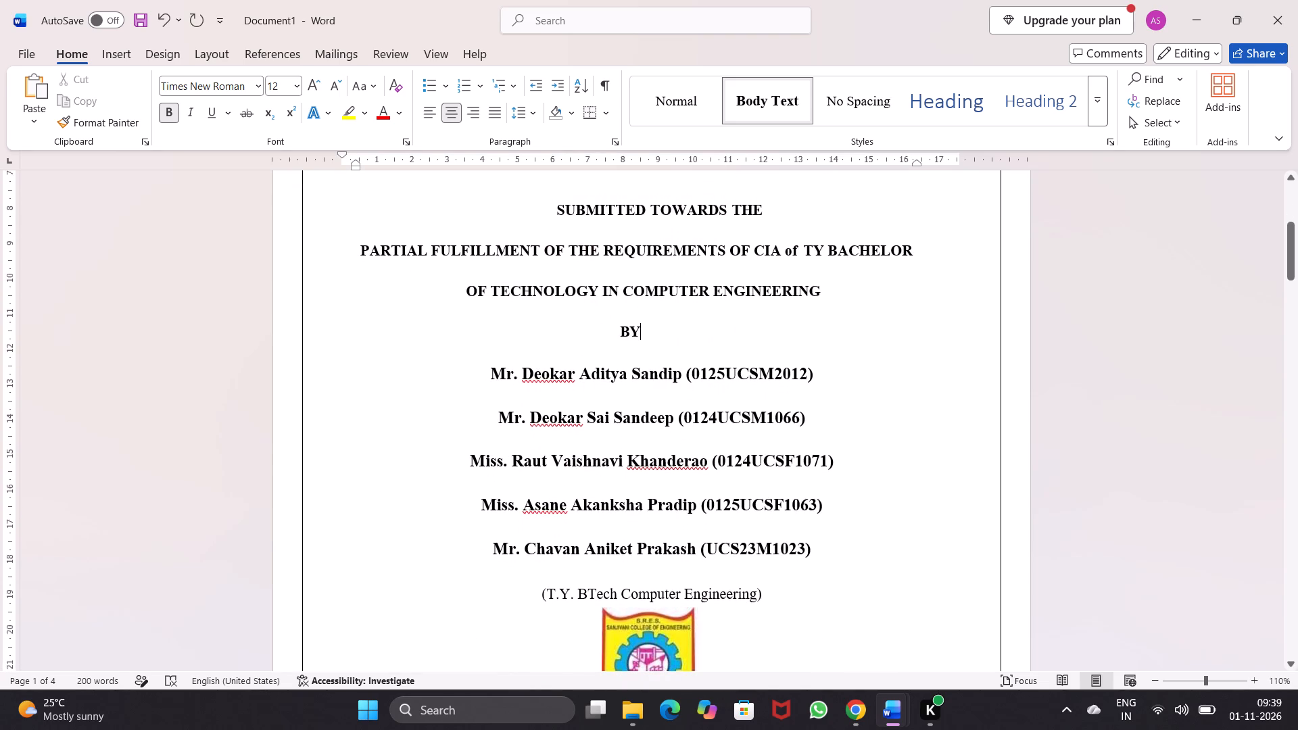
pyautogui.scroll(-1, 886, 533)
pyautogui.hotkey('alt', 'Tab')
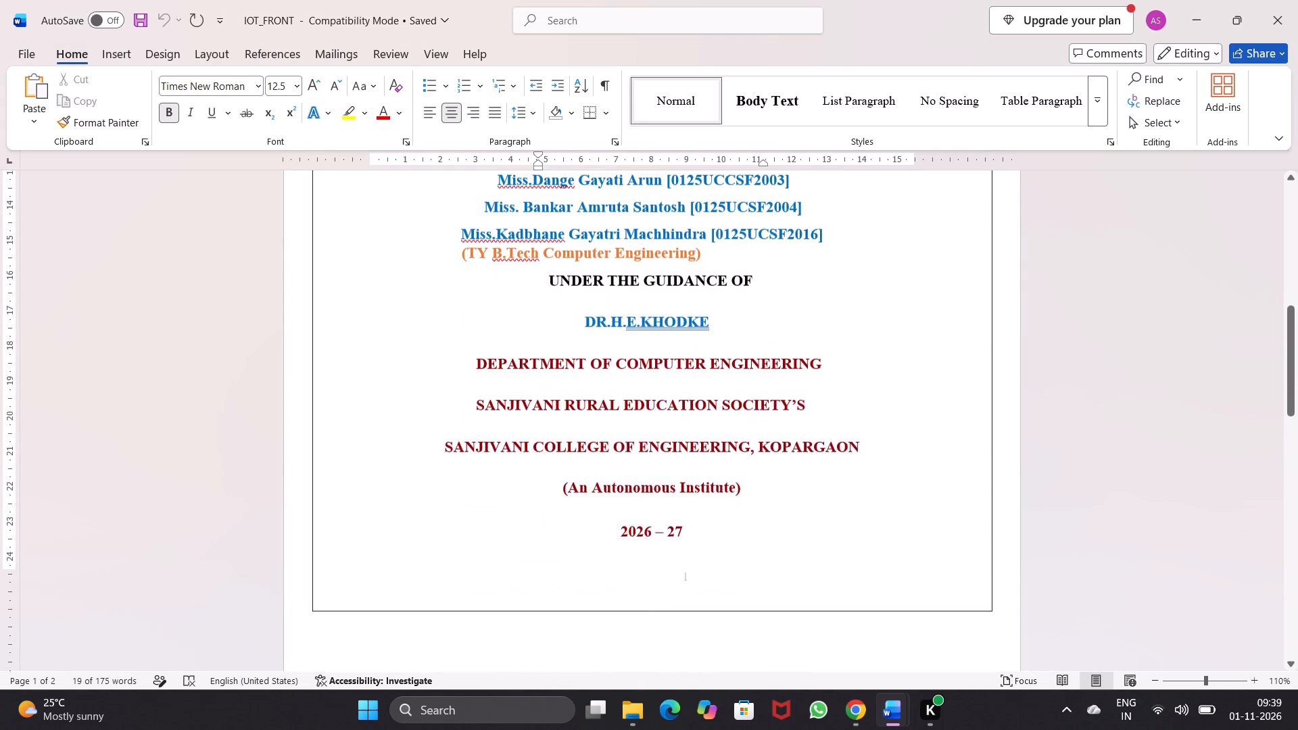
pyautogui.scroll(1, 786, 569)
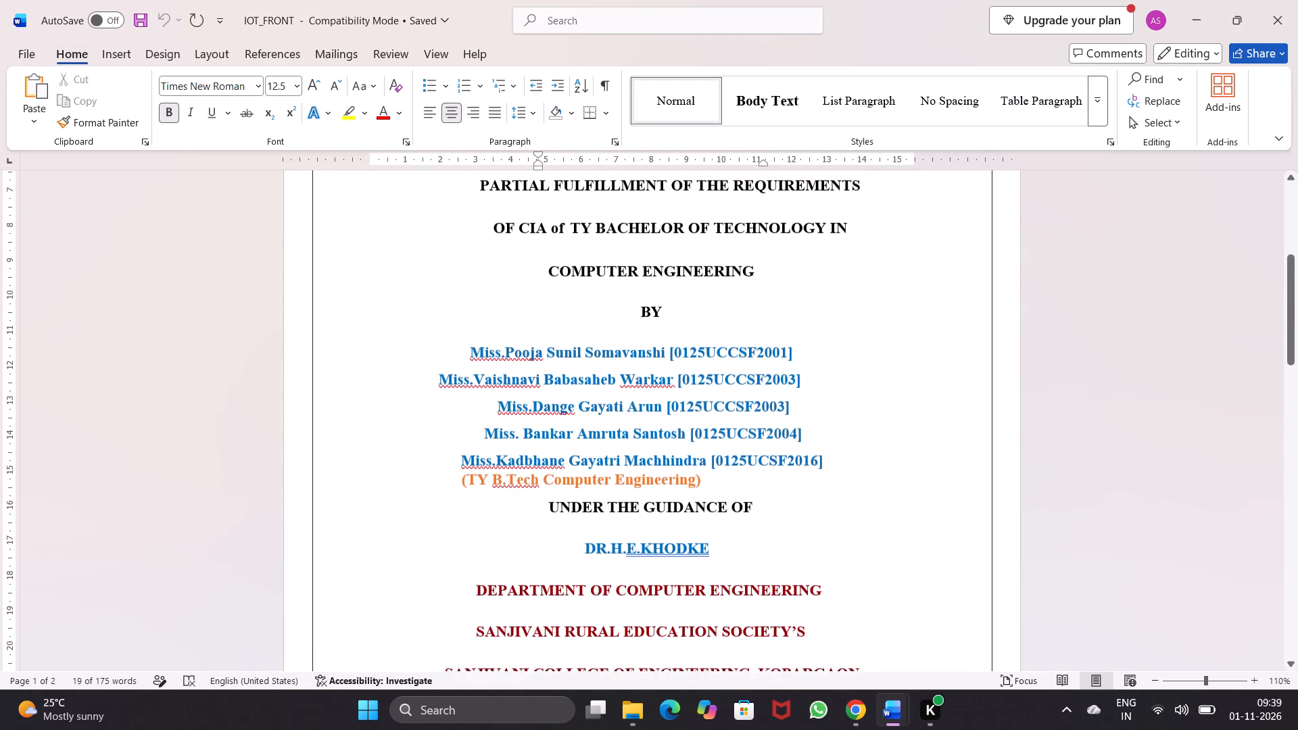
pyautogui.scroll(1, 786, 569)
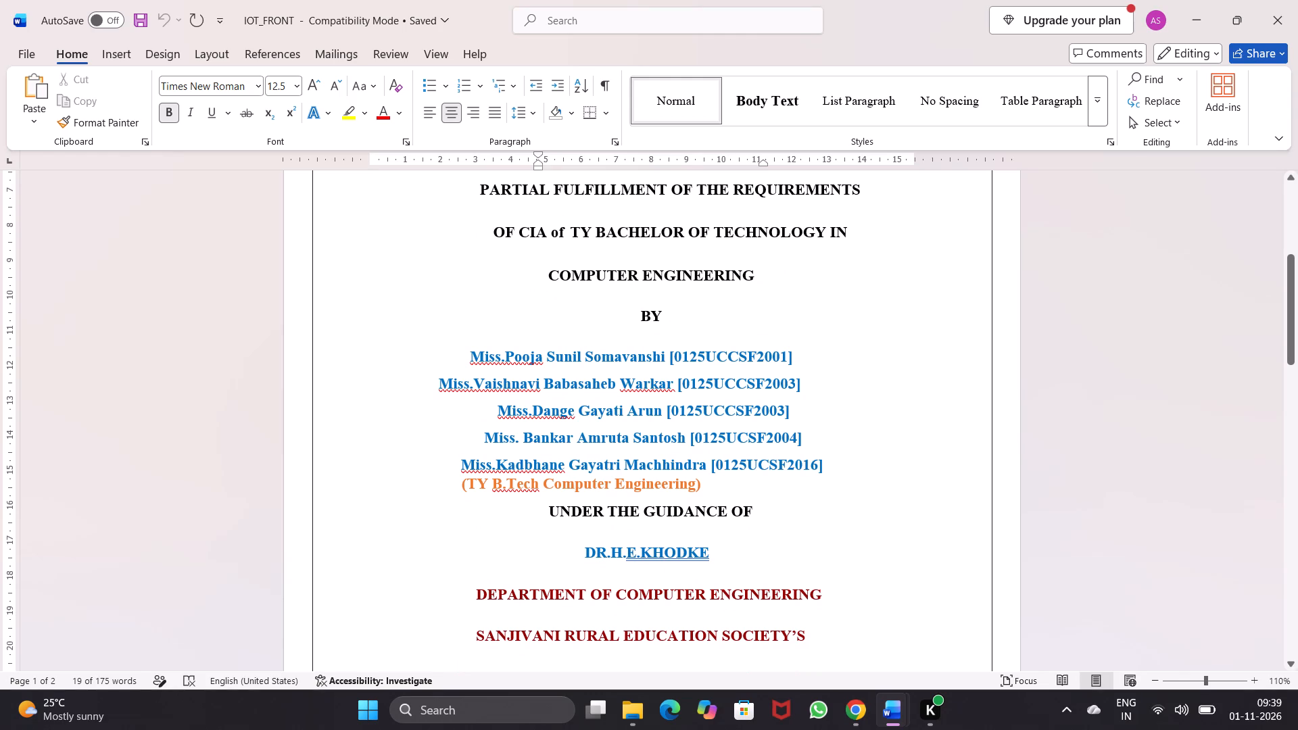
pyautogui.hotkey('alt', 'Tab')
pyautogui.scroll(1, 738, 473)
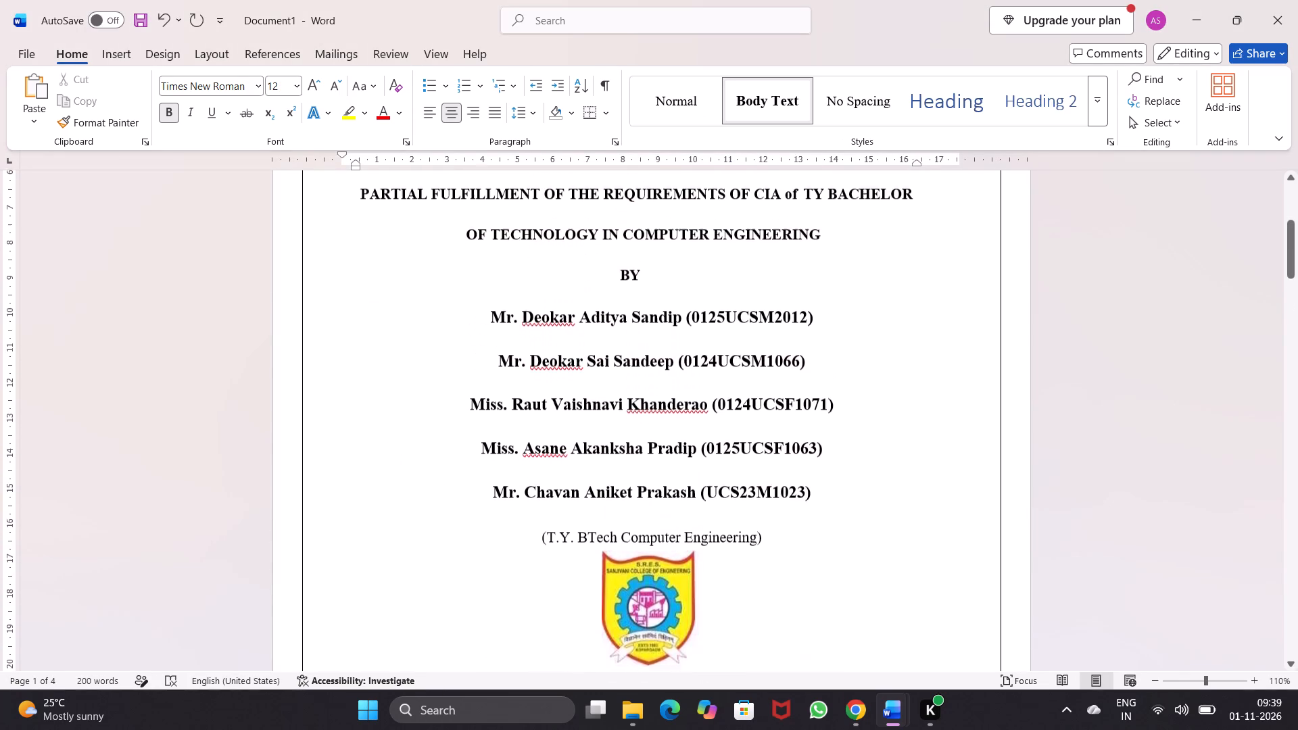
pyautogui.scroll(1, 738, 473)
pyautogui.hotkey('alt', 'Tab')
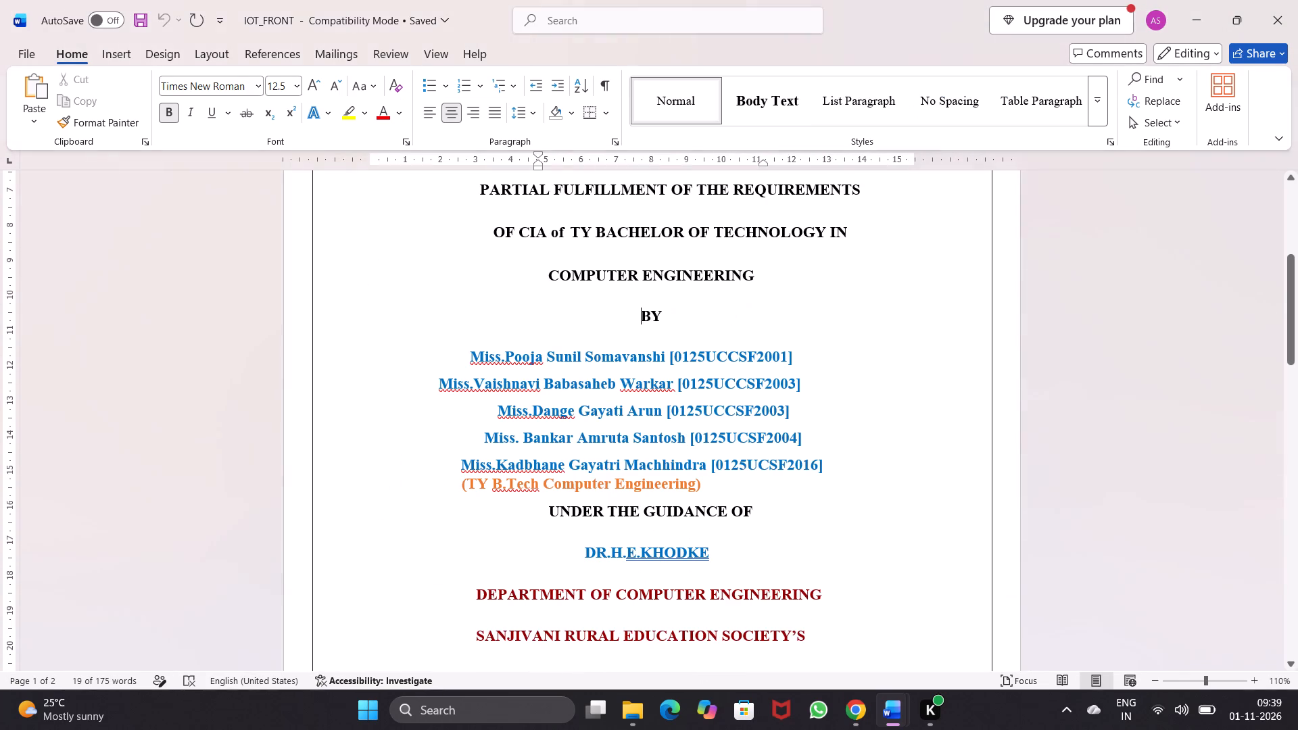
# Copy the first group member's name from the student table in Lexora_LegalDesk_Report_WTL and return to the cover's student list in Document1.
pyautogui.hotkey('alt', 'Tab')
pyautogui.hotkey('alt', 'Tab')
pyautogui.hotkey('alt', 'Tab')
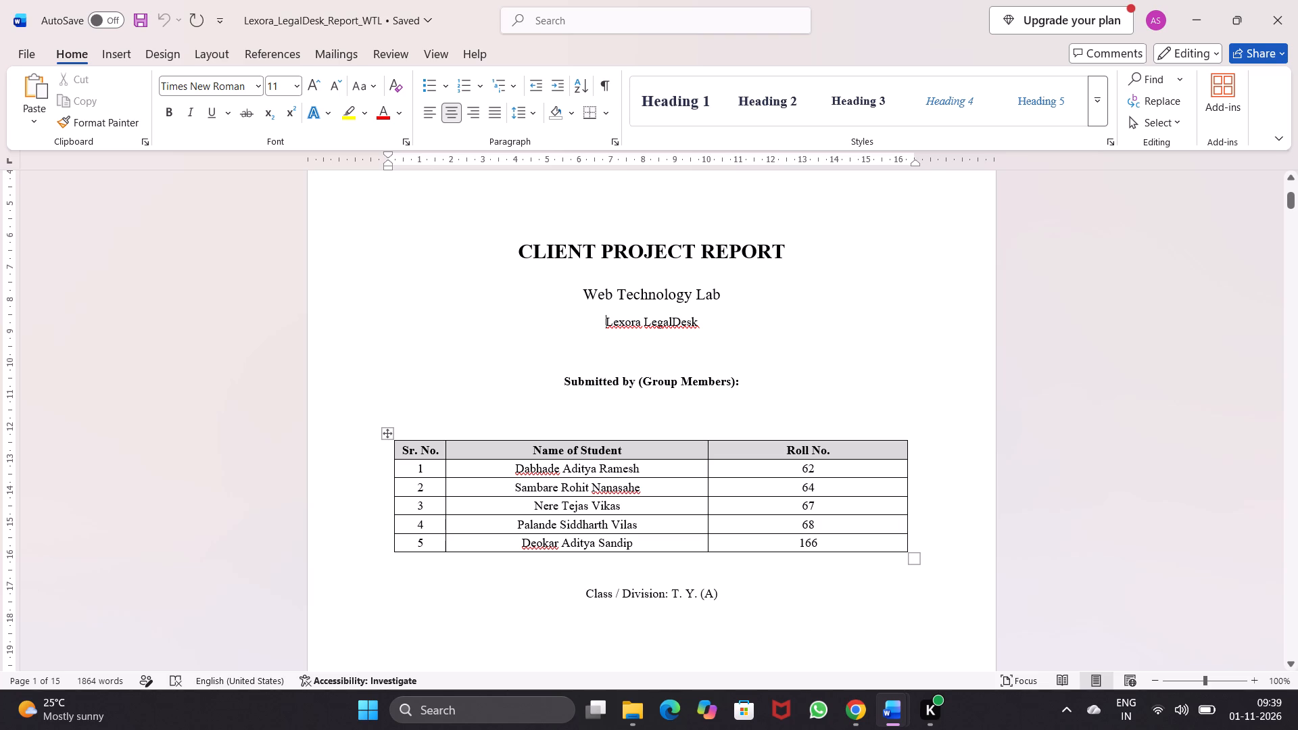
pyautogui.doubleClick(514, 468)
pyautogui.hotkey('shift', 'Right')
pyautogui.hotkey('shift', 'Right')
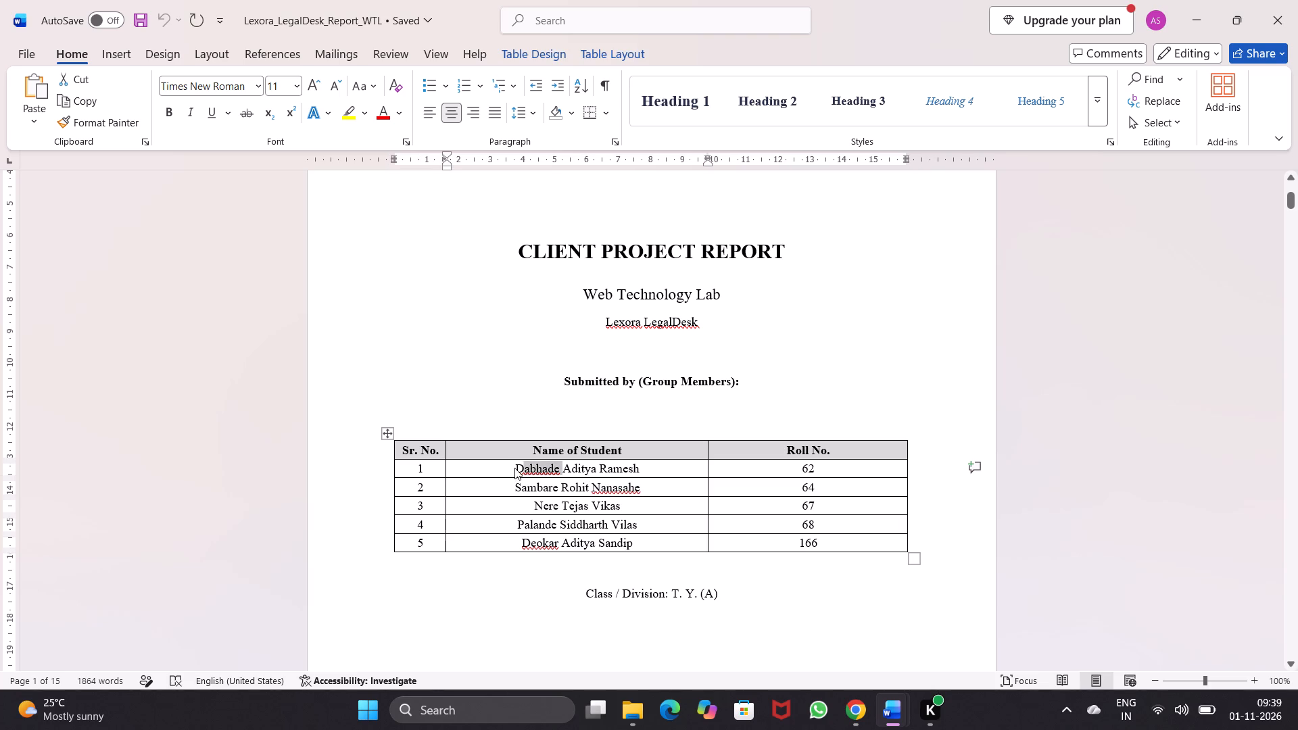
pyautogui.press('Left')
pyautogui.press('Left')
pyautogui.press('Left')
pyautogui.hotkey('shift', 'Right')
pyautogui.hotkey('shift', 'Right')
pyautogui.hotkey('shift', 'Right')
pyautogui.hotkey('shift', 'Right')
pyautogui.hotkey('shift', 'Right')
pyautogui.hotkey('shift', 'Right')
pyautogui.hotkey('shift', 'Right')
pyautogui.hotkey('shift', 'Right')
pyautogui.hotkey('shift', 'Right')
pyautogui.hotkey('shift', 'Right')
pyautogui.hotkey('shift', 'Right')
pyautogui.hotkey('shift', 'Right')
pyautogui.hotkey('shift', 'Right')
pyautogui.hotkey('shift', 'Right')
pyautogui.hotkey('shift', 'Right')
pyautogui.hotkey('shift', 'Right')
pyautogui.hotkey('shift', 'Right')
pyautogui.hotkey('shift', 'Right')
pyautogui.hotkey('shift', 'Right')
pyautogui.hotkey('shift', 'Right')
pyautogui.hotkey('shift', 'Right')
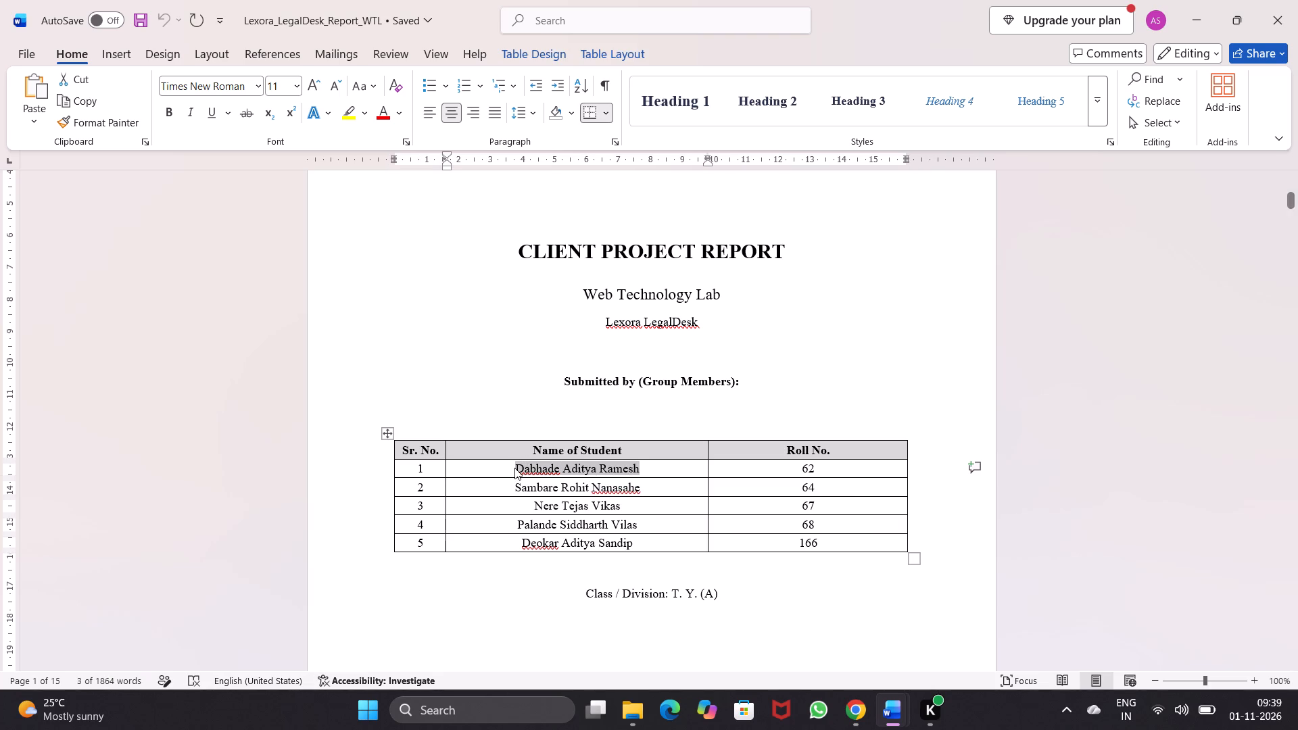
pyautogui.hotkey('ctrl', 'c')
pyautogui.hotkey('alt', 'Tab')
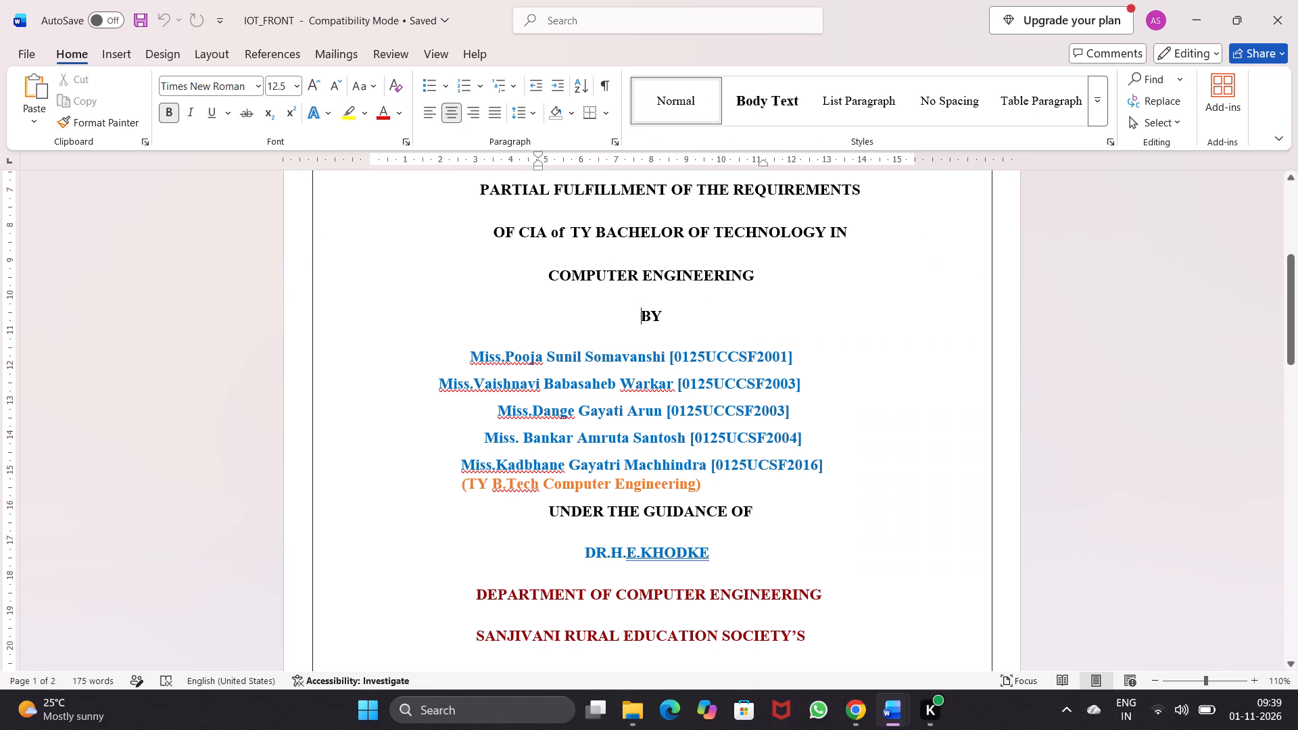
pyautogui.scroll(1, 794, 358)
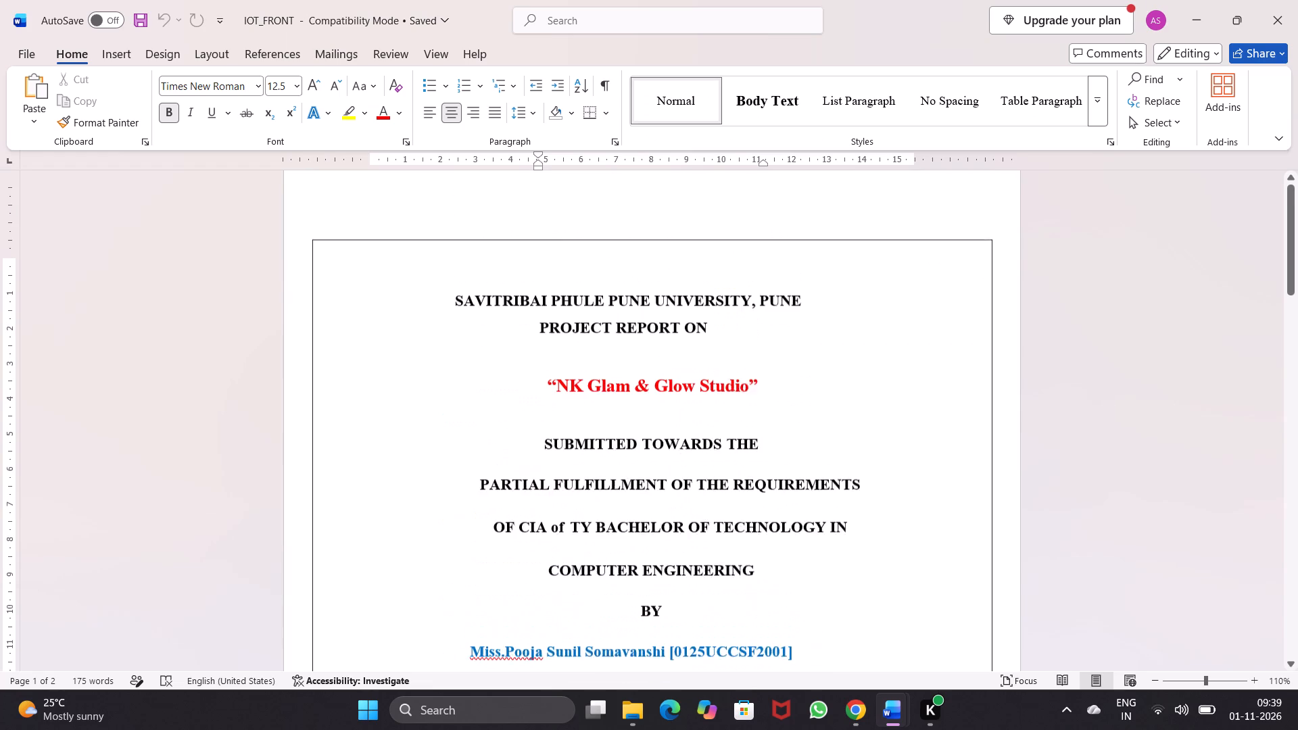
pyautogui.scroll(1, 794, 358)
pyautogui.hotkey('alt', 'Tab')
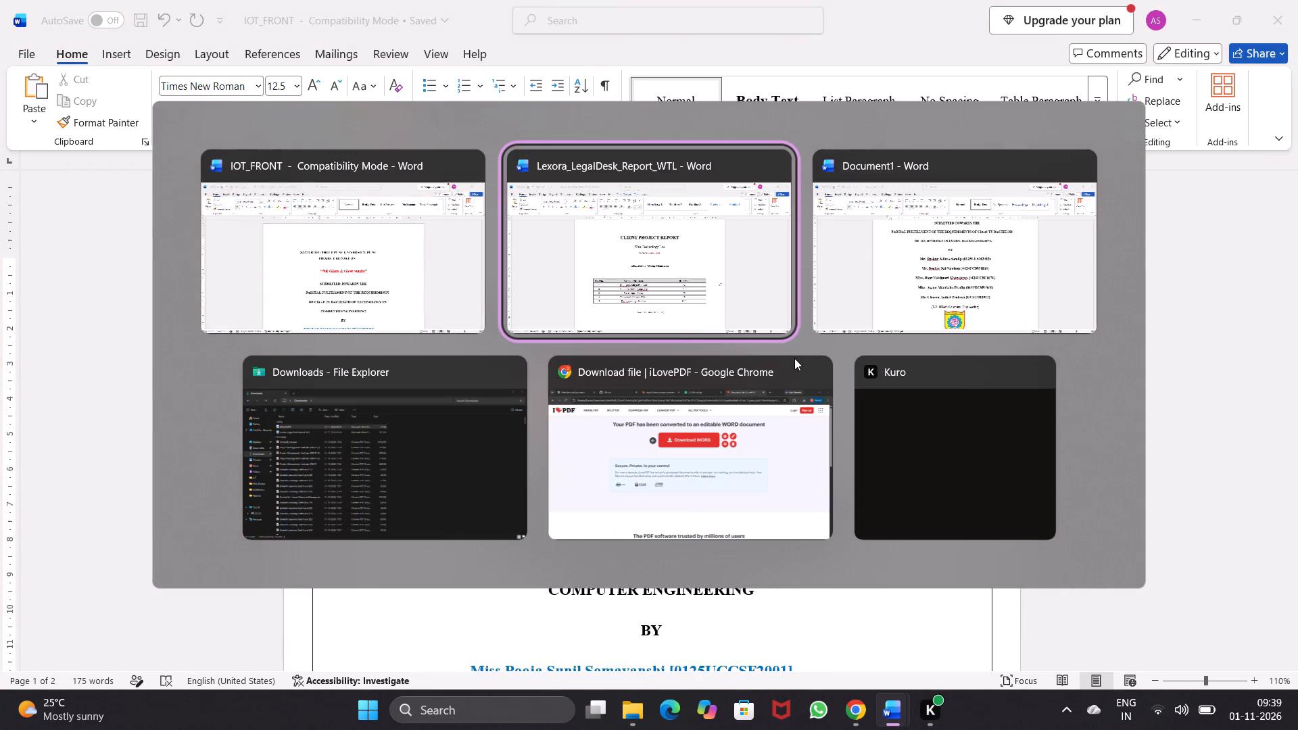
pyautogui.hotkey('alt', 'Tab')
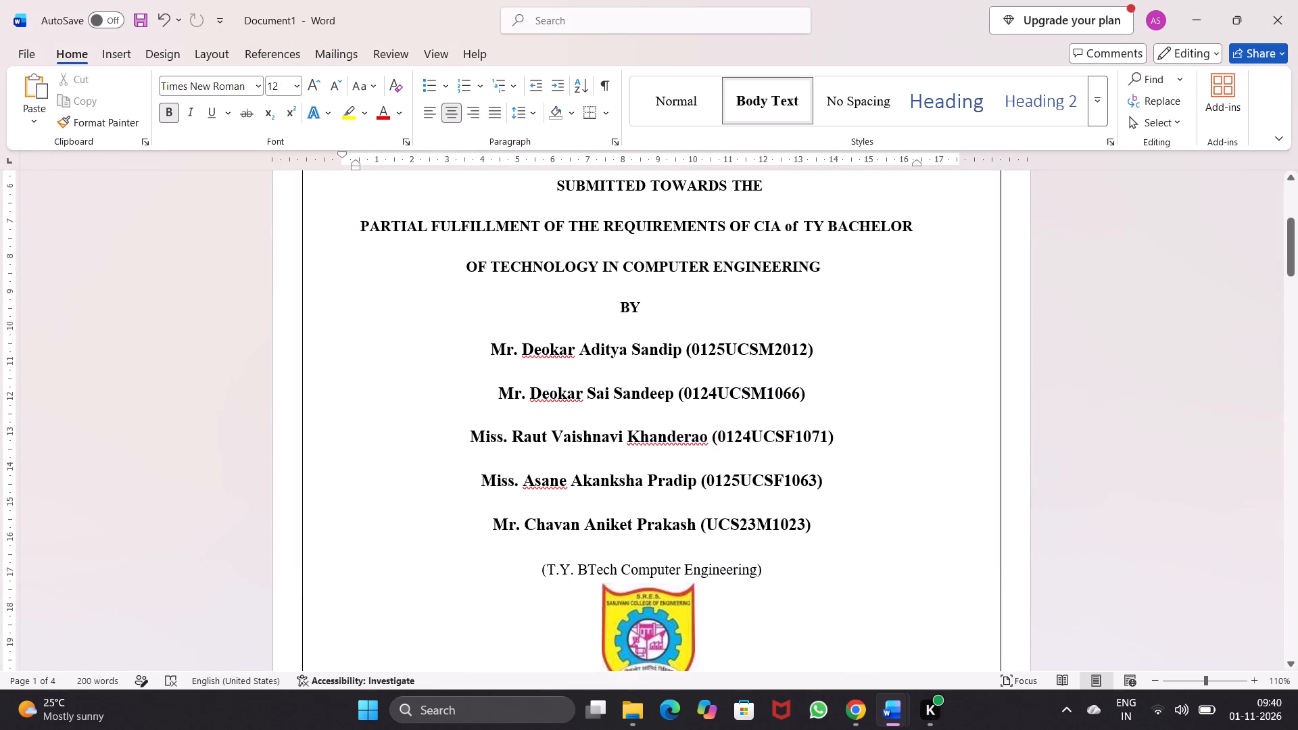
# Replace the first student's name on the cover, after Mr., with the copied name of the first group member.
pyautogui.click(523, 351)
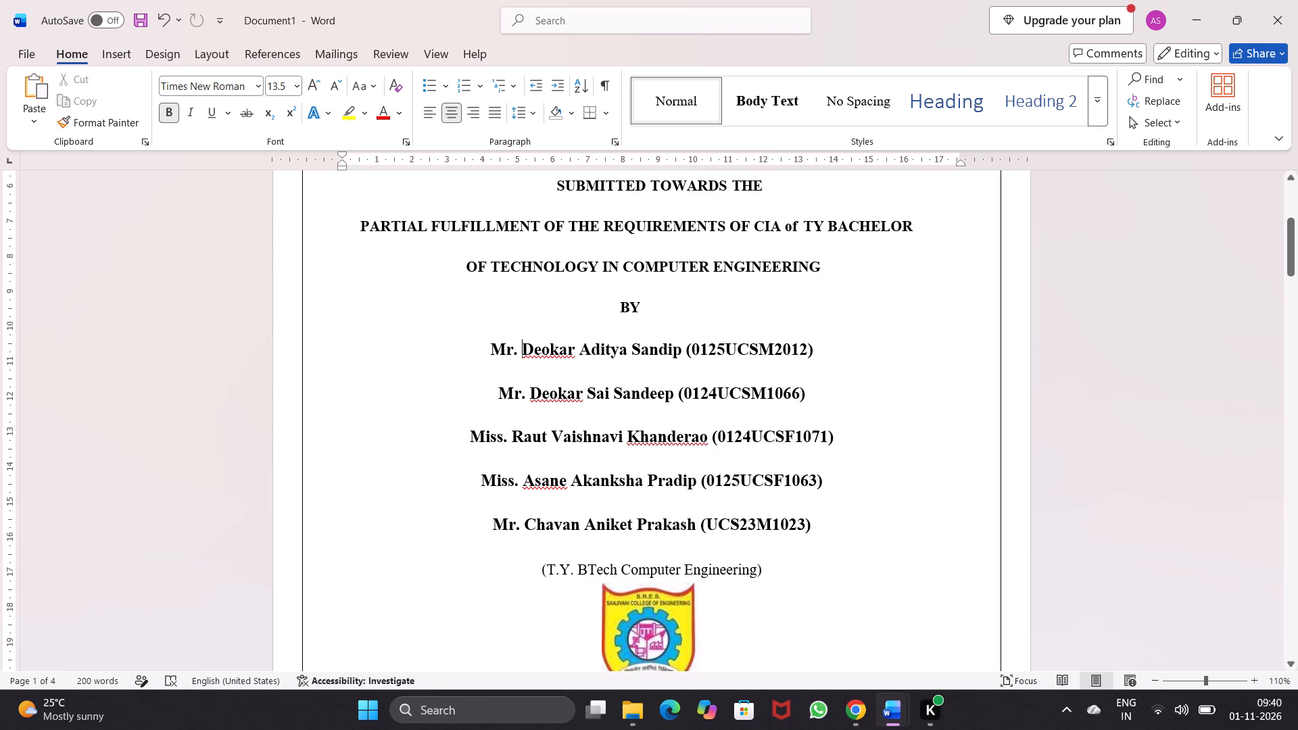
pyautogui.hotkey('shift', 'Right')
pyautogui.hotkey('shift', 'Right')
pyautogui.hotkey('shift', 'Right')
pyautogui.hotkey('shift', 'Right')
pyautogui.hotkey('shift', 'Right')
pyautogui.hotkey('shift', 'Right')
pyautogui.hotkey('shift', 'Right')
pyautogui.hotkey('shift', 'Right')
pyautogui.hotkey('shift', 'Right')
pyautogui.hotkey('shift', 'Right')
pyautogui.hotkey('shift', 'Right')
pyautogui.hotkey('shift', 'Right')
pyautogui.hotkey('shift', 'Right')
pyautogui.hotkey('shift', 'Right')
pyautogui.hotkey('shift', 'Right')
pyautogui.hotkey('shift', 'Right')
pyautogui.hotkey('shift', 'Right')
pyautogui.hotkey('shift', 'Right')
pyautogui.hotkey('shift', 'Right')
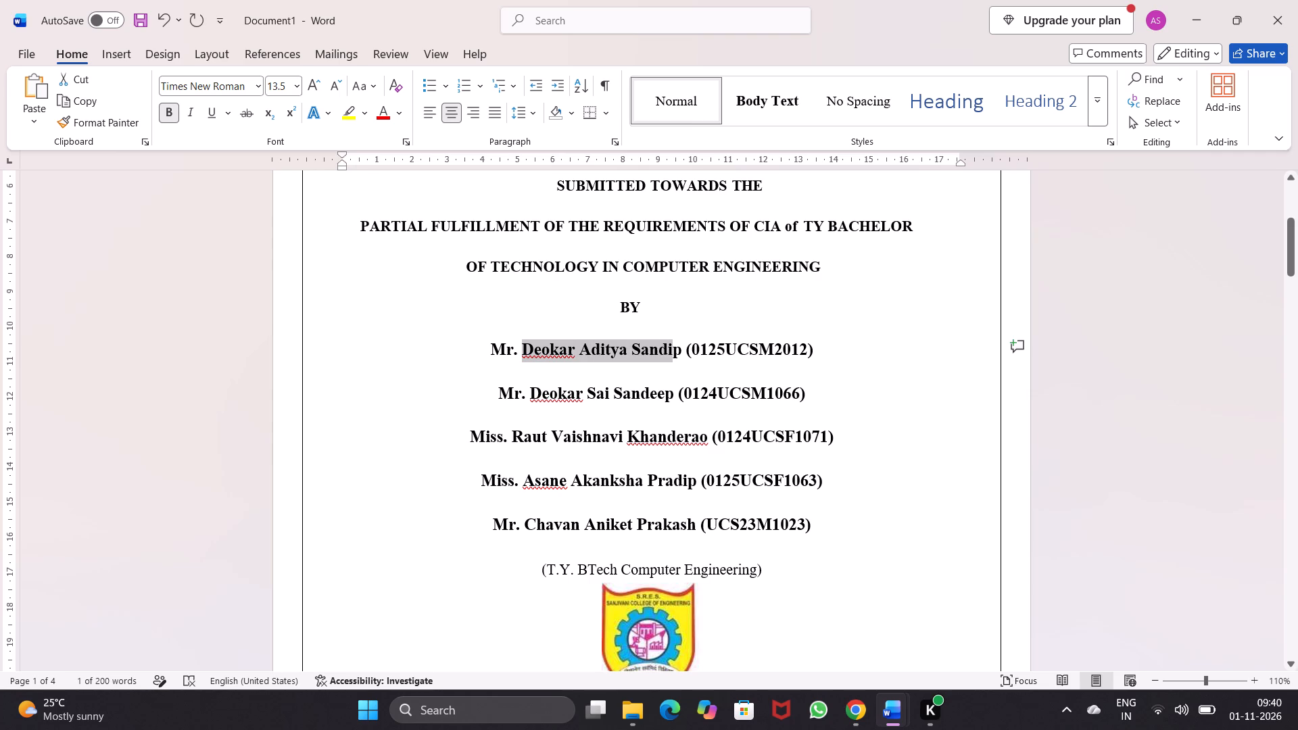
pyautogui.hotkey('shift', 'Right')
pyautogui.hotkey('ctrl', 'v')
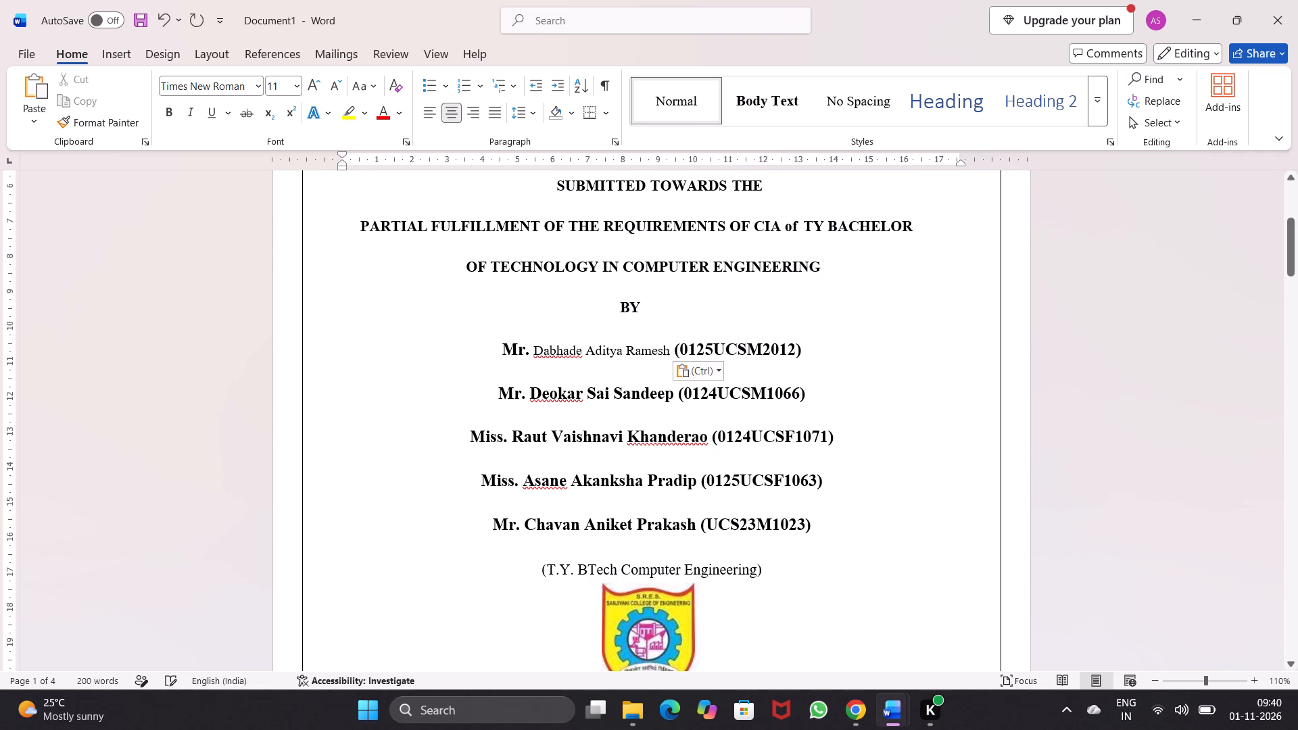
# Change the first cover student's bracketed ID number to the first group member's own, ending in their roll number.
pyautogui.press('Right')
pyautogui.press('Right')
pyautogui.press('Right')
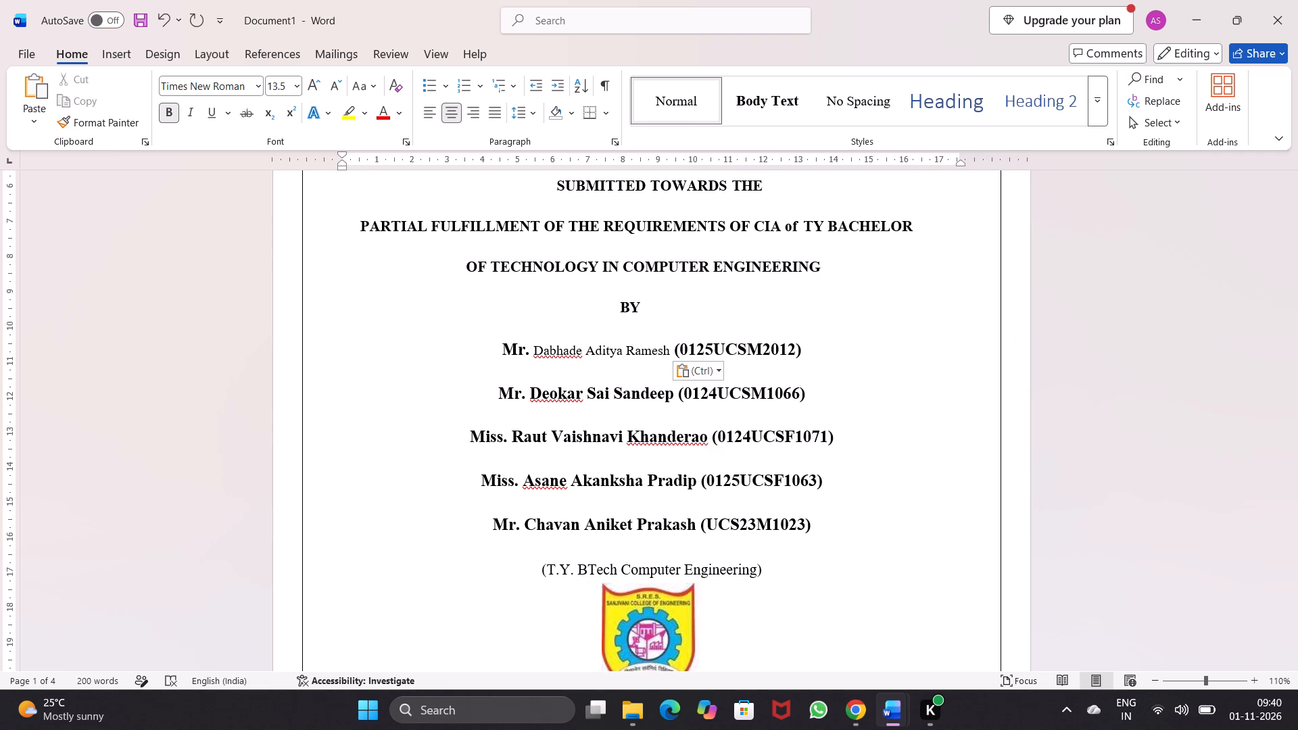
pyautogui.press('Right')
pyautogui.press('Right')
pyautogui.press('Right')
pyautogui.press('BackSpace')
pyautogui.press('4')
pyautogui.press('Right')
pyautogui.press('Right')
pyautogui.press('Right')
pyautogui.press('Right')
pyautogui.press('Right')
pyautogui.press('BackSpace')
pyautogui.press('1')
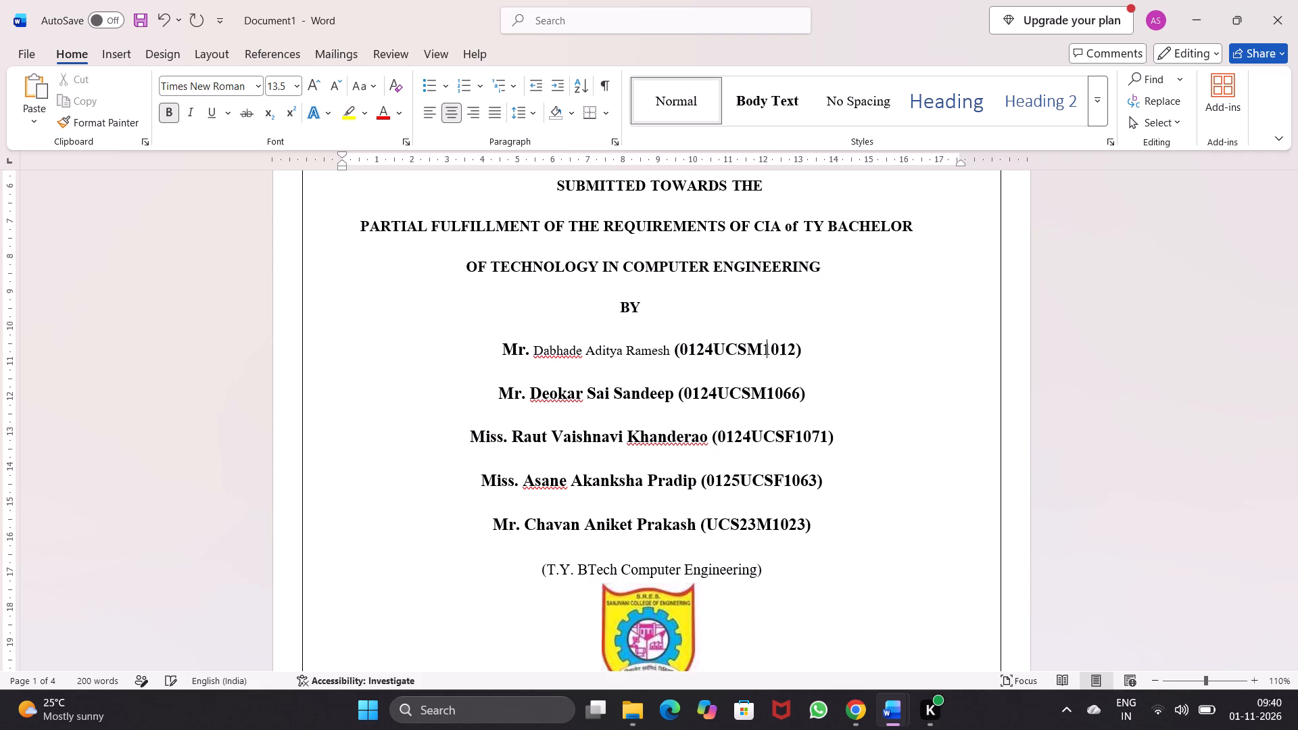
pyautogui.press('Right')
pyautogui.press('Right')
pyautogui.press('Right')
pyautogui.press('BackSpace')
pyautogui.press('BackSpace')
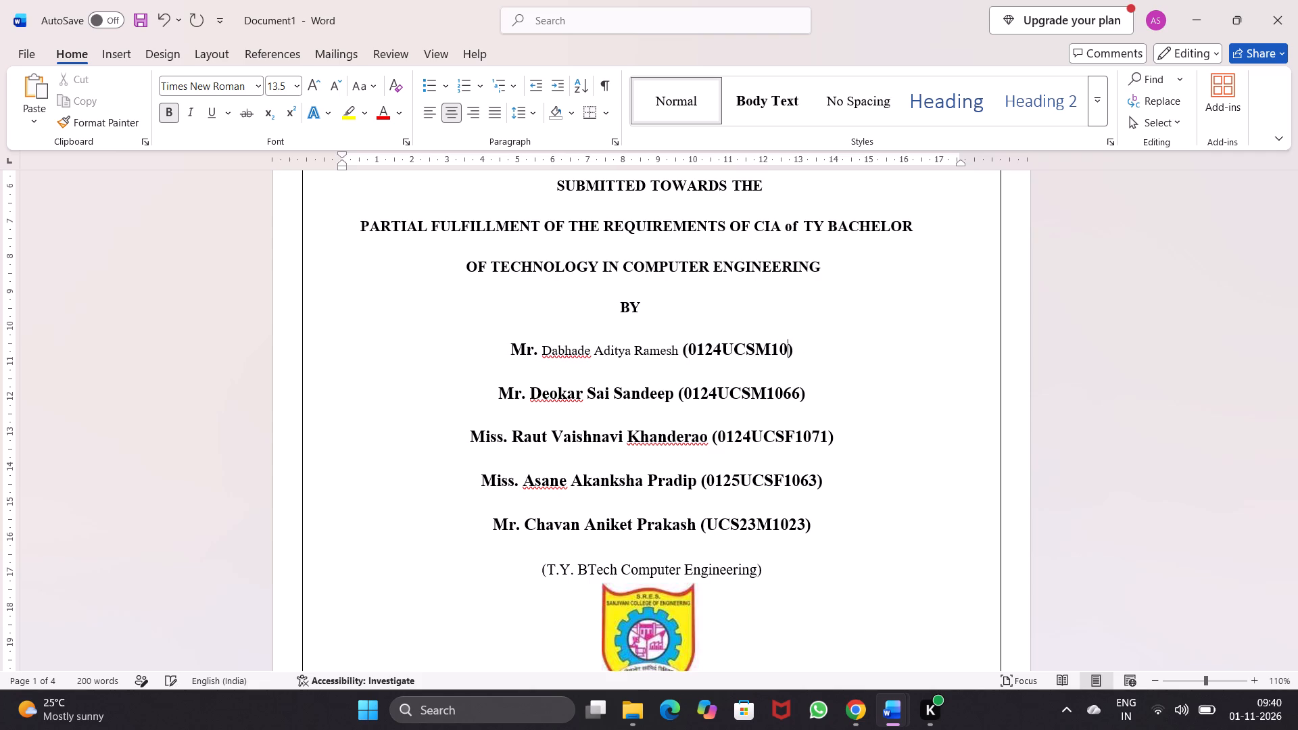
pyautogui.press('6')
# Check the first group member's roll number in Lexora_LegalDesk_Report_WTL and complete the first cover student's ID number in Document1 with it.
pyautogui.hotkey('alt', 'Tab')
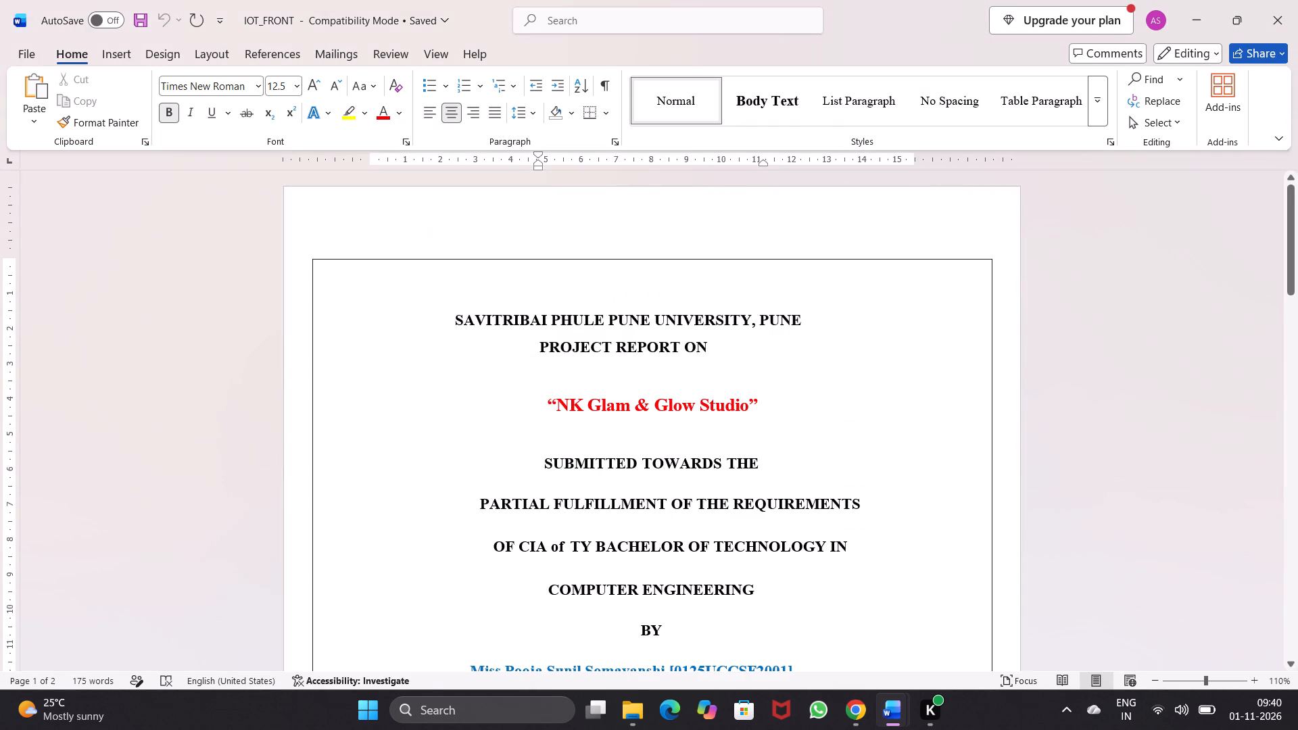
pyautogui.hotkey('alt', 'Tab')
pyautogui.hotkey('alt', 'Tab')
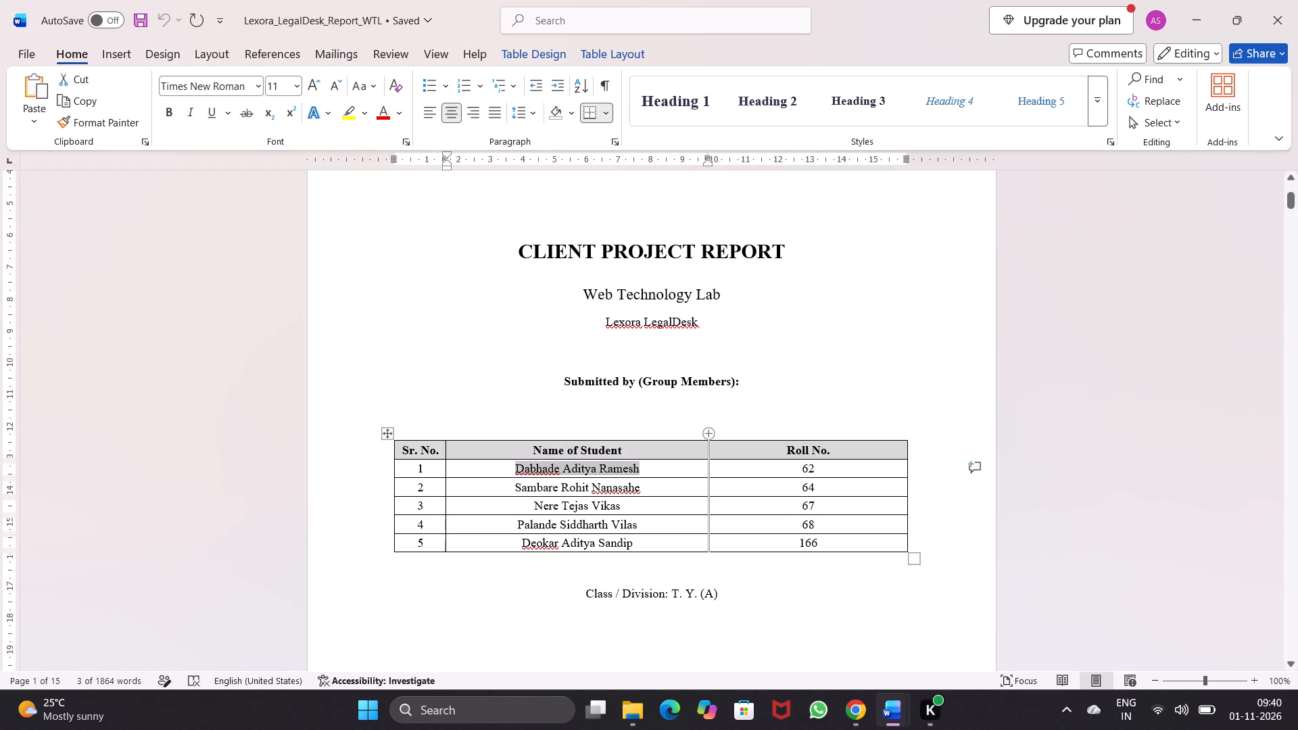
pyautogui.hotkey('alt', 'Tab')
pyautogui.hotkey('alt', 'Tab')
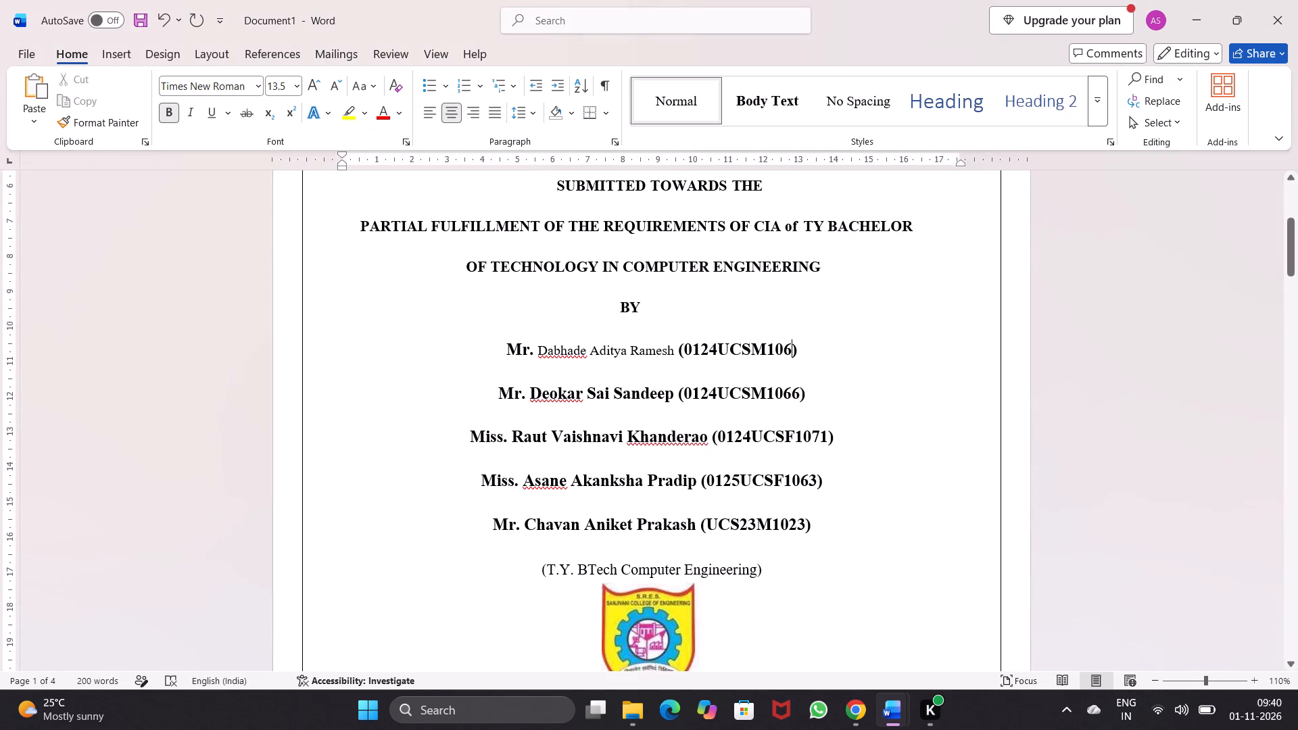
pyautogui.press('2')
# Replace the last two digits of the second cover student's ID number with the second group member's roll number.
pyautogui.press('Down')
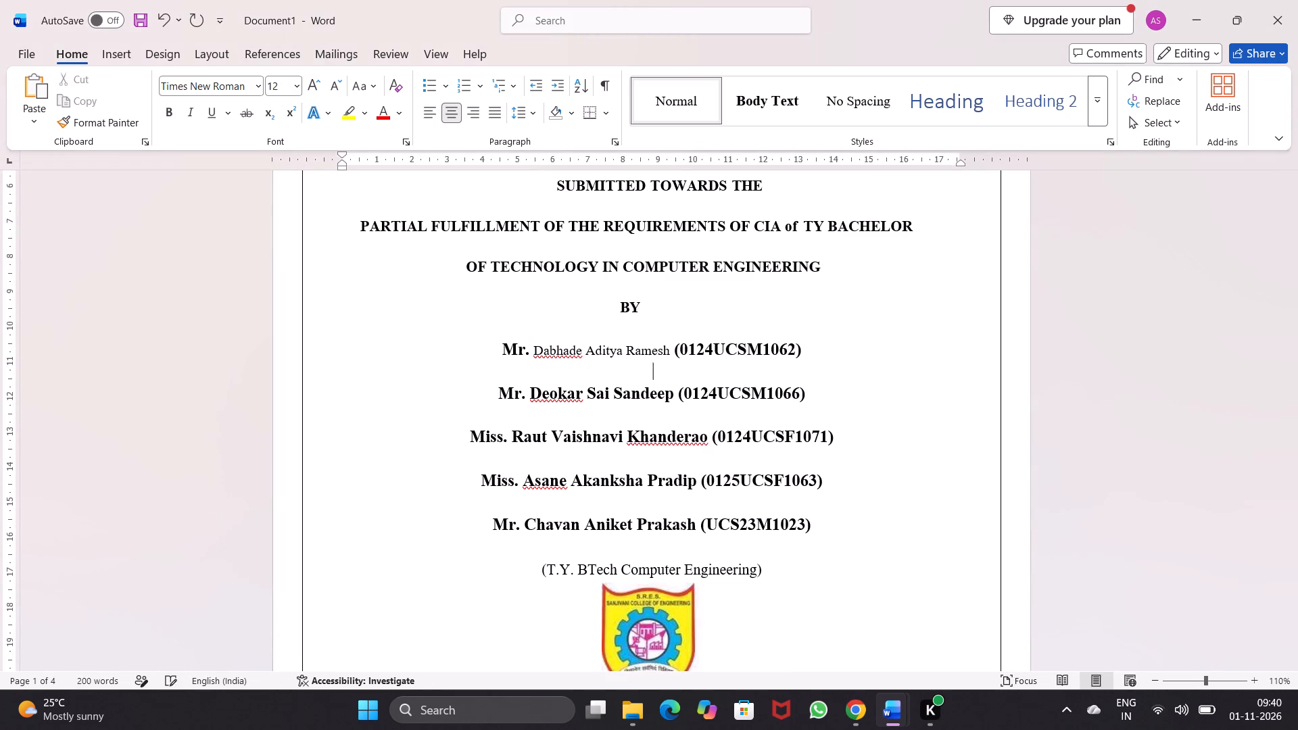
pyautogui.press('Down')
pyautogui.press('Right')
pyautogui.press('Right')
pyautogui.press('Right')
pyautogui.press('Right')
pyautogui.press('Right')
pyautogui.press('Right')
pyautogui.press('Right')
pyautogui.press('Right')
pyautogui.press('Right')
pyautogui.press('Right')
pyautogui.press('Right')
pyautogui.press('Right')
pyautogui.press('Right')
pyautogui.press('Right')
pyautogui.press('Right')
pyautogui.press('Right')
pyautogui.press('Right')
pyautogui.press('BackSpace')
pyautogui.press('BackSpace')
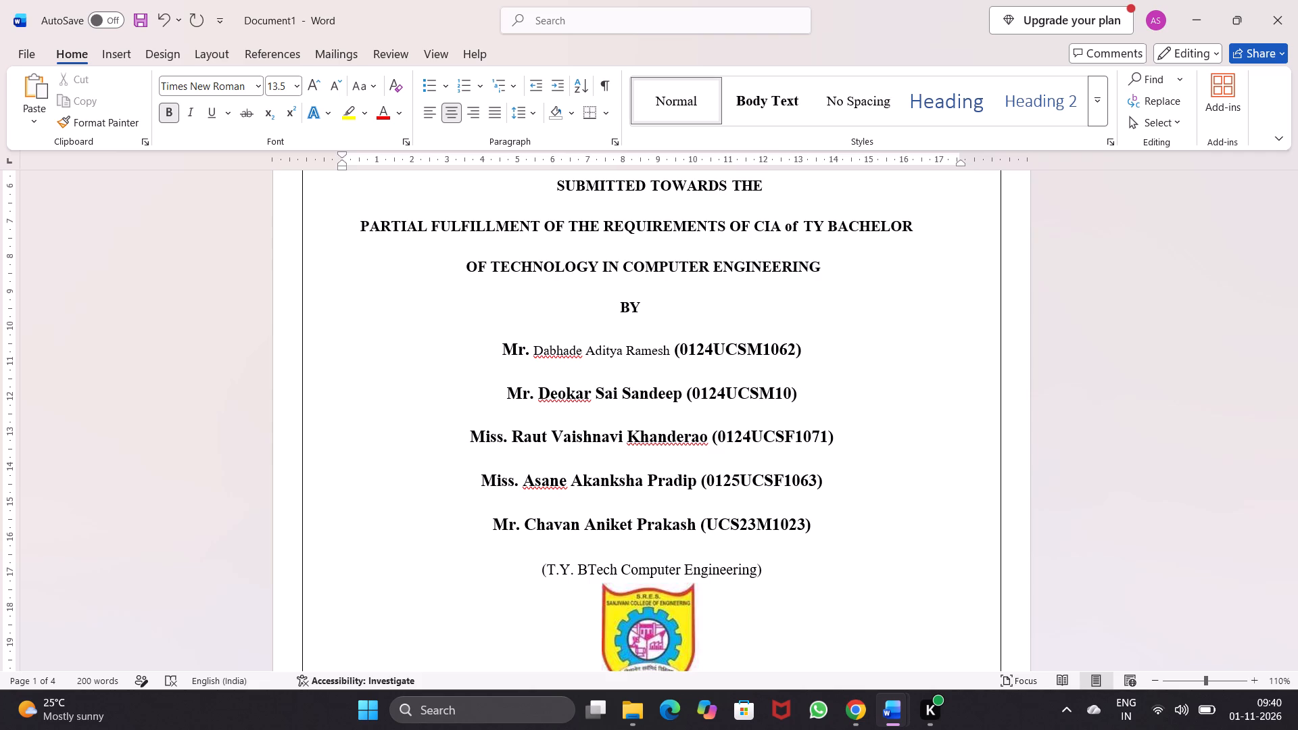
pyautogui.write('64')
# In the third cover student's ID number, change the letter F to M and the last two digits to the third member's roll number.
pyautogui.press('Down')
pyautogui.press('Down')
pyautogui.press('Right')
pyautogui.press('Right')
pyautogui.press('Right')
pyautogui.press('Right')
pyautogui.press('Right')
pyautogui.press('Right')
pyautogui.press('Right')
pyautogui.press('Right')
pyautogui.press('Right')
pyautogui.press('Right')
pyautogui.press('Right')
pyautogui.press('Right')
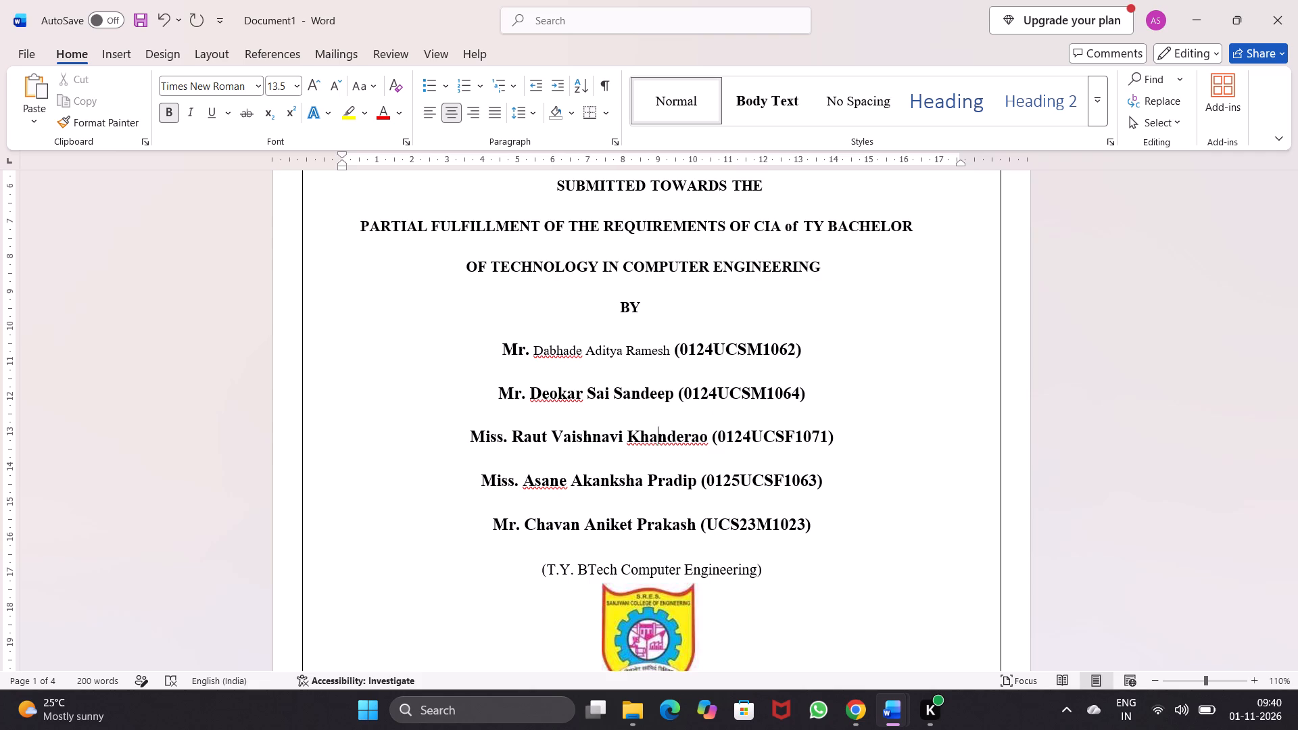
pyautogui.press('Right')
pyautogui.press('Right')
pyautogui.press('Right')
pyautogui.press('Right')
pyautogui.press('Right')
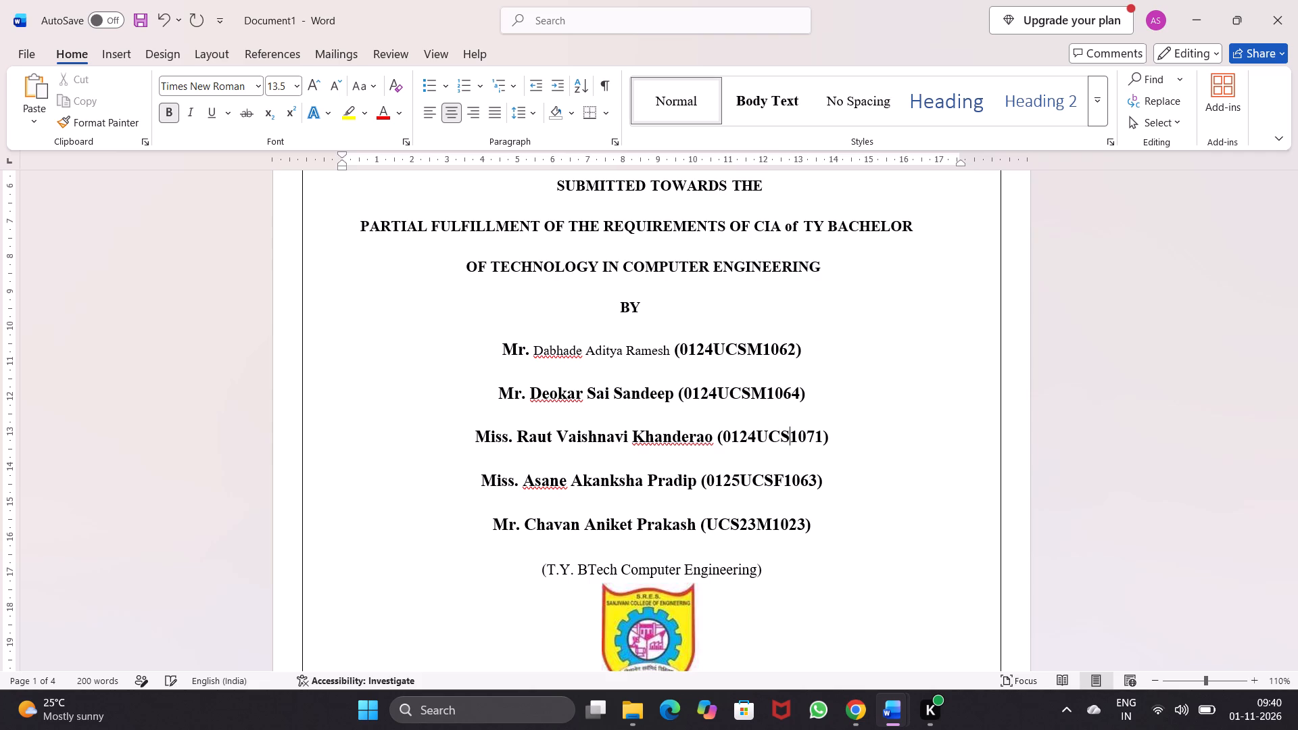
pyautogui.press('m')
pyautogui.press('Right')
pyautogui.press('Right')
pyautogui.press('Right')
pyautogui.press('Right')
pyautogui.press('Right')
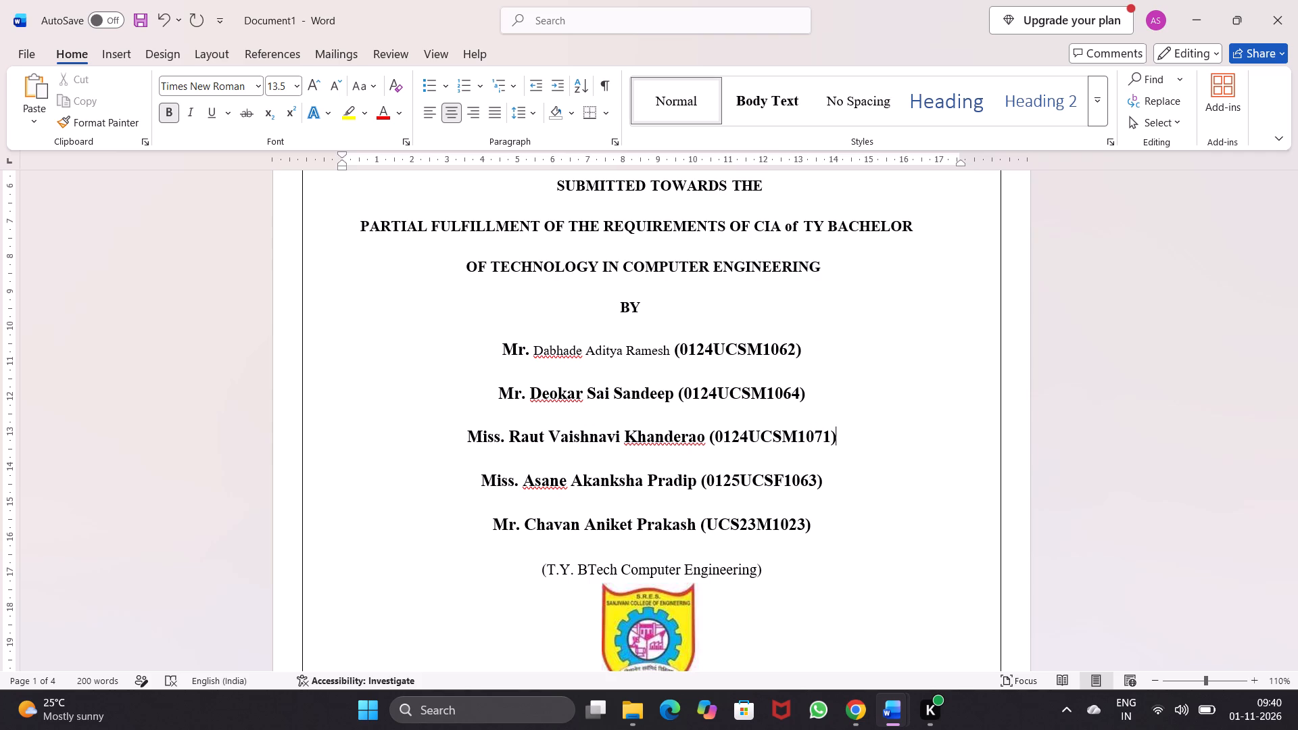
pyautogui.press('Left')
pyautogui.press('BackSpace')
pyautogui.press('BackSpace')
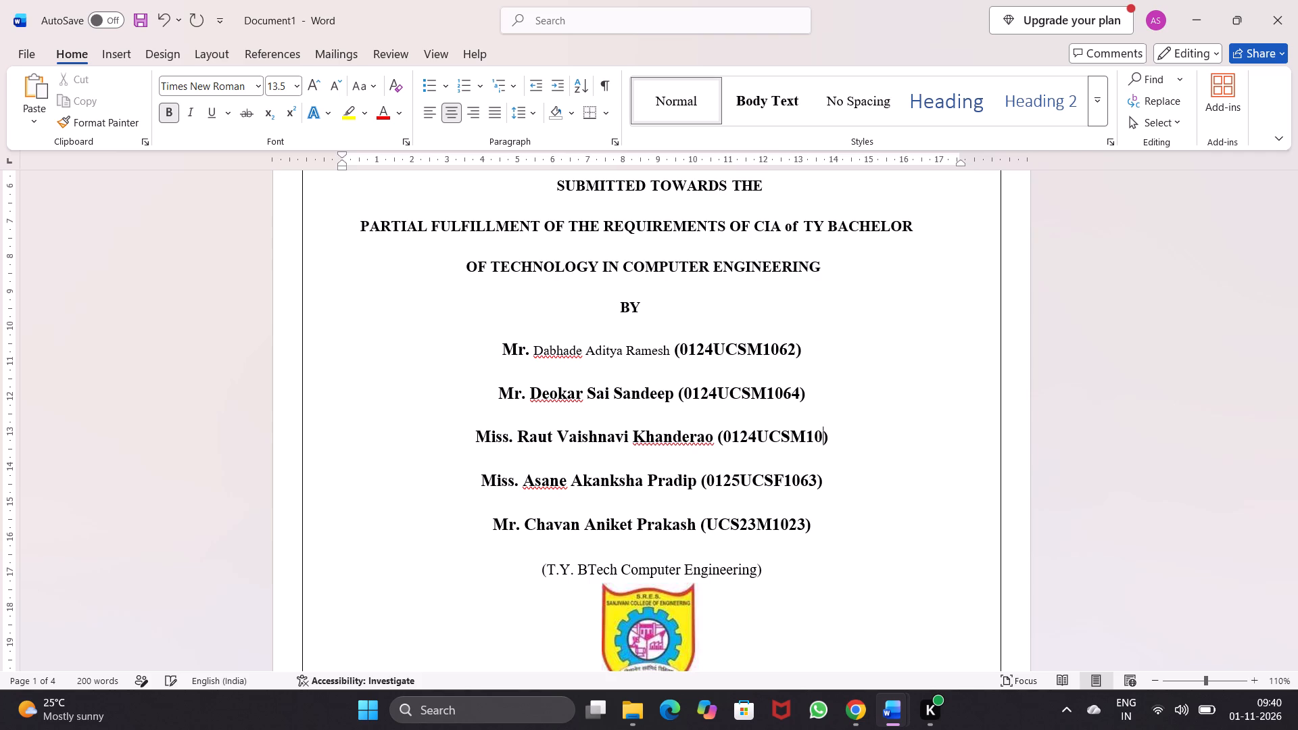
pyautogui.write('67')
# Change the fourth cover student's ID number to start with 0124UCSM and end in the fourth group member's roll number.
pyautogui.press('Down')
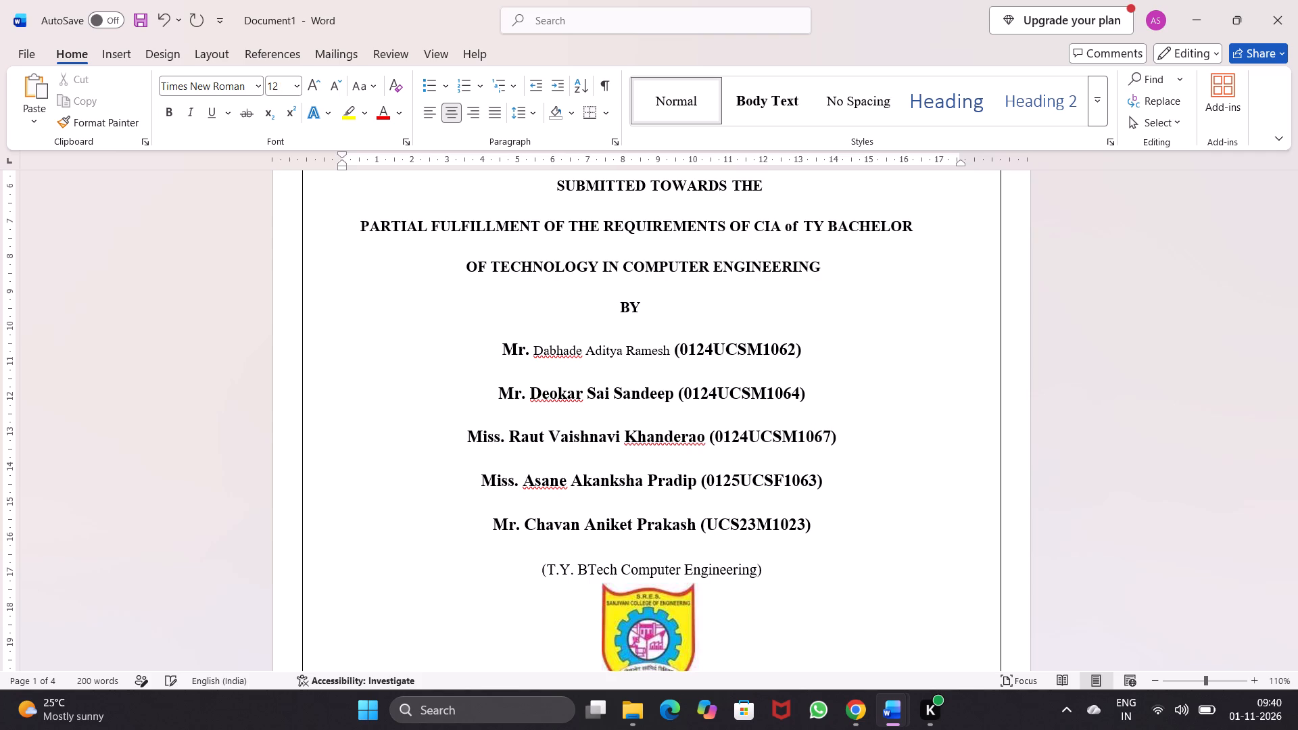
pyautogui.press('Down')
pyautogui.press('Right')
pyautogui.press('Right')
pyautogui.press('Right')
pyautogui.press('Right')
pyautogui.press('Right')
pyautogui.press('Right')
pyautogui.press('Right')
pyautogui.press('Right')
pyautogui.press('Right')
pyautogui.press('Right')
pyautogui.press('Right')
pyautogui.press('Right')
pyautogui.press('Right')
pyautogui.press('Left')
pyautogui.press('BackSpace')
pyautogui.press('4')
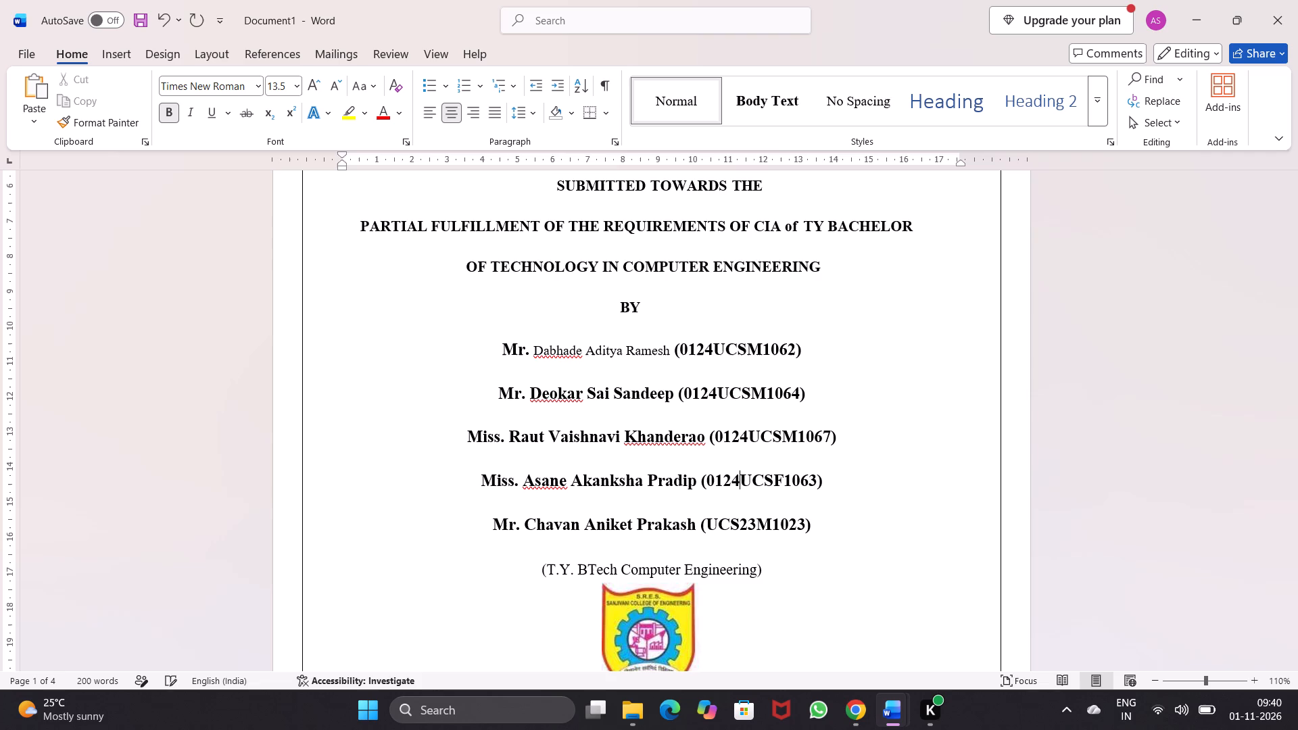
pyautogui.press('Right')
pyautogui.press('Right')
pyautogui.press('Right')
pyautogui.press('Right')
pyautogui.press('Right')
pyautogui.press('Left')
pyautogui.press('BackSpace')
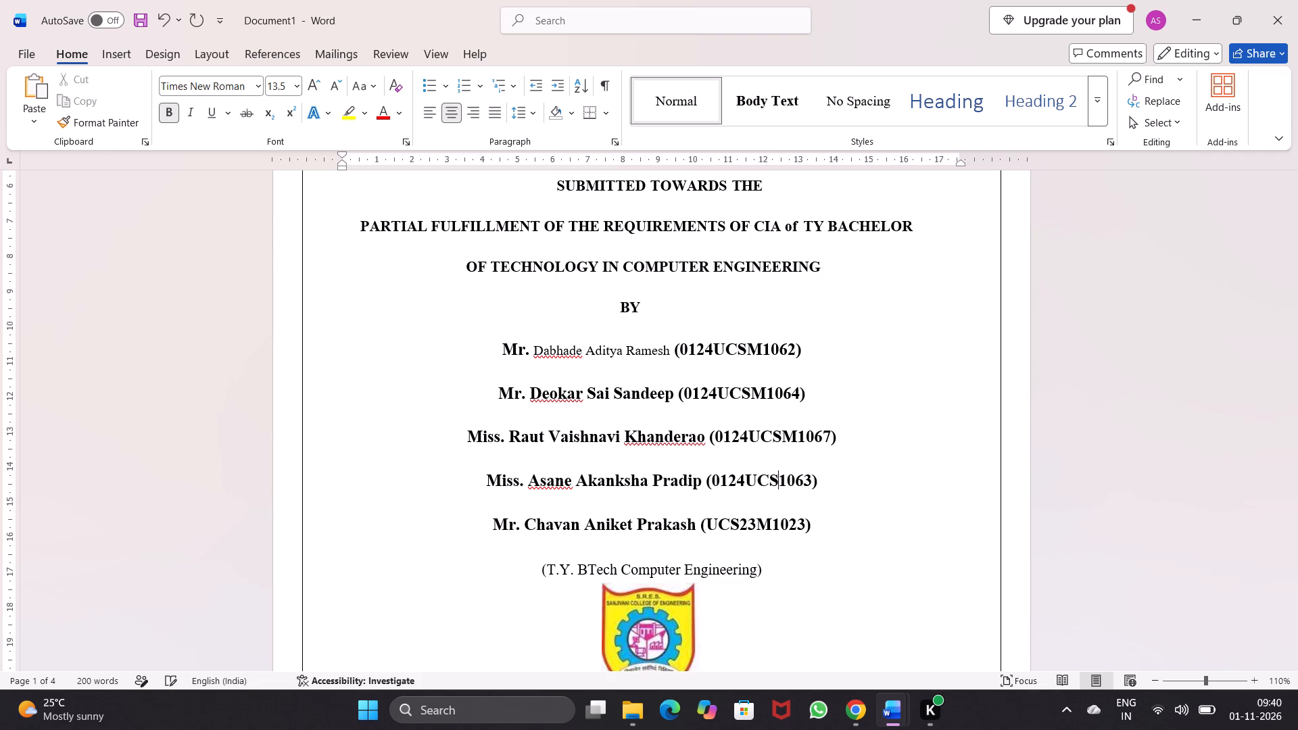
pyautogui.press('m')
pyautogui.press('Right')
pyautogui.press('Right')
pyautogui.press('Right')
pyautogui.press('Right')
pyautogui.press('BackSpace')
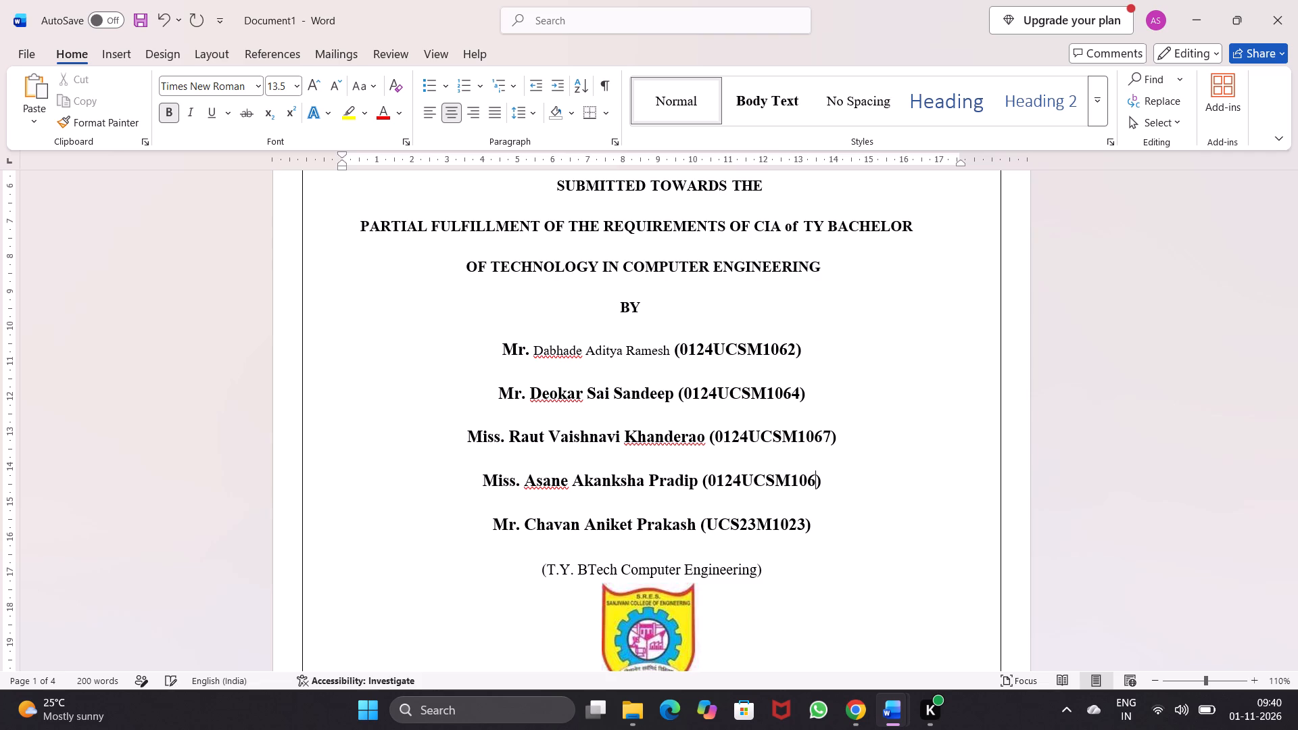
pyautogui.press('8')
# Check the report's student table, and rework the fifth cover student's ID number so that it begins with 0125UCSM.
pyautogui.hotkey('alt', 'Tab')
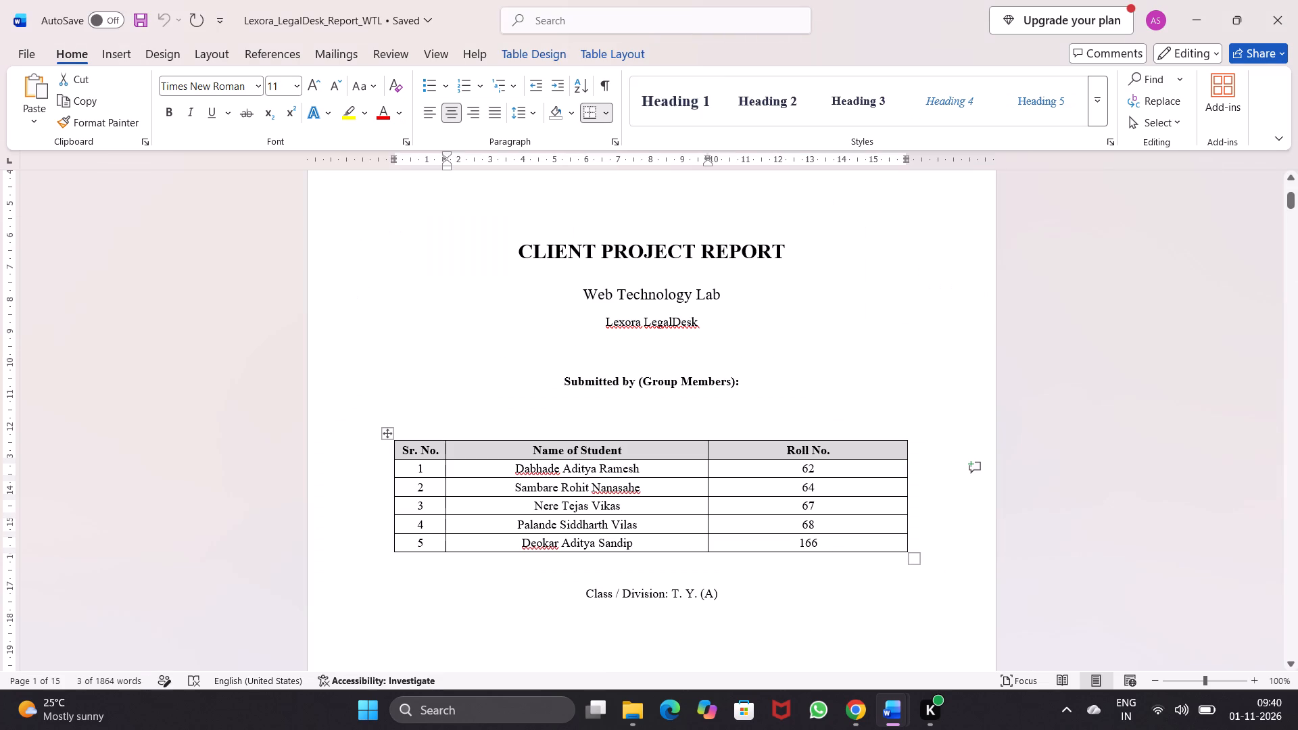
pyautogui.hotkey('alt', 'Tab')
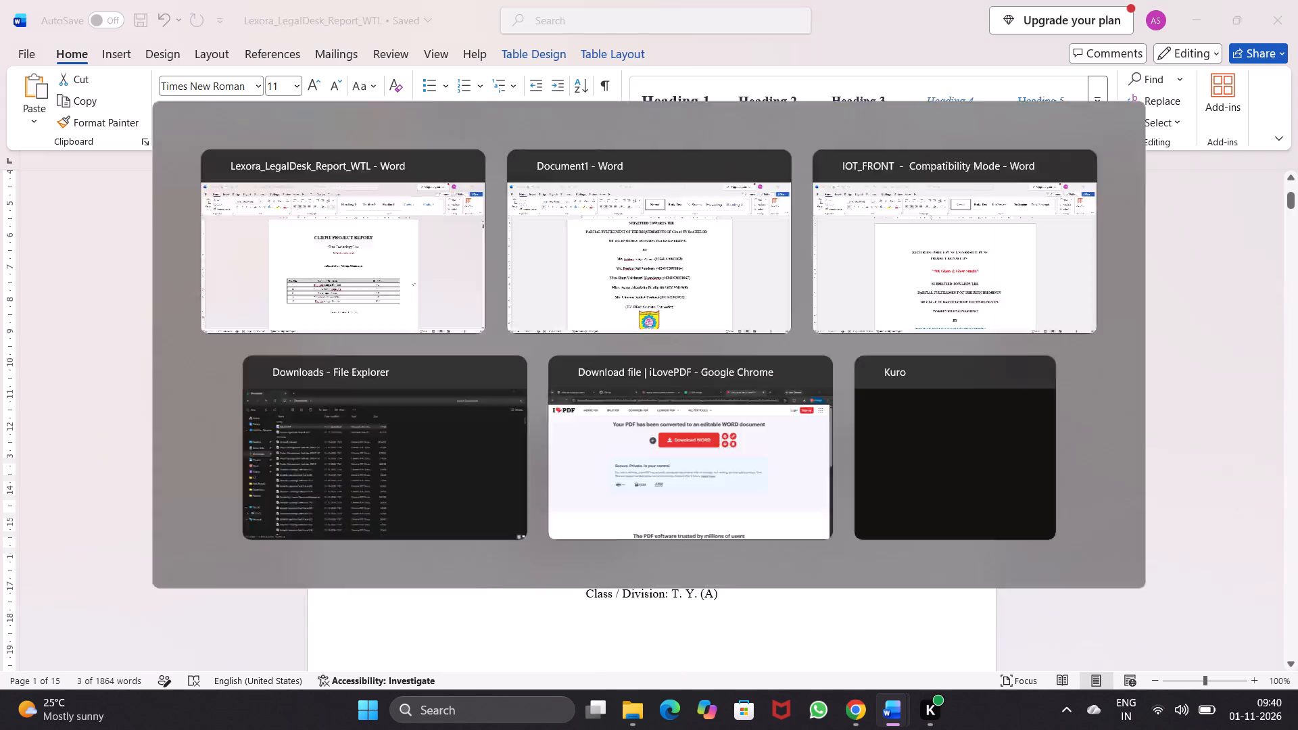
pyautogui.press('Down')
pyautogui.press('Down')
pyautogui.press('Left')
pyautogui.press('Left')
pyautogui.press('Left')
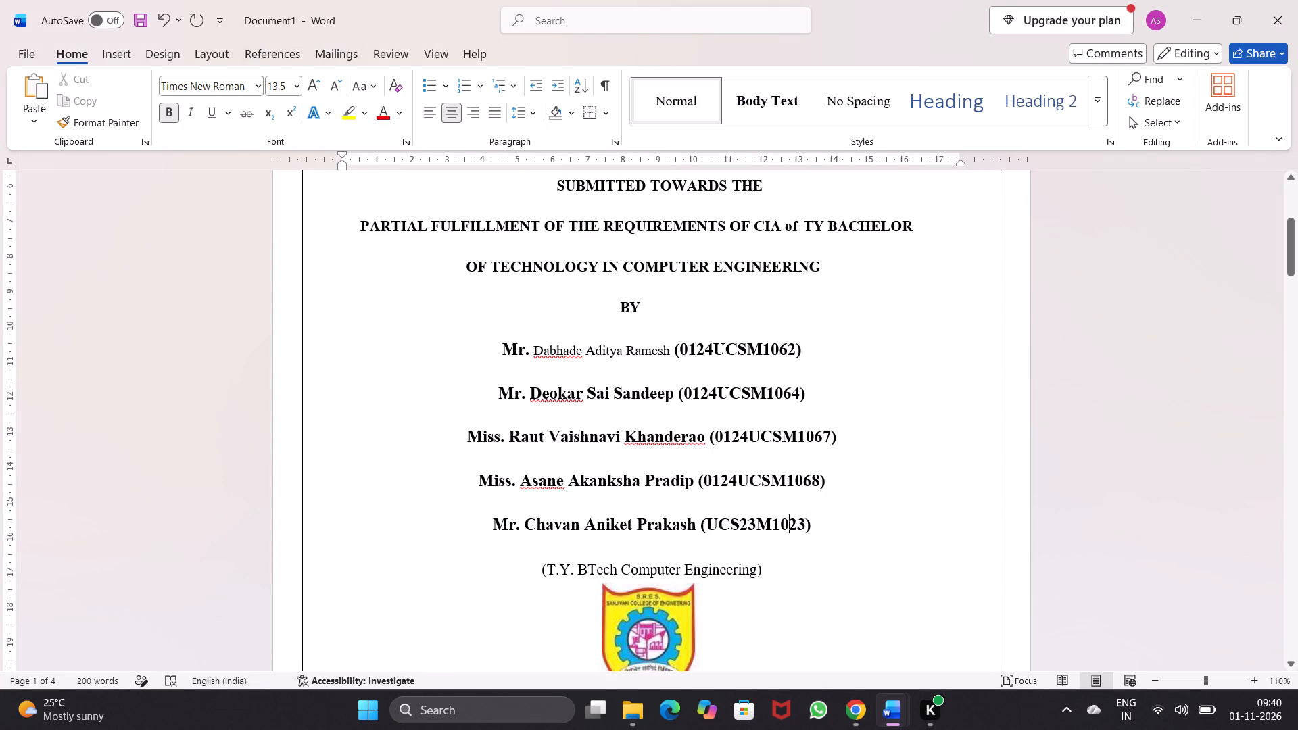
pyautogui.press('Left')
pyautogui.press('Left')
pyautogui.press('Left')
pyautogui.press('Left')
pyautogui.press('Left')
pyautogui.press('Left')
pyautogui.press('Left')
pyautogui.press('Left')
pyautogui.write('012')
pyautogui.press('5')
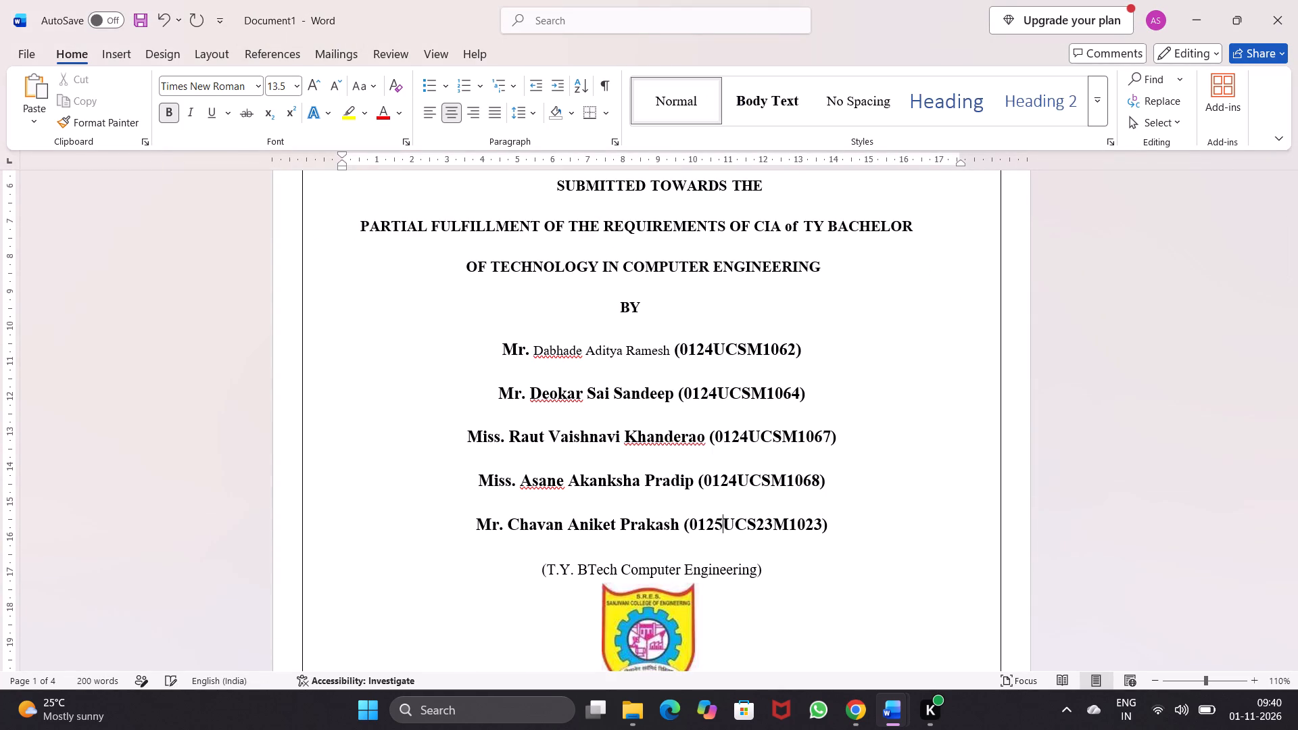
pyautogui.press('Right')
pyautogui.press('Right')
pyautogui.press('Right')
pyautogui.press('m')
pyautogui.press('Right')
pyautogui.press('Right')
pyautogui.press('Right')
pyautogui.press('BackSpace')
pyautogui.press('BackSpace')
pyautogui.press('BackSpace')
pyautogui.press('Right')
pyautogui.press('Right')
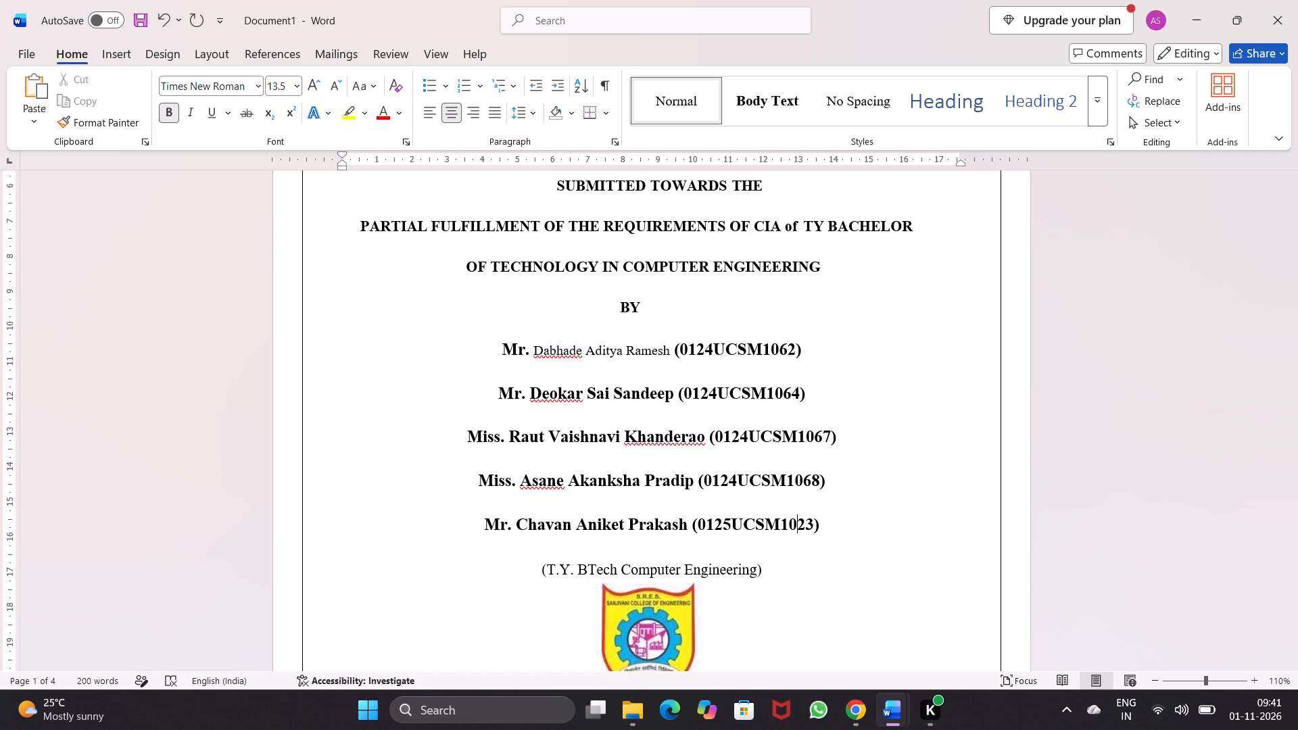
# Replace the last four digits of the fifth cover student's ID number with the fifth group member's own digits.
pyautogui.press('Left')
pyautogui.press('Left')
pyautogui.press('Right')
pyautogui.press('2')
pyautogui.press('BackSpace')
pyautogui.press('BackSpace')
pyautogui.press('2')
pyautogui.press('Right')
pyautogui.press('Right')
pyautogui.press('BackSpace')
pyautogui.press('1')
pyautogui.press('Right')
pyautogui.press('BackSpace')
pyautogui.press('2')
# Copy the second group member's full name from the student table in the Lexora_LegalDesk_Report_WTL document.
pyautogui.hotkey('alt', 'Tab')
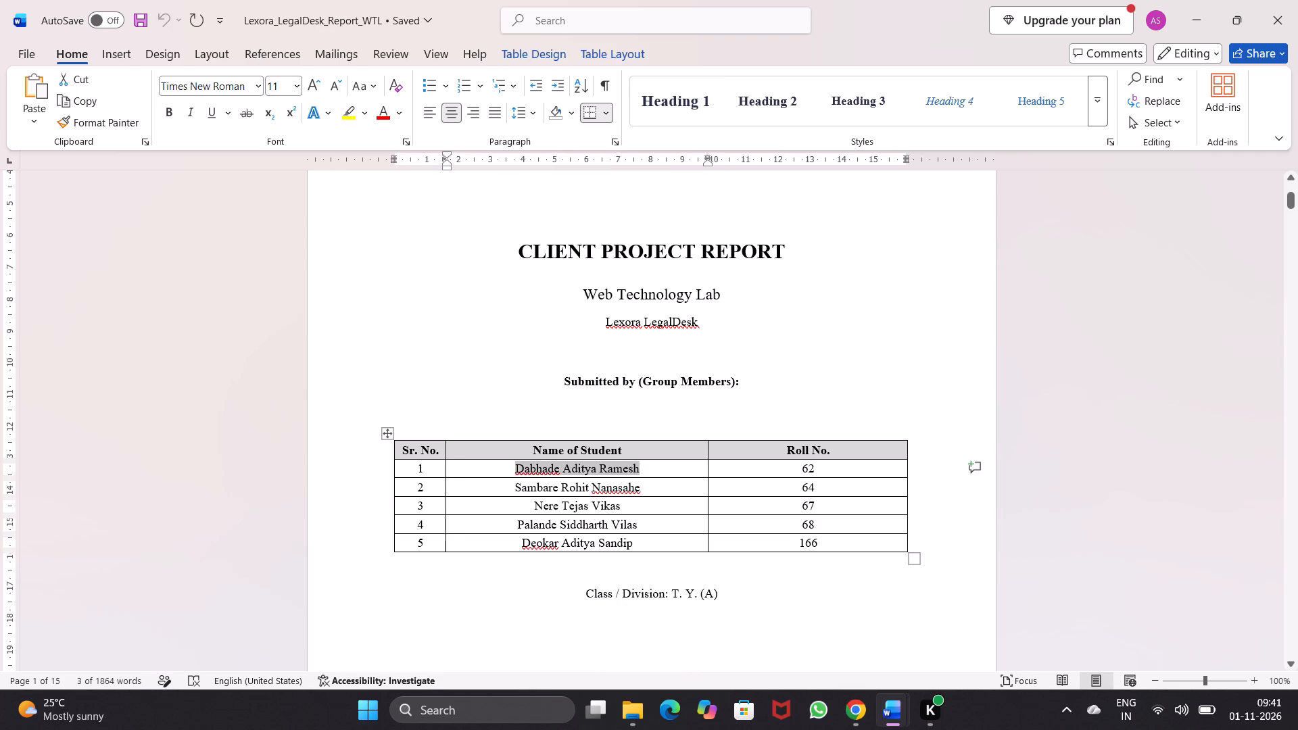
pyautogui.doubleClick(512, 487)
pyautogui.hotkey('shift', 'Right')
pyautogui.press('Left')
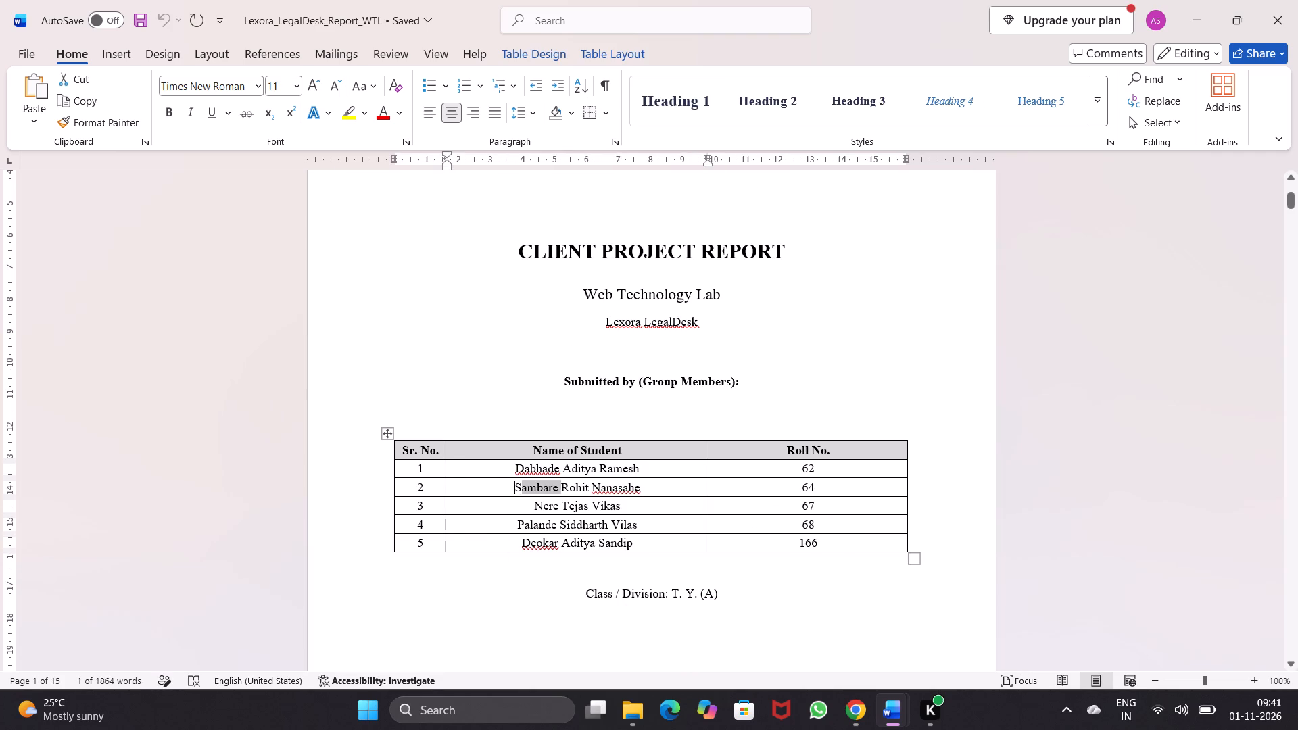
pyautogui.press('Left')
pyautogui.hotkey('shift', 'Right')
pyautogui.hotkey('shift', 'Right')
pyautogui.hotkey('shift', 'Right')
pyautogui.hotkey('shift', 'Right')
pyautogui.hotkey('shift', 'Right')
pyautogui.hotkey('shift', 'Right')
pyautogui.hotkey('shift', 'Right')
pyautogui.hotkey('shift', 'Right')
pyautogui.hotkey('shift', 'Right')
pyautogui.hotkey('shift', 'Right')
pyautogui.hotkey('shift', 'Right')
pyautogui.hotkey('shift', 'Right')
pyautogui.hotkey('shift', 'Right')
pyautogui.hotkey('shift', 'Right')
pyautogui.hotkey('shift', 'Right')
pyautogui.hotkey('shift', 'Right')
pyautogui.hotkey('shift', 'Right')
pyautogui.hotkey('shift', 'Right')
pyautogui.hotkey('shift', 'Right')
pyautogui.hotkey('shift', 'Right')
pyautogui.hotkey('shift', 'Right')
pyautogui.hotkey('shift', 'Right')
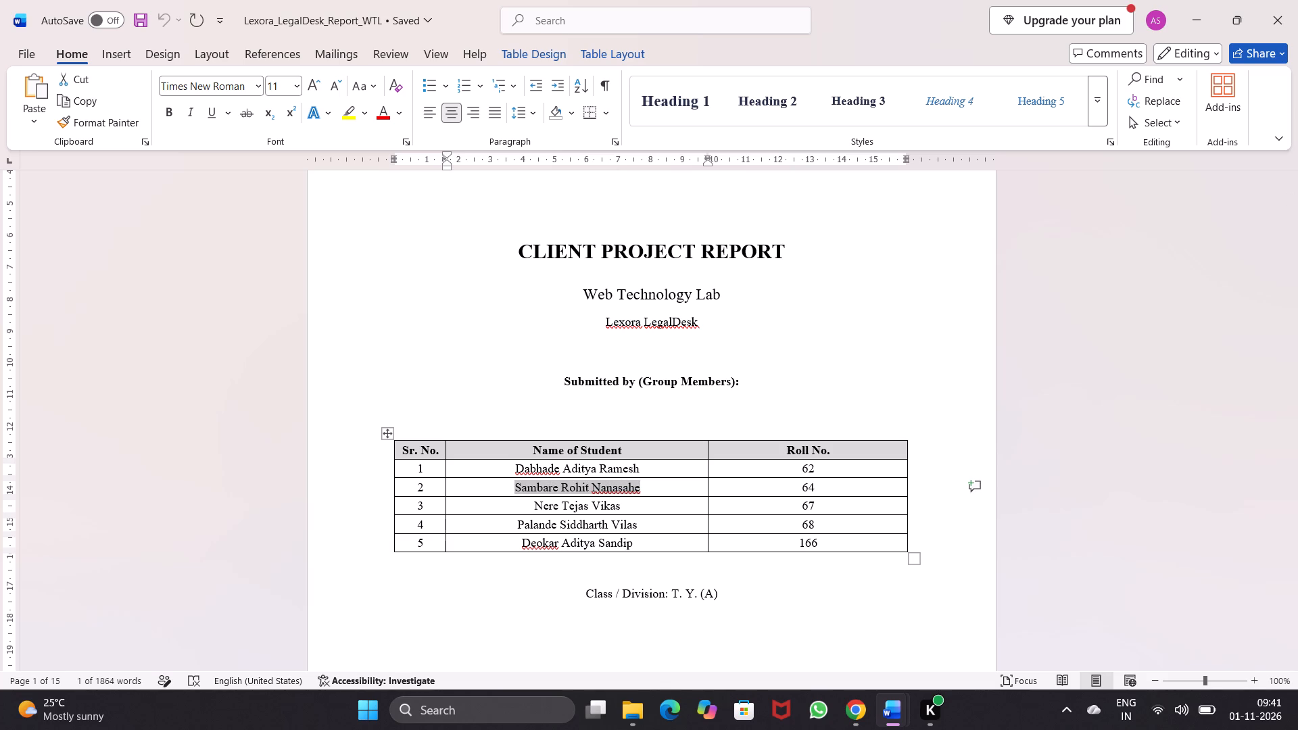
pyautogui.hotkey('ctrl', 'c')
# In Document1, replace the second cover student's name with the copied name, keeping the title and ID number, and add a final b.
pyautogui.hotkey('alt', 'Tab')
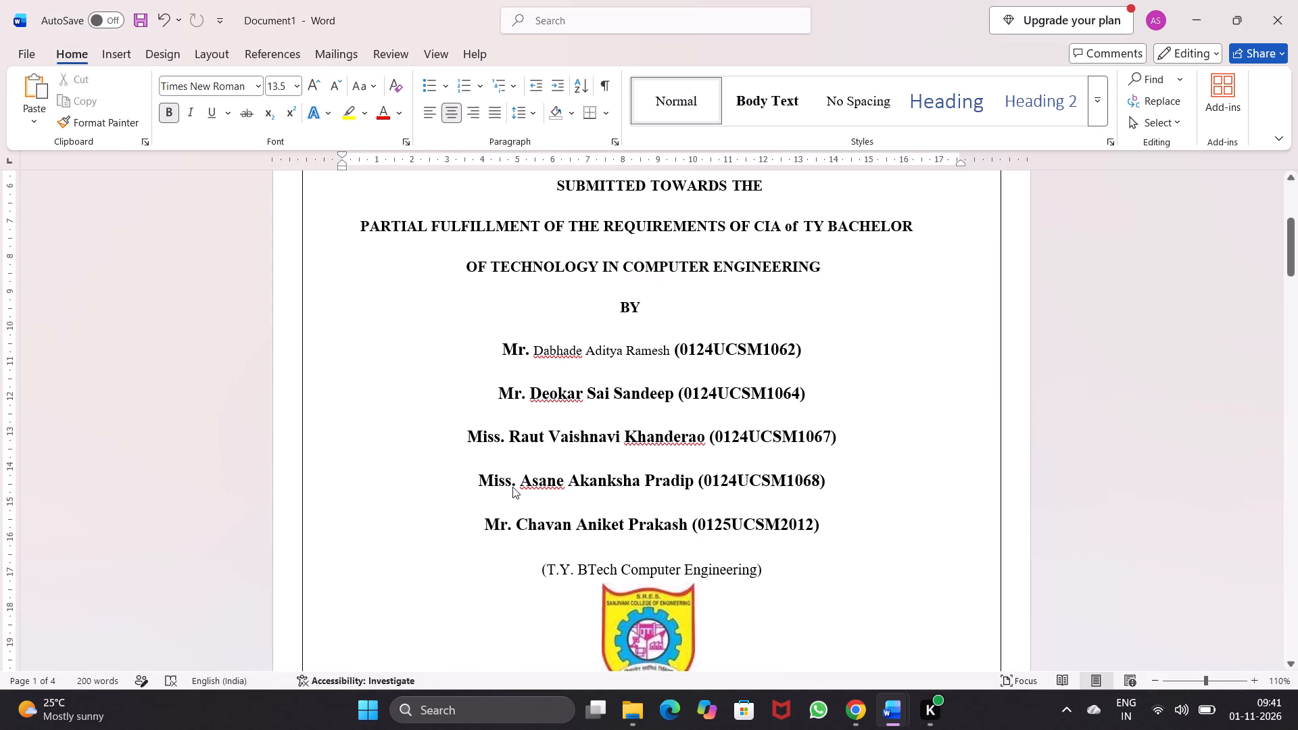
pyautogui.click(529, 394)
pyautogui.hotkey('shift', 'Right')
pyautogui.hotkey('shift', 'Right')
pyautogui.hotkey('shift', 'Right')
pyautogui.hotkey('shift', 'Right')
pyautogui.hotkey('shift', 'Right')
pyautogui.hotkey('shift', 'Right')
pyautogui.hotkey('shift', 'Right')
pyautogui.hotkey('shift', 'Right')
pyautogui.hotkey('shift', 'Right')
pyautogui.hotkey('shift', 'Right')
pyautogui.hotkey('shift', 'Right')
pyautogui.hotkey('shift', 'Right')
pyautogui.hotkey('shift', 'Right')
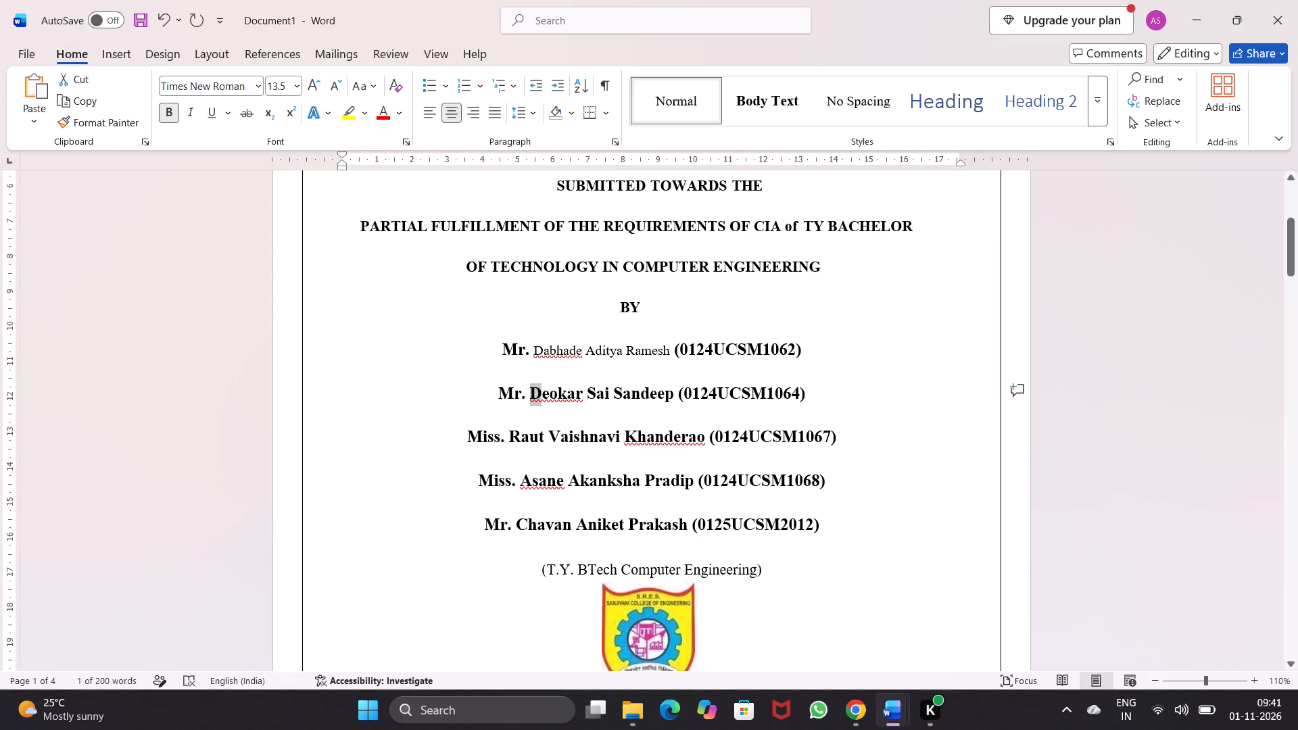
pyautogui.hotkey('shift', 'Right')
pyautogui.hotkey('shift', 'Right')
pyautogui.hotkey('shift', 'Right')
pyautogui.hotkey('shift', 'Right')
pyautogui.hotkey('shift', 'Right')
pyautogui.hotkey('ctrl', 'v')
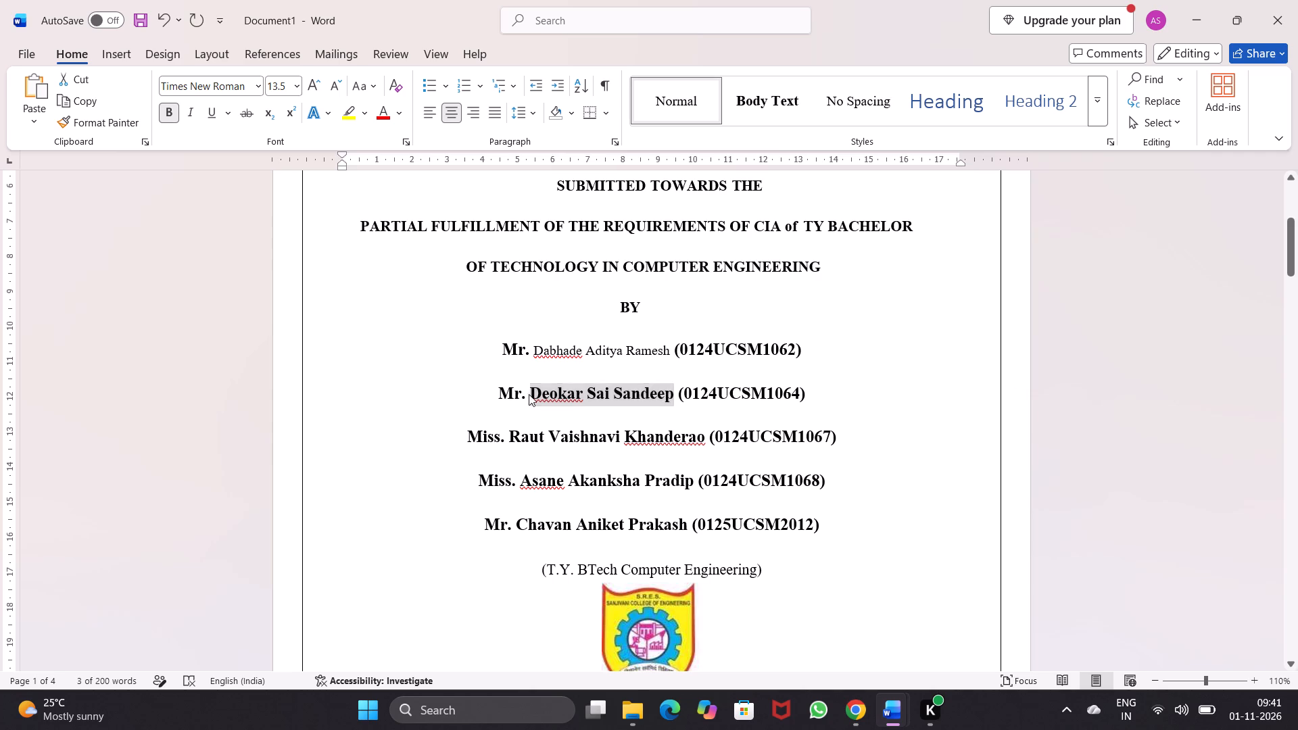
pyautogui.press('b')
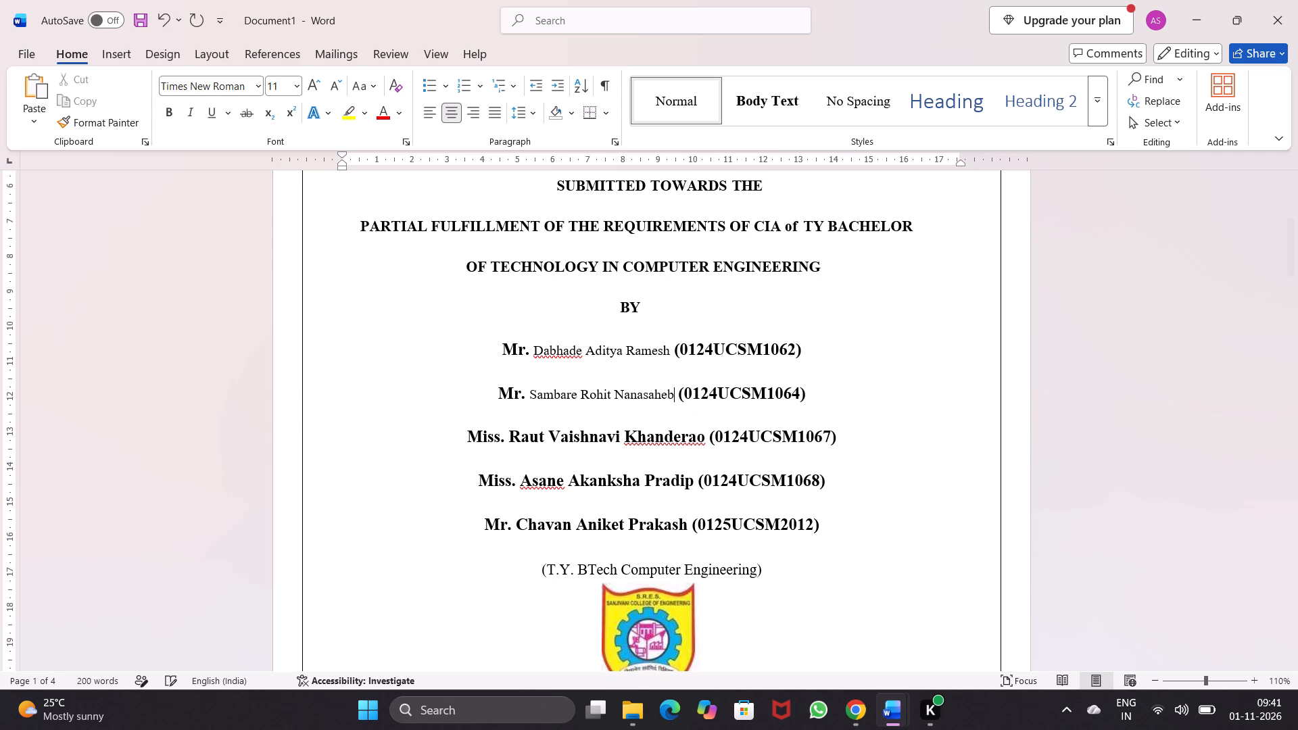
pyautogui.press('Down')
# Copy the third group member's full name from the student table in the Lexora_LegalDesk_Report_WTL document.
pyautogui.hotkey('alt', 'Tab')
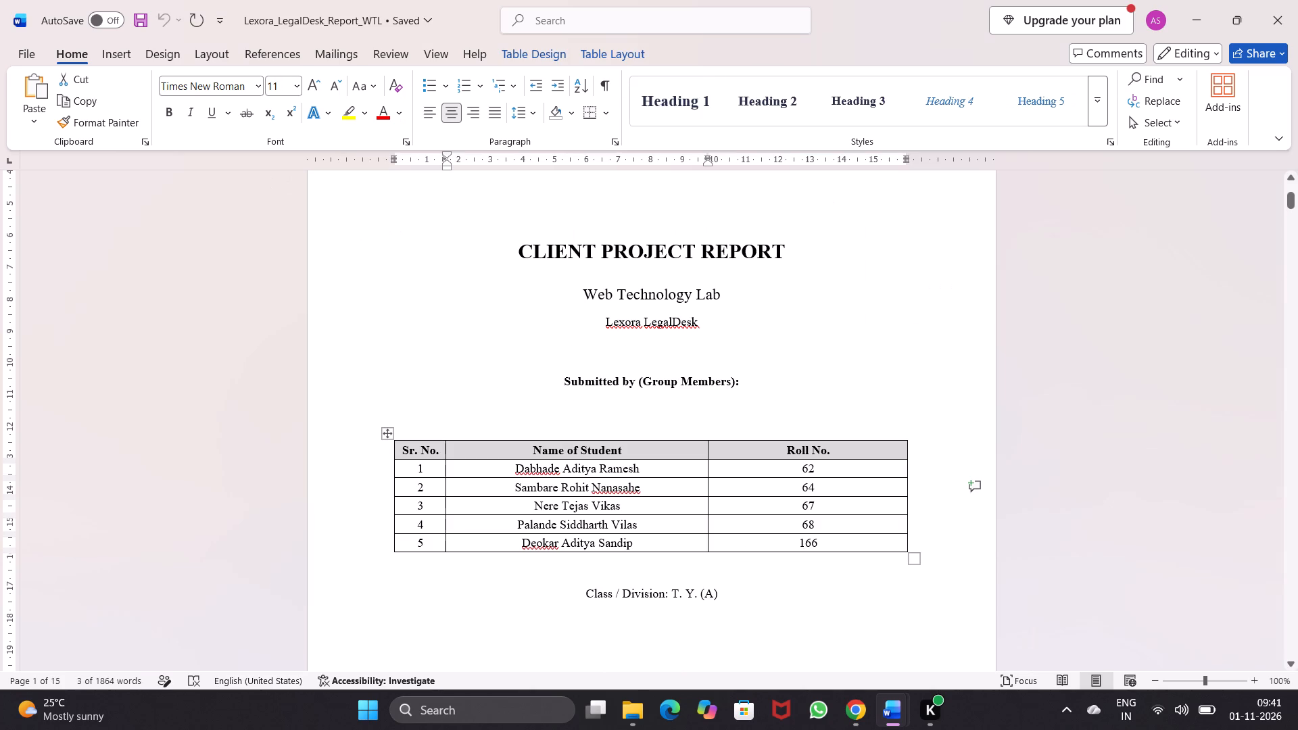
pyautogui.doubleClick(537, 509)
pyautogui.hotkey('shift', 'Right')
pyautogui.press('Left')
pyautogui.press('Left')
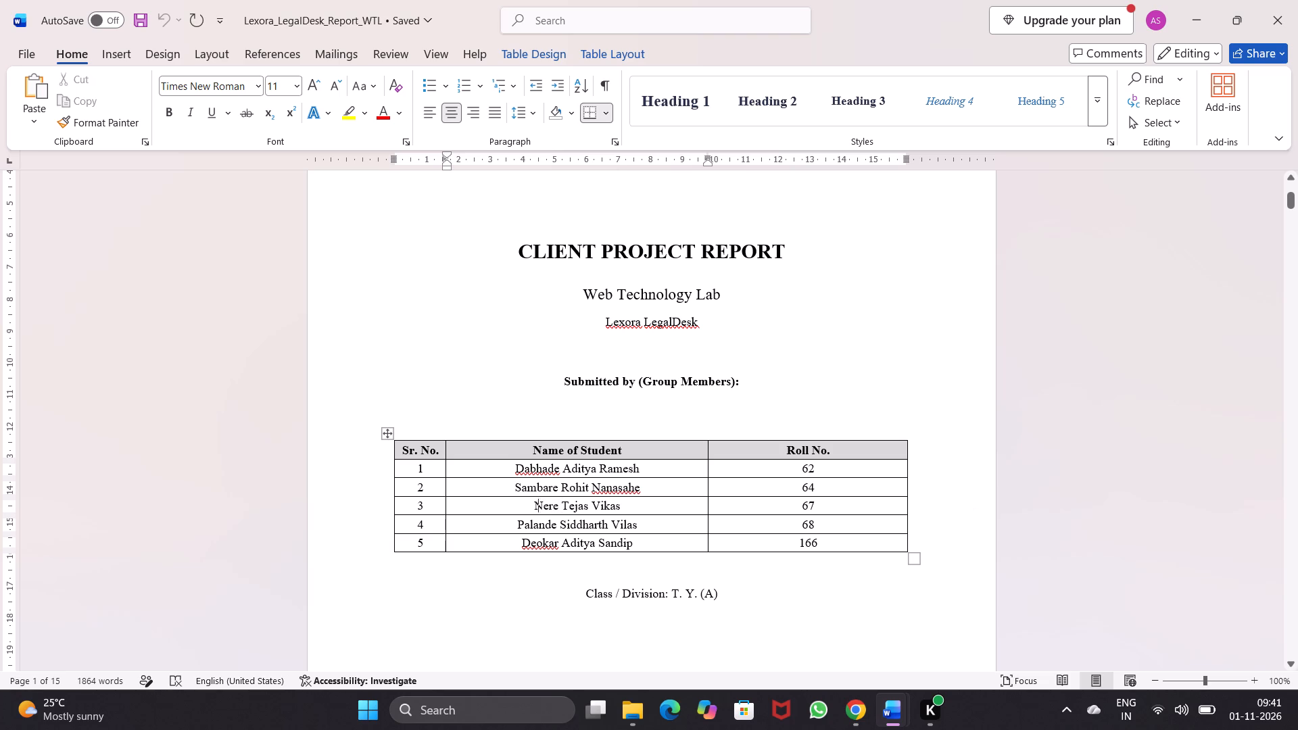
pyautogui.hotkey('shift', 'Right')
pyautogui.hotkey('shift', 'Right')
pyautogui.hotkey('shift', 'Right')
pyautogui.hotkey('shift', 'Right')
pyautogui.hotkey('shift', 'Right')
pyautogui.hotkey('shift', 'Right')
pyautogui.hotkey('shift', 'Right')
pyautogui.hotkey('shift', 'Right')
pyautogui.hotkey('shift', 'Right')
pyautogui.hotkey('shift', 'Right')
pyautogui.hotkey('shift', 'Right')
pyautogui.hotkey('shift', 'Right')
pyautogui.hotkey('shift', 'Right')
pyautogui.hotkey('shift', 'Right')
pyautogui.hotkey('shift', 'Right')
pyautogui.hotkey('shift', 'Right')
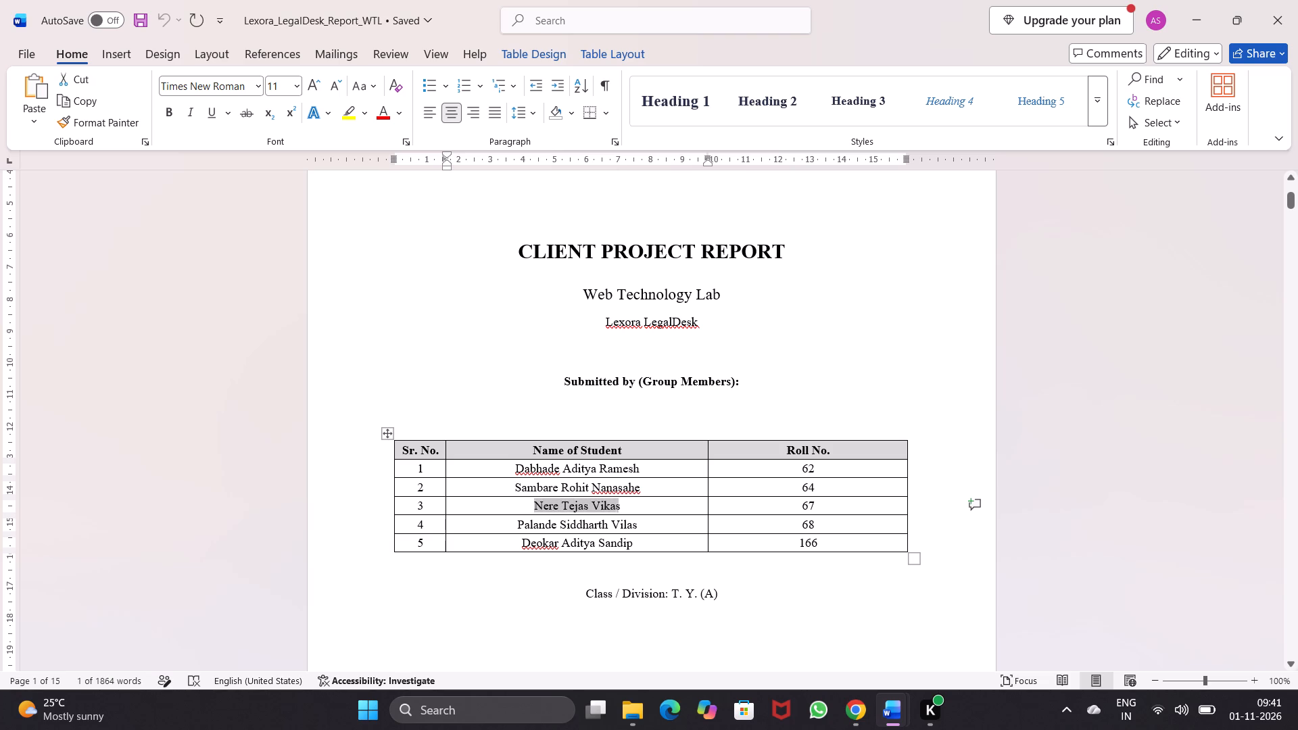
pyautogui.hotkey('ctrl', 'c')
# In Document1, replace the third cover student's name with the copied name, keeping the title and ID number.
pyautogui.hotkey('alt', 'Tab')
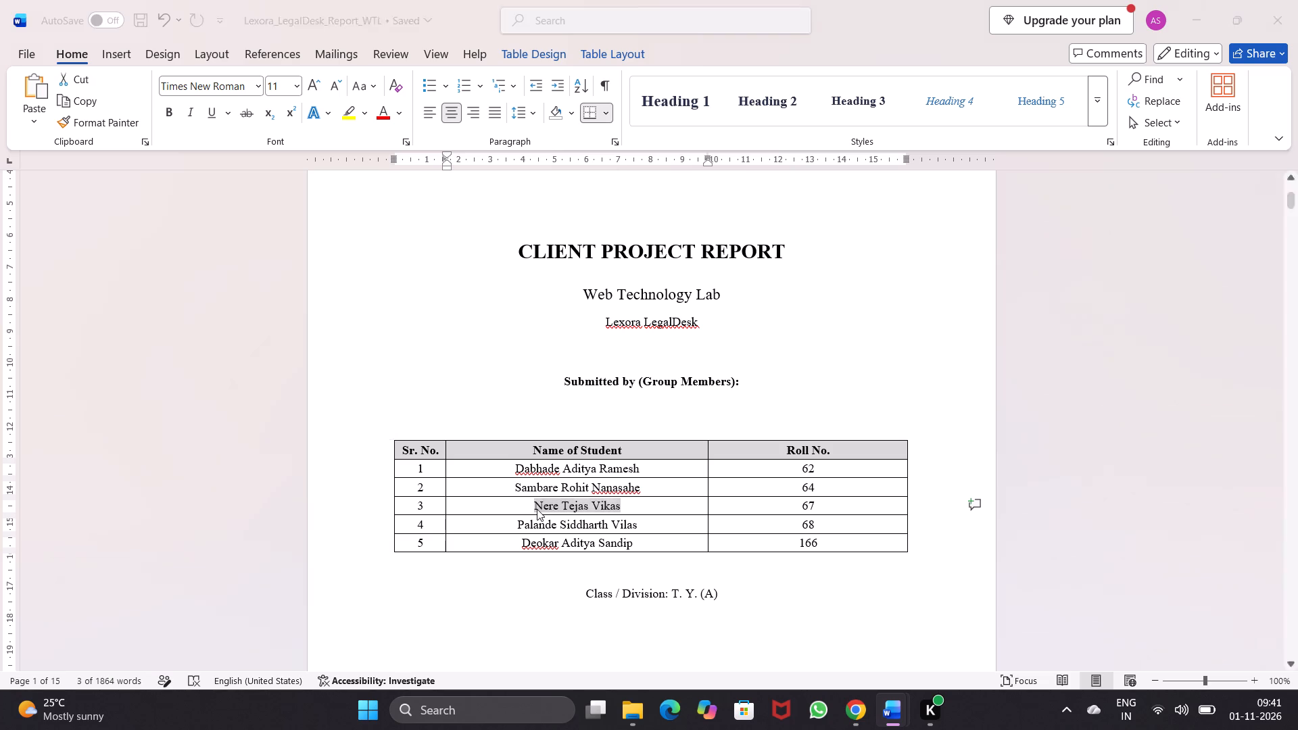
pyautogui.press('Down')
pyautogui.press('Left')
pyautogui.press('Left')
pyautogui.press('Left')
pyautogui.press('Left')
pyautogui.press('Left')
pyautogui.press('Left')
pyautogui.press('Left')
pyautogui.press('Left')
pyautogui.press('Left')
pyautogui.press('Left')
pyautogui.press('Left')
pyautogui.press('Left')
pyautogui.press('Left')
pyautogui.press('Left')
pyautogui.press('Left')
pyautogui.press('Left')
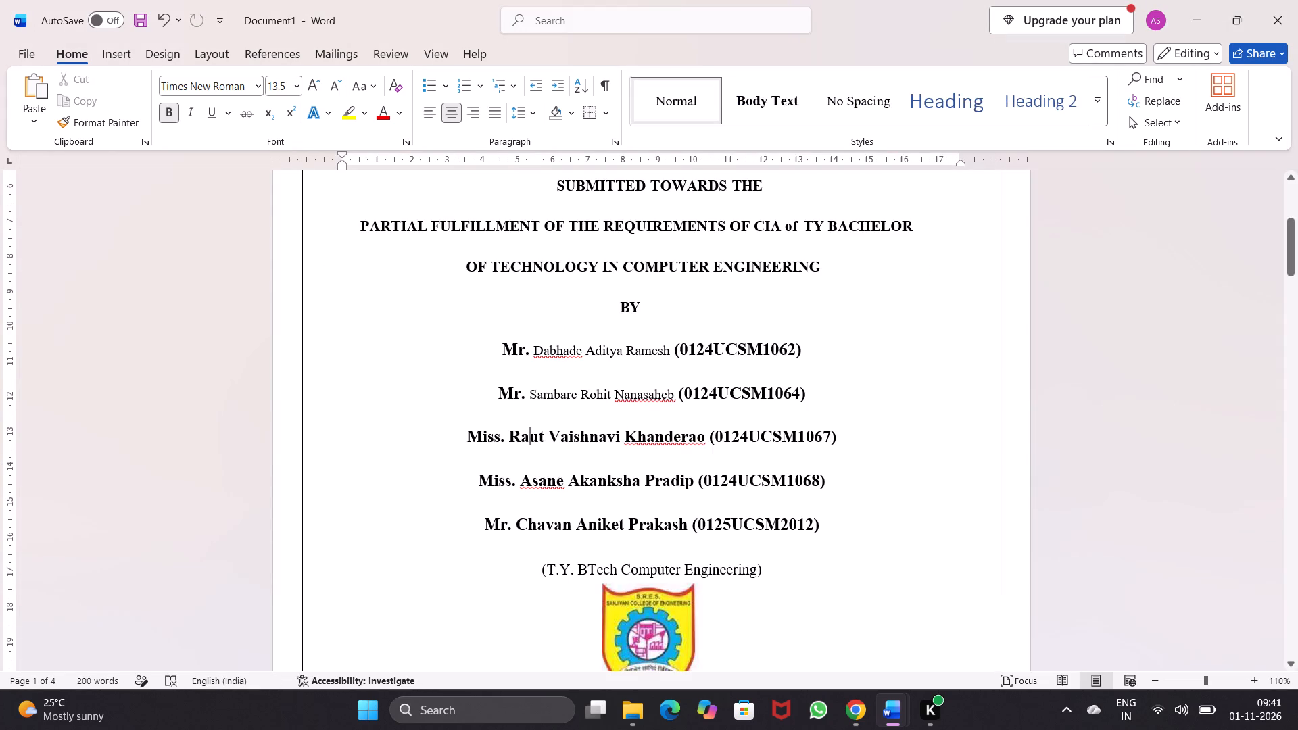
pyautogui.press('Left')
pyautogui.press('Left')
pyautogui.hotkey('shift', 'Right')
pyautogui.hotkey('shift', 'Right')
pyautogui.hotkey('shift', 'Right')
pyautogui.hotkey('shift', 'Right')
pyautogui.hotkey('shift', 'Right')
pyautogui.hotkey('shift', 'Right')
pyautogui.hotkey('shift', 'Right')
pyautogui.hotkey('shift', 'Right')
pyautogui.hotkey('shift', 'Right')
pyautogui.hotkey('shift', 'Right')
pyautogui.hotkey('shift', 'Right')
pyautogui.hotkey('shift', 'Right')
pyautogui.hotkey('shift', 'Right')
pyautogui.hotkey('shift', 'Right')
pyautogui.hotkey('shift', 'Right')
pyautogui.hotkey('shift', 'Right')
pyautogui.hotkey('shift', 'Right')
pyautogui.hotkey('shift', 'Right')
pyautogui.hotkey('shift', 'Right')
pyautogui.hotkey('shift', 'Right')
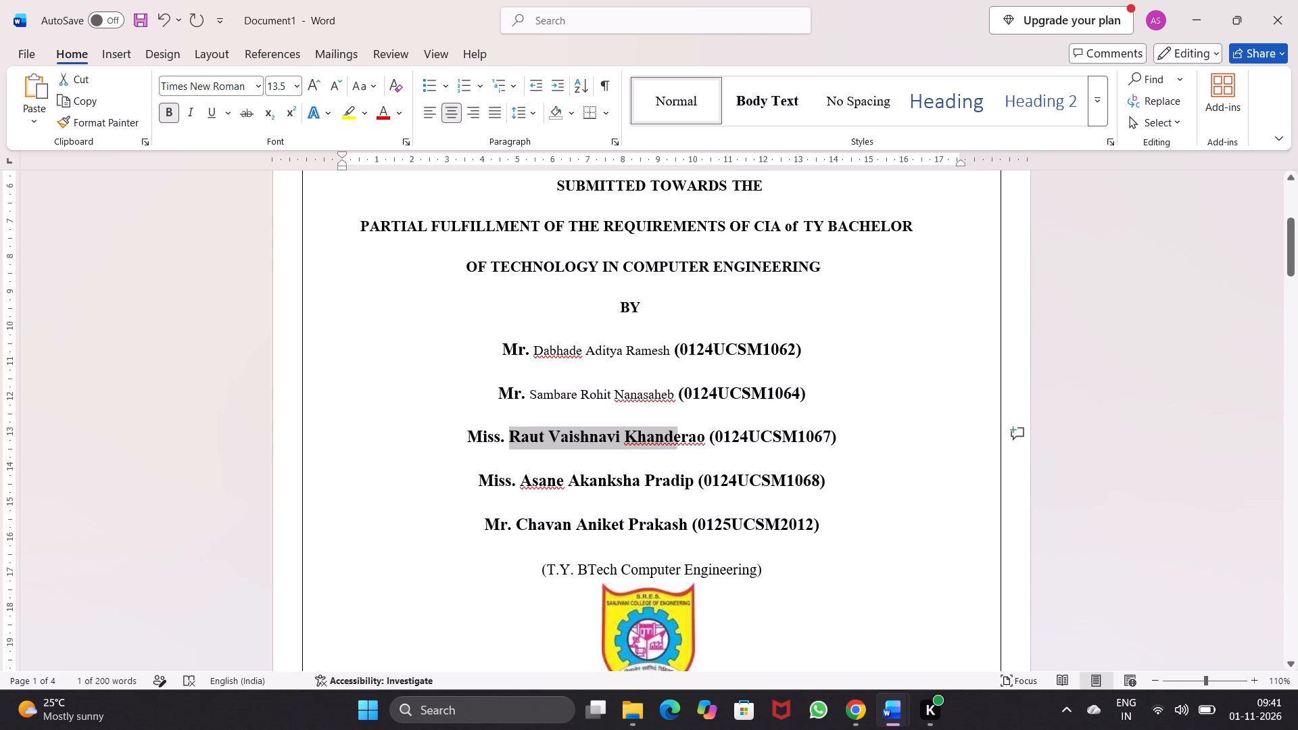
pyautogui.hotkey('shift', 'Right')
pyautogui.hotkey('shift', 'Right')
pyautogui.hotkey('ctrl', 'v')
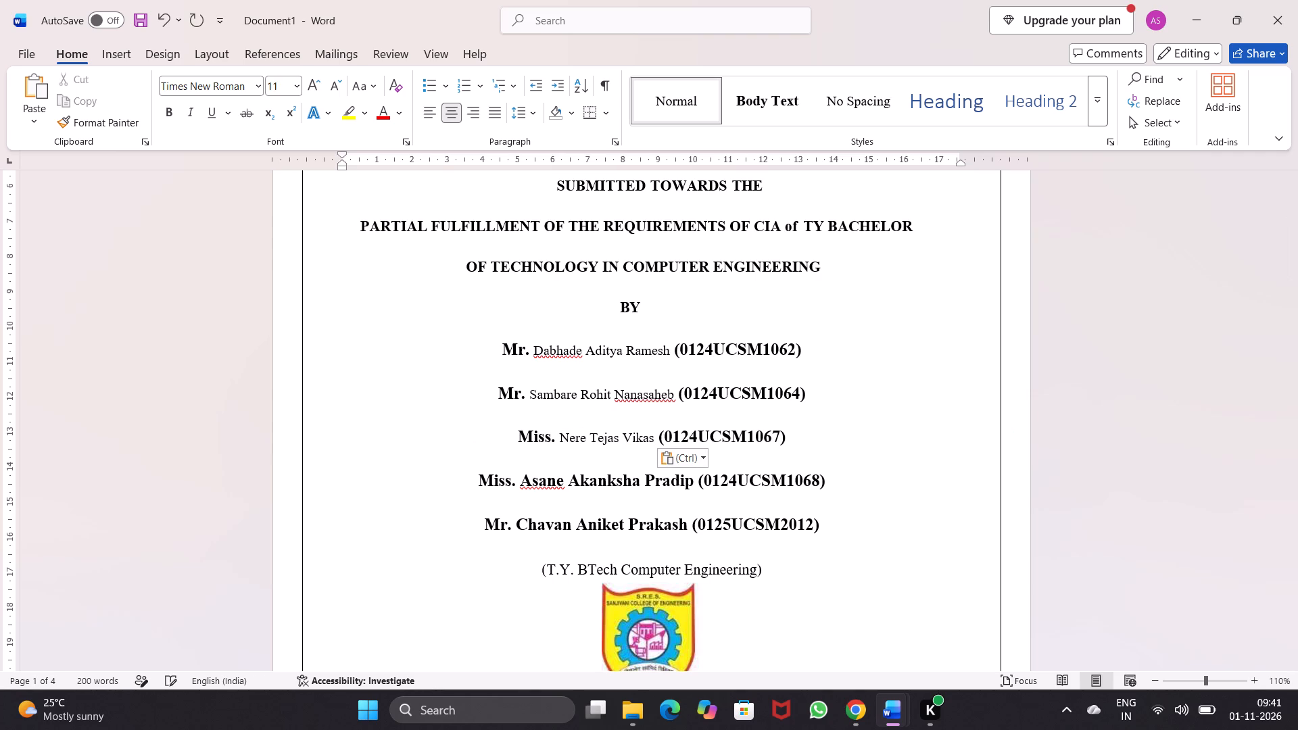
# Copy the fourth group member's name from the student table in Lexora_LegalDesk_Report_WTL and return to Document1's cover.
pyautogui.hotkey('alt', 'Tab')
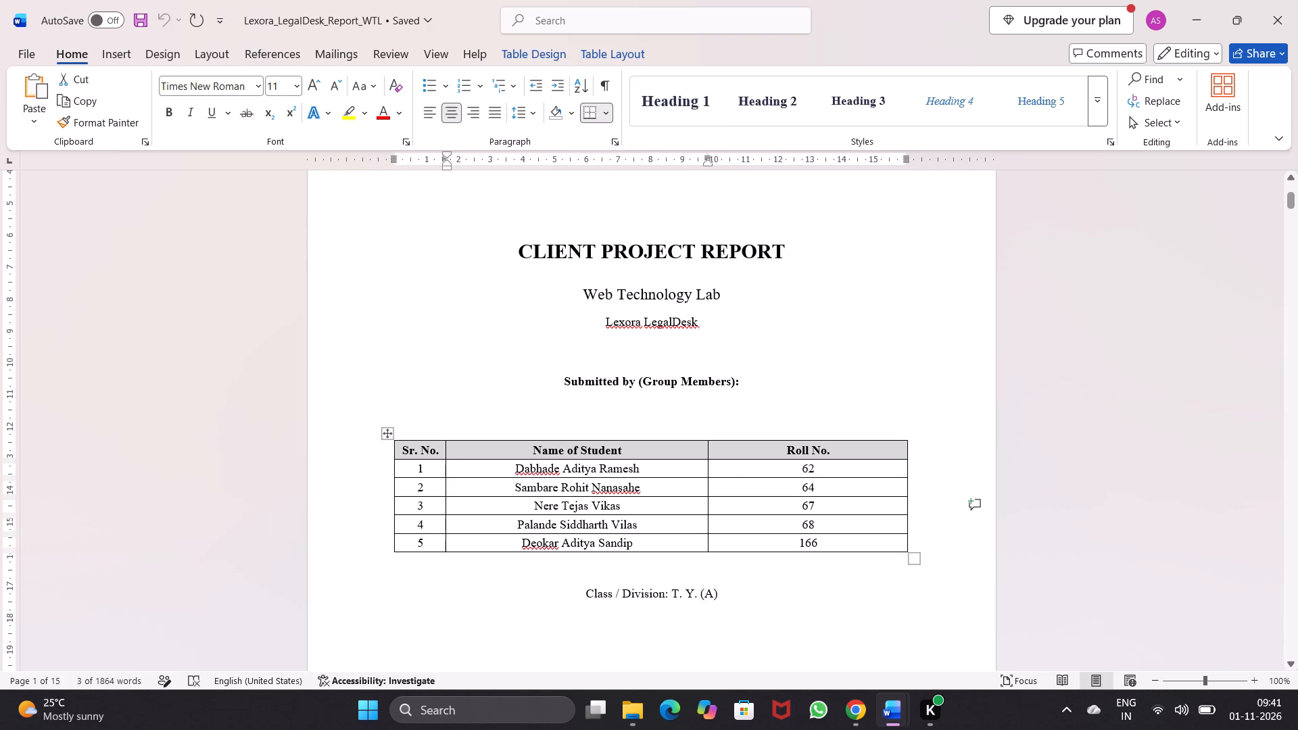
pyautogui.click(519, 522)
pyautogui.hotkey('shift', 'Right')
pyautogui.hotkey('shift', 'Right')
pyautogui.hotkey('shift', 'Right')
pyautogui.hotkey('shift', 'Right')
pyautogui.hotkey('shift', 'Right')
pyautogui.hotkey('shift', 'Right')
pyautogui.hotkey('shift', 'Right')
pyautogui.hotkey('shift', 'Right')
pyautogui.hotkey('shift', 'Right')
pyautogui.hotkey('shift', 'Right')
pyautogui.hotkey('shift', 'Right')
pyautogui.hotkey('shift', 'Right')
pyautogui.hotkey('shift', 'Right')
pyautogui.hotkey('shift', 'Right')
pyautogui.hotkey('shift', 'Right')
pyautogui.hotkey('shift', 'Right')
pyautogui.hotkey('shift', 'Right')
pyautogui.hotkey('shift', 'Right')
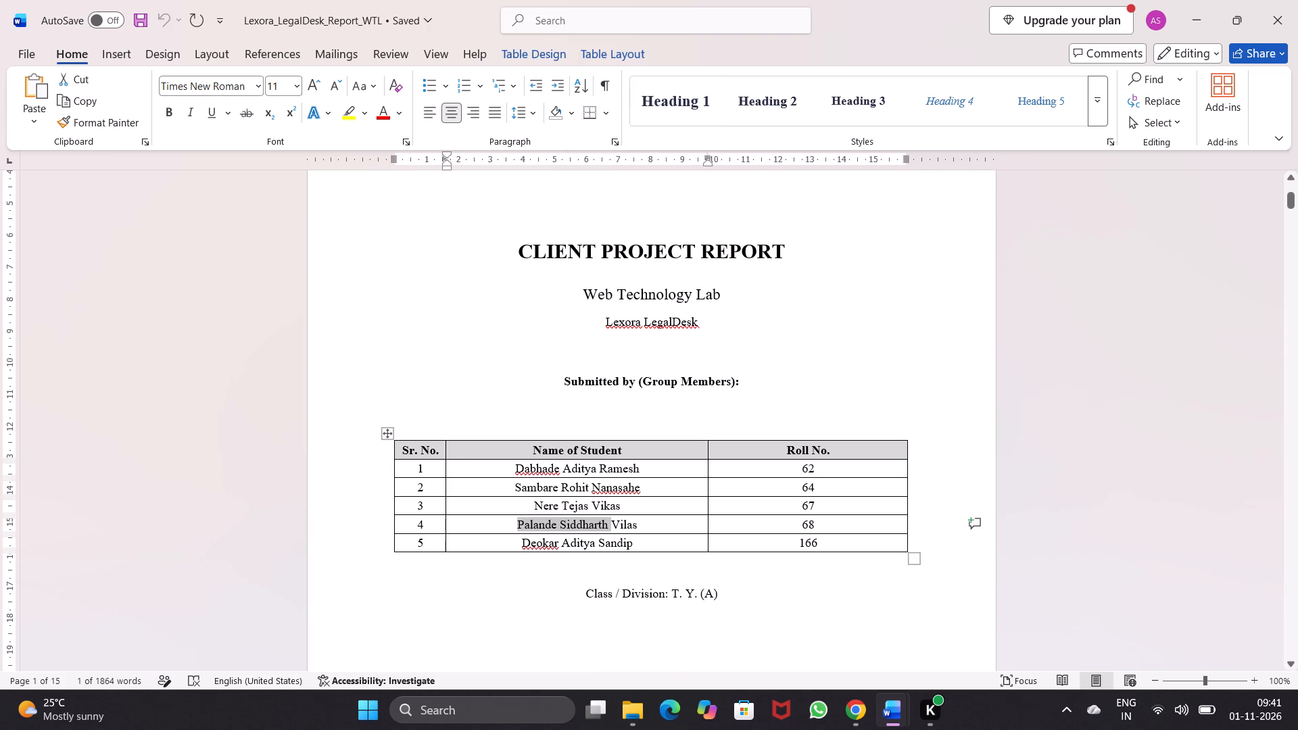
pyautogui.hotkey('shift', 'Right')
pyautogui.hotkey('shift', 'Right')
pyautogui.hotkey('shift', 'Right')
pyautogui.hotkey('shift', 'Right')
pyautogui.hotkey('shift', 'Right')
pyautogui.hotkey('ctrl', 'c')
pyautogui.hotkey('alt', 'Tab')
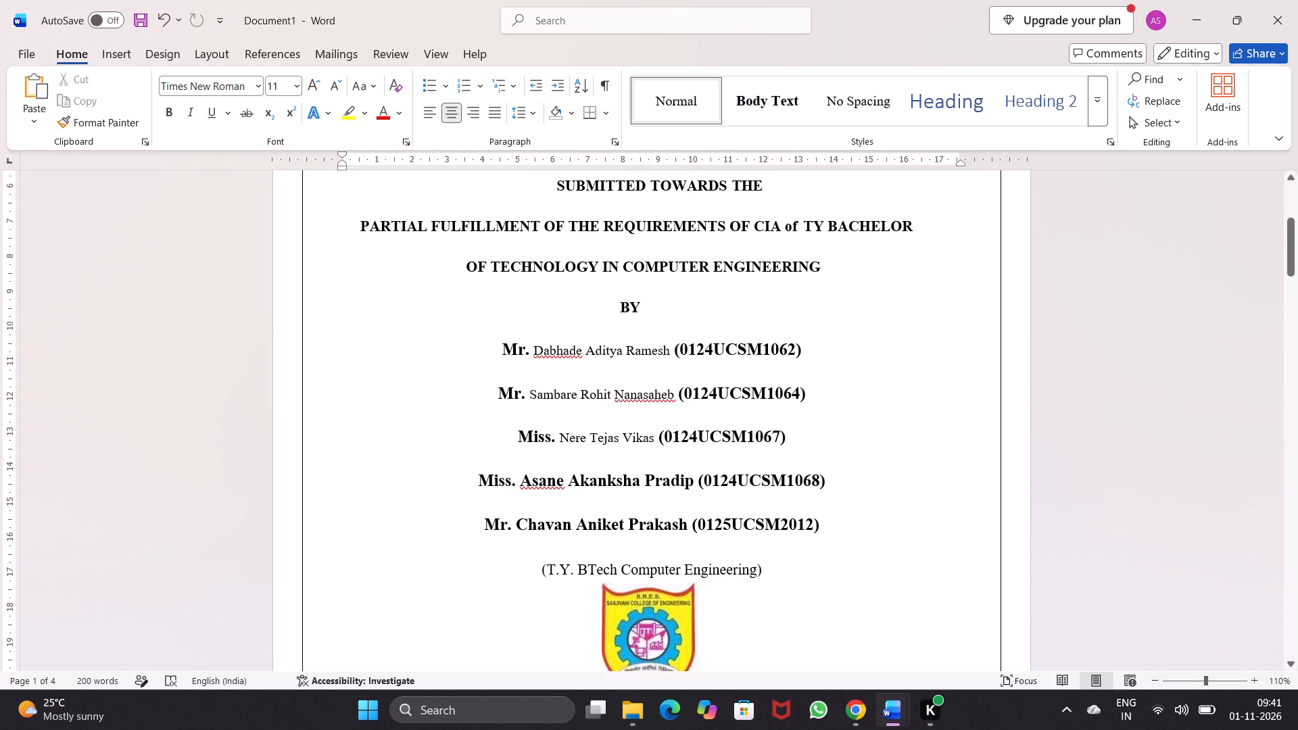
# Replace the fourth student's name in the cover list, keeping the title and ID, with the copied fourth member's name.
pyautogui.click(523, 487)
pyautogui.hotkey('shift', 'Right')
pyautogui.hotkey('shift', 'Right')
pyautogui.hotkey('shift', 'Right')
pyautogui.hotkey('shift', 'Right')
pyautogui.hotkey('shift', 'Right')
pyautogui.hotkey('shift', 'Right')
pyautogui.hotkey('shift', 'Right')
pyautogui.hotkey('shift', 'Right')
pyautogui.hotkey('shift', 'Right')
pyautogui.hotkey('shift', 'Right')
pyautogui.hotkey('shift', 'Right')
pyautogui.hotkey('shift', 'Right')
pyautogui.hotkey('shift', 'Right')
pyautogui.hotkey('shift', 'Right')
pyautogui.hotkey('shift', 'Right')
pyautogui.hotkey('shift', 'Right')
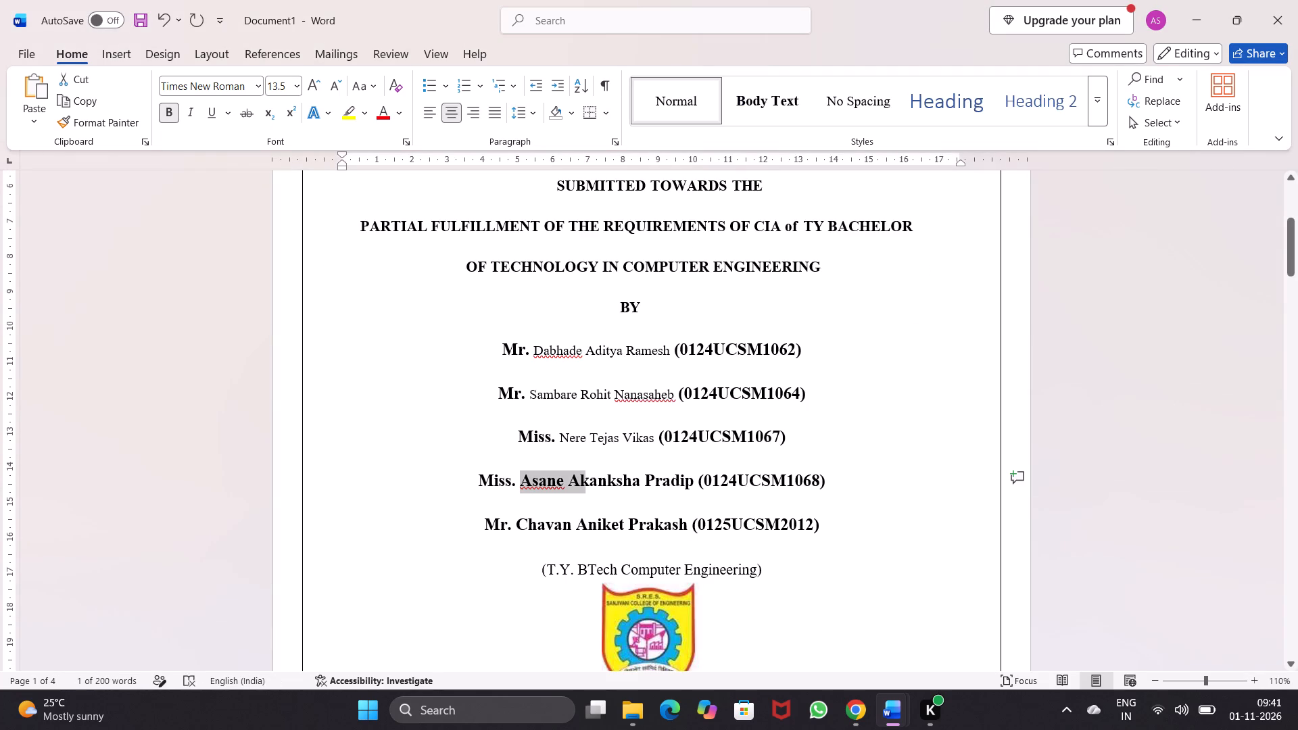
pyautogui.hotkey('shift', 'Right')
pyautogui.hotkey('shift', 'Right')
pyautogui.hotkey('shift', 'Right')
pyautogui.hotkey('shift', 'Right')
pyautogui.hotkey('shift', 'Right')
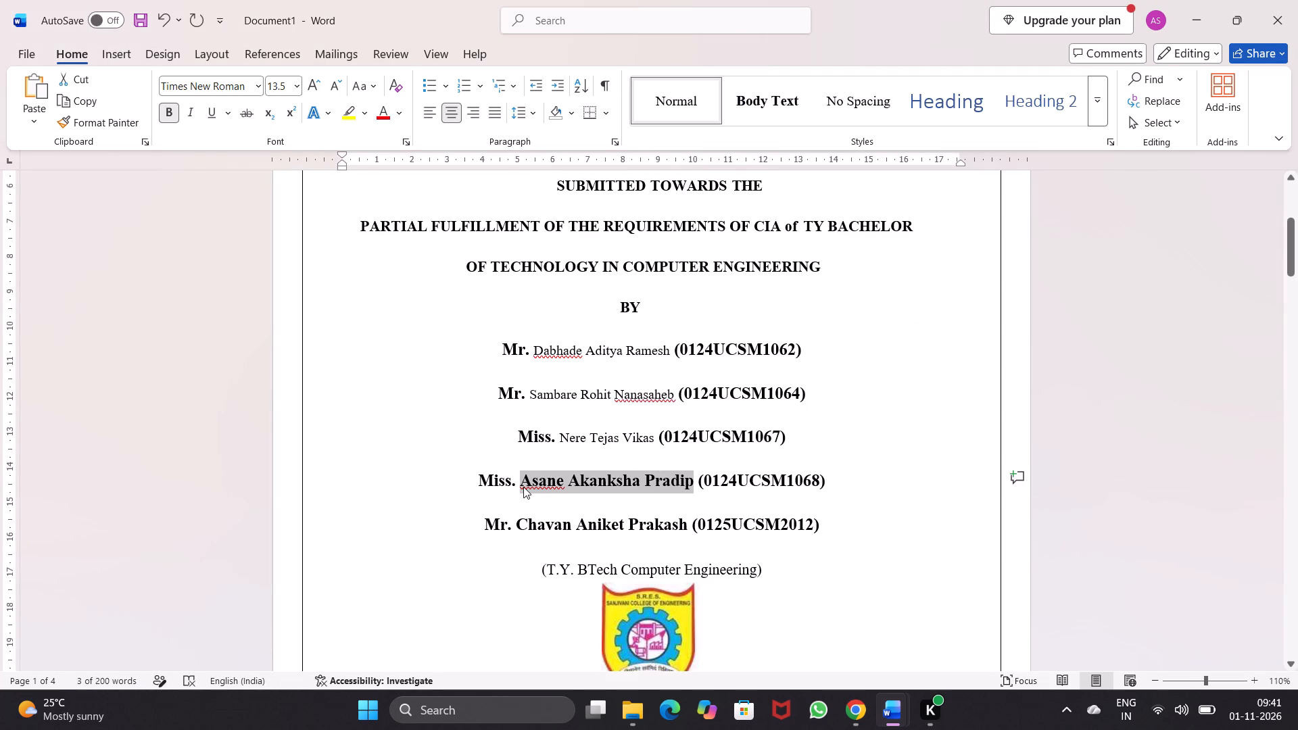
pyautogui.hotkey('ctrl', 'v')
# Copy the fifth group member's name from the student table in Lexora_LegalDesk_Report_WTL and return to Document1's cover.
pyautogui.hotkey('alt', 'Tab')
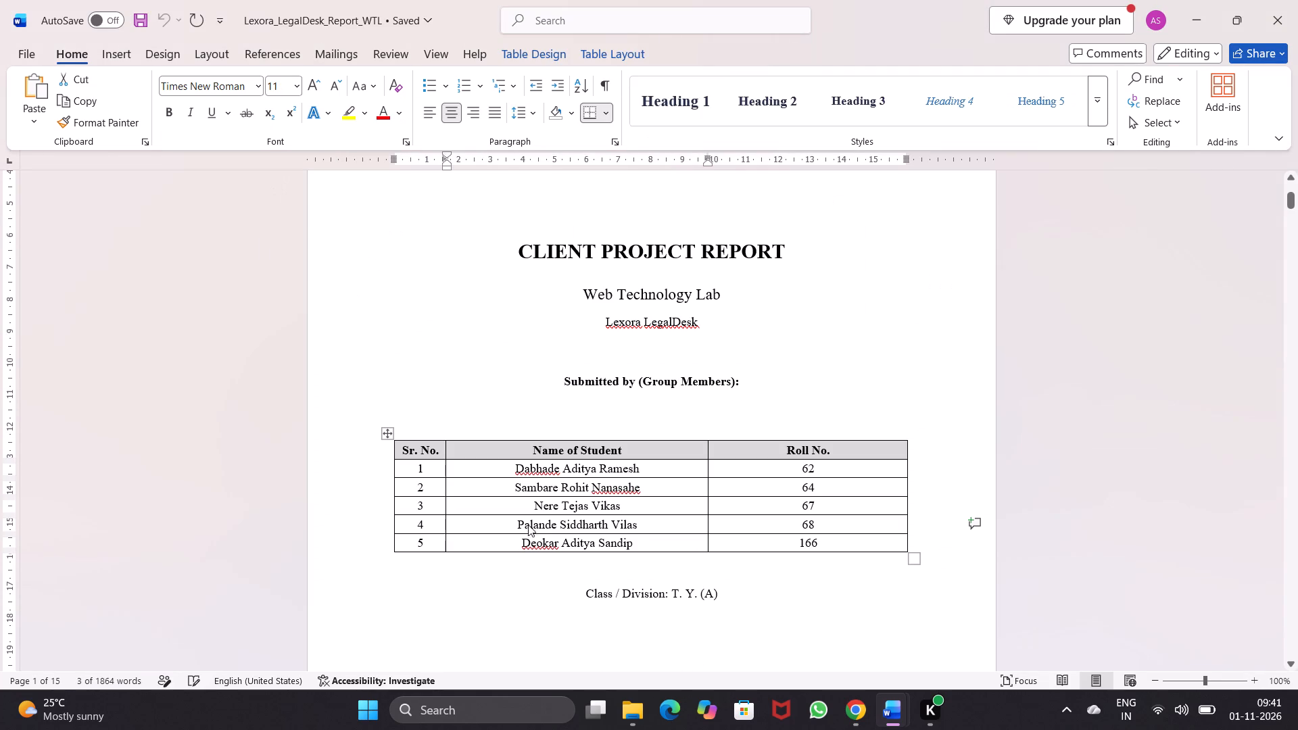
pyautogui.click(523, 542)
pyautogui.hotkey('shift', 'Right')
pyautogui.hotkey('shift', 'Right')
pyautogui.hotkey('shift', 'Right')
pyautogui.hotkey('shift', 'Right')
pyautogui.hotkey('shift', 'Right')
pyautogui.hotkey('shift', 'Right')
pyautogui.hotkey('shift', 'Right')
pyautogui.hotkey('shift', 'Right')
pyautogui.hotkey('shift', 'Right')
pyautogui.hotkey('shift', 'Right')
pyautogui.hotkey('shift', 'Right')
pyautogui.hotkey('shift', 'Right')
pyautogui.hotkey('shift', 'Right')
pyautogui.hotkey('shift', 'Right')
pyautogui.hotkey('shift', 'Right')
pyautogui.hotkey('shift', 'Right')
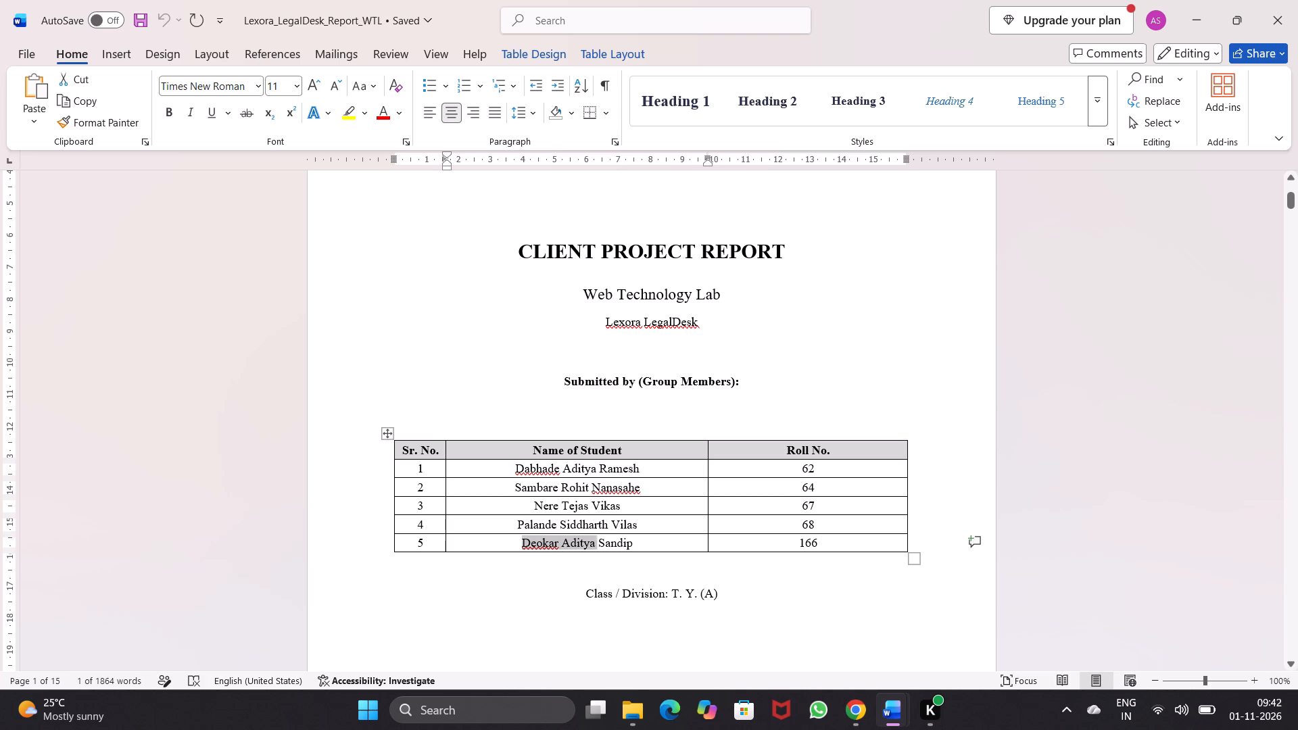
pyautogui.hotkey('shift', 'Right')
pyautogui.hotkey('shift', 'Right')
pyautogui.hotkey('shift', 'Right')
pyautogui.hotkey('shift', 'Right')
pyautogui.hotkey('ctrl', 'c')
pyautogui.hotkey('alt', 'Tab')
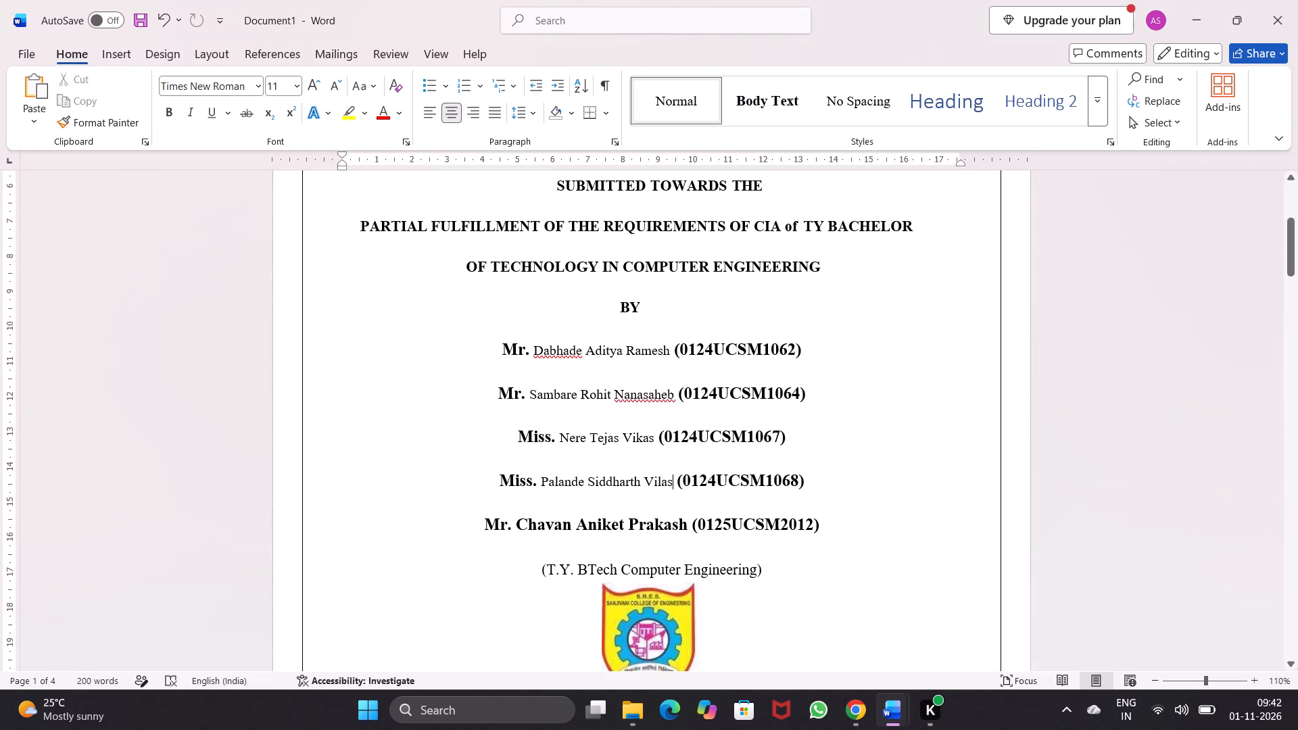
# Replace the fifth student's name in the cover list, keeping the title and ID, with the copied fifth member's name.
pyautogui.click(525, 528)
pyautogui.press('Left')
pyautogui.hotkey('shift', 'Right')
pyautogui.hotkey('shift', 'Right')
pyautogui.hotkey('shift', 'Right')
pyautogui.hotkey('shift', 'Right')
pyautogui.hotkey('shift', 'Right')
pyautogui.hotkey('shift', 'Right')
pyautogui.hotkey('shift', 'Right')
pyautogui.hotkey('shift', 'Right')
pyautogui.hotkey('shift', 'Right')
pyautogui.hotkey('shift', 'Right')
pyautogui.hotkey('shift', 'Right')
pyautogui.hotkey('shift', 'Right')
pyautogui.hotkey('shift', 'Right')
pyautogui.hotkey('shift', 'Right')
pyautogui.hotkey('shift', 'Right')
pyautogui.hotkey('shift', 'Right')
pyautogui.hotkey('shift', 'Right')
pyautogui.hotkey('shift', 'Right')
pyautogui.hotkey('shift', 'Right')
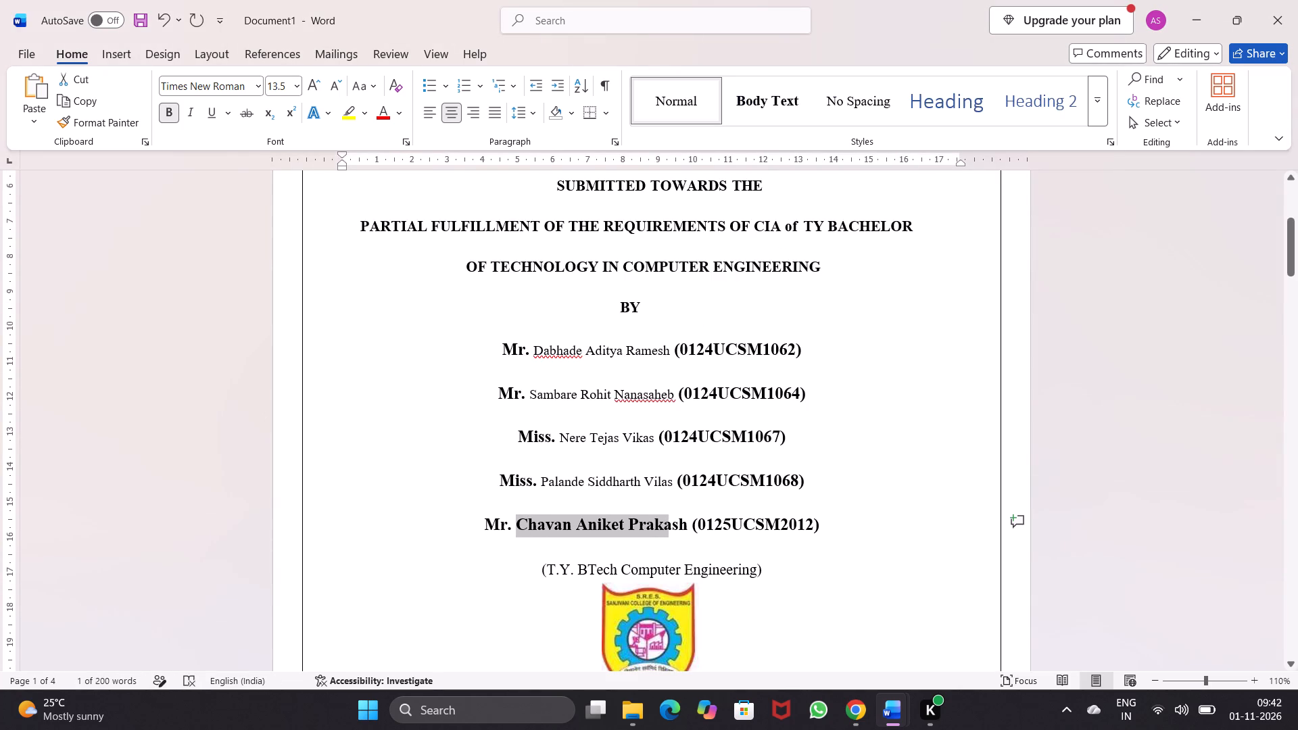
pyautogui.hotkey('shift', 'Right')
pyautogui.hotkey('shift', 'Right')
pyautogui.hotkey('ctrl', 'v')
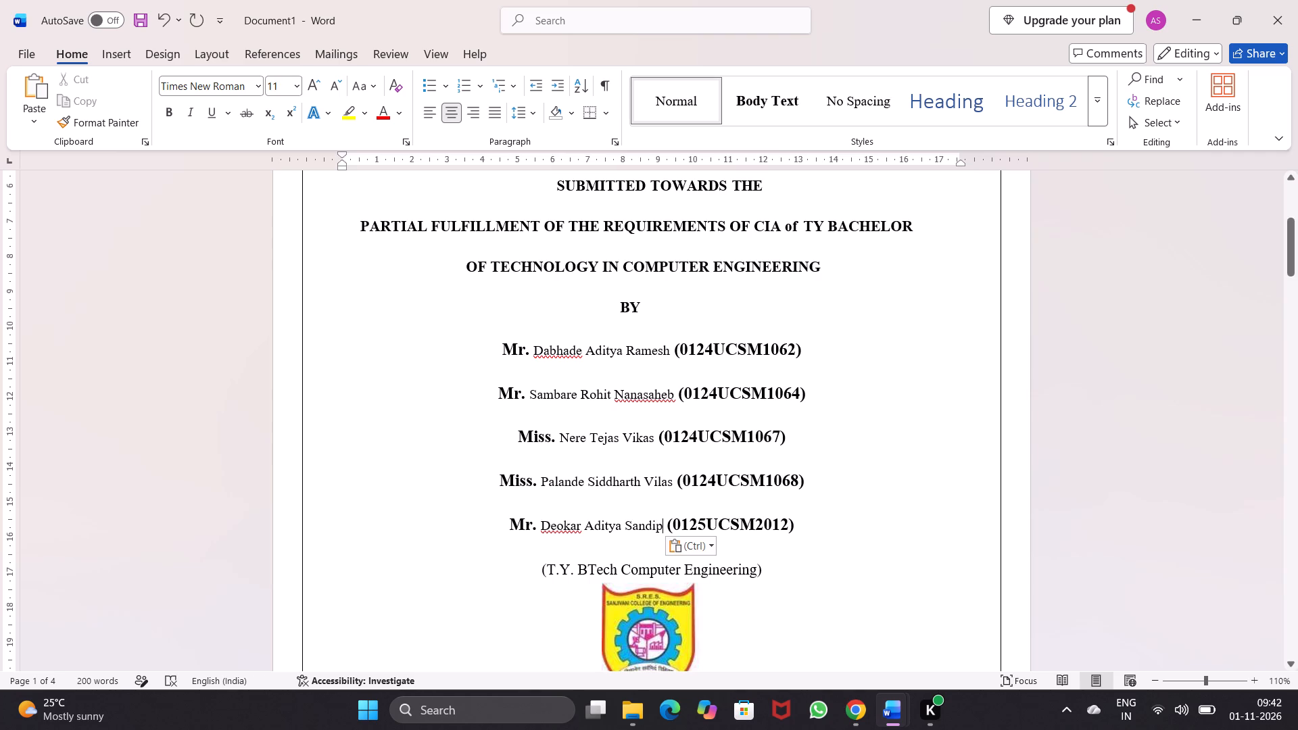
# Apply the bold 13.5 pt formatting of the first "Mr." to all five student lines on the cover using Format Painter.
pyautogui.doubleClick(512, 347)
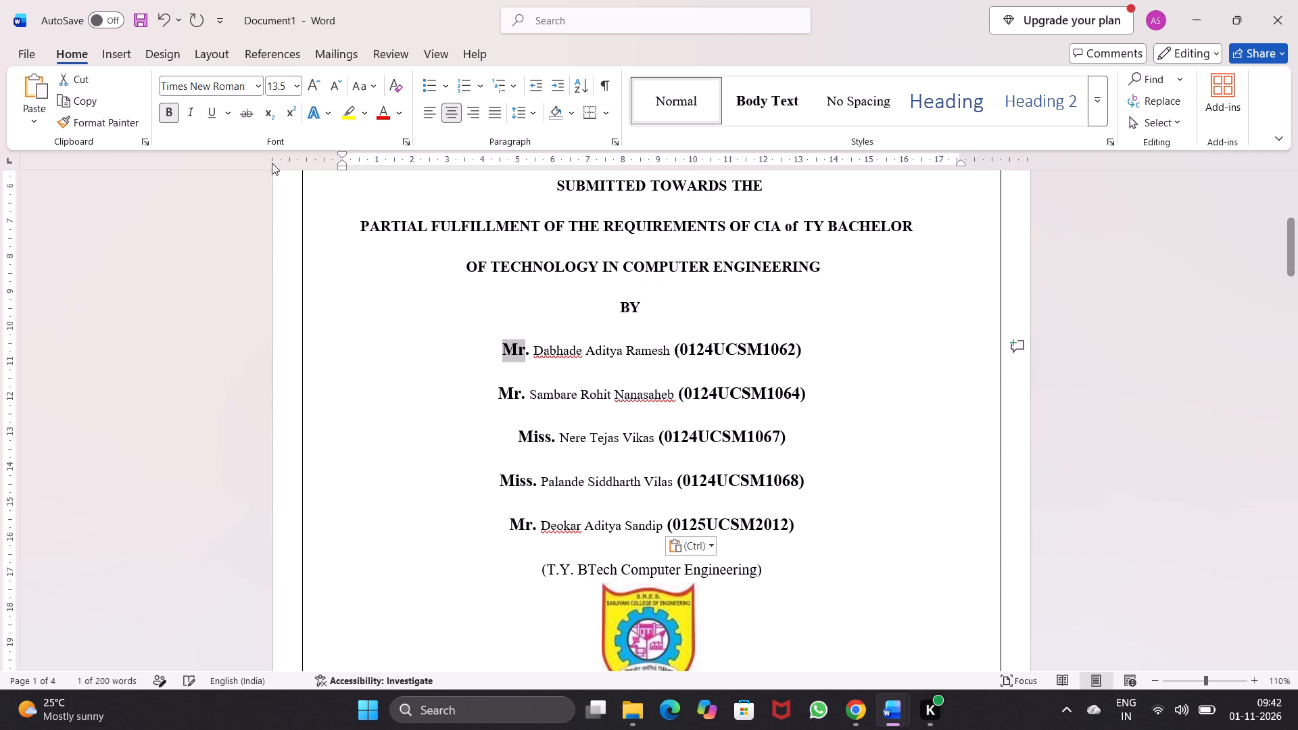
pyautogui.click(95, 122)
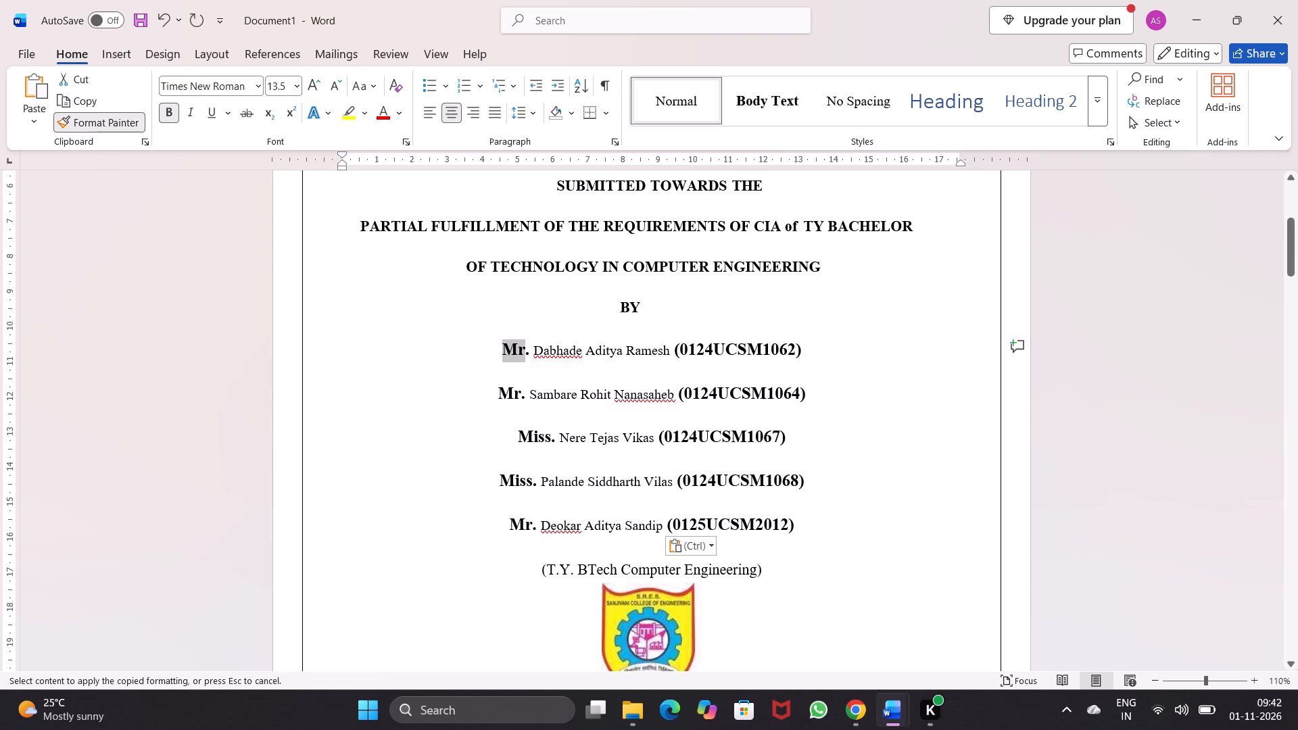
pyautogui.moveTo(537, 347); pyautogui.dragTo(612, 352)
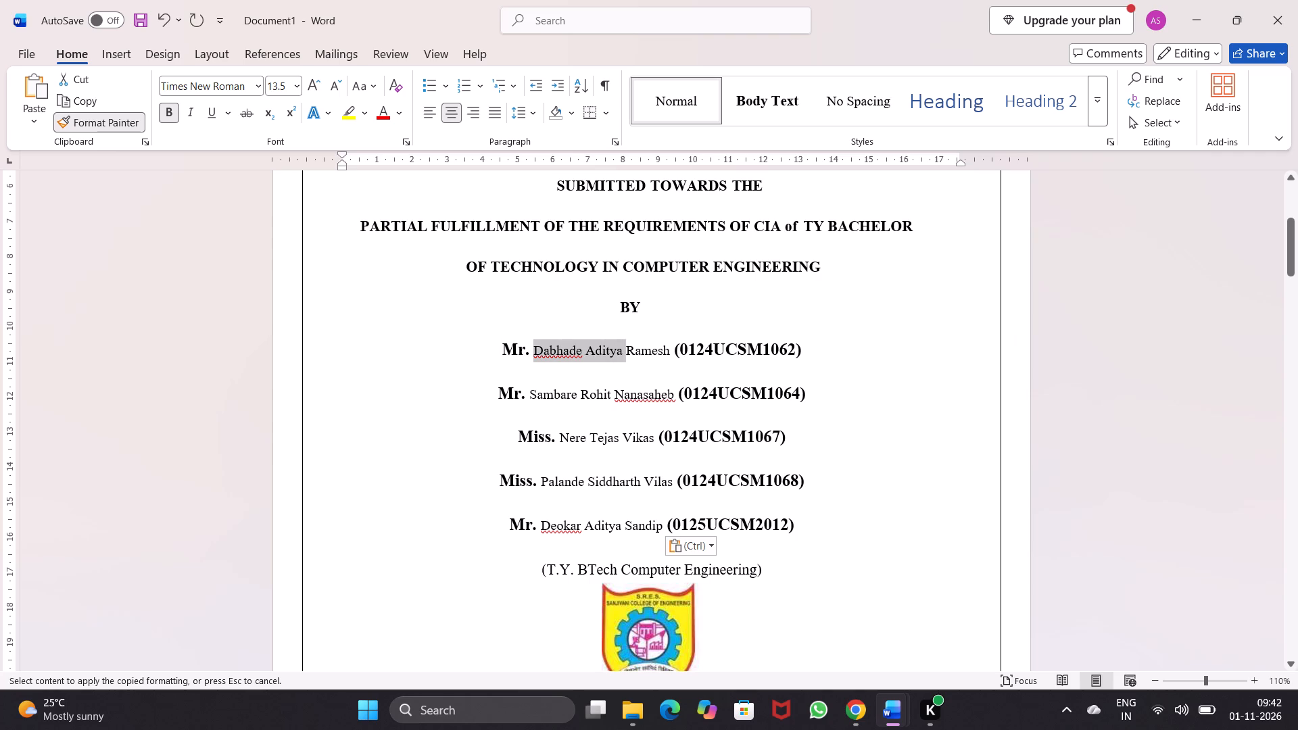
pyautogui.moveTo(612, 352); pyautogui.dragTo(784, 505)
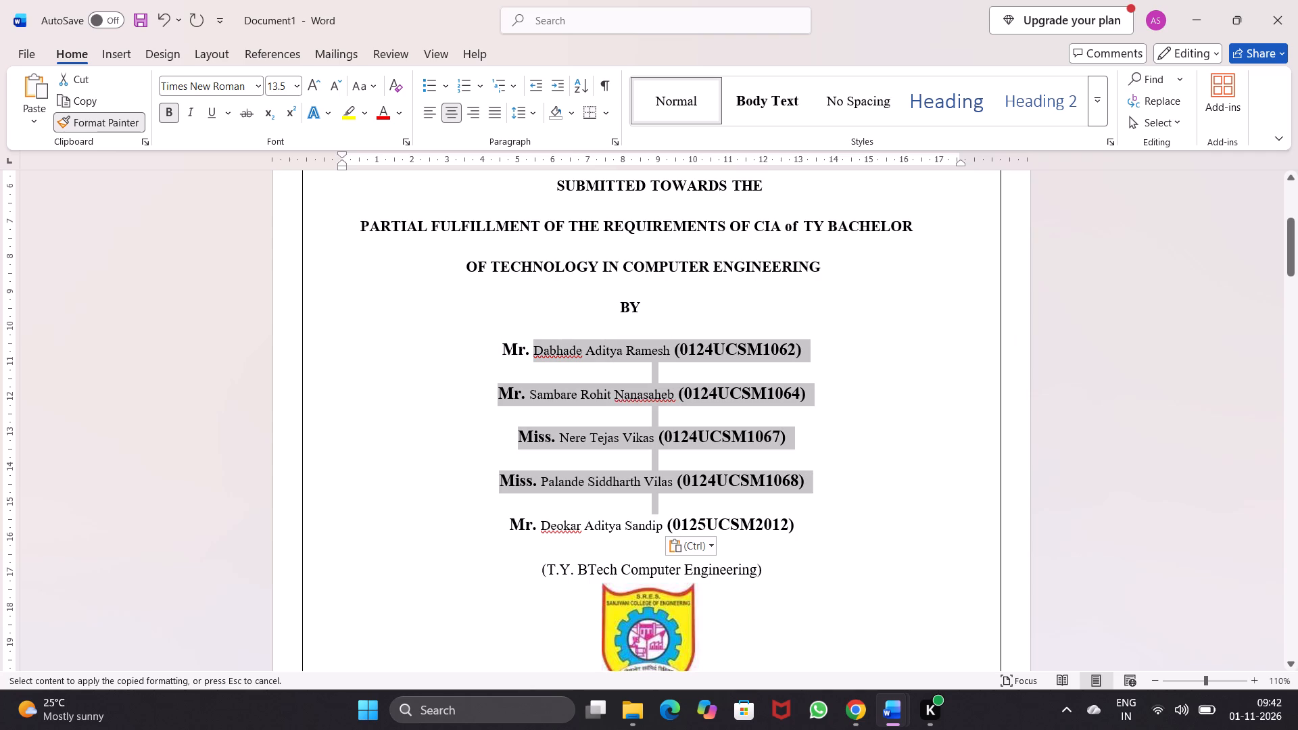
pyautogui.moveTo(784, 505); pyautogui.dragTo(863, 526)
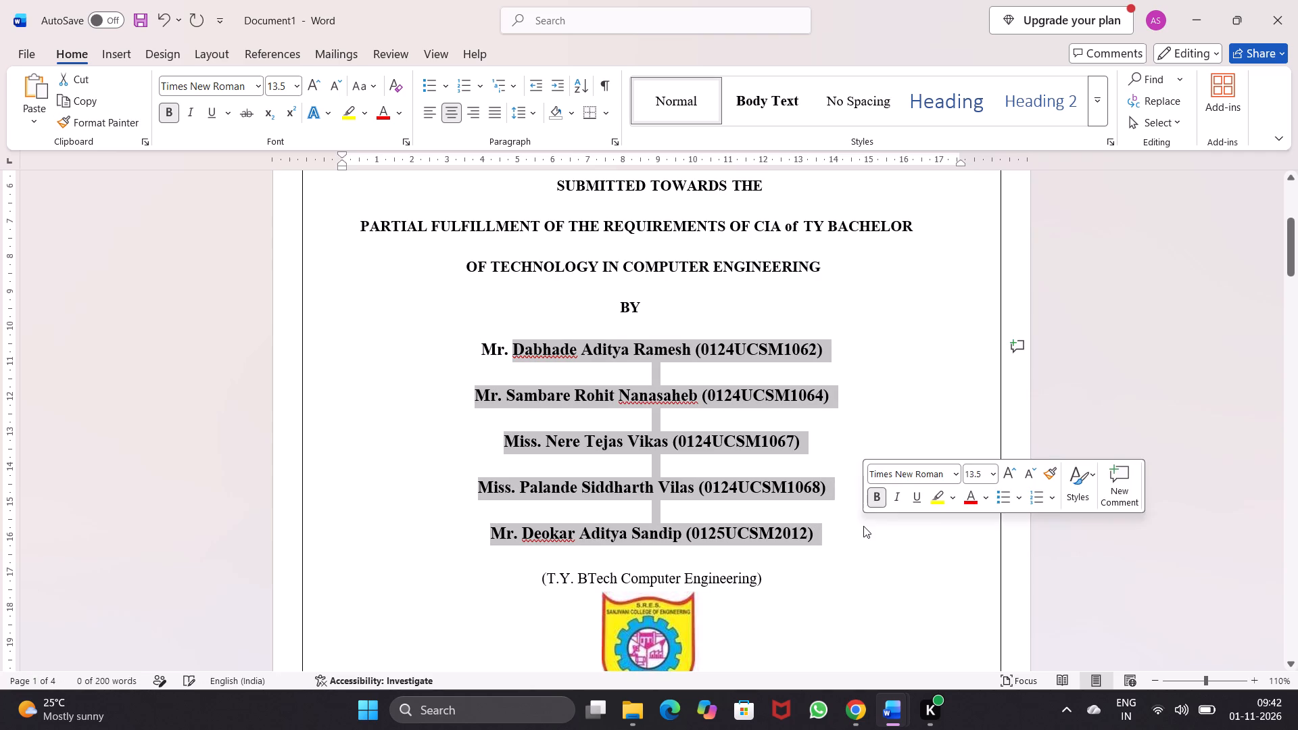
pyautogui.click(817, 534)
# Copy the blue bold 12.5 pt formatting of a student name in IOT_FRONT and apply it to Document1's five student lines.
pyautogui.hotkey('alt', 'Tab')
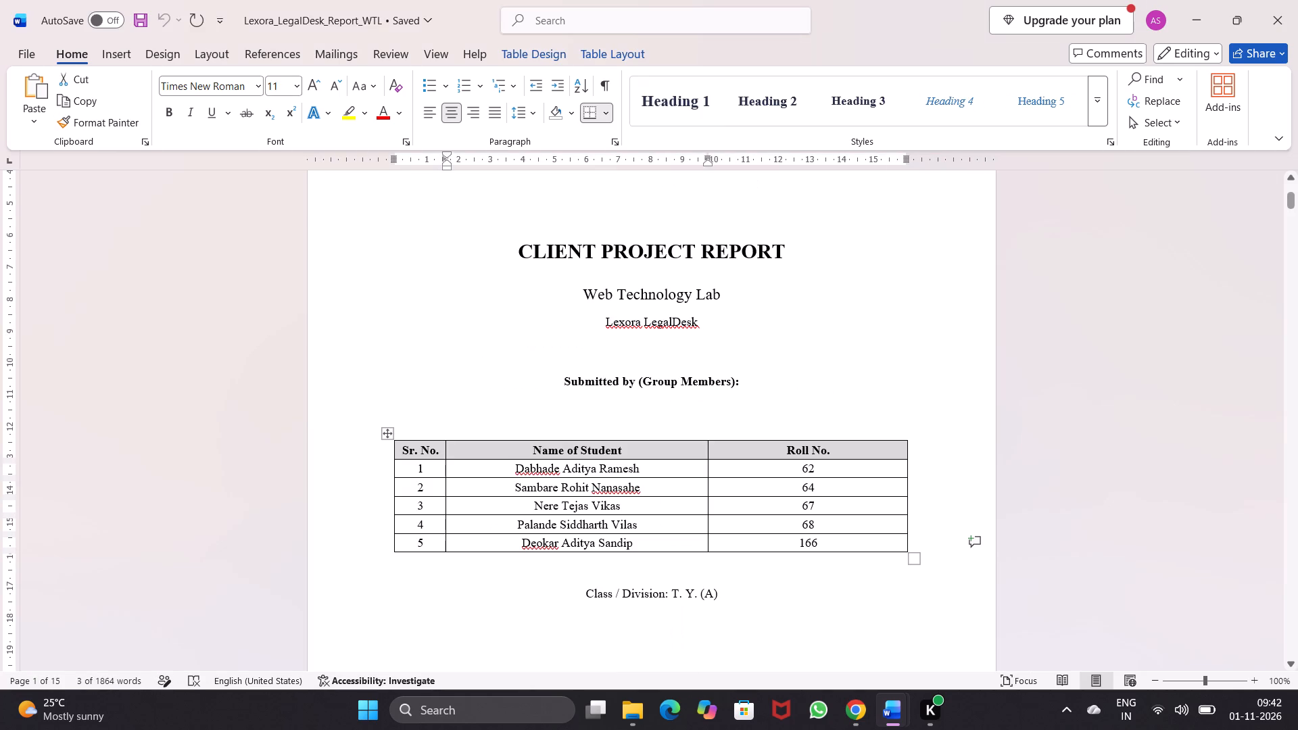
pyautogui.scroll(-1, 680, 509)
pyautogui.hotkey('alt', 'Tab')
pyautogui.hotkey('alt', 'Tab')
pyautogui.scroll(-1, 744, 575)
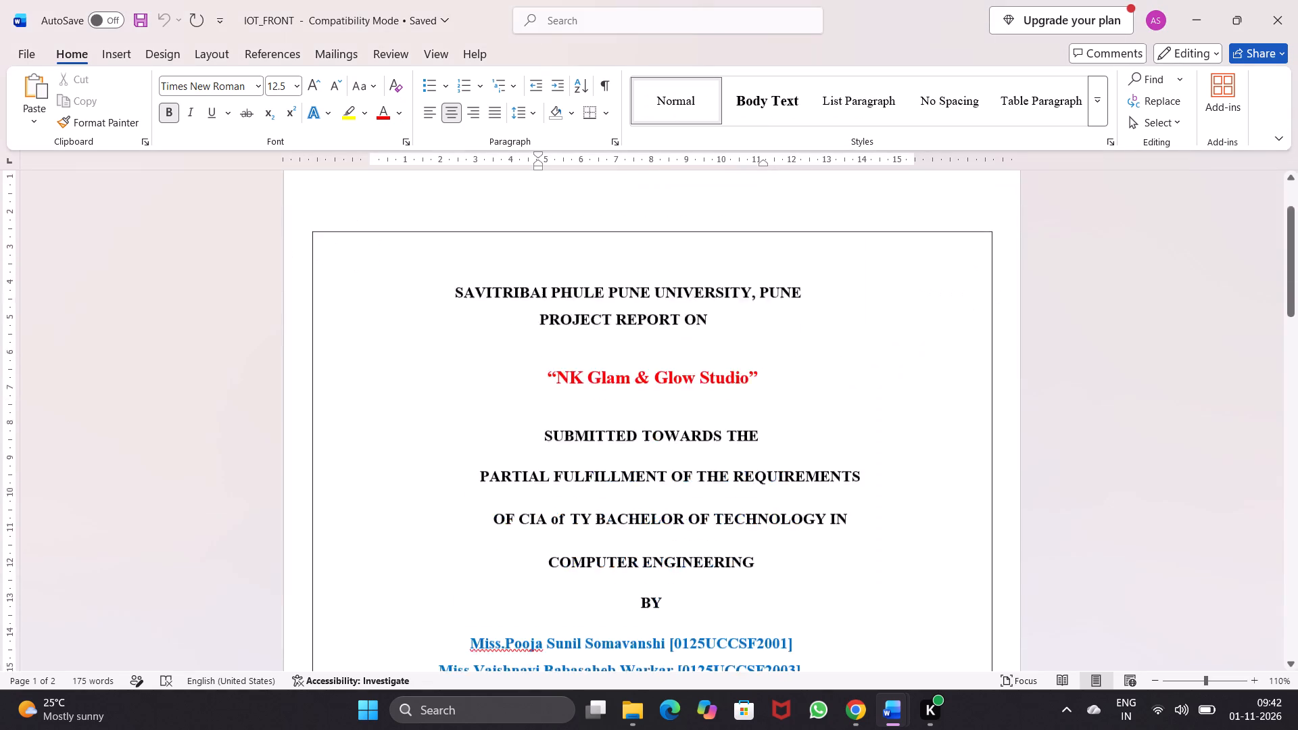
pyautogui.scroll(-1, 744, 575)
pyautogui.scroll(1, 744, 575)
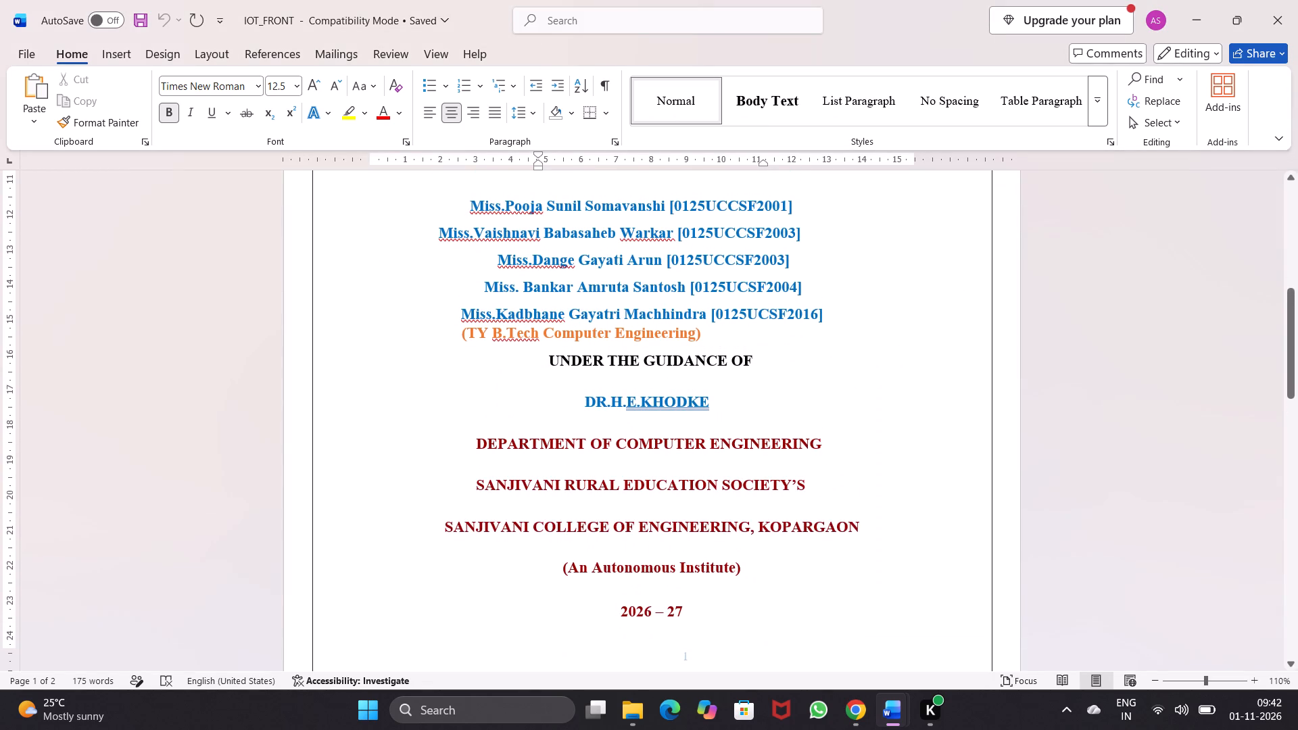
pyautogui.doubleClick(649, 262)
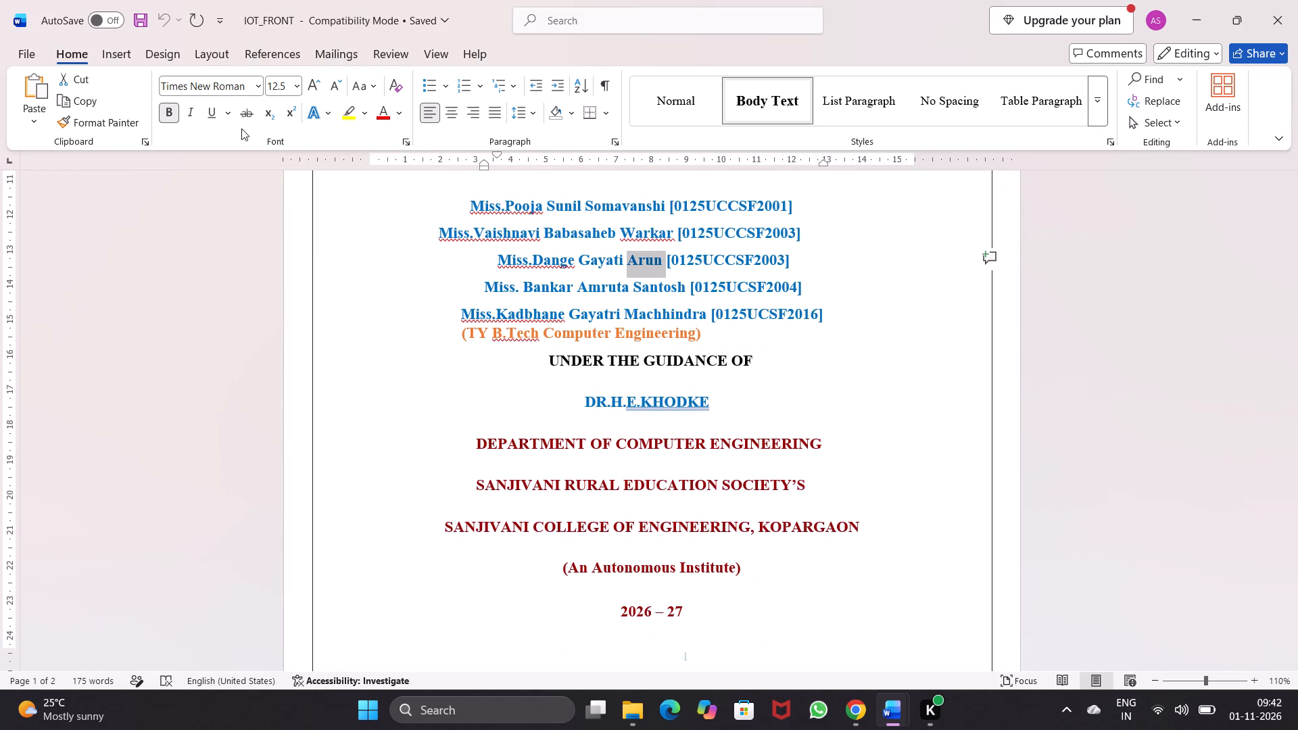
pyautogui.click(116, 120)
pyautogui.hotkey('alt', 'Tab')
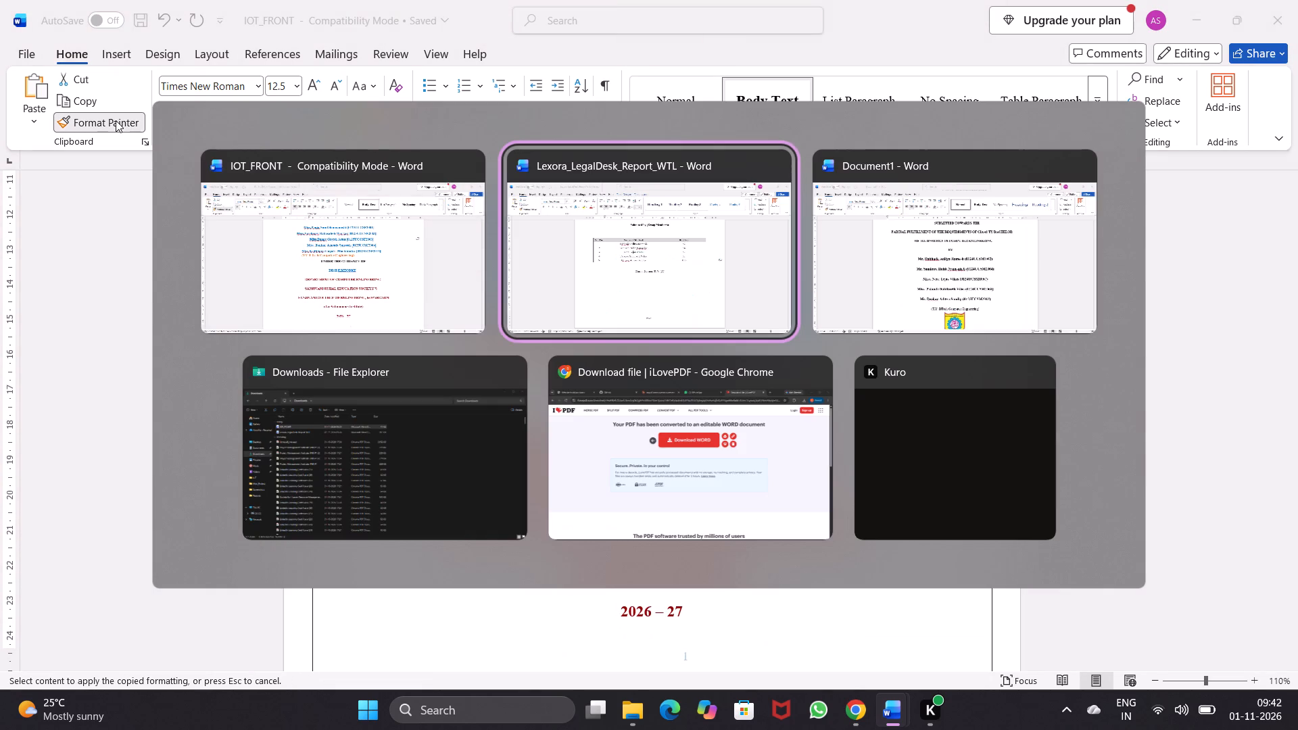
pyautogui.hotkey('alt', 'Tab')
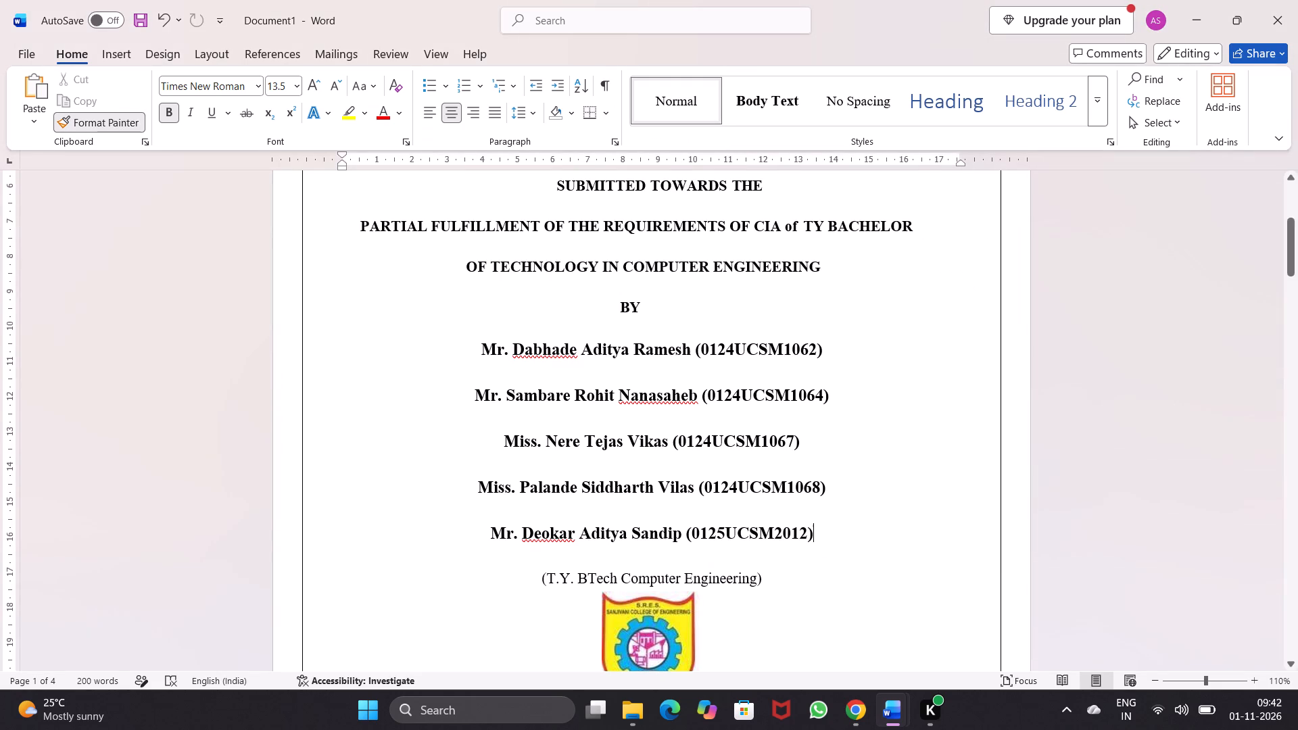
pyautogui.moveTo(482, 351); pyautogui.dragTo(765, 505)
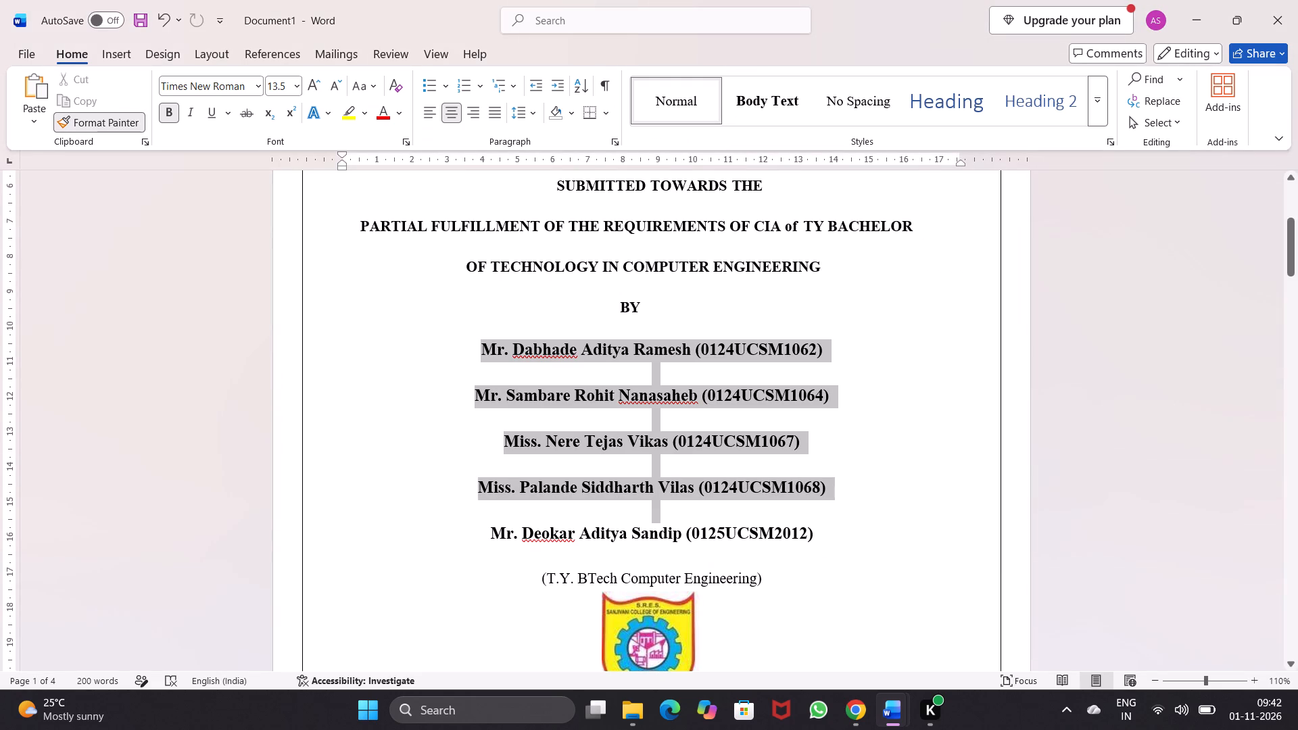
pyautogui.moveTo(765, 505); pyautogui.dragTo(857, 549)
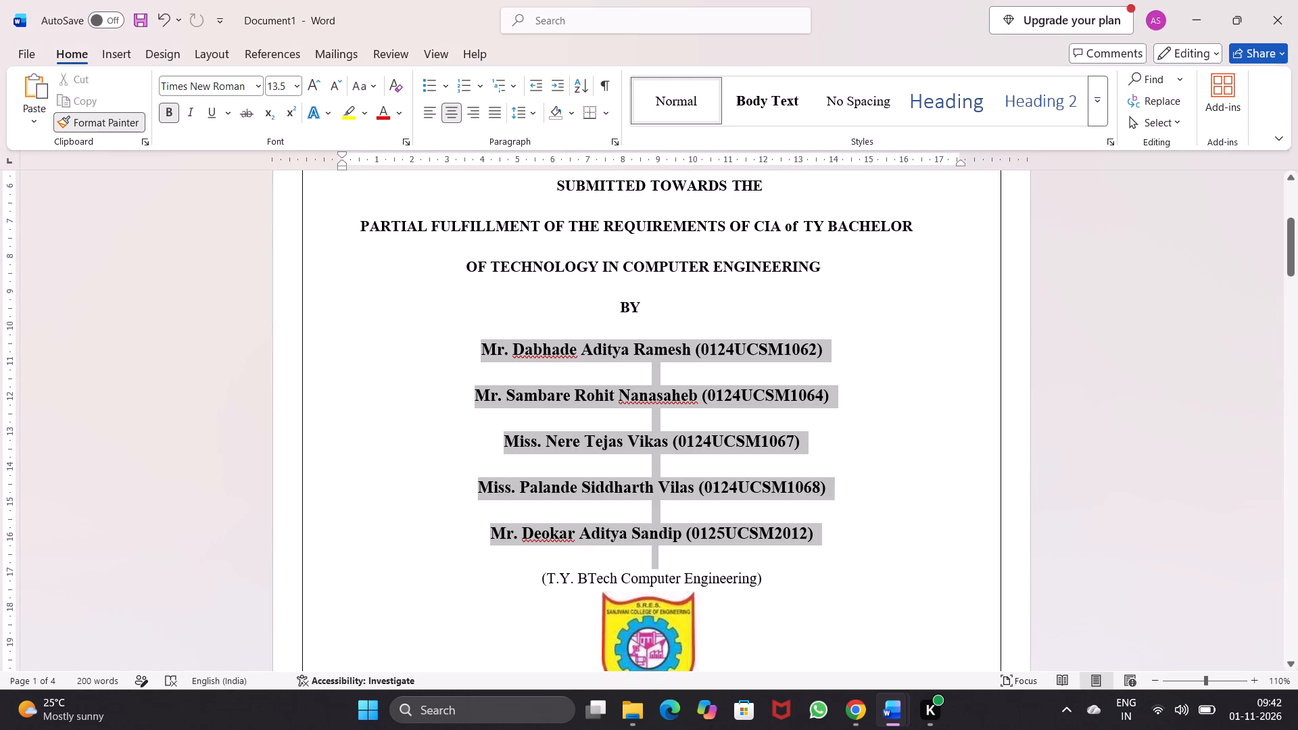
pyautogui.moveTo(857, 549); pyautogui.dragTo(848, 530)
pyautogui.click(798, 531)
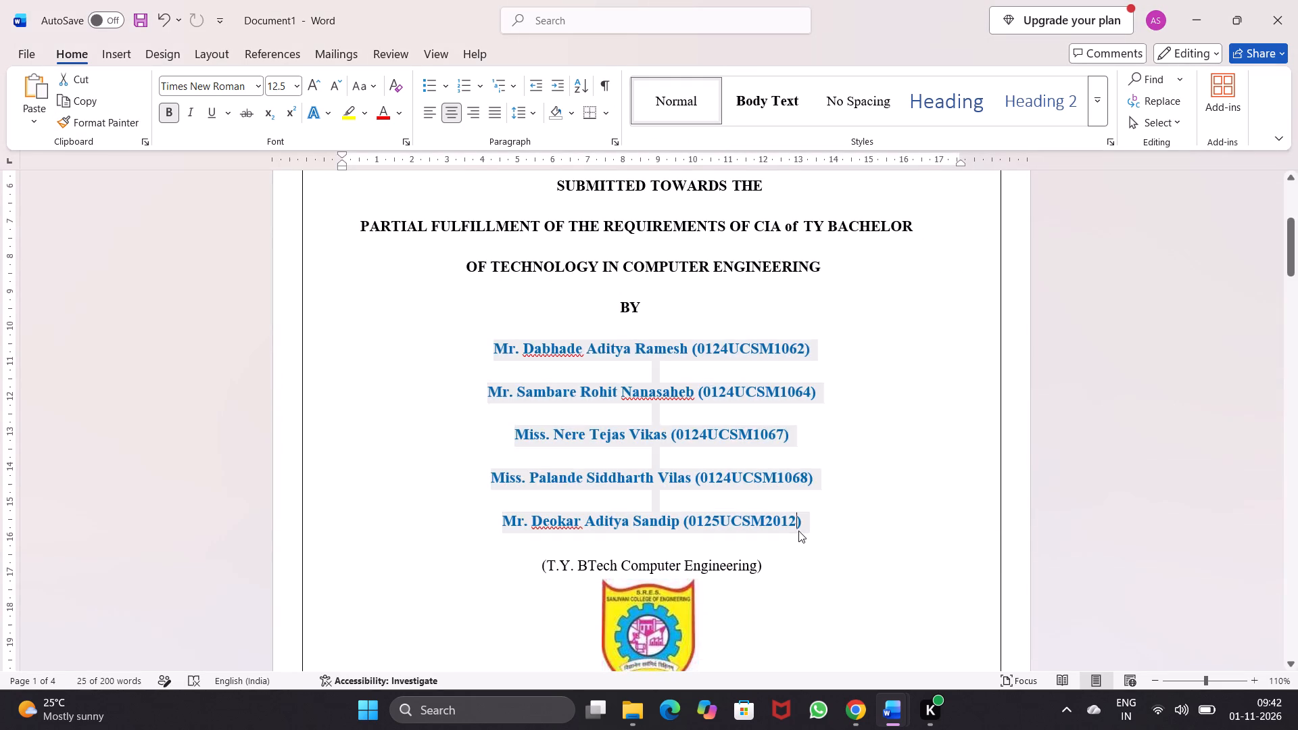
# Delete the college logo below the "(T.Y. BTech Computer Engineering)" line on Document1's cover.
pyautogui.hotkey('alt', 'Tab')
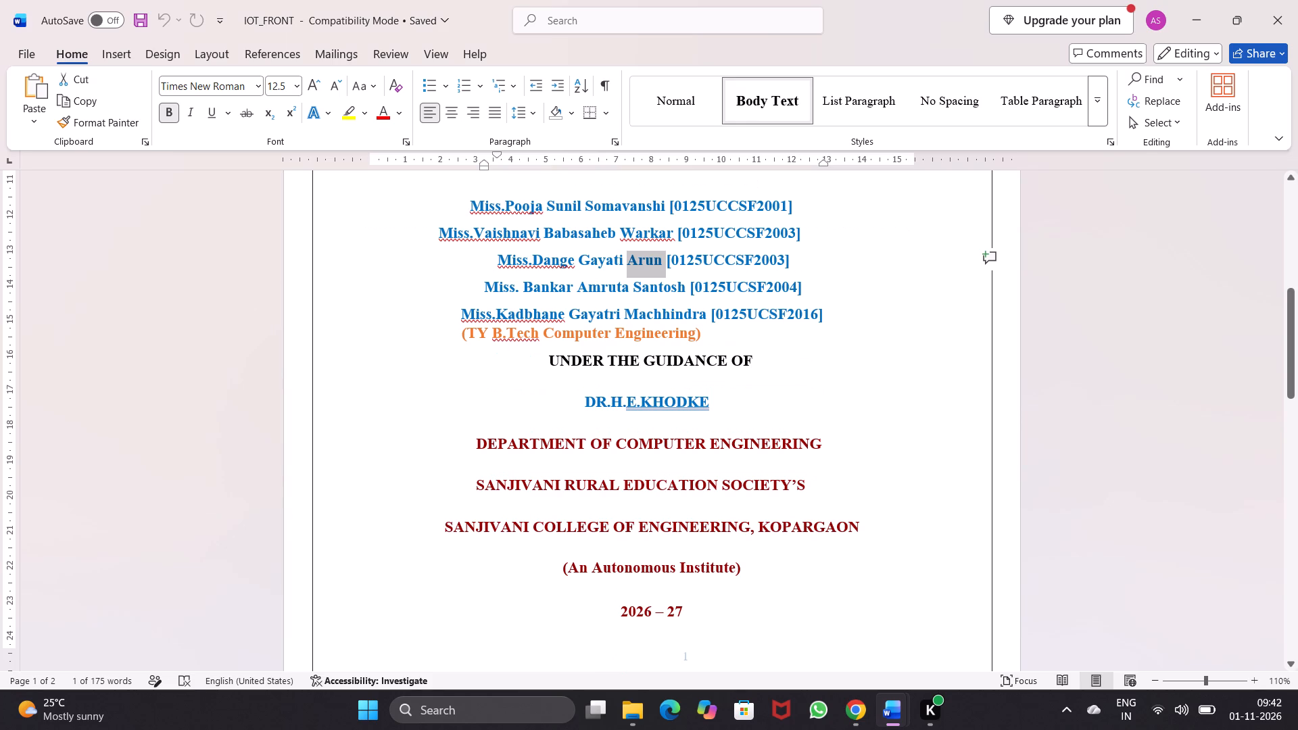
pyautogui.hotkey('alt', 'Tab')
pyautogui.scroll(-1, 727, 464)
pyautogui.hotkey('alt', 'Tab')
pyautogui.hotkey('alt', 'Tab')
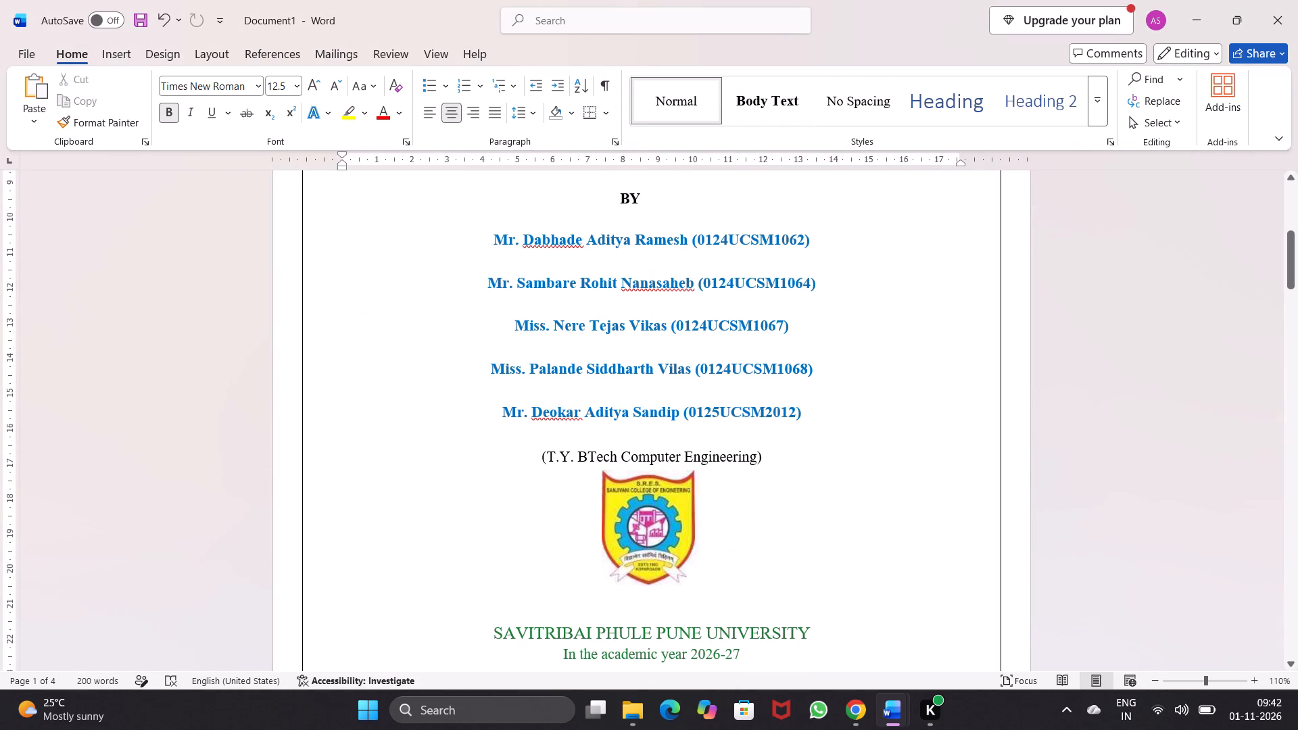
pyautogui.click(650, 516)
pyautogui.press('Delete')
# Copy the "UNDER THE GUIDANCE OF" line and the guide's name below it from IOT_FRONT's cover.
pyautogui.hotkey('alt', 'Tab')
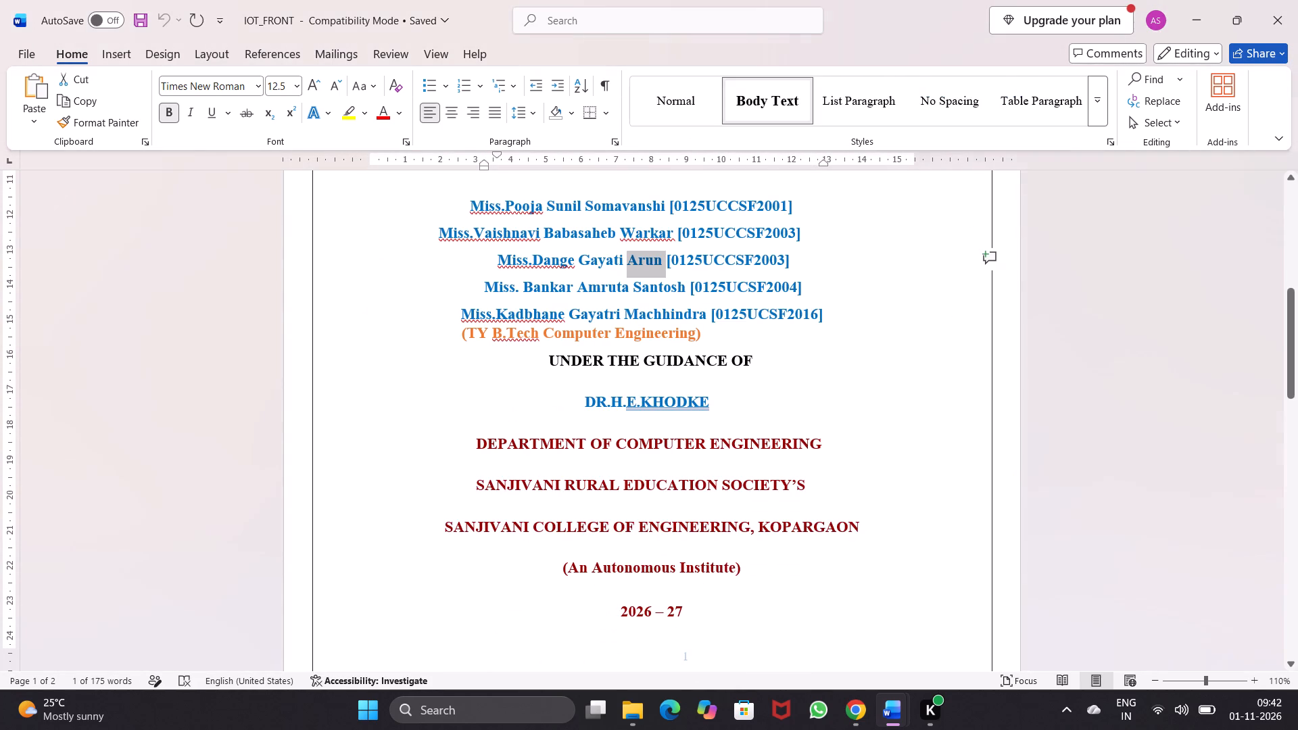
pyautogui.doubleClick(552, 356)
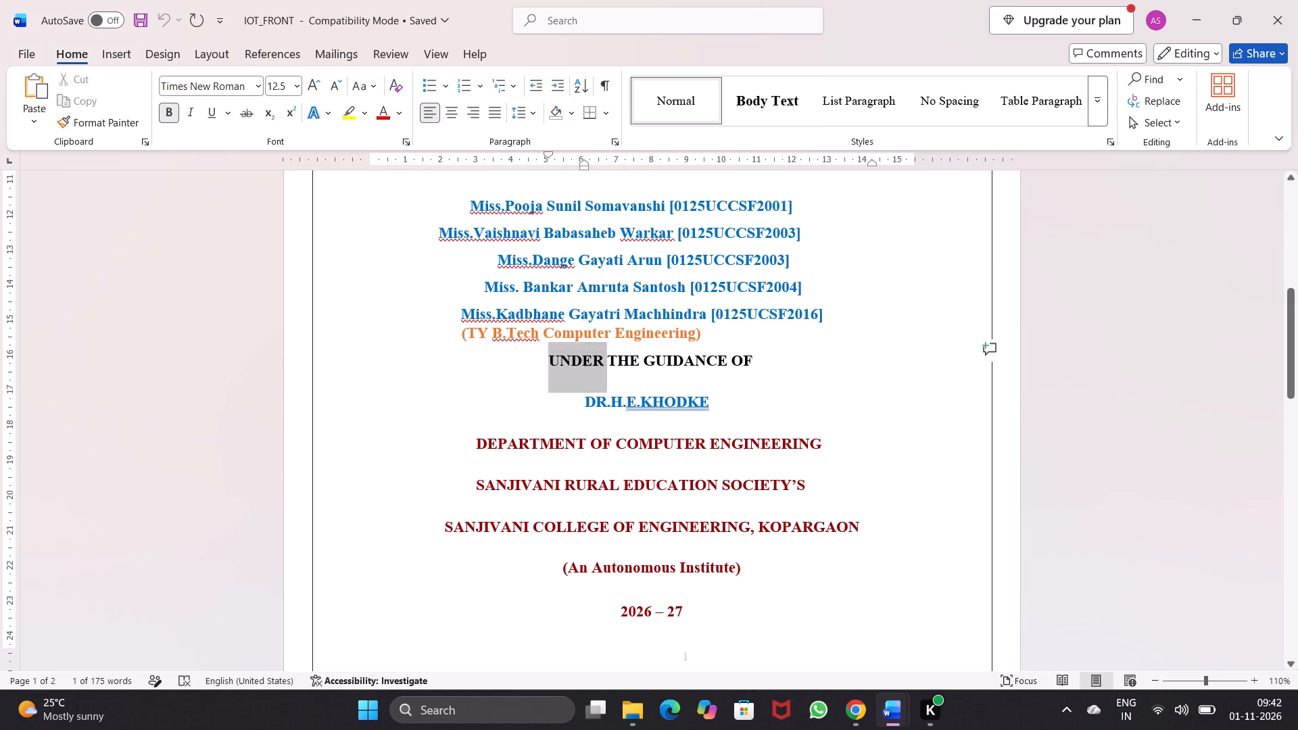
pyautogui.hotkey('shift', 'Down')
pyautogui.hotkey('shift', 'Down')
pyautogui.press('Left')
pyautogui.press('Left')
pyautogui.press('Left')
pyautogui.press('Left')
pyautogui.press('Left')
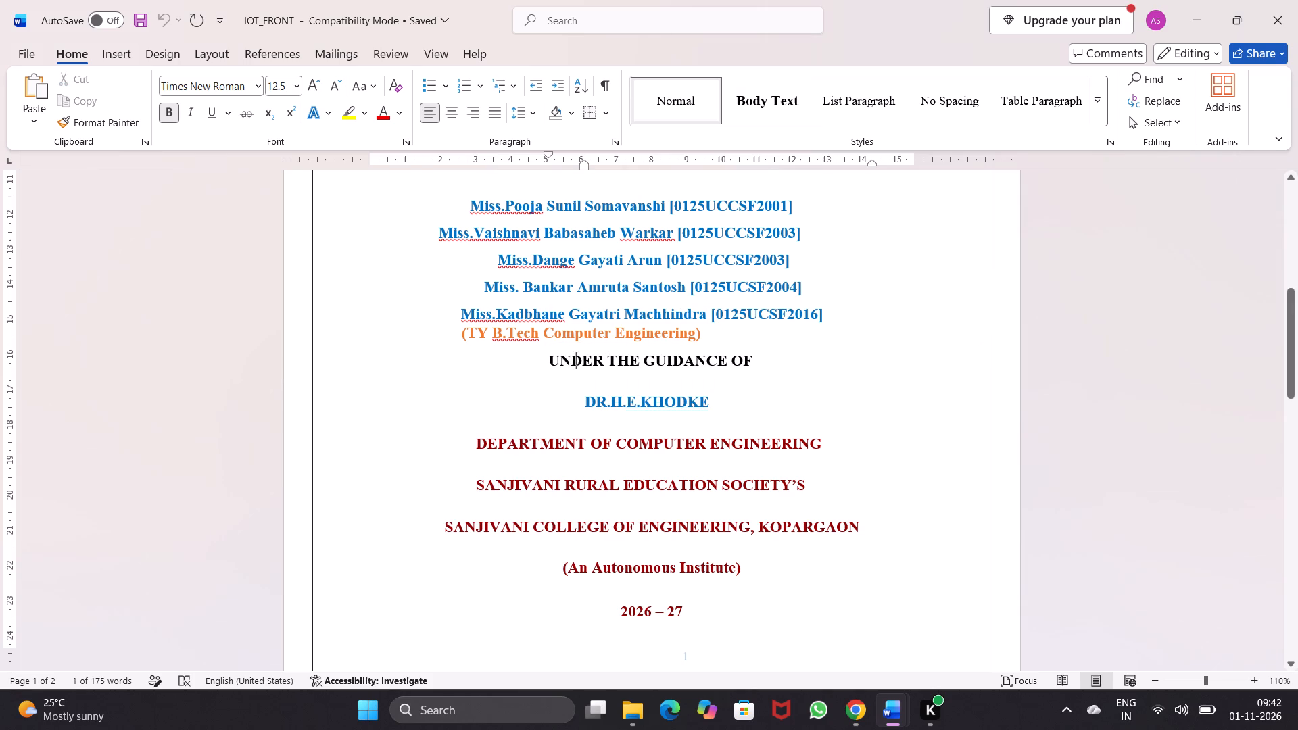
pyautogui.press('Left')
pyautogui.press('Left')
pyautogui.hotkey('shift', 'Down')
pyautogui.hotkey('shift', 'Down')
pyautogui.hotkey('shift', 'Left')
pyautogui.hotkey('shift', 'Left')
pyautogui.hotkey('shift', 'Left')
pyautogui.hotkey('shift', 'Left')
pyautogui.hotkey('shift', 'Left')
pyautogui.hotkey('shift', 'Left')
pyautogui.hotkey('shift', 'Left')
pyautogui.hotkey('shift', 'Left')
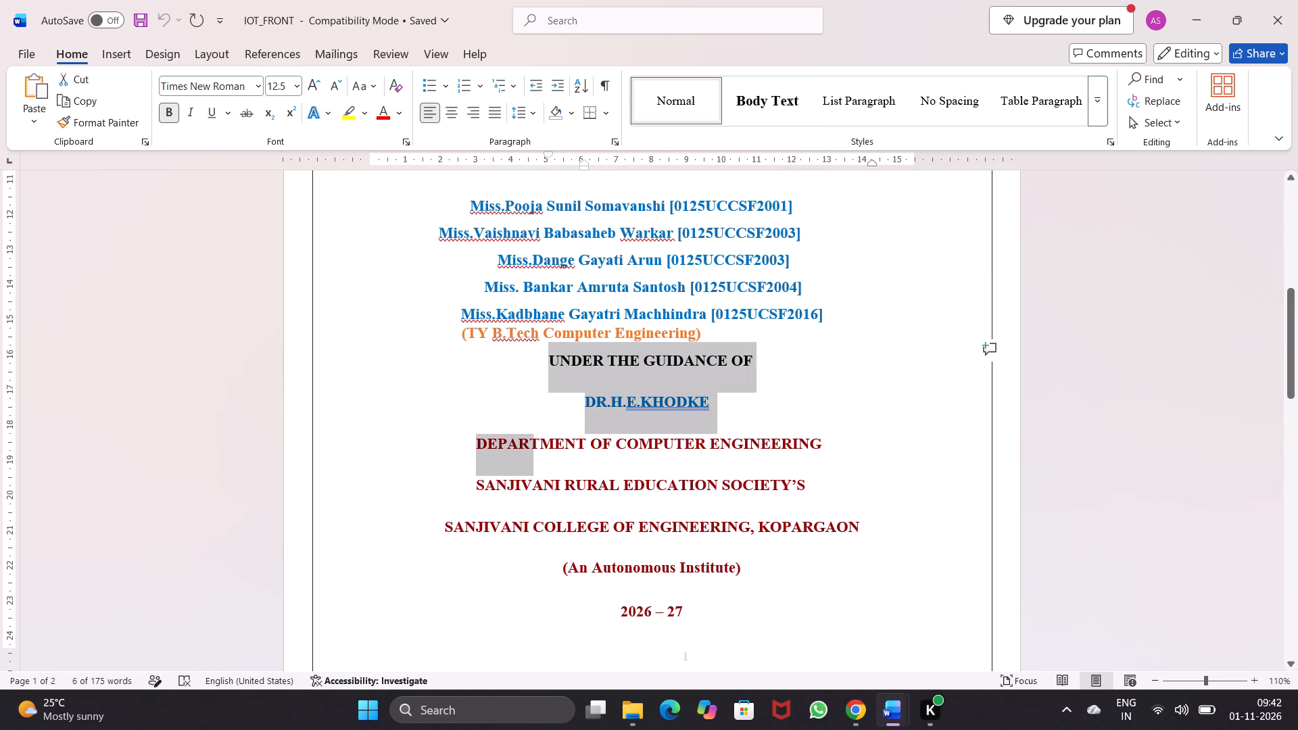
pyautogui.hotkey('ctrl', 'c')
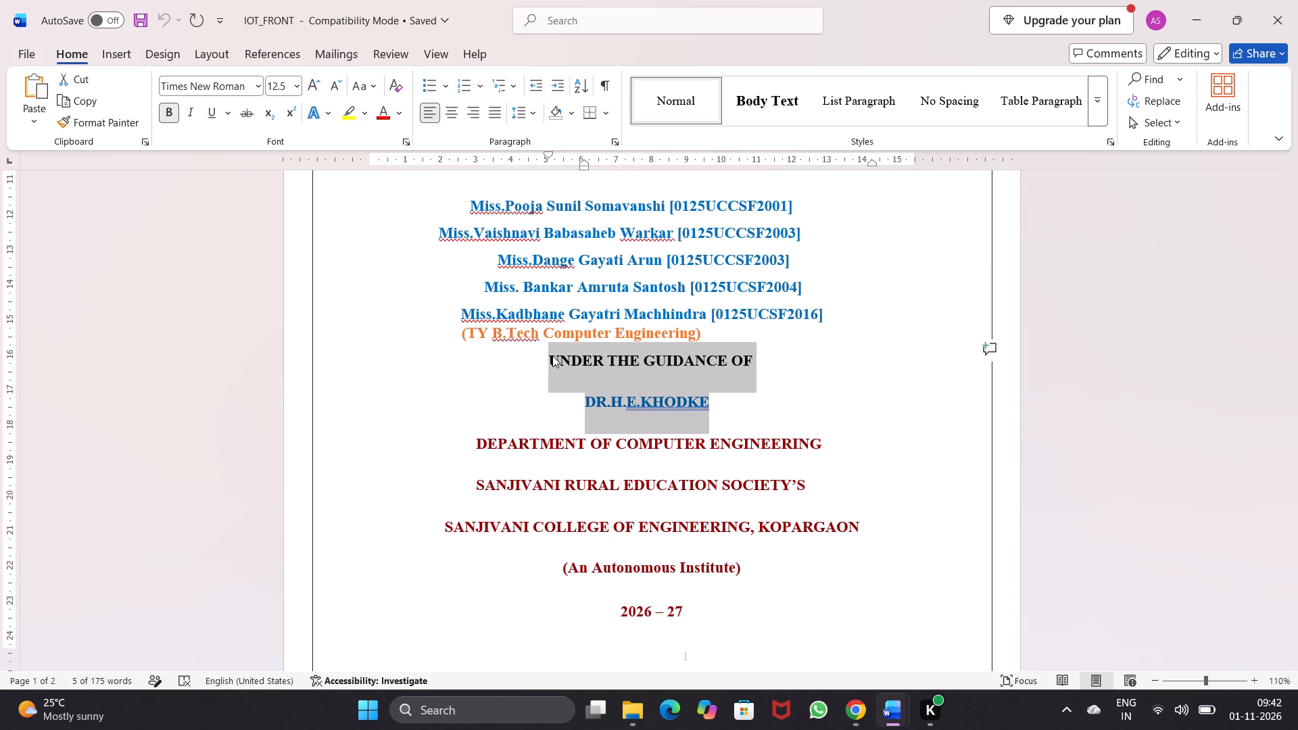
# Delete the university, academic year, department and college lines, through "Kopargaon - 423603.", from the bottom of Document1's cover.
pyautogui.hotkey('alt', 'Tab')
pyautogui.scroll(-1, 648, 537)
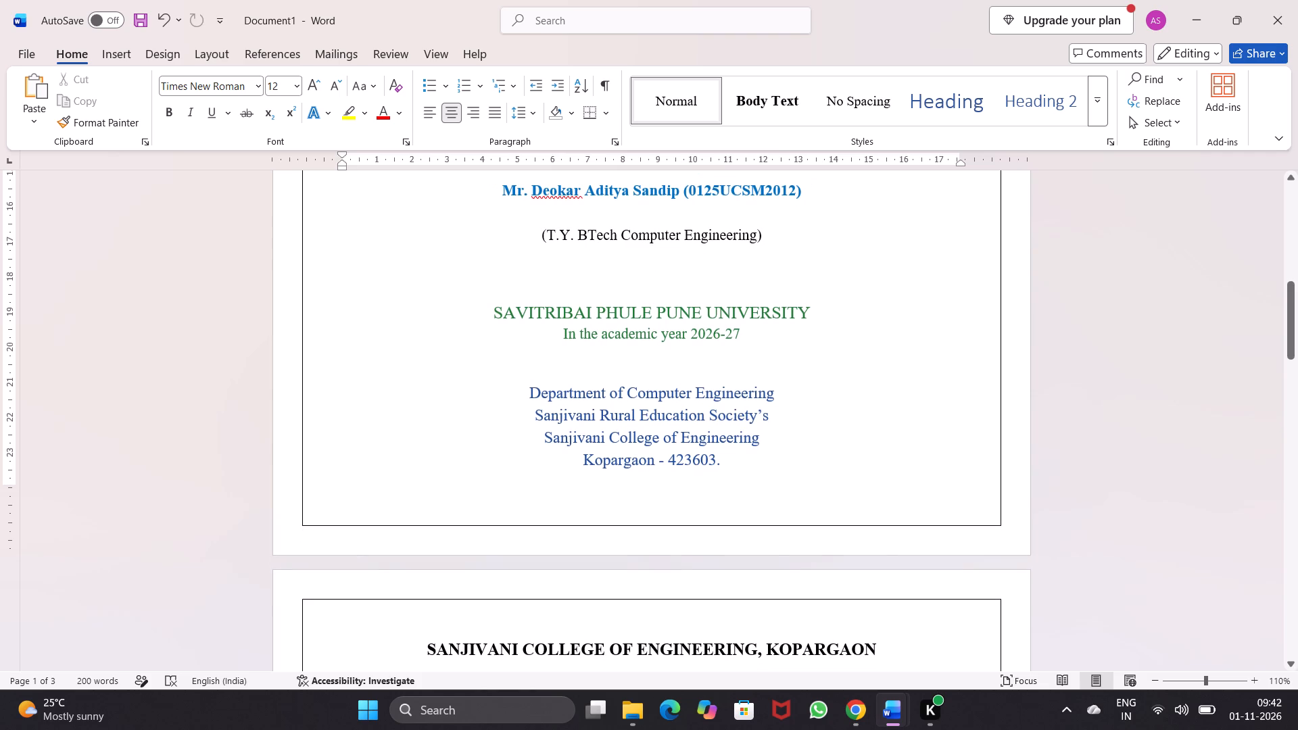
pyautogui.click(503, 314)
pyautogui.press('Left')
pyautogui.hotkey('shift', 'Down')
pyautogui.hotkey('shift', 'Down')
pyautogui.hotkey('shift', 'Down')
pyautogui.hotkey('shift', 'Down')
pyautogui.hotkey('shift', 'Down')
pyautogui.hotkey('shift', 'Down')
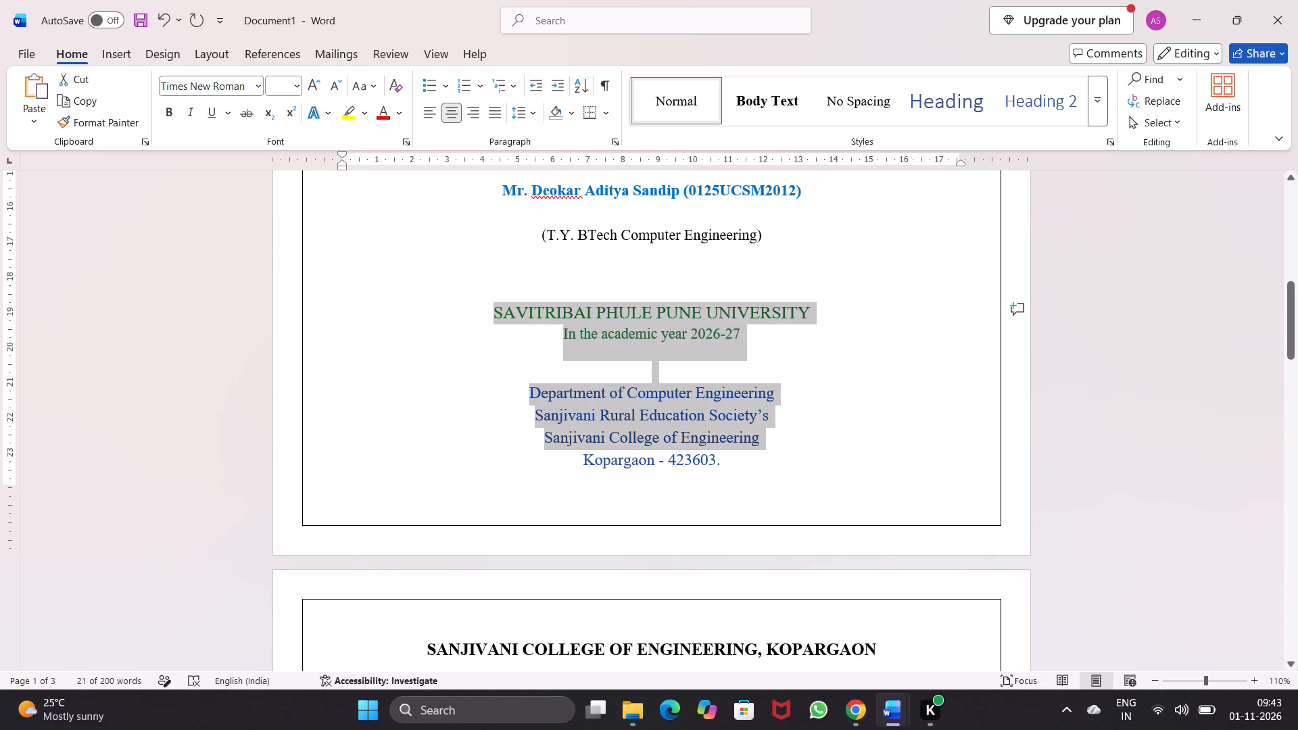
pyautogui.hotkey('shift', 'Down')
pyautogui.press('Left')
pyautogui.hotkey('shift', 'Left')
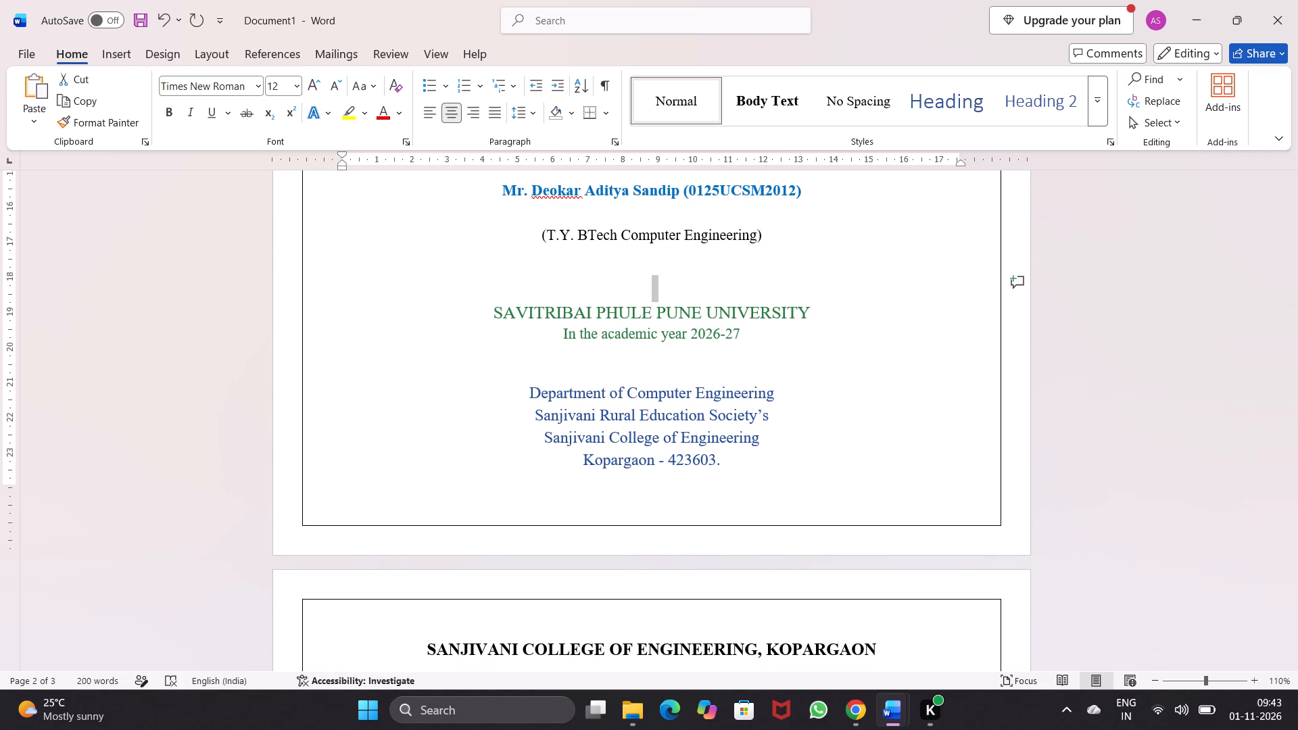
pyautogui.press('Down')
pyautogui.hotkey('shift', 'Down')
pyautogui.press('Left')
pyautogui.press('Up')
pyautogui.hotkey('shift', 'Down')
pyautogui.hotkey('shift', 'Down')
pyautogui.hotkey('shift', 'Down')
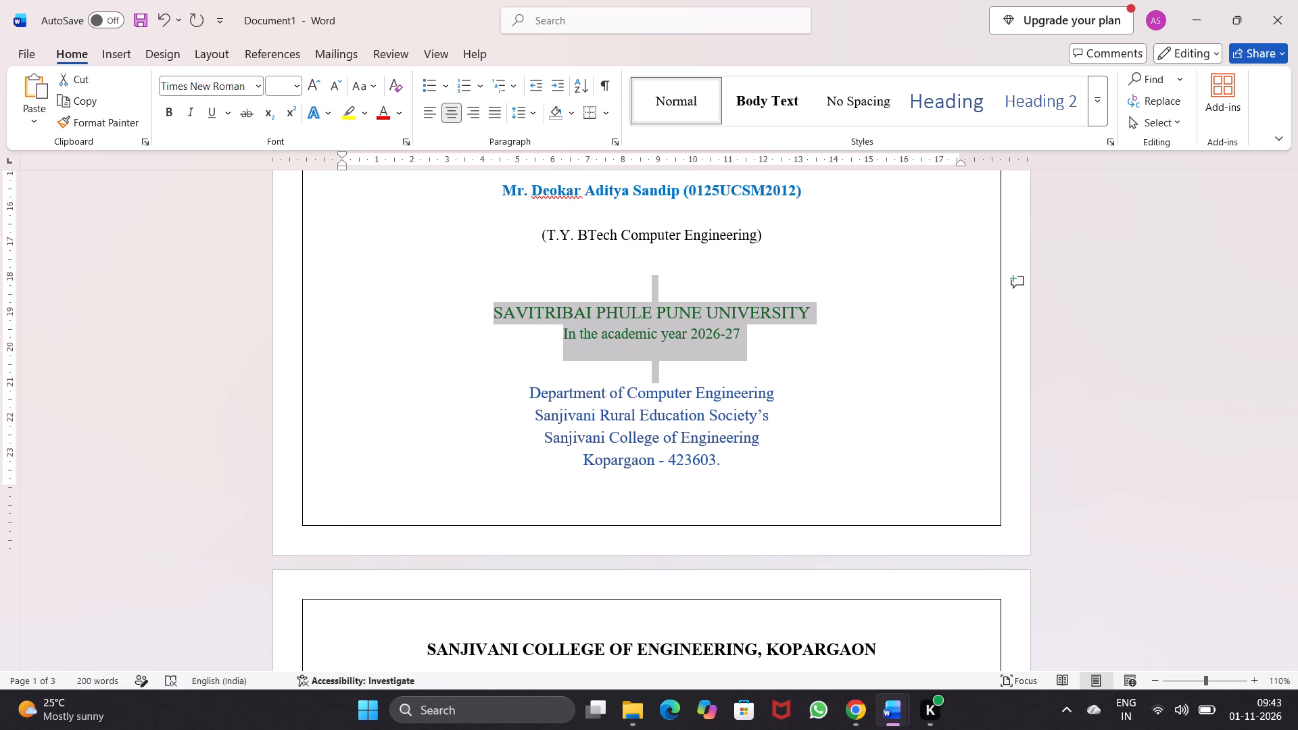
pyautogui.hotkey('shift', 'Down')
pyautogui.hotkey('shift', 'Down')
pyautogui.hotkey('shift', 'Down')
pyautogui.hotkey('shift', 'Down')
pyautogui.hotkey('shift', 'Right')
pyautogui.hotkey('shift', 'Right')
pyautogui.hotkey('shift', 'Right')
pyautogui.hotkey('shift', 'Right')
pyautogui.hotkey('shift', 'Right')
pyautogui.hotkey('shift', 'Right')
pyautogui.hotkey('shift', 'Right')
pyautogui.hotkey('shift', 'Right')
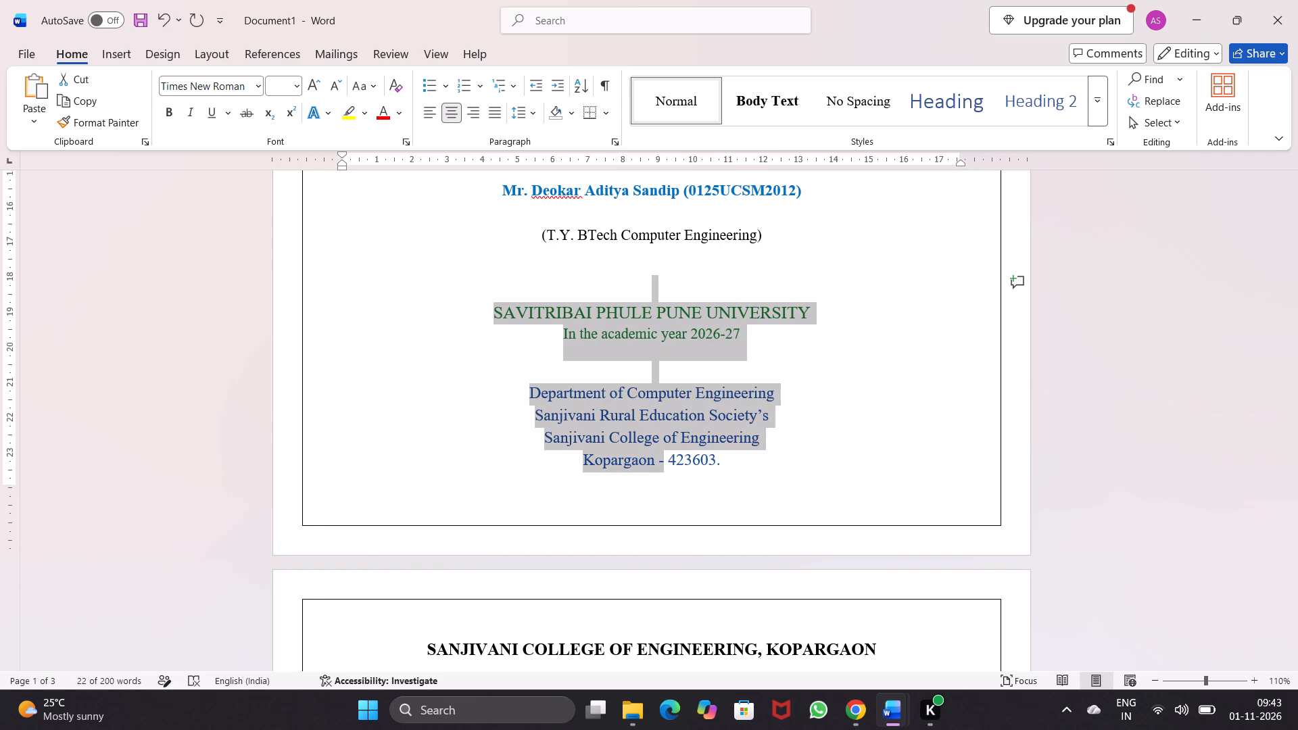
pyautogui.hotkey('shift', 'Right')
pyautogui.press('BackSpace')
# Paste the copied guidance lines on a new line below "(T.Y. BTech Computer Engineering)" in Document1 and return to IOT_FRONT.
pyautogui.scroll(1, 503, 314)
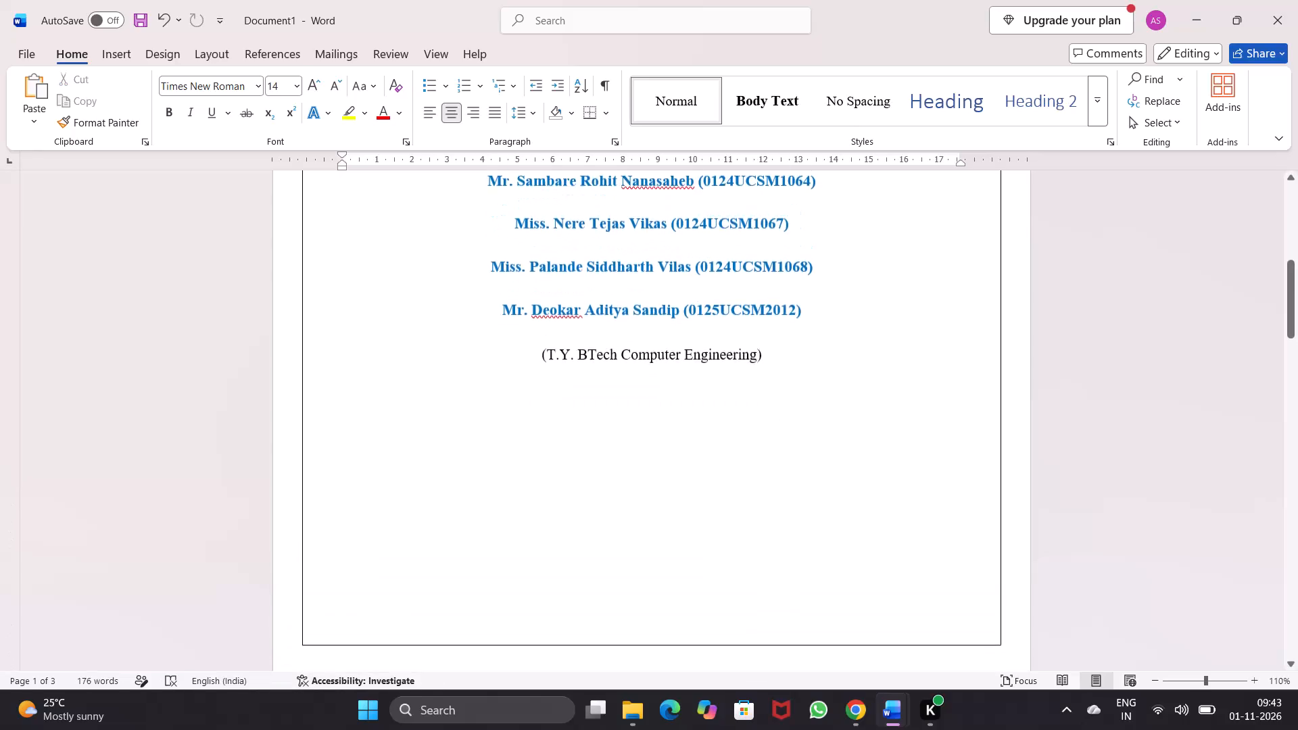
pyautogui.scroll(1, 503, 314)
pyautogui.hscroll(1, 655, 355)
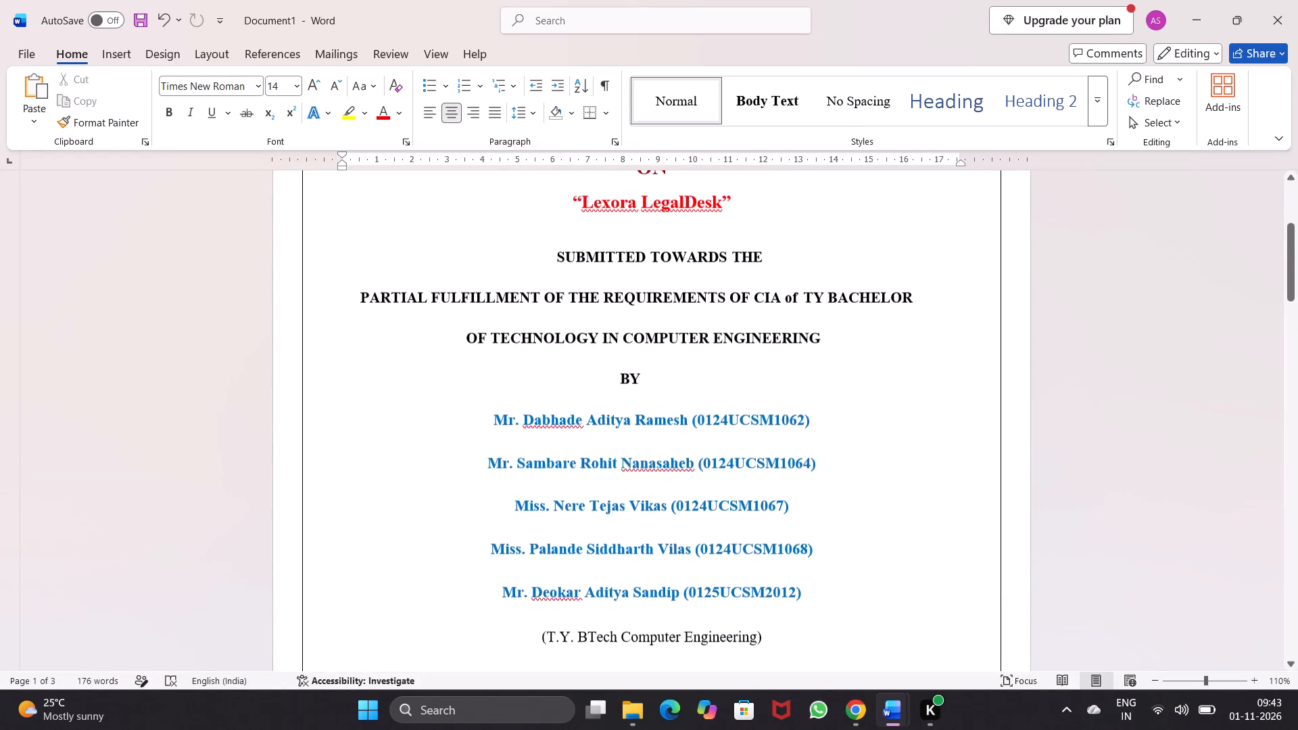
pyautogui.hscroll(1, 655, 355)
pyautogui.click(773, 489)
pyautogui.press('Return')
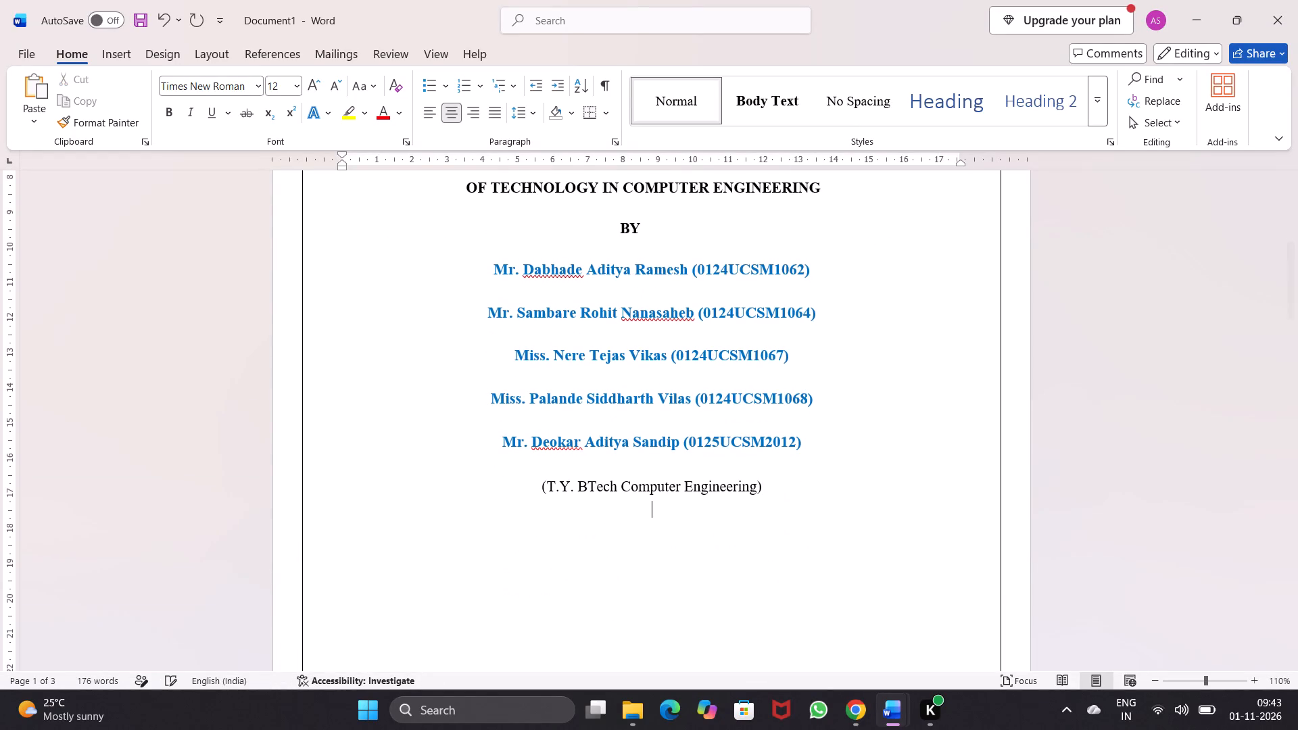
pyautogui.hotkey('ctrl', 'v')
pyautogui.hotkey('alt', 'Tab')
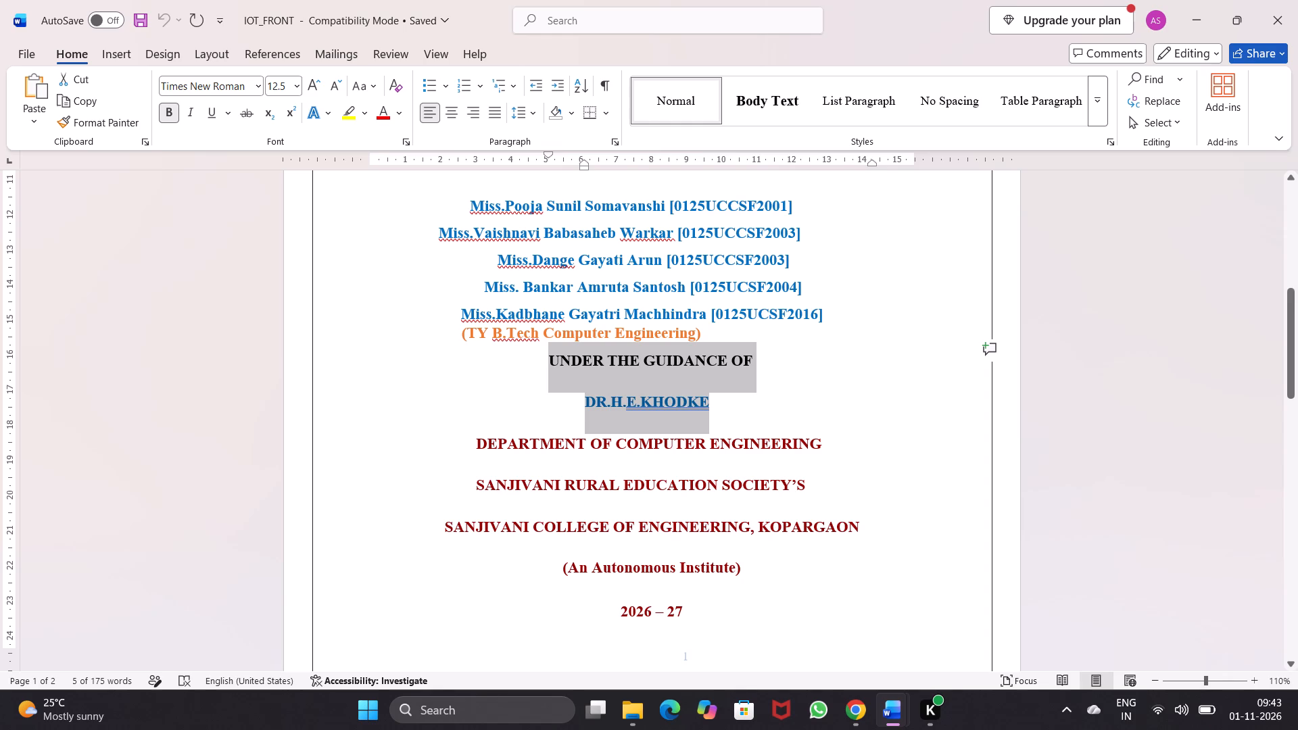
# Copy the lines from "DEPARTMENT OF COMPUTER ENGINEERING" through "2026 – 27" at the bottom of IOT_FRONT's cover.
pyautogui.click(480, 444)
pyautogui.hotkey('shift', 'Down')
pyautogui.hotkey('shift', 'Down')
pyautogui.hotkey('shift', 'Down')
pyautogui.hotkey('shift', 'Down')
pyautogui.hotkey('shift', 'Down')
pyautogui.hotkey('shift', 'Down')
pyautogui.hotkey('shift', 'Up')
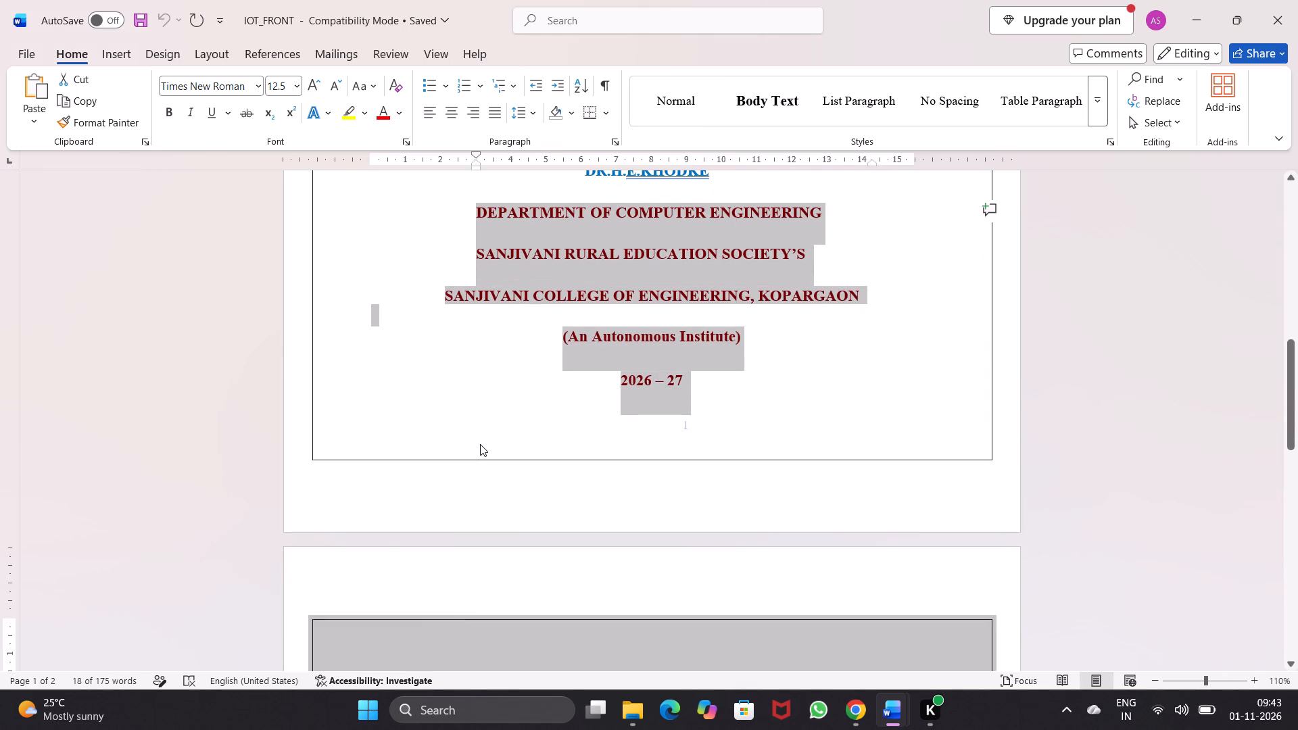
pyautogui.hotkey('shift', 'Up')
pyautogui.hotkey('shift', 'Up')
pyautogui.hotkey('shift', 'Right')
pyautogui.hotkey('shift', 'Right')
pyautogui.hotkey('shift', 'Right')
pyautogui.hotkey('shift', 'Right')
pyautogui.hotkey('shift', 'Right')
pyautogui.hotkey('shift', 'Right')
pyautogui.hotkey('shift', 'Right')
pyautogui.hotkey('shift', 'Right')
pyautogui.hotkey('shift', 'Right')
pyautogui.hotkey('shift', 'Right')
pyautogui.hotkey('shift', 'Right')
pyautogui.hotkey('shift', 'Right')
pyautogui.hotkey('shift', 'Right')
pyautogui.hotkey('shift', 'Right')
pyautogui.hotkey('shift', 'Right')
pyautogui.hotkey('shift', 'Right')
pyautogui.hotkey('shift', 'Right')
pyautogui.hotkey('shift', 'Right')
pyautogui.hotkey('shift', 'Right')
pyautogui.hotkey('shift', 'Right')
pyautogui.hotkey('shift', 'Right')
pyautogui.hotkey('shift', 'Right')
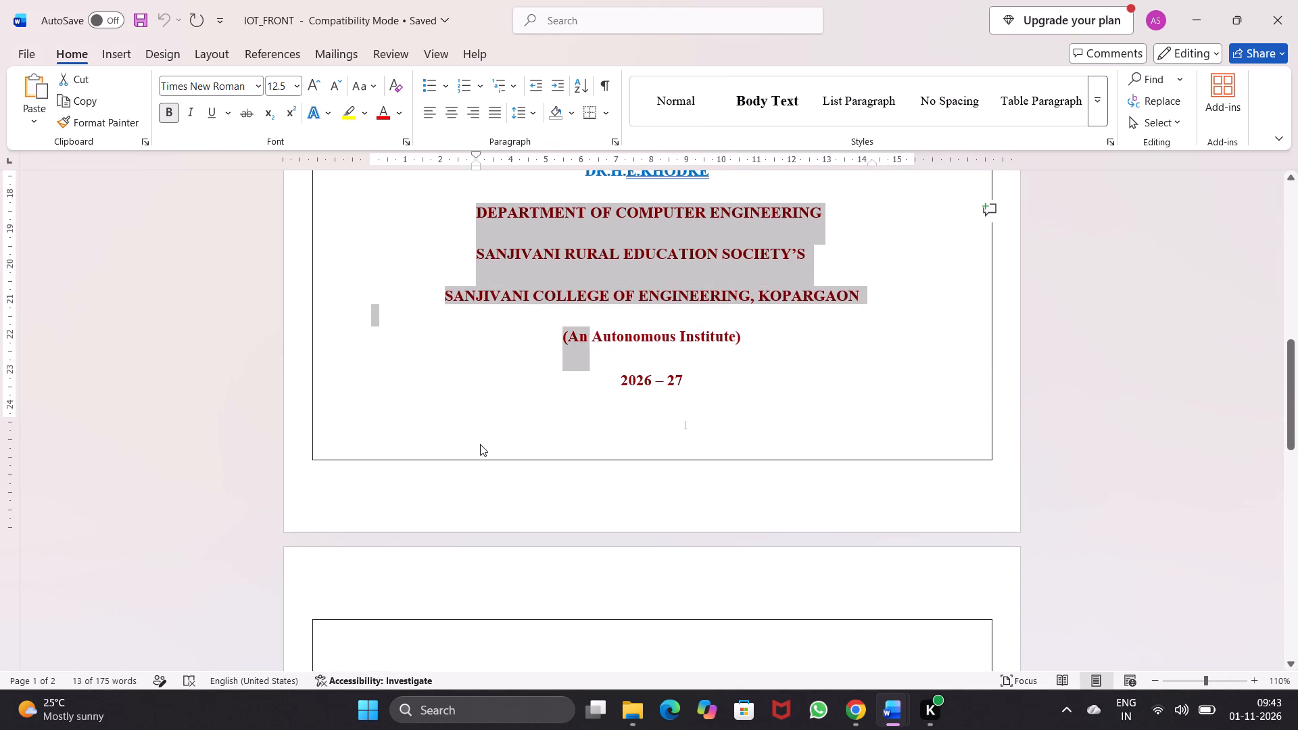
pyautogui.hotkey('shift', 'Right')
pyautogui.hotkey('shift', 'Right')
pyautogui.hotkey('shift', 'Right')
pyautogui.hotkey('shift', 'Right')
pyautogui.hotkey('shift', 'Right')
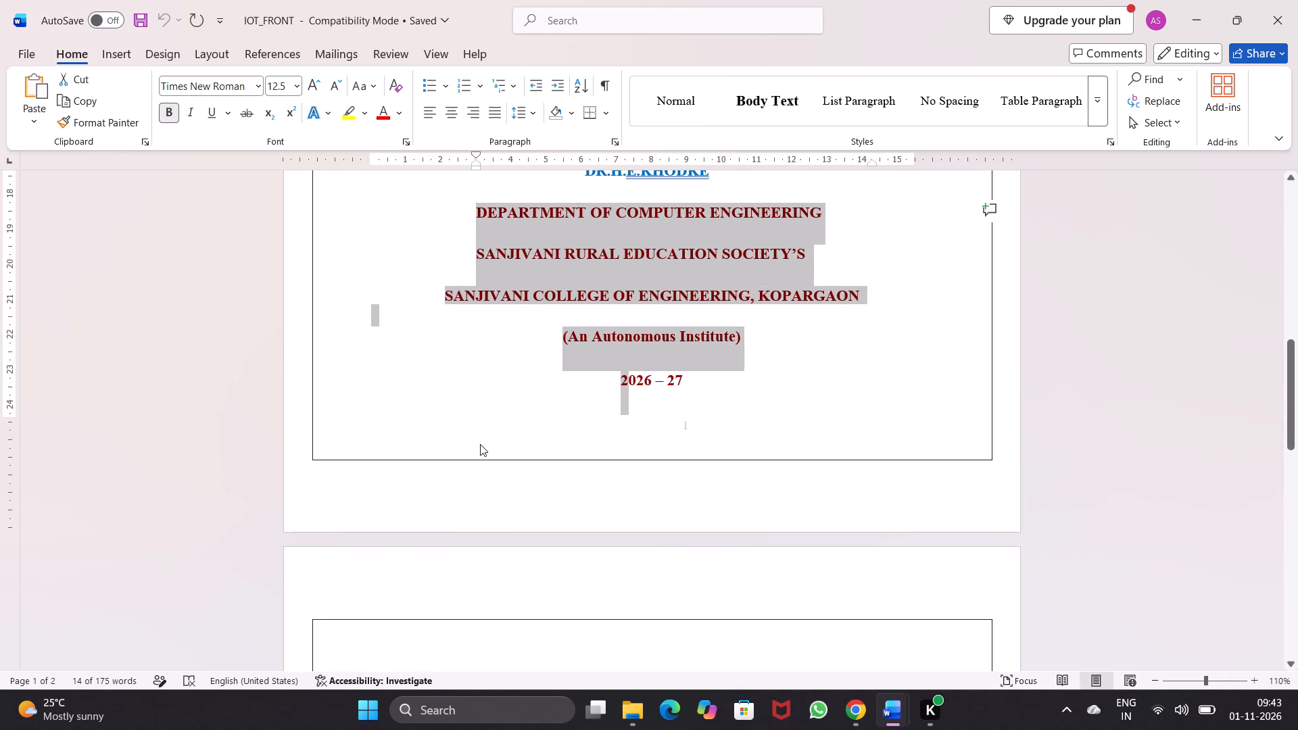
pyautogui.hotkey('shift', 'Right')
pyautogui.hotkey('shift', 'Right')
pyautogui.hotkey('shift', 'Right')
pyautogui.hotkey('shift', 'Right')
pyautogui.hotkey('shift', 'Right')
pyautogui.hotkey('shift', 'Right')
pyautogui.hotkey('shift', 'Right')
pyautogui.hotkey('shift', 'Right')
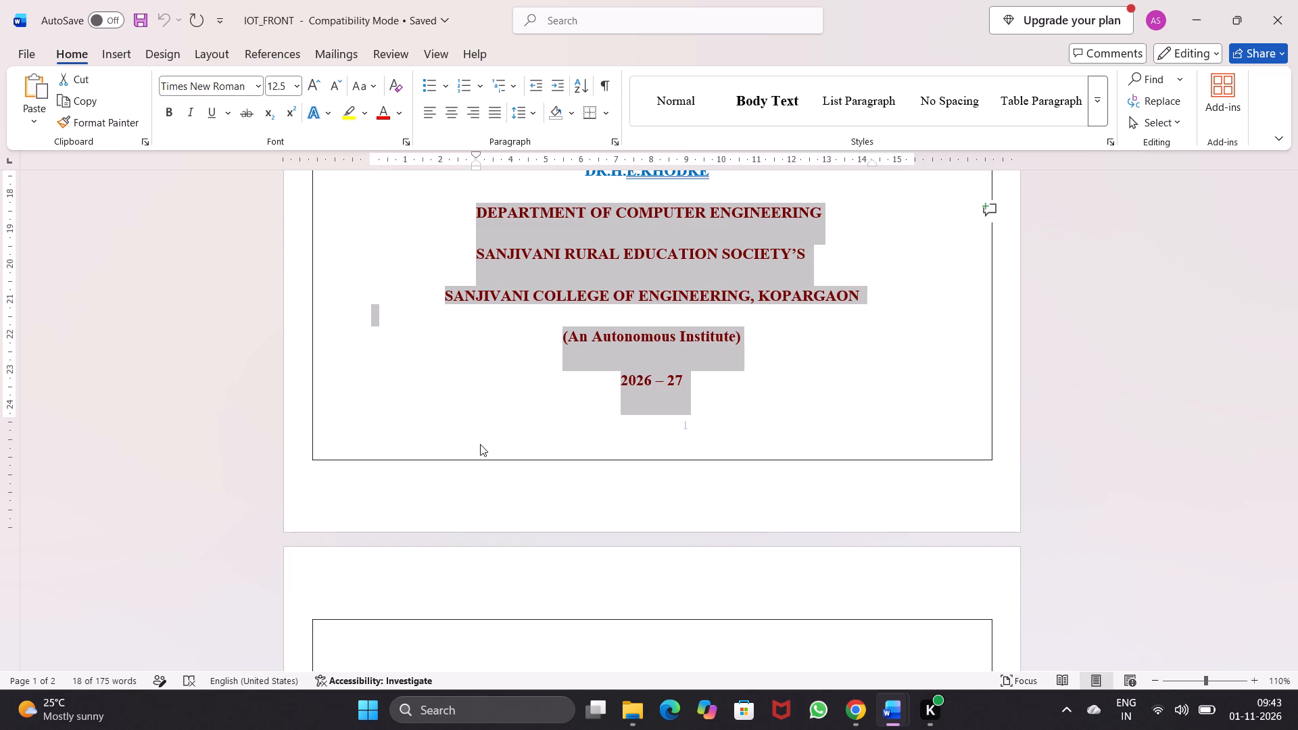
pyautogui.hotkey('ctrl', 'c')
# Paste the copied department, society, college and year lines on a new line below the guide's name in Document1.
pyautogui.hotkey('alt', 'Tab')
pyautogui.press('Return')
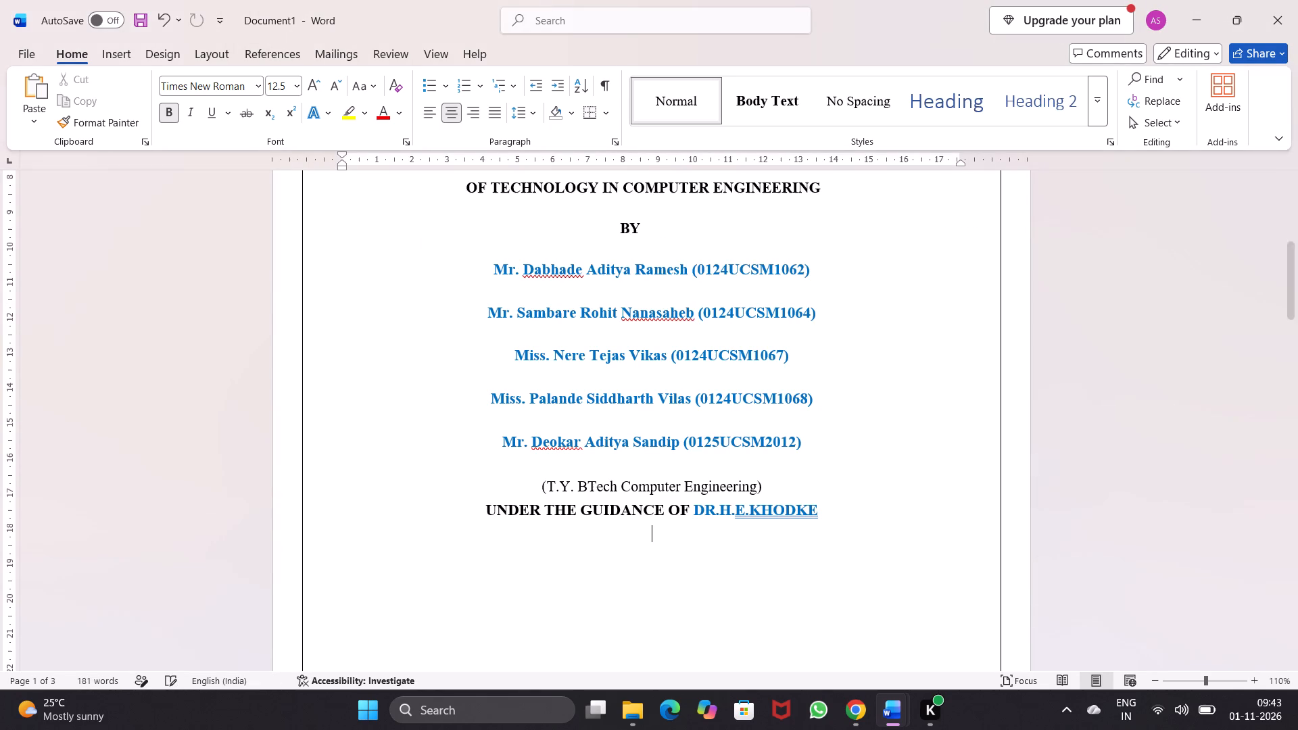
pyautogui.hotkey('ctrl', 'v')
# Examine the overall layout of Document1's cover page with the pasted department and college lines.
pyautogui.scroll(-1, 480, 444)
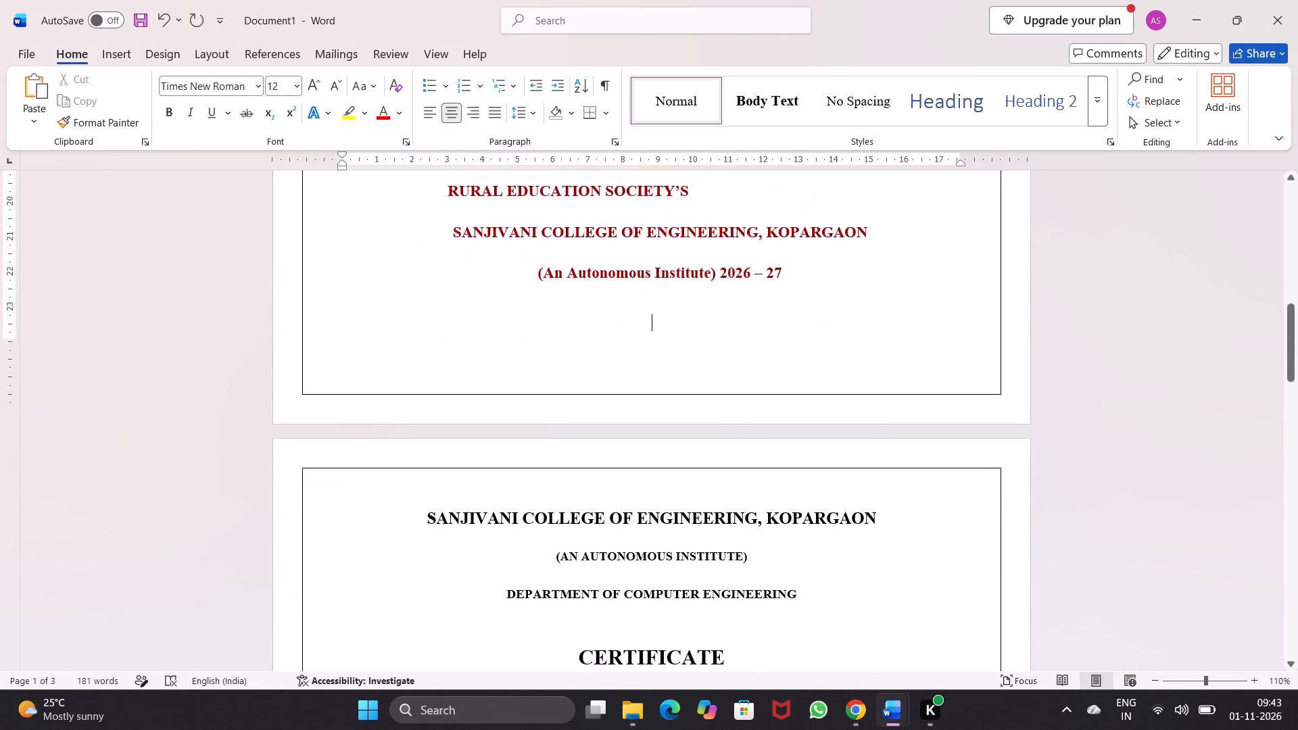
pyautogui.scroll(-1, 480, 444)
pyautogui.scroll(2, 480, 444)
pyautogui.hscroll(-1, 480, 444)
pyautogui.hscroll(1, 480, 444)
pyautogui.keyDown('ctrl'); pyautogui.scroll(-2, 480, 444); pyautogui.keyUp('ctrl')
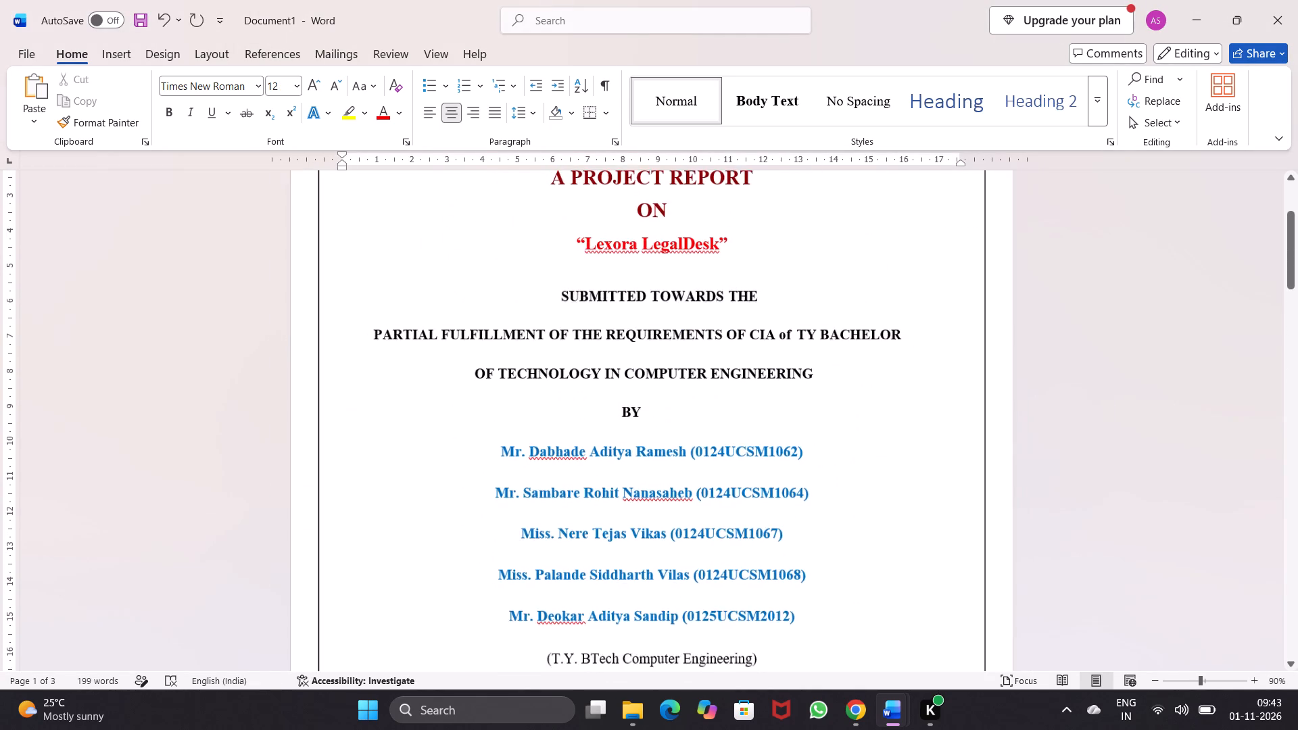
pyautogui.scroll(1, 480, 444)
pyautogui.keyDown('ctrl'); pyautogui.scroll(-2, 480, 444); pyautogui.keyUp('ctrl')
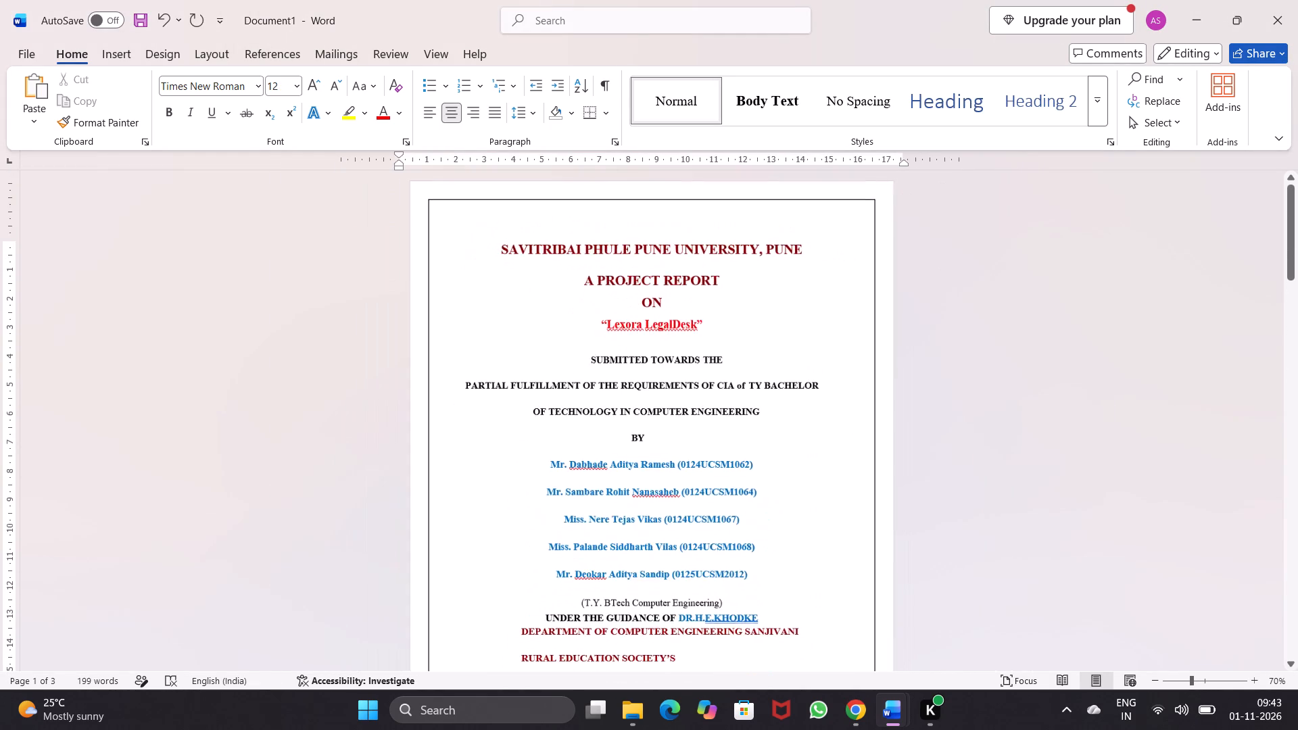
pyautogui.keyDown('ctrl'); pyautogui.scroll(2, 425, 437); pyautogui.keyUp('ctrl')
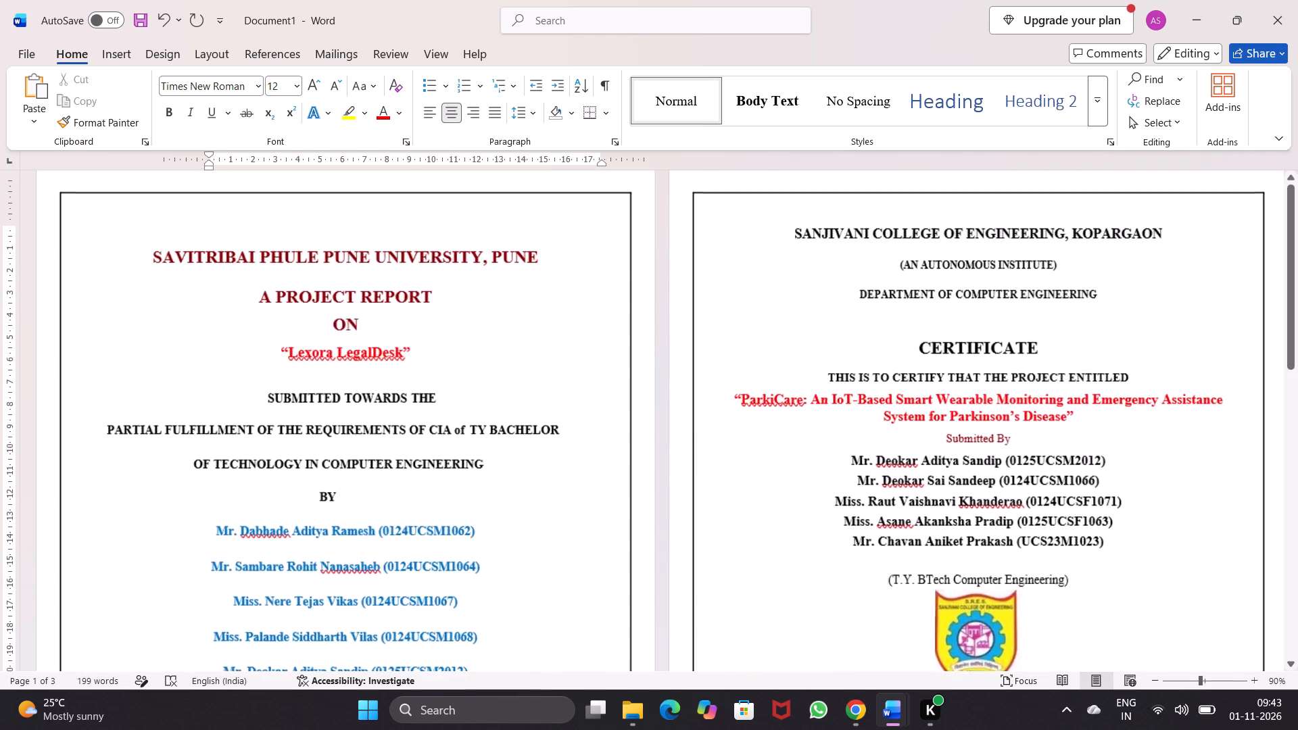
pyautogui.moveTo(425, 437); pyautogui.dragTo(473, 411)
pyautogui.click(473, 411)
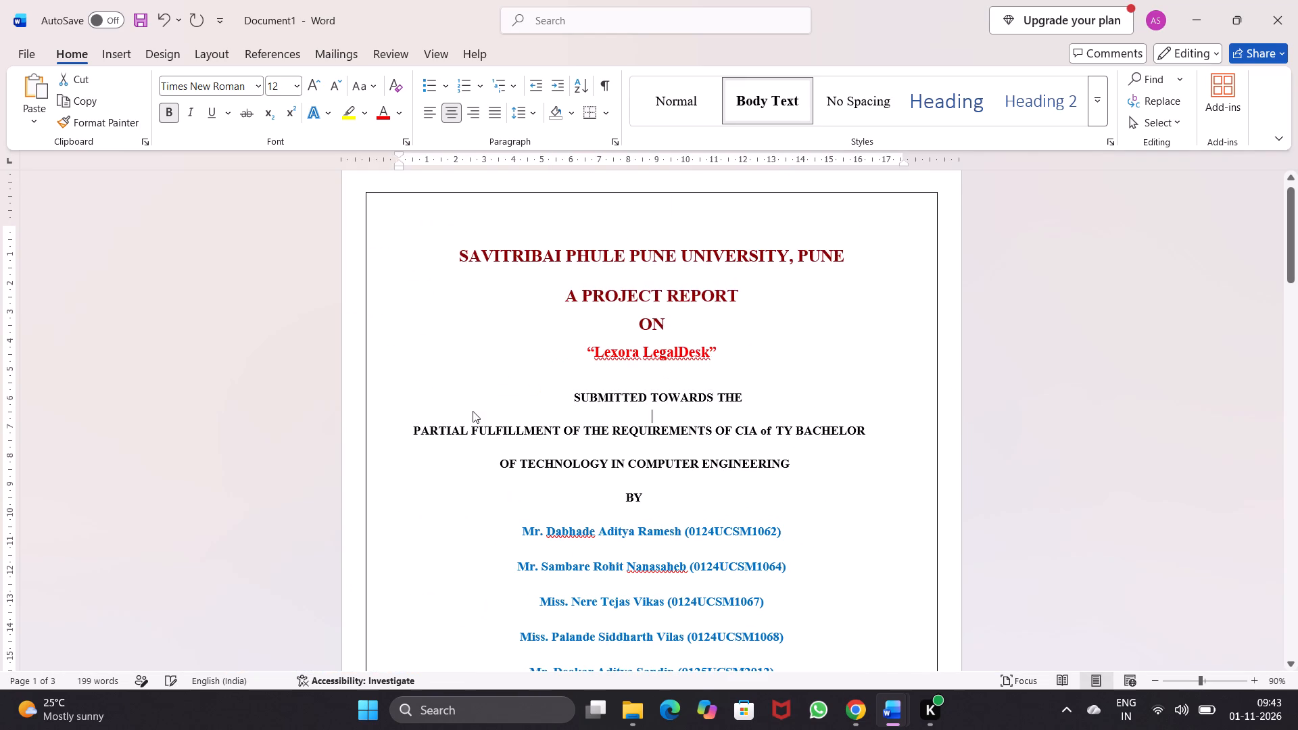
# Change the title of the third group member on Document1's cover to "Mr.".
pyautogui.scroll(-2, 535, 490)
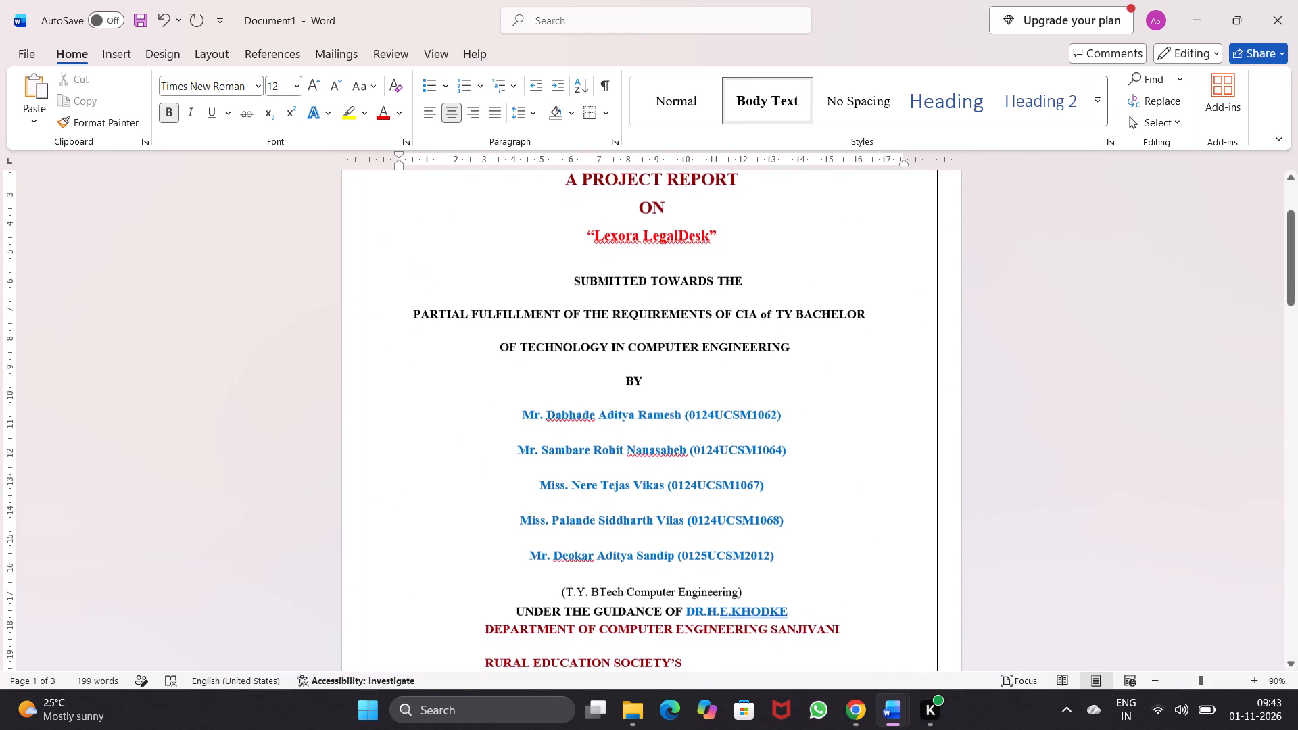
pyautogui.click(562, 485)
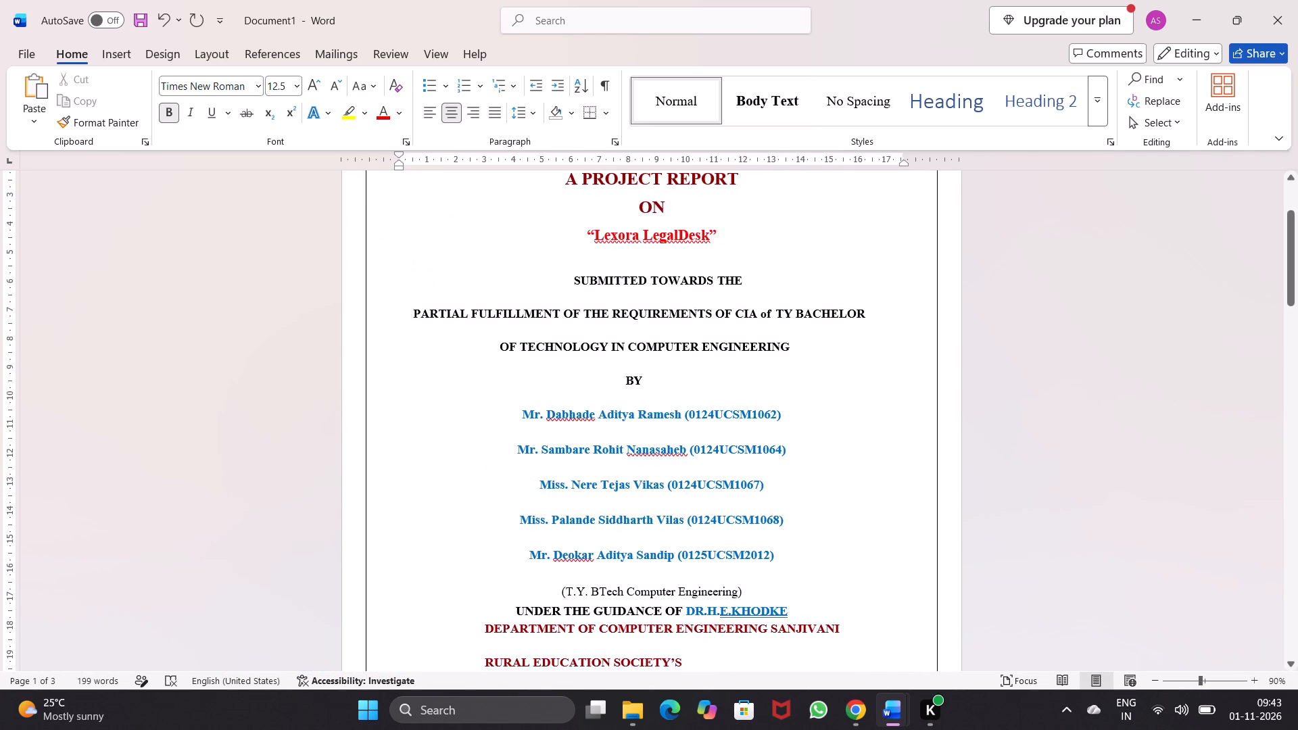
pyautogui.press('Right')
pyautogui.press('Right')
pyautogui.press('Left')
pyautogui.press('BackSpace')
pyautogui.press('BackSpace')
pyautogui.press('BackSpace')
pyautogui.press('r')
# Change the title of the fourth group member on Document1's cover to "Mr.".
pyautogui.press('Down')
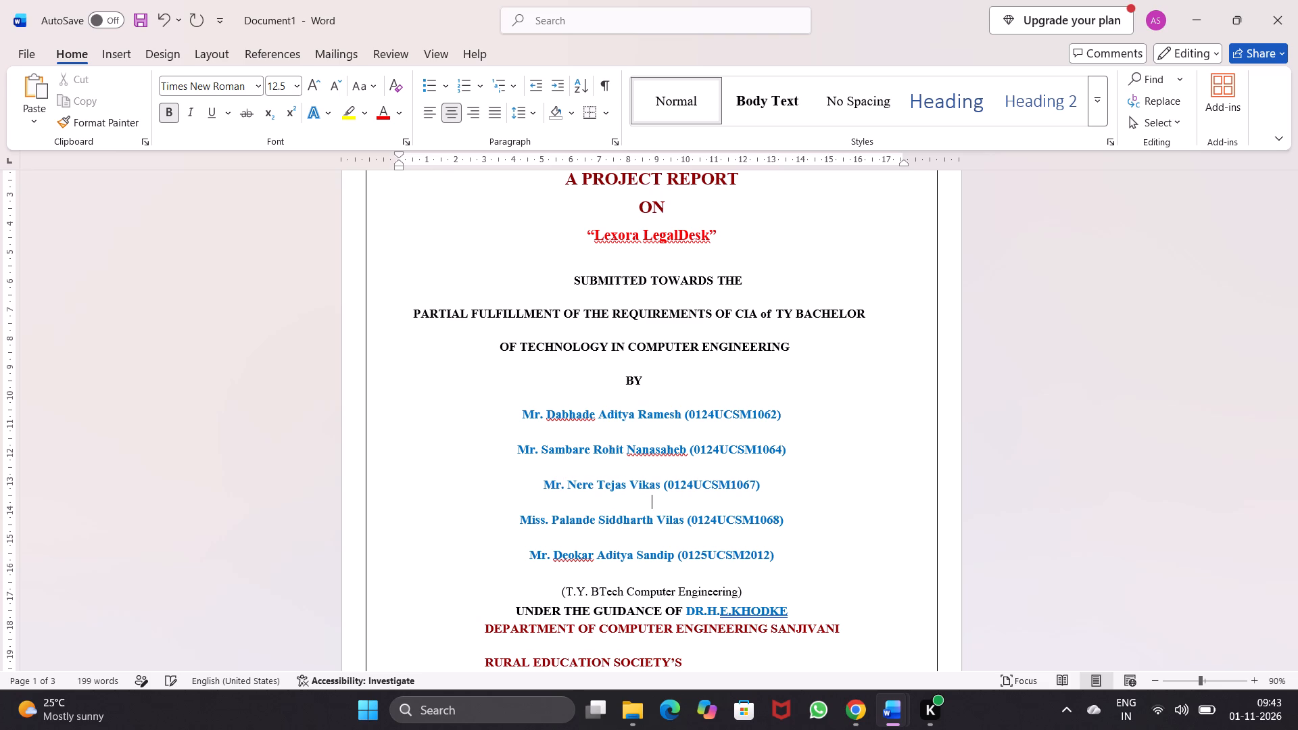
pyautogui.press('Down')
pyautogui.press('Left')
pyautogui.press('Left')
pyautogui.press('Left')
pyautogui.press('BackSpace')
pyautogui.press('BackSpace')
pyautogui.press('r')
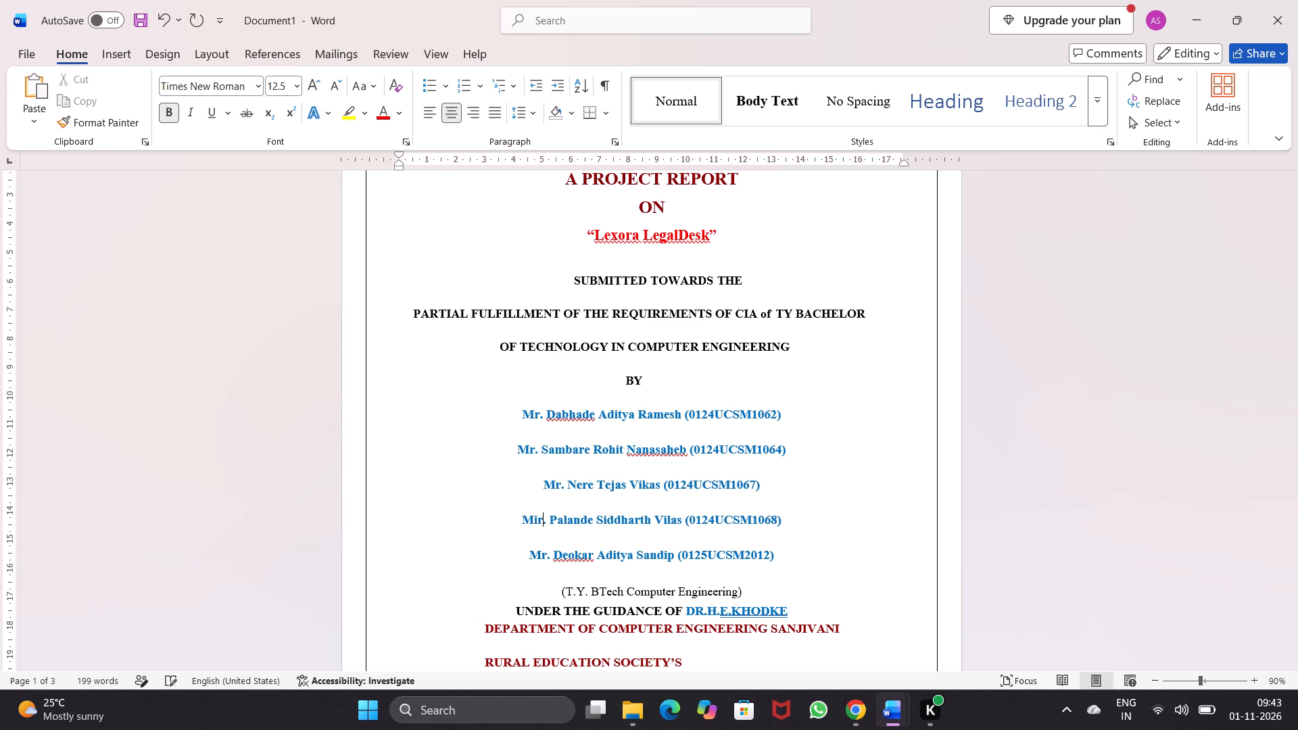
pyautogui.press('BackSpace')
pyautogui.press('BackSpace')
pyautogui.press('r')
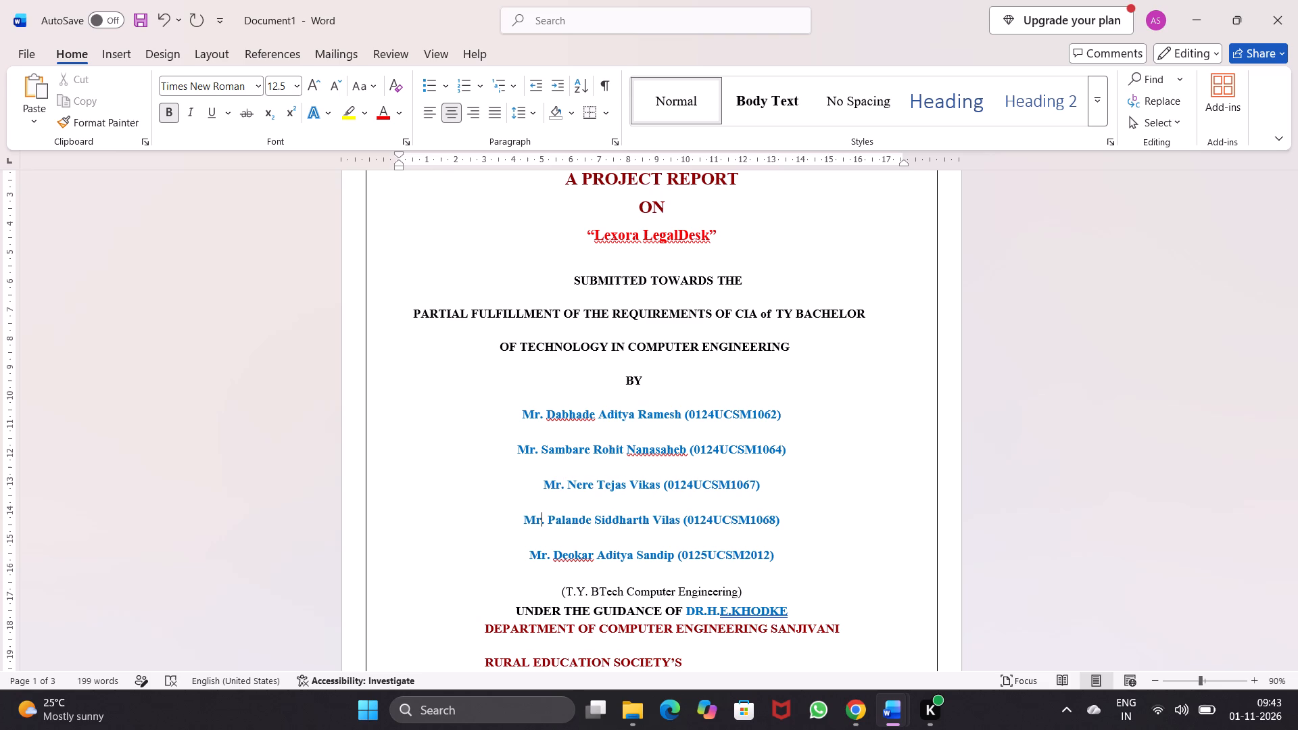
pyautogui.click(784, 533)
# Apply the bold orange formatting of IOT_FRONT's "(TY B.Tech Computer Engineering)" line to "(T.Y. BTech Computer Engineering)" in Document1 with Format Painter.
pyautogui.scroll(-1, 784, 533)
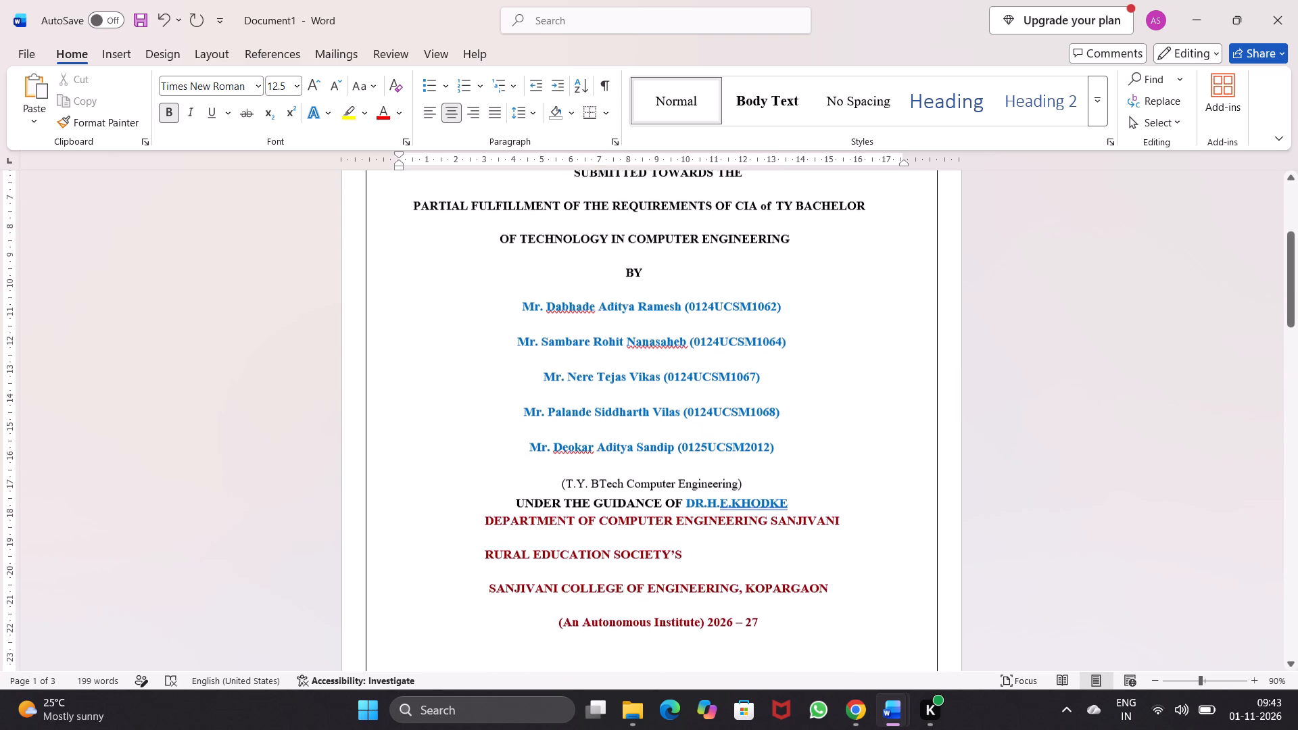
pyautogui.scroll(-1, 784, 533)
pyautogui.hotkey('alt', 'Tab')
pyautogui.scroll(1, 743, 385)
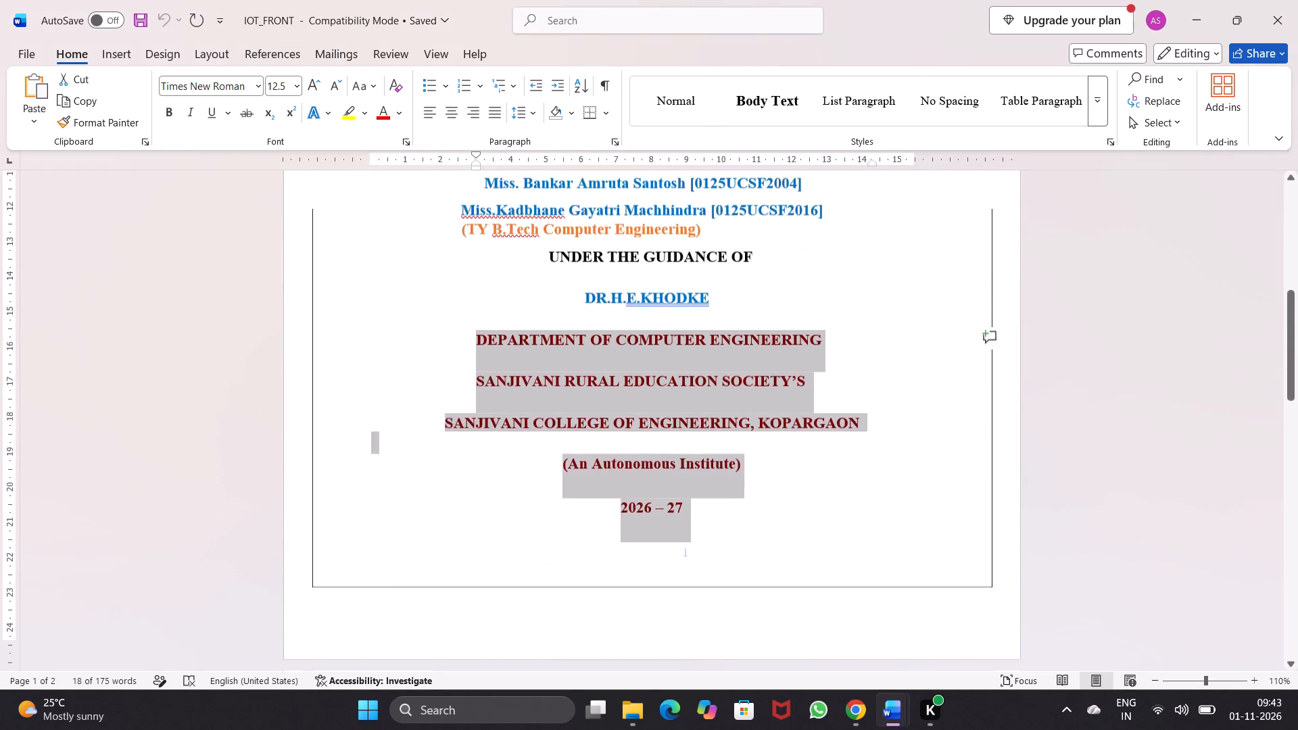
pyautogui.scroll(1, 743, 385)
pyautogui.doubleClick(661, 352)
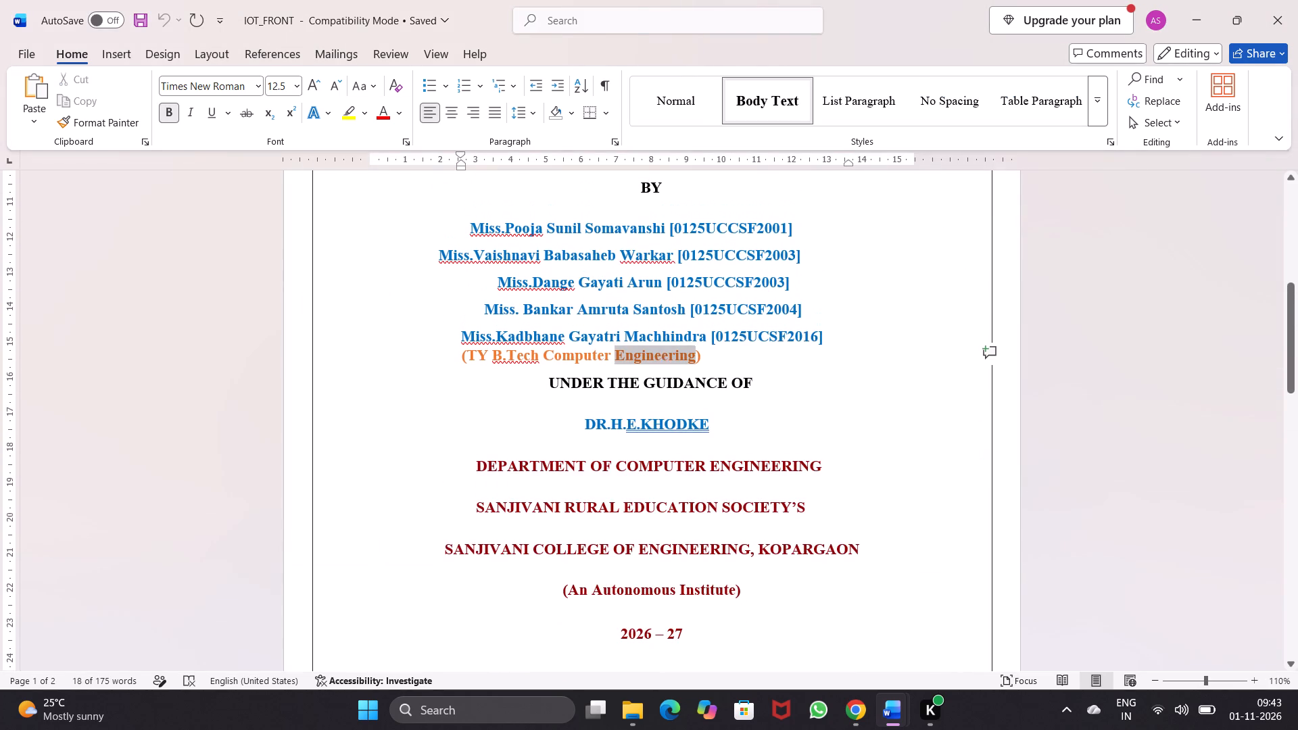
pyautogui.click(86, 119)
pyautogui.hotkey('alt', 'Tab')
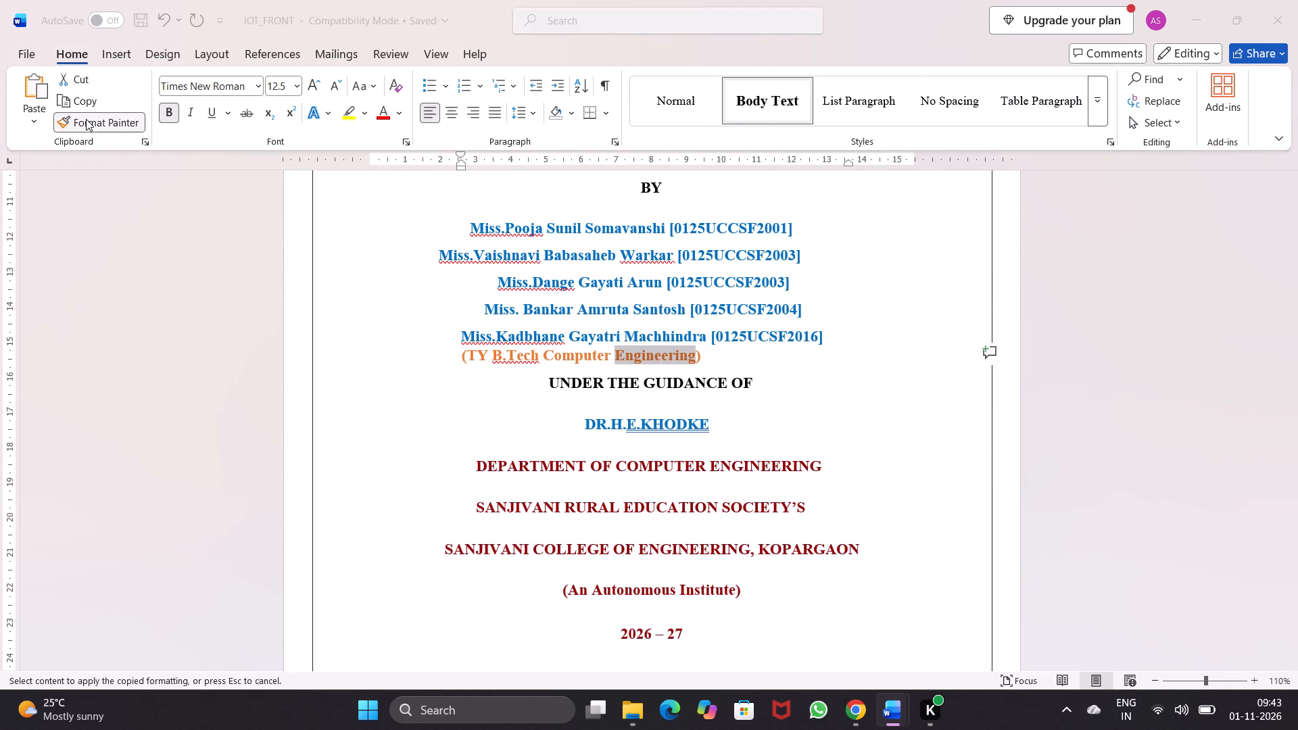
pyautogui.moveTo(563, 477); pyautogui.dragTo(785, 474)
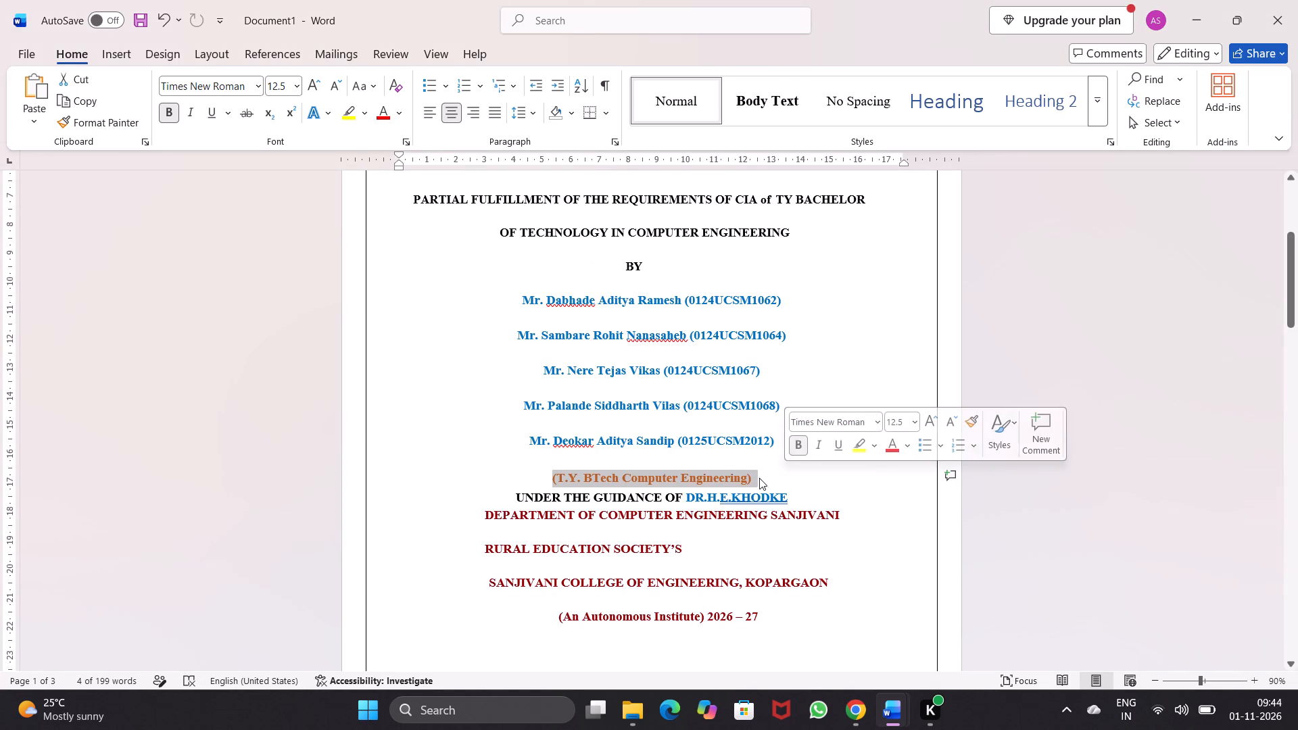
# Insert a blank line between "(T.Y. BTech Computer Engineering)" and "UNDER THE GUIDANCE OF" on Document1's cover.
pyautogui.click(761, 479)
pyautogui.press('Return')
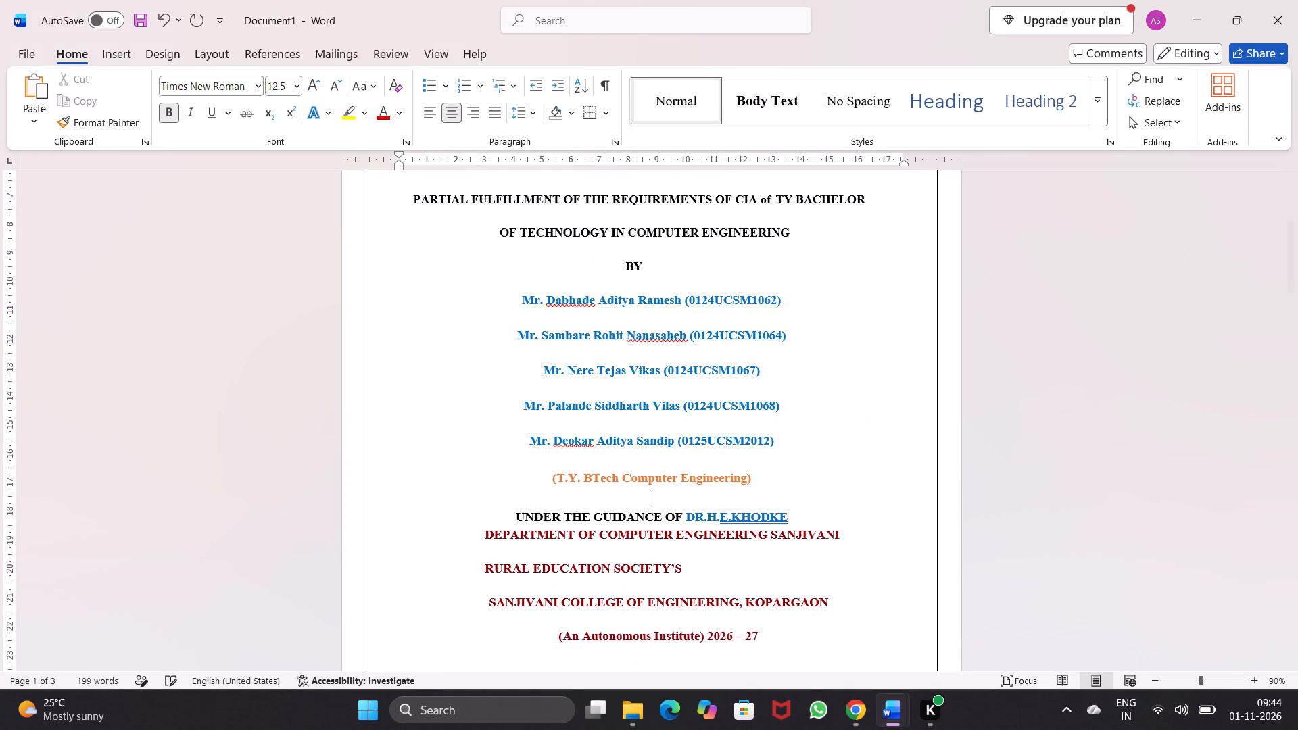
# Check IOT_FRONT's cover and put the guide's name on its own line below "UNDER THE GUIDANCE OF" in Document1.
pyautogui.hotkey('alt', 'Tab')
pyautogui.hotkey('alt', 'Tab')
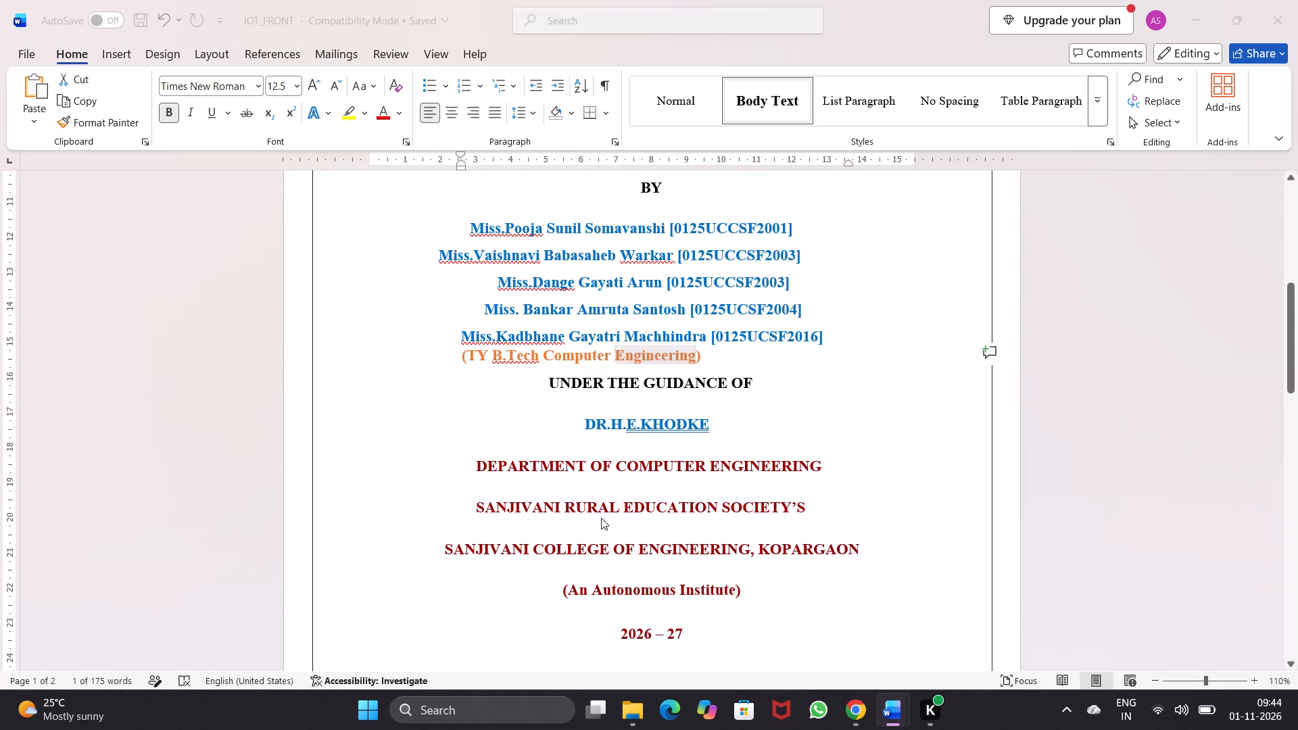
pyautogui.click(686, 515)
pyautogui.press('Return')
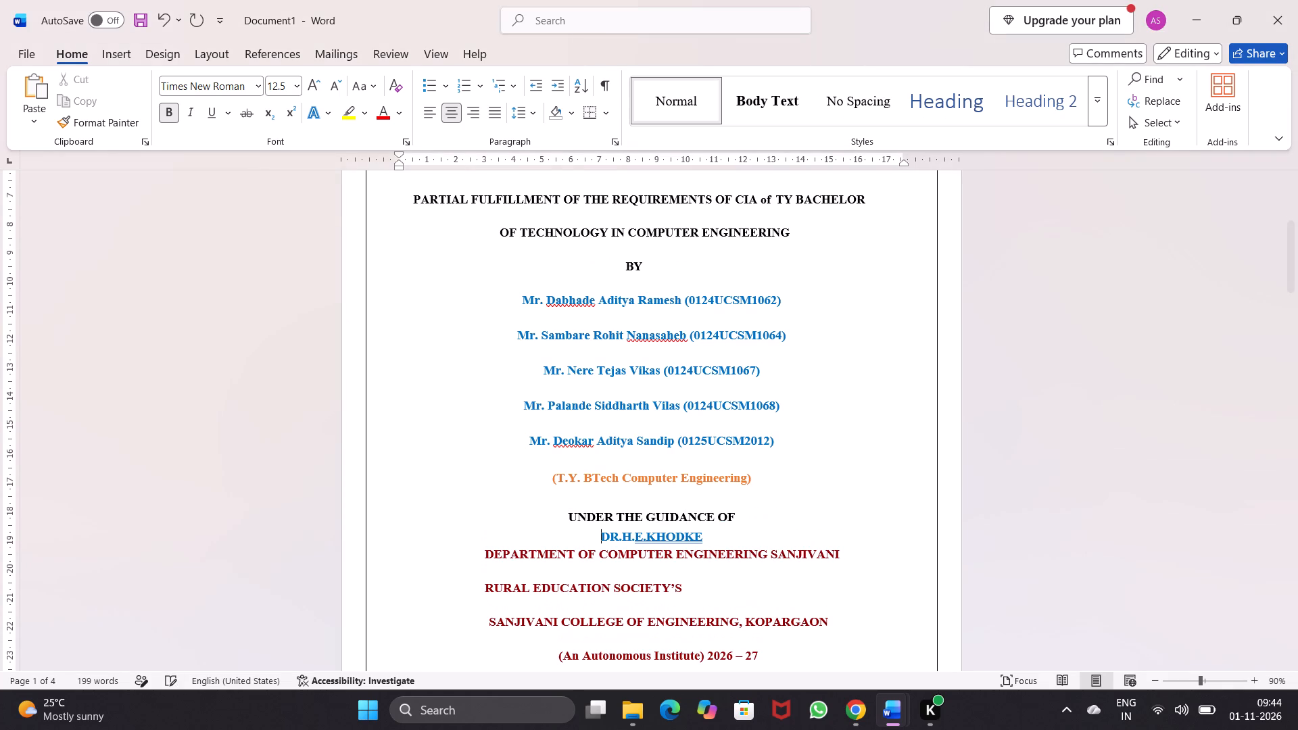
# Insert a space after "DR." and after each initial in the guide's name on Document1's cover.
pyautogui.scroll(-1, 686, 515)
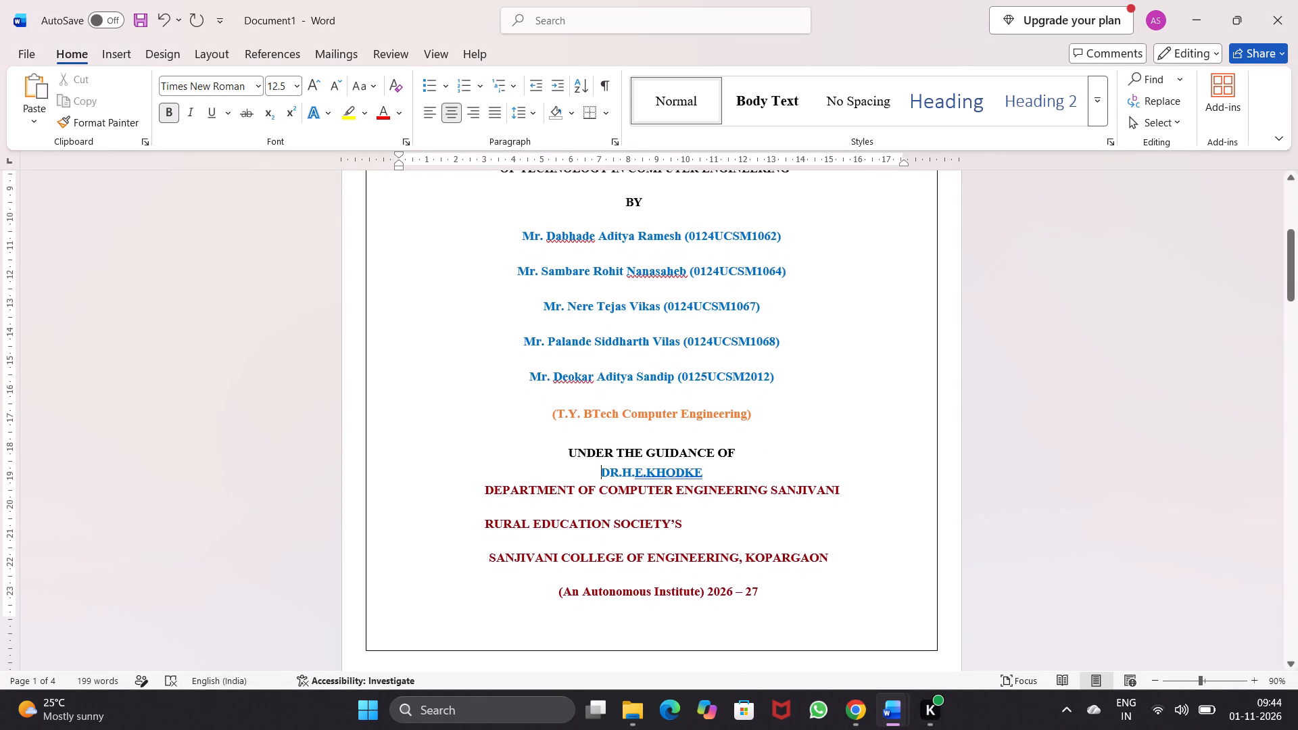
pyautogui.click(620, 477)
pyautogui.press('Right')
pyautogui.press('Right')
pyautogui.press('space')
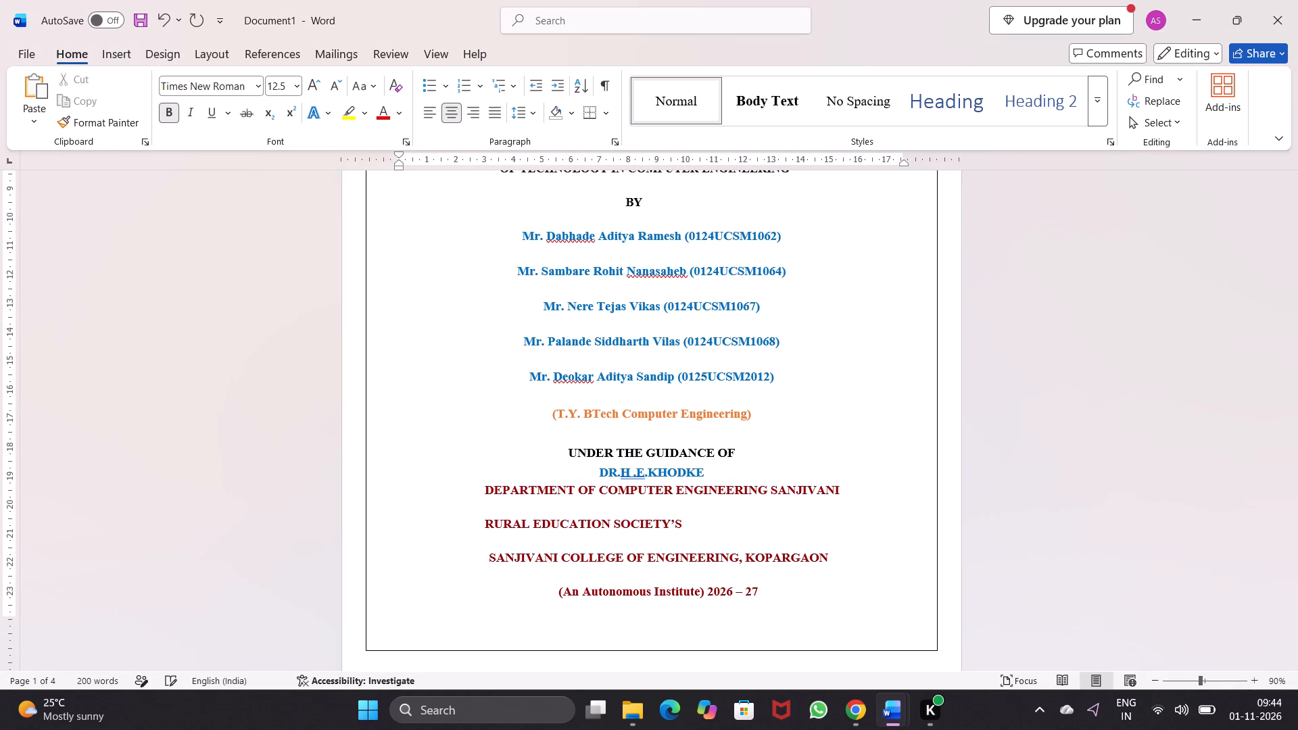
pyautogui.press('Left')
pyautogui.press('Left')
pyautogui.press('space')
pyautogui.press('Right')
pyautogui.press('Right')
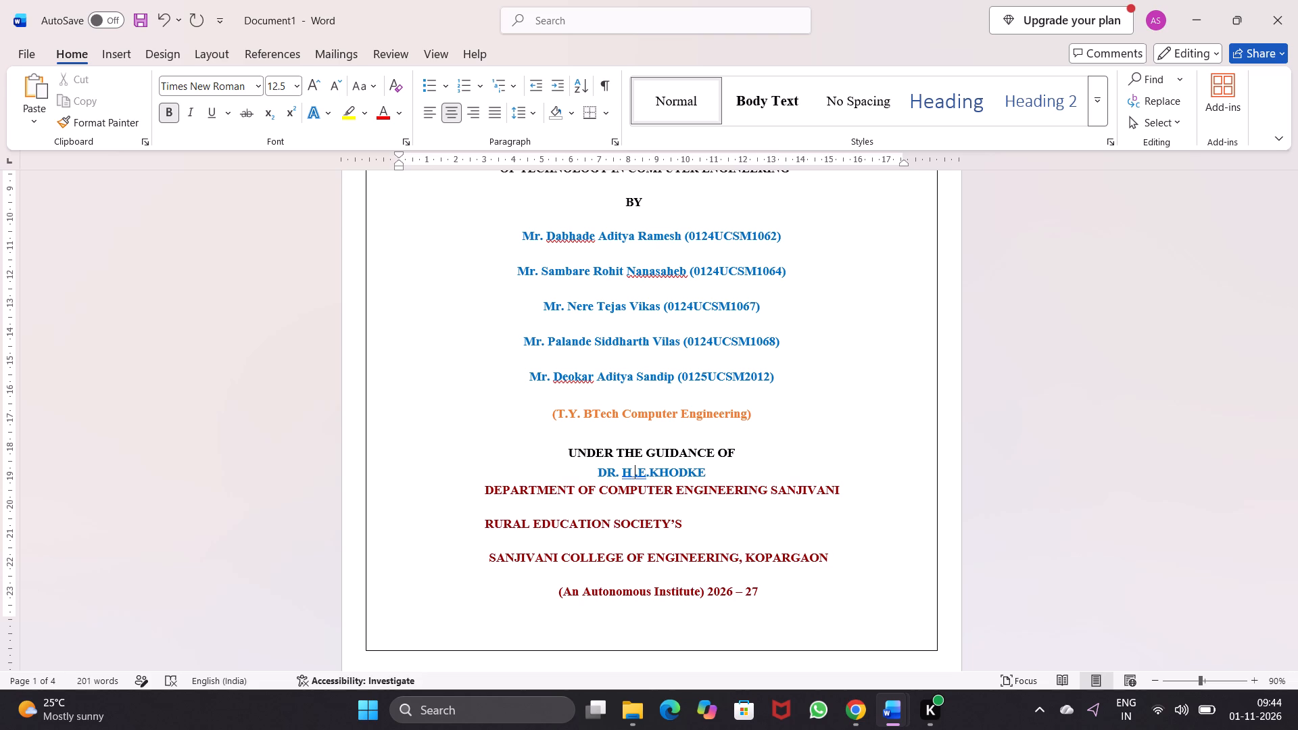
pyautogui.press('BackSpace')
pyautogui.press('Right')
pyautogui.press('Right')
pyautogui.press('space')
pyautogui.press('Left')
pyautogui.press('Right')
pyautogui.press('BackSpace')
pyautogui.press('Left')
pyautogui.press('space')
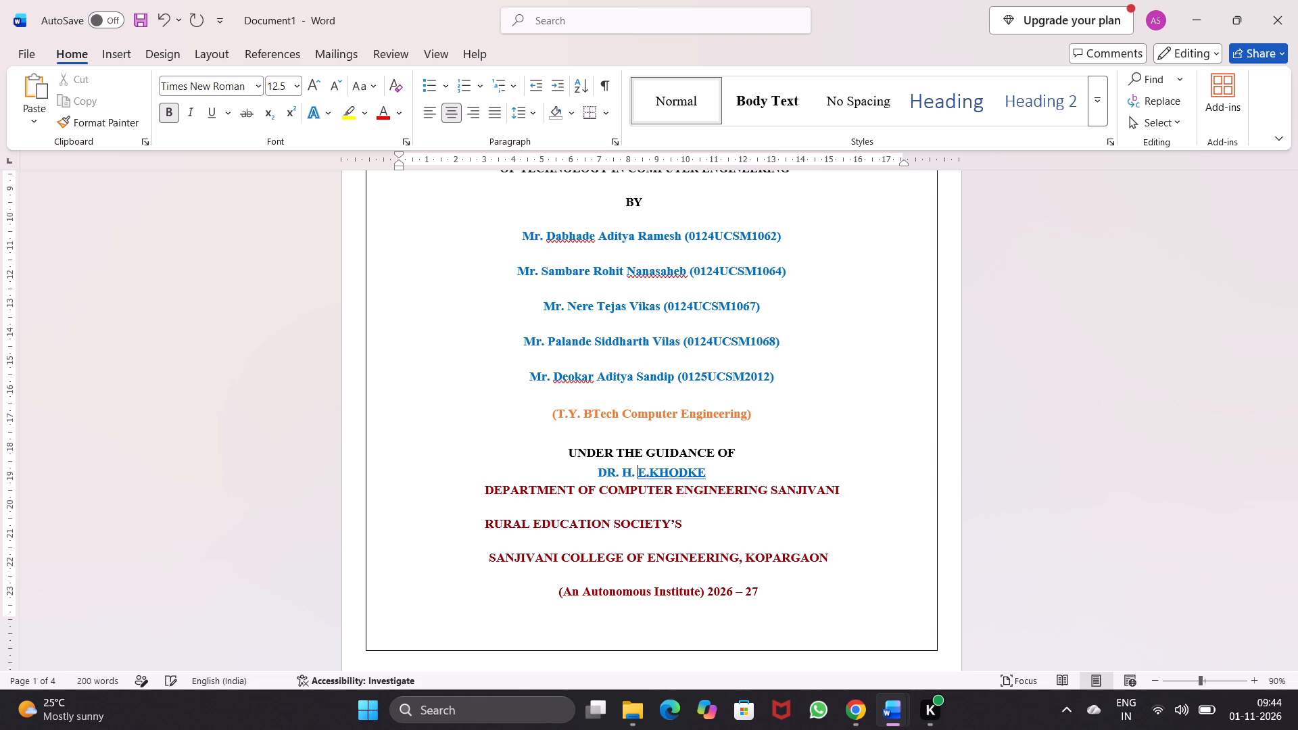
pyautogui.press('Right')
pyautogui.press('Right')
pyautogui.press('space')
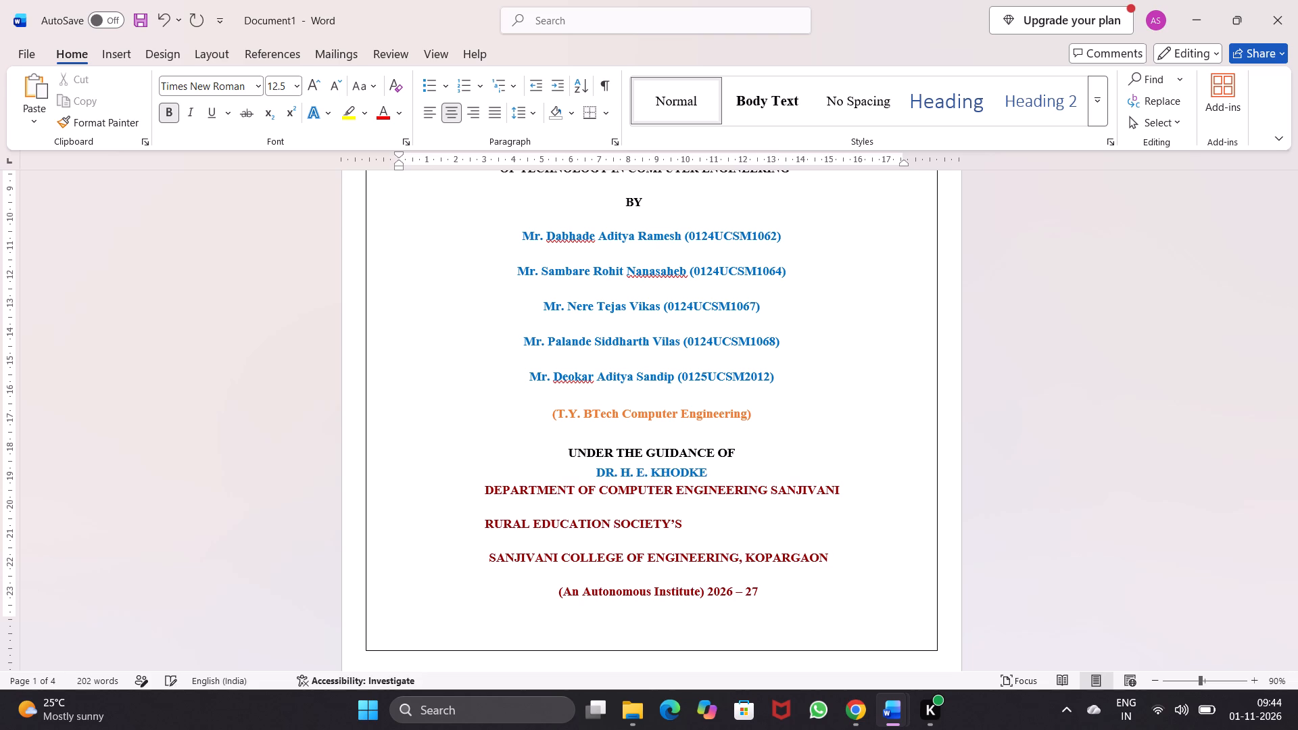
# Following IOT_FRONT's line layout, break Document1's department line before "SANJIVANI" so "SANJIVANI RURAL EDUCATION SOCIETY’S" stands on its own line.
pyautogui.hotkey('alt', 'Tab')
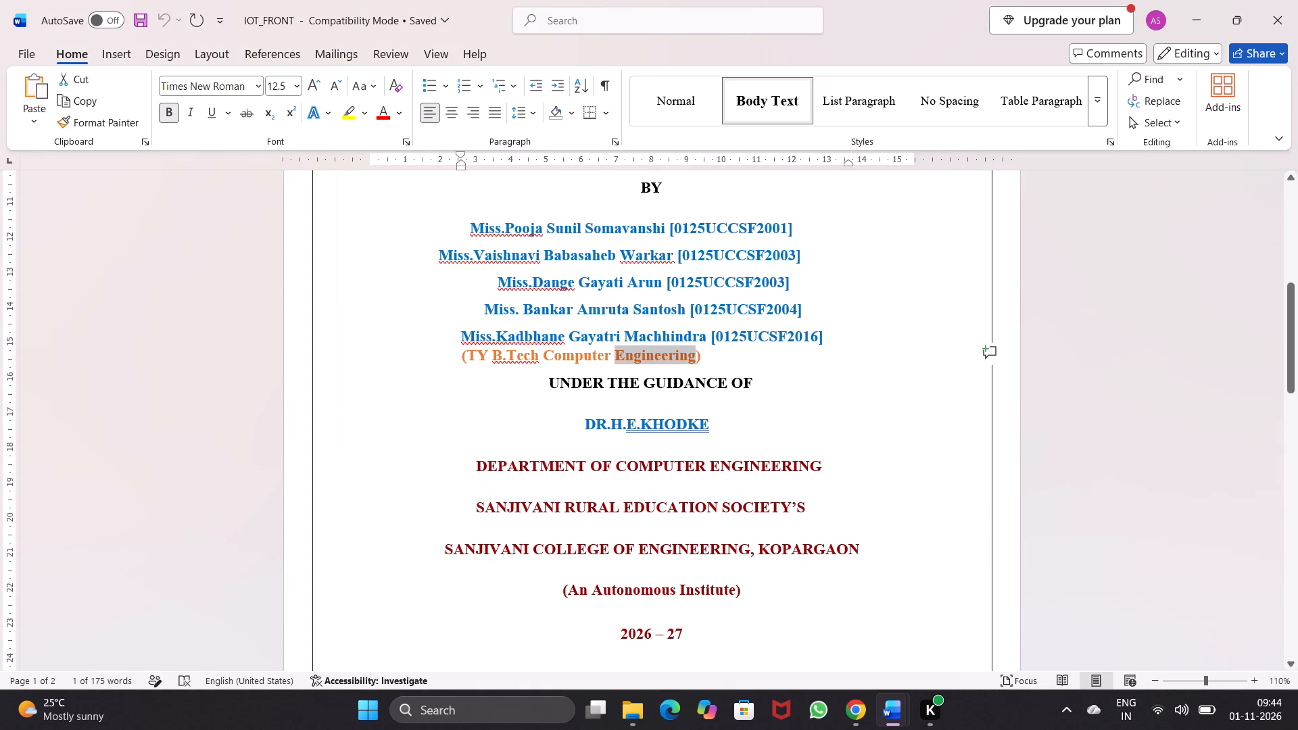
pyautogui.click(794, 427)
pyautogui.hotkey('alt', 'Tab')
pyautogui.scroll(-1, 689, 507)
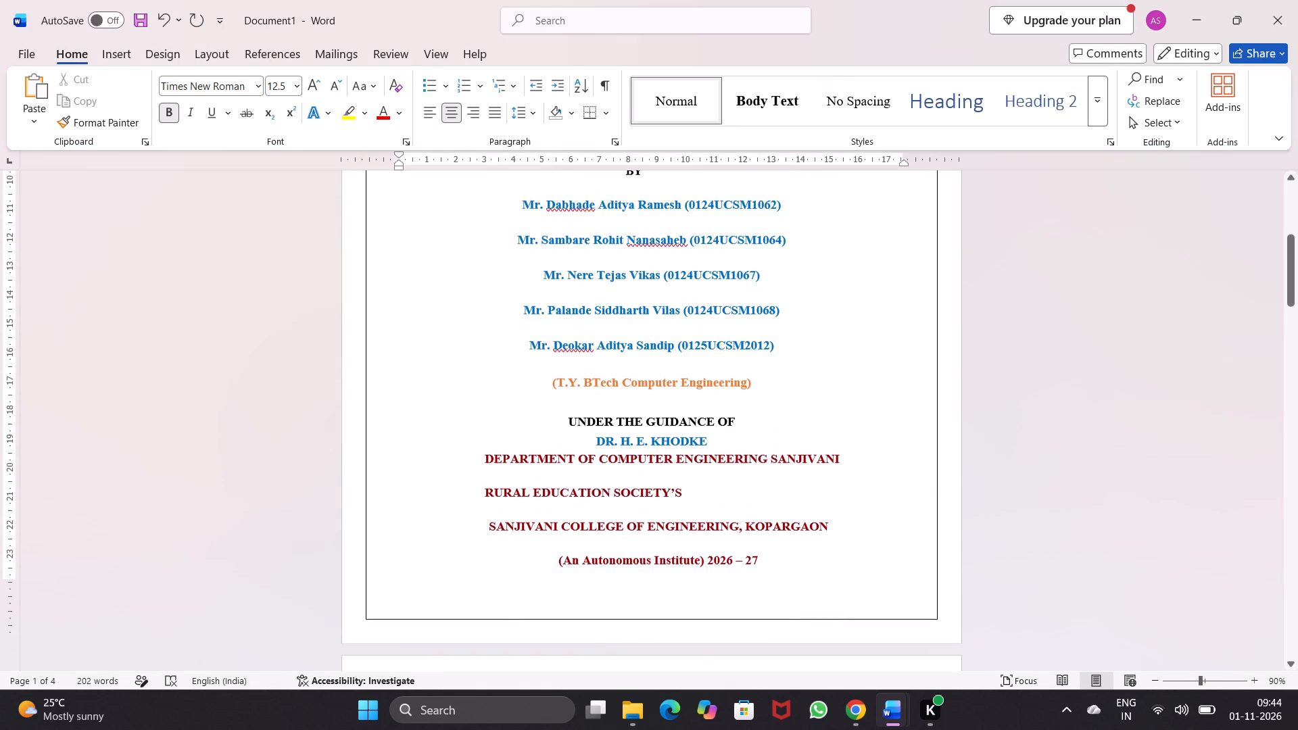
pyautogui.scroll(-1, 689, 507)
pyautogui.click(471, 464)
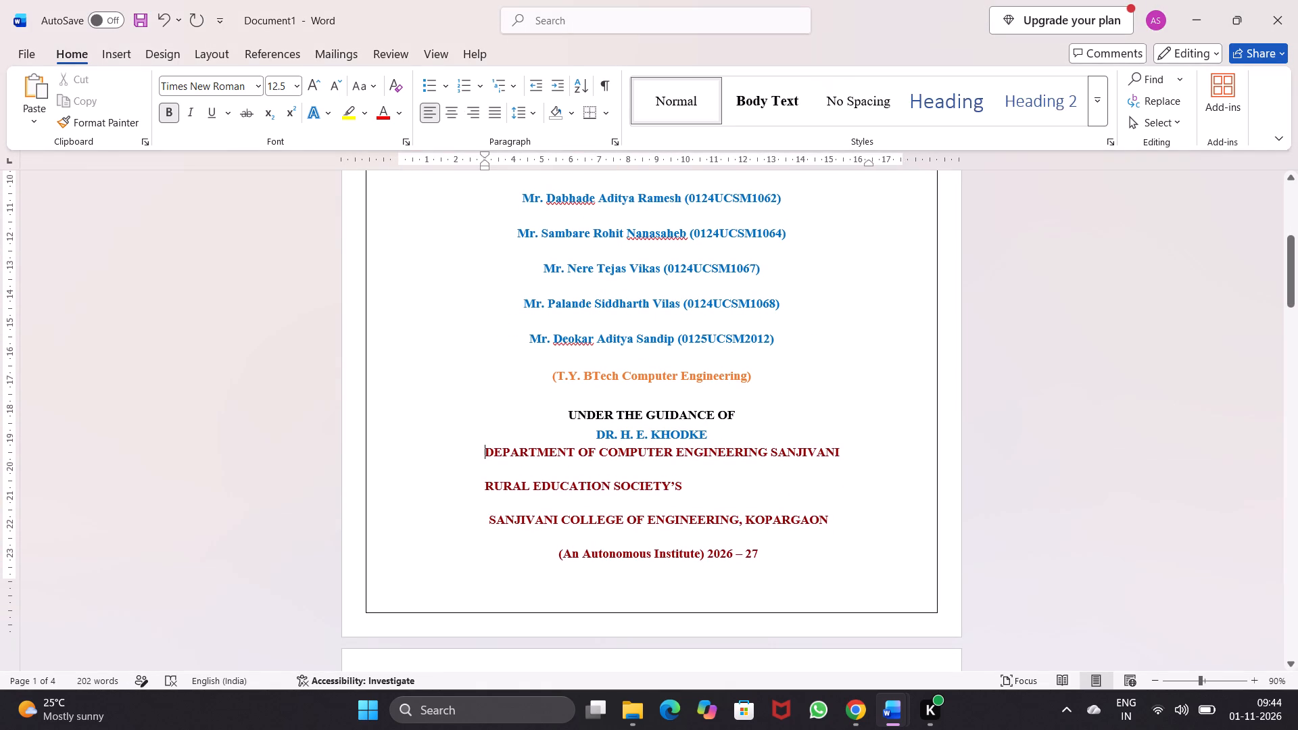
pyautogui.hotkey('alt', 'Tab')
pyautogui.hotkey('alt', 'Tab')
pyautogui.click(767, 453)
pyautogui.press('Return')
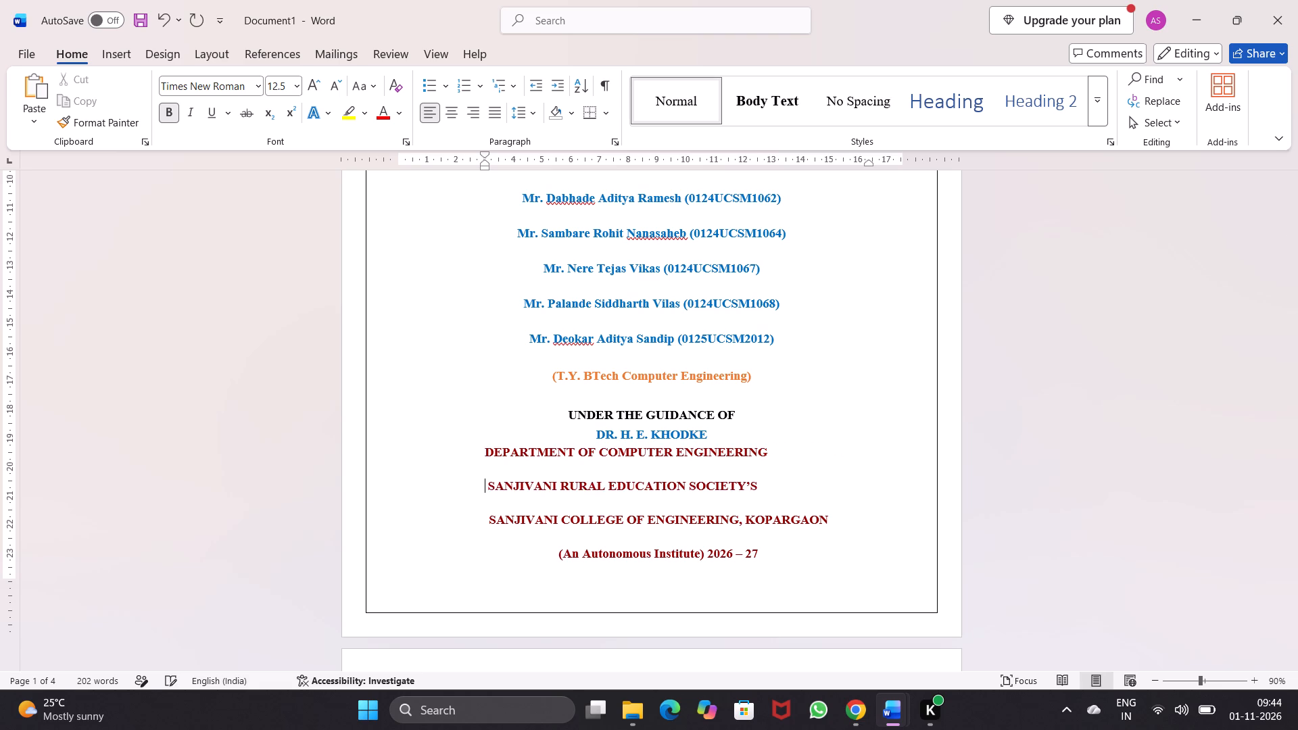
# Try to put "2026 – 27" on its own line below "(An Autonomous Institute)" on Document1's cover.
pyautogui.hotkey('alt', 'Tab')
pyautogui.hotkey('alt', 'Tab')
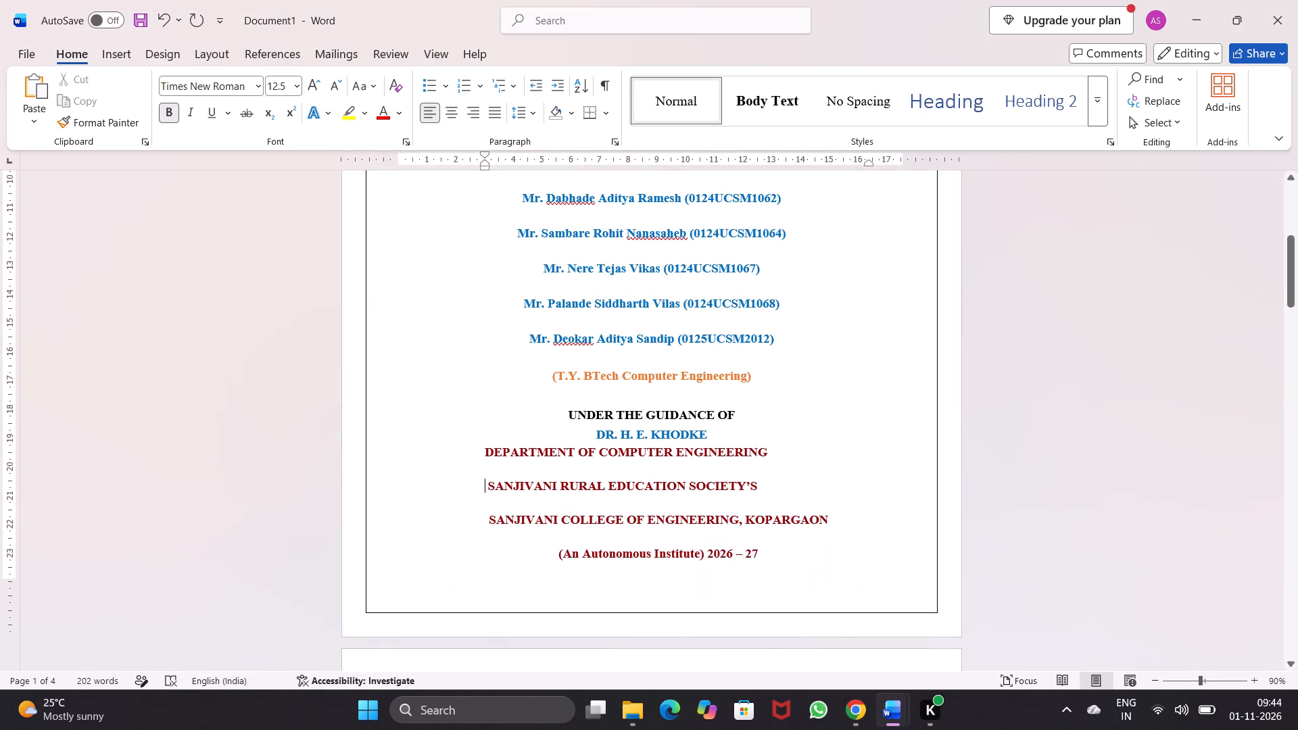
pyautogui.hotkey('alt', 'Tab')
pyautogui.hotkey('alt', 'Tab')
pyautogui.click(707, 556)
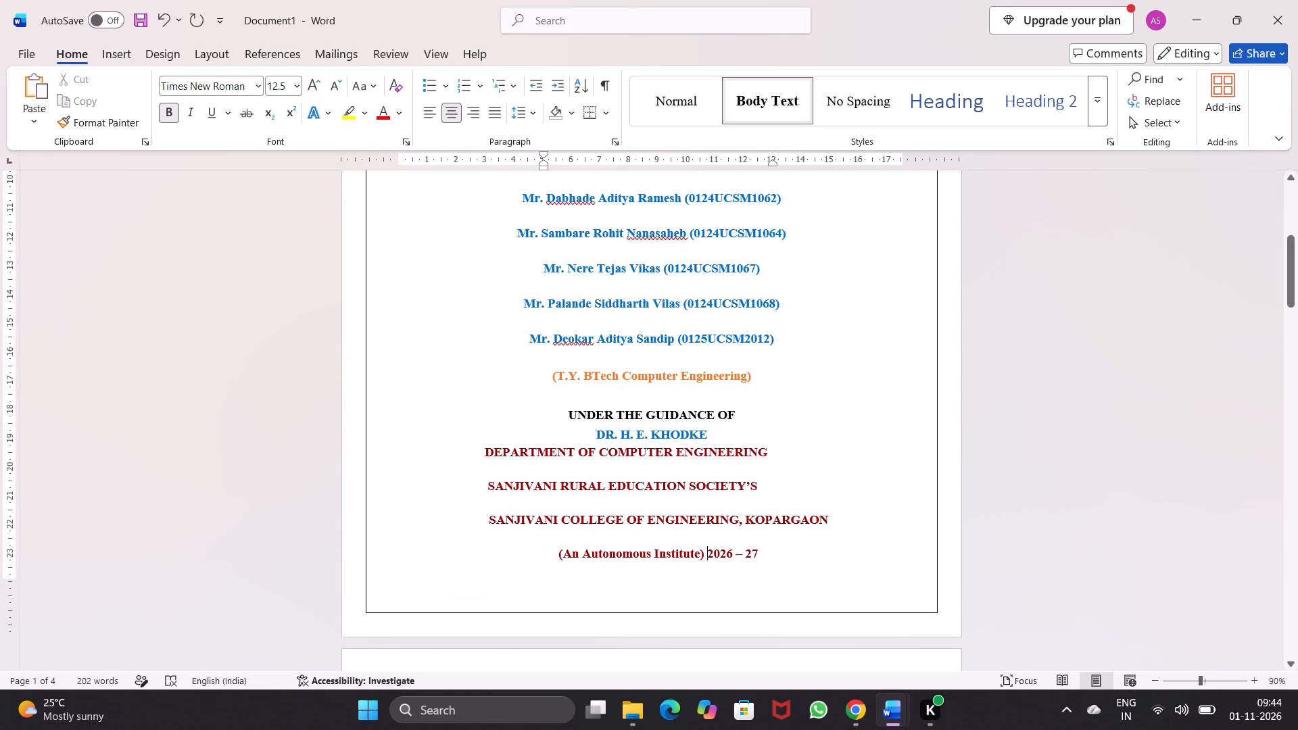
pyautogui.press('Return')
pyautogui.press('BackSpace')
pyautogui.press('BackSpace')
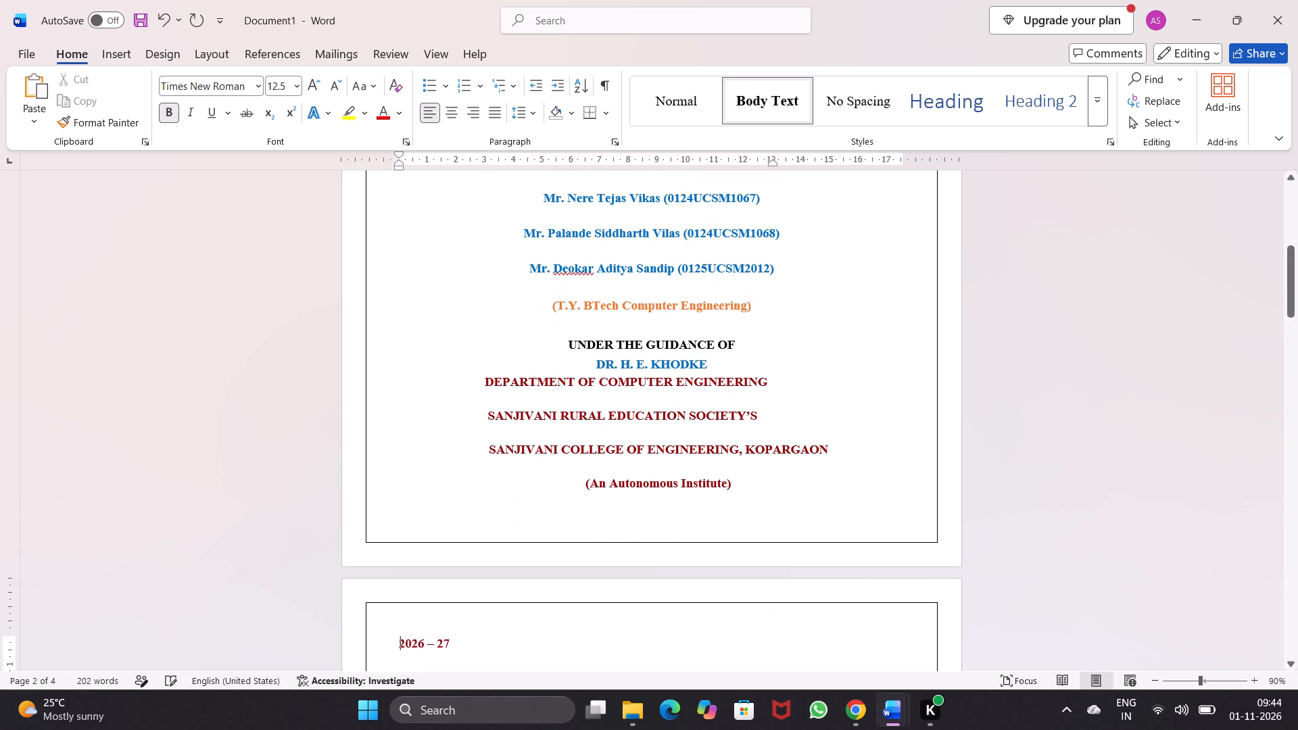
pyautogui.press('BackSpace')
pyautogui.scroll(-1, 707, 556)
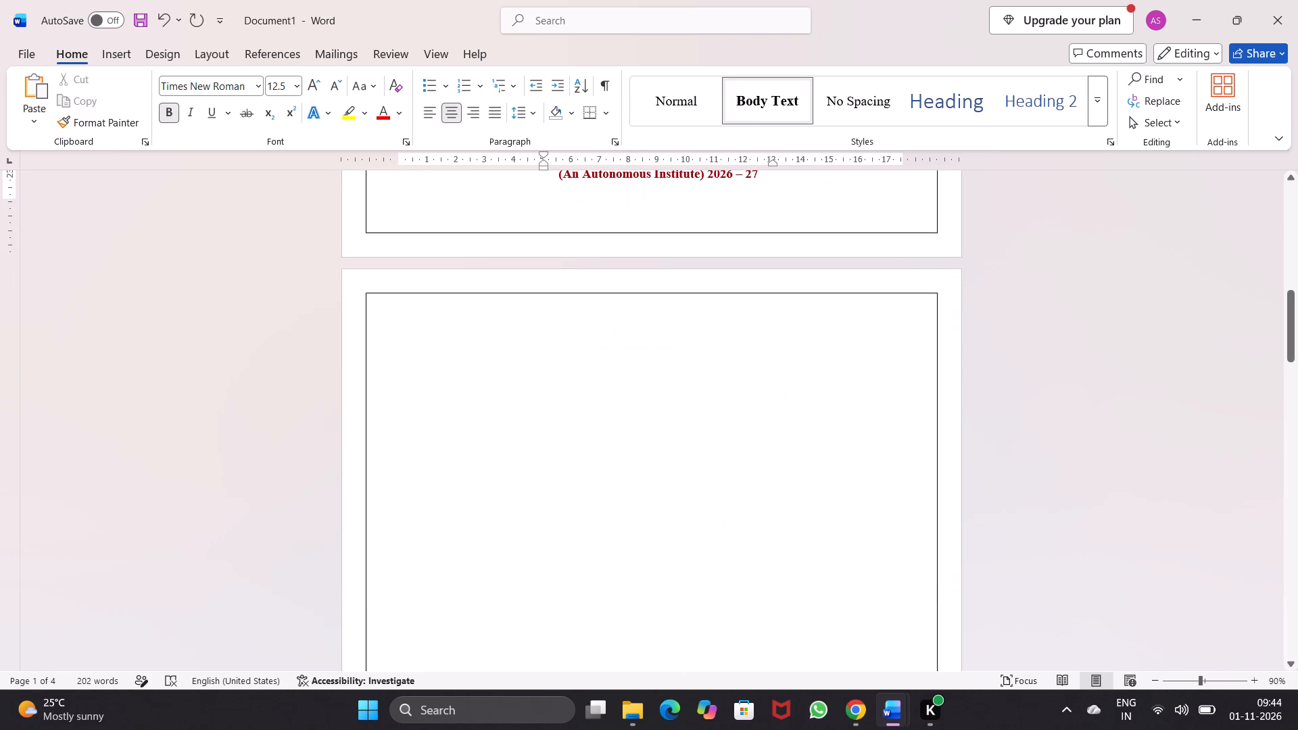
# Undo the recent cover edits back through the line break before "SANJIVANI" in the department line.
pyautogui.hotkey('ctrl', 'z')
pyautogui.hotkey('ctrl', 'z')
pyautogui.hotkey('ctrl', 'z')
pyautogui.hotkey('ctrl', 'z')
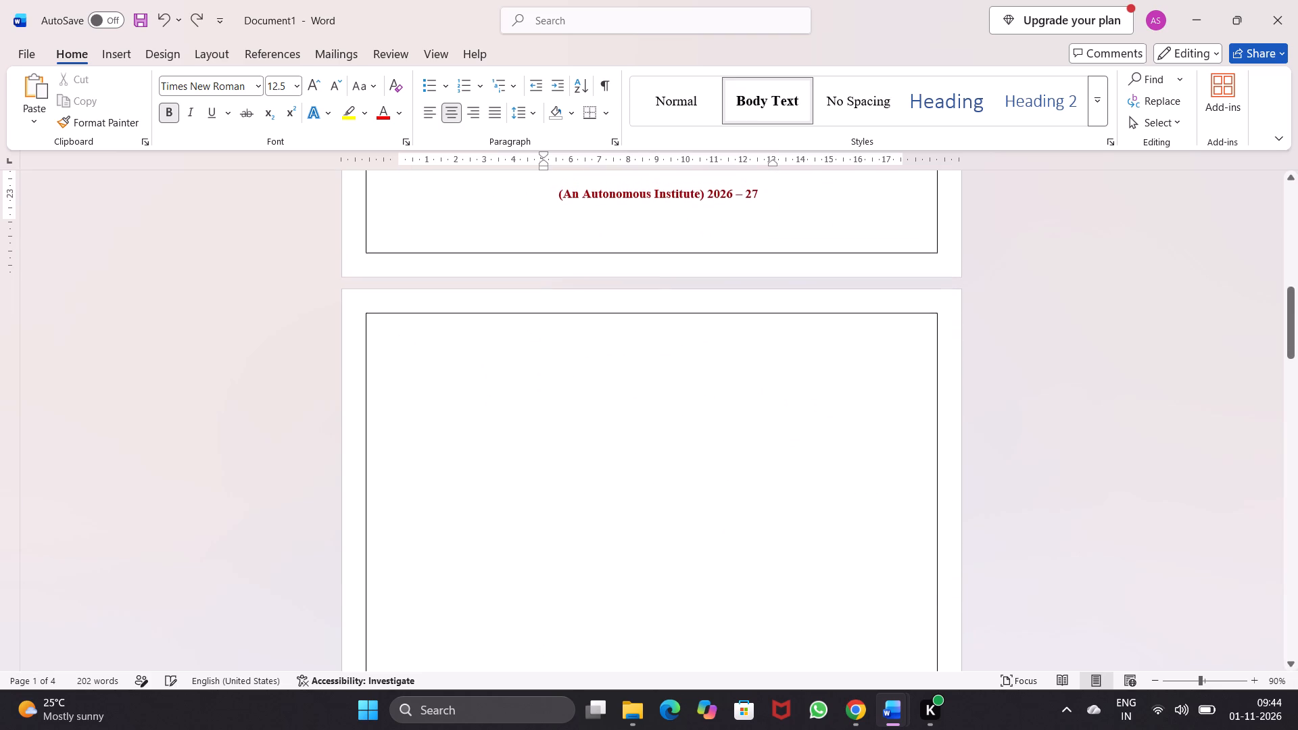
pyautogui.hotkey('ctrl', 'z')
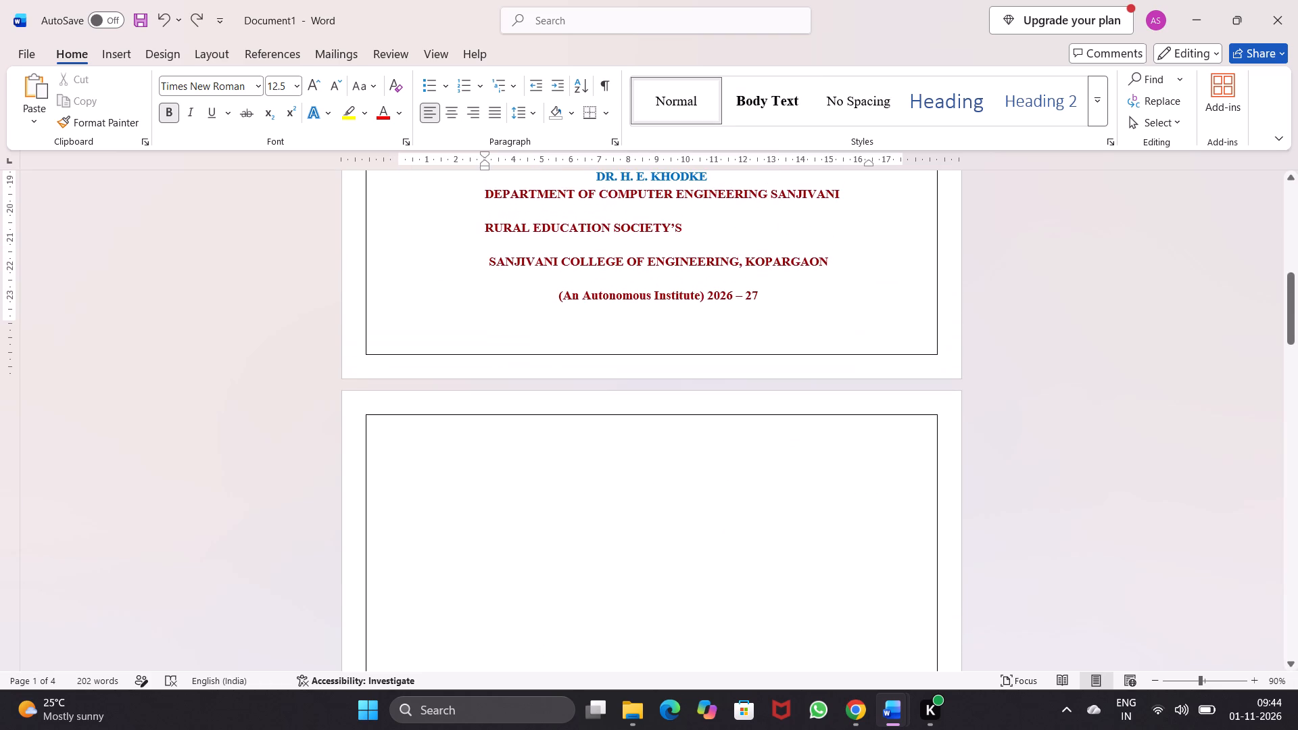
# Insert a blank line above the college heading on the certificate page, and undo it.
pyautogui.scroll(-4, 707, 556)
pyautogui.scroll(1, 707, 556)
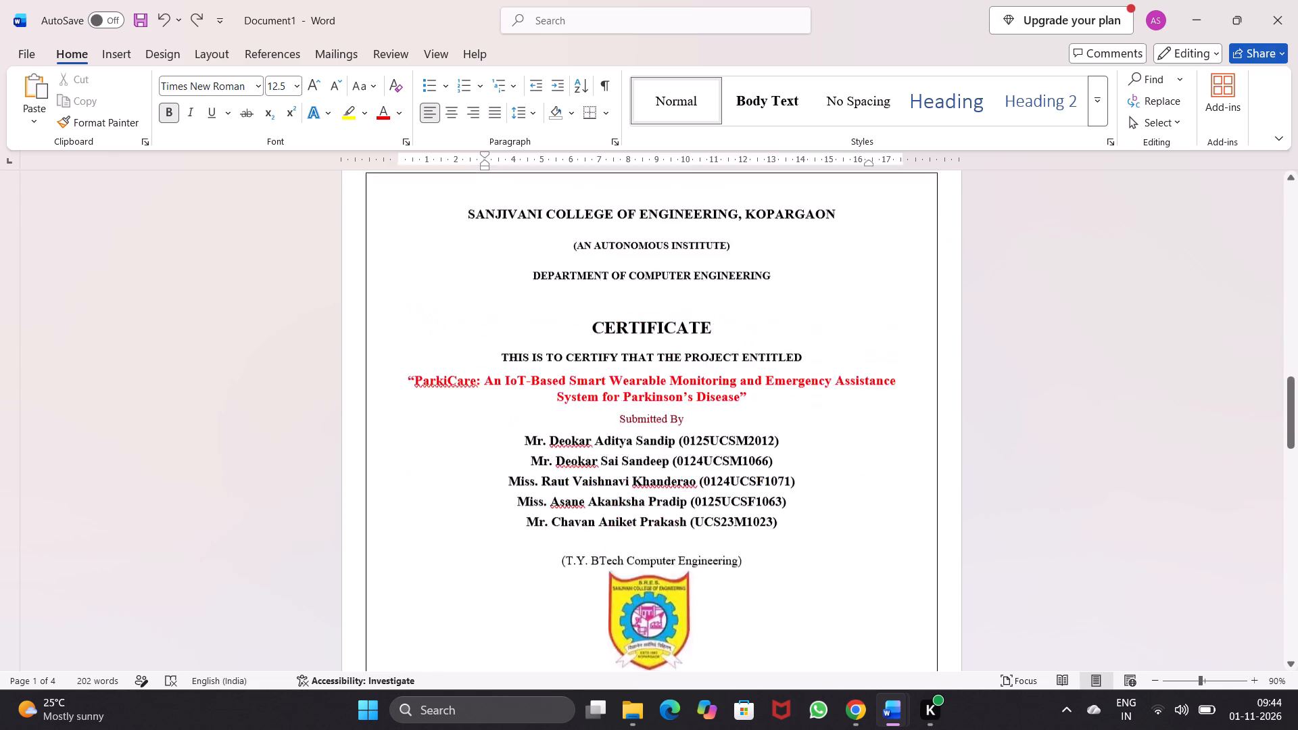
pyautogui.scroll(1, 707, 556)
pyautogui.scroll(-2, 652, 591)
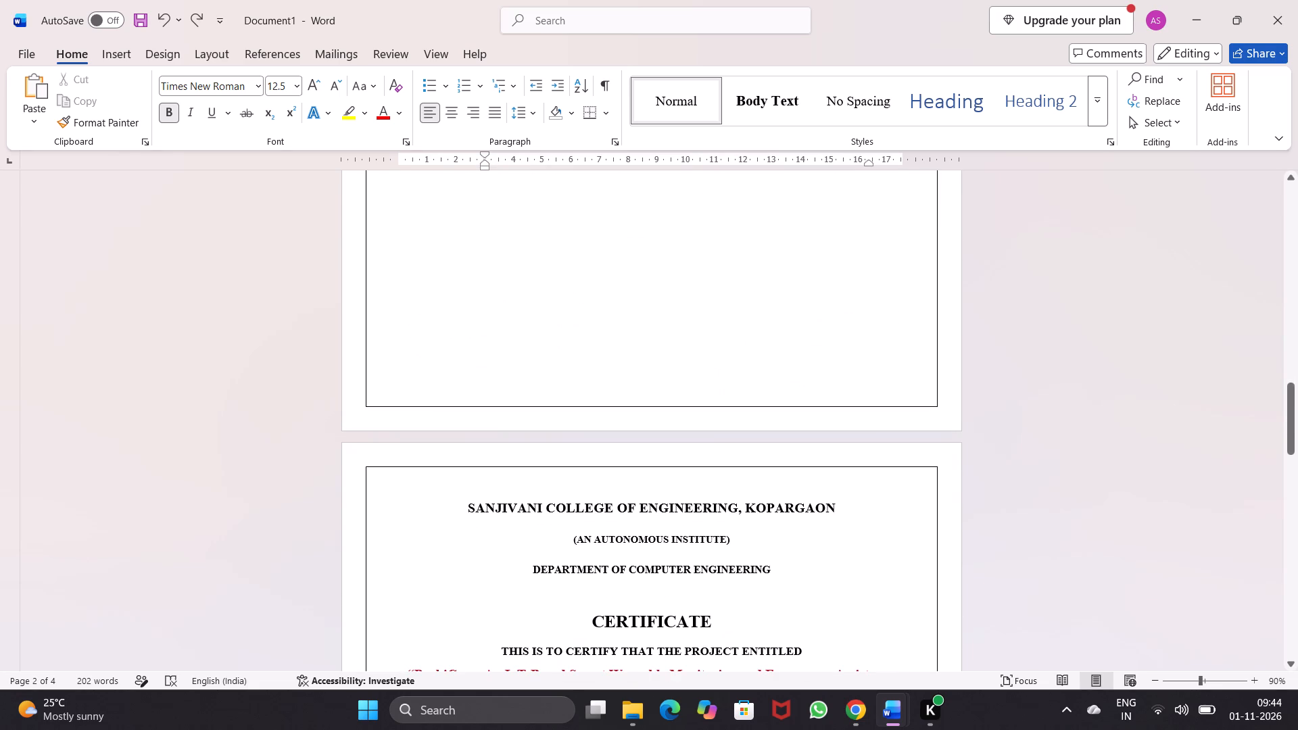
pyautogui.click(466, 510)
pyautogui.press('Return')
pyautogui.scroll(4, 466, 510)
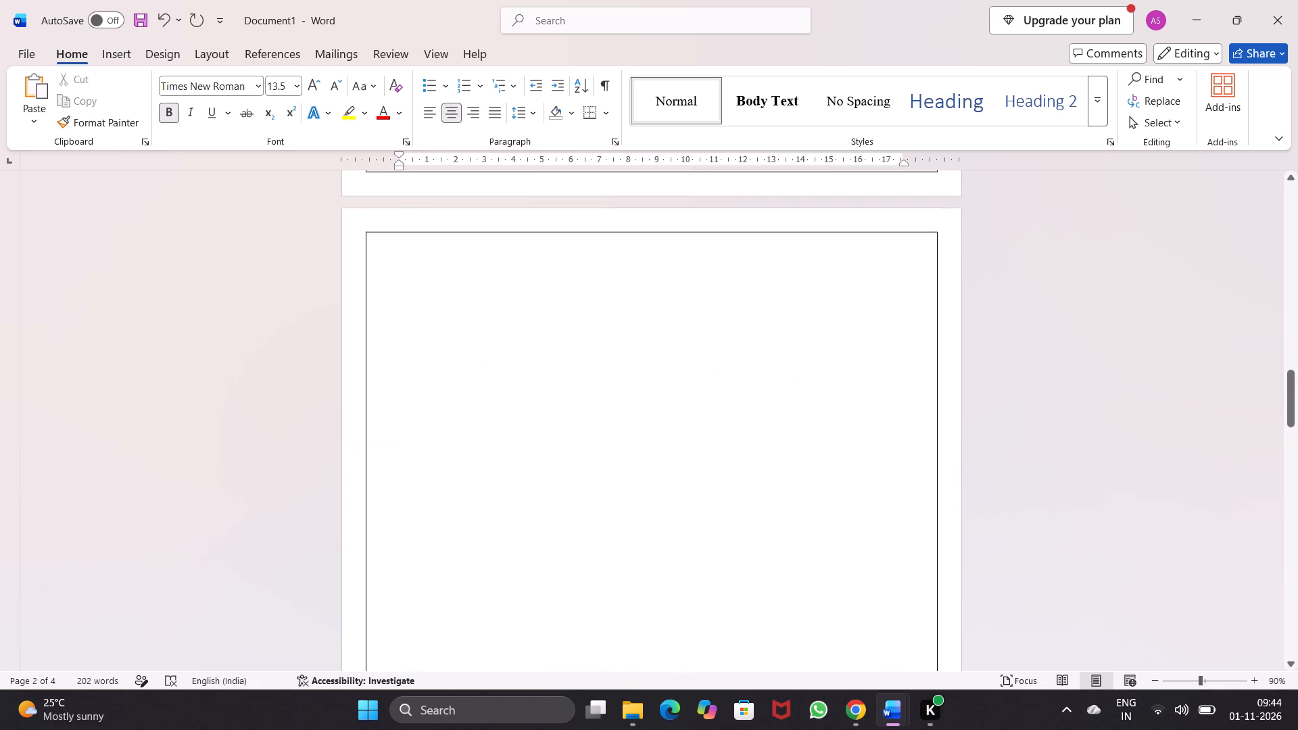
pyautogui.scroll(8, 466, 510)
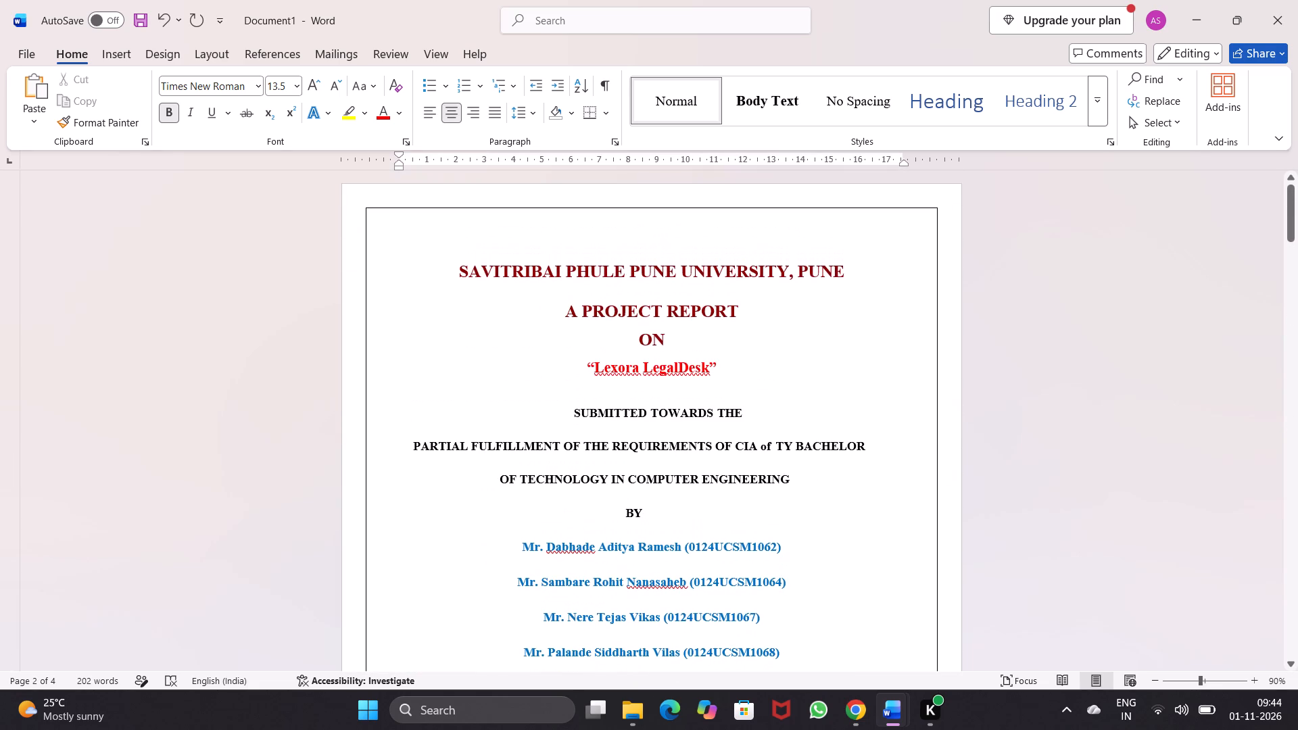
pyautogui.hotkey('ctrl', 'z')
# Enter placeholder text "ald" on the blank second page and delete it together with the adjoining empty line.
pyautogui.scroll(-1, 466, 510)
pyautogui.doubleClick(520, 393)
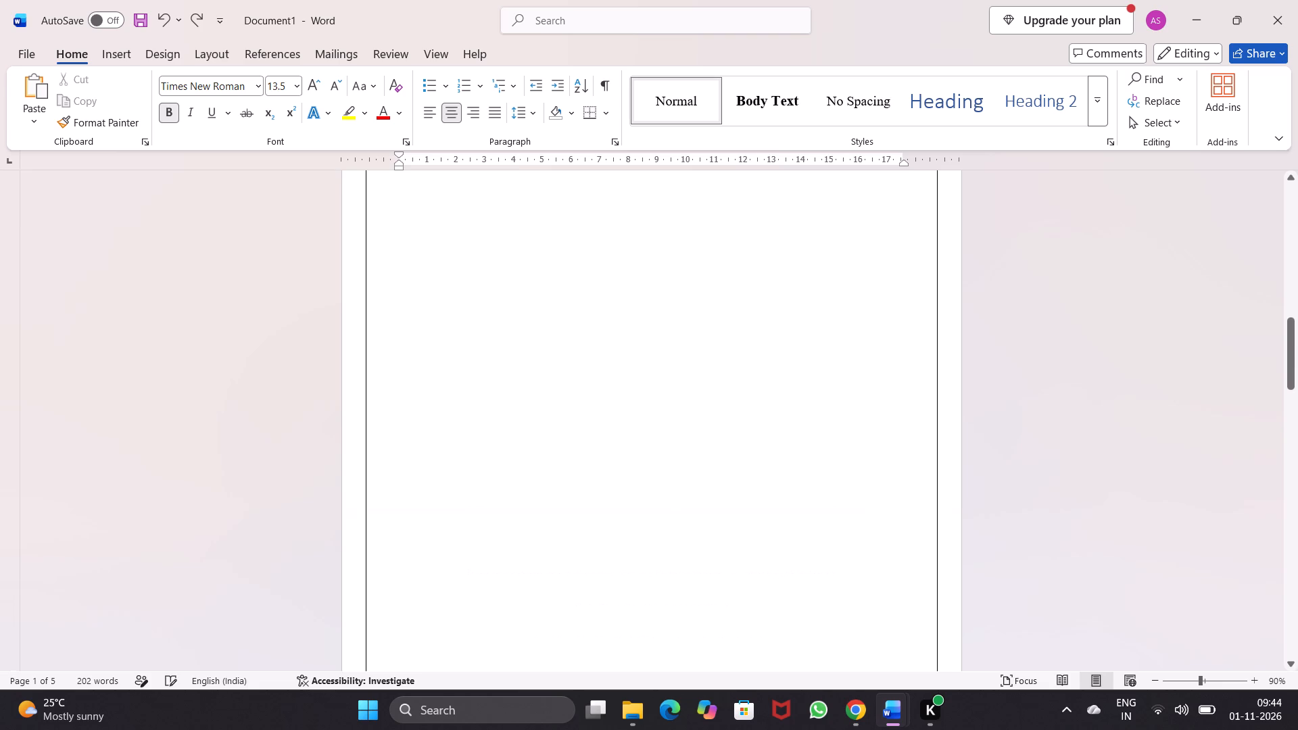
pyautogui.scroll(1, 497, 391)
pyautogui.click(466, 352)
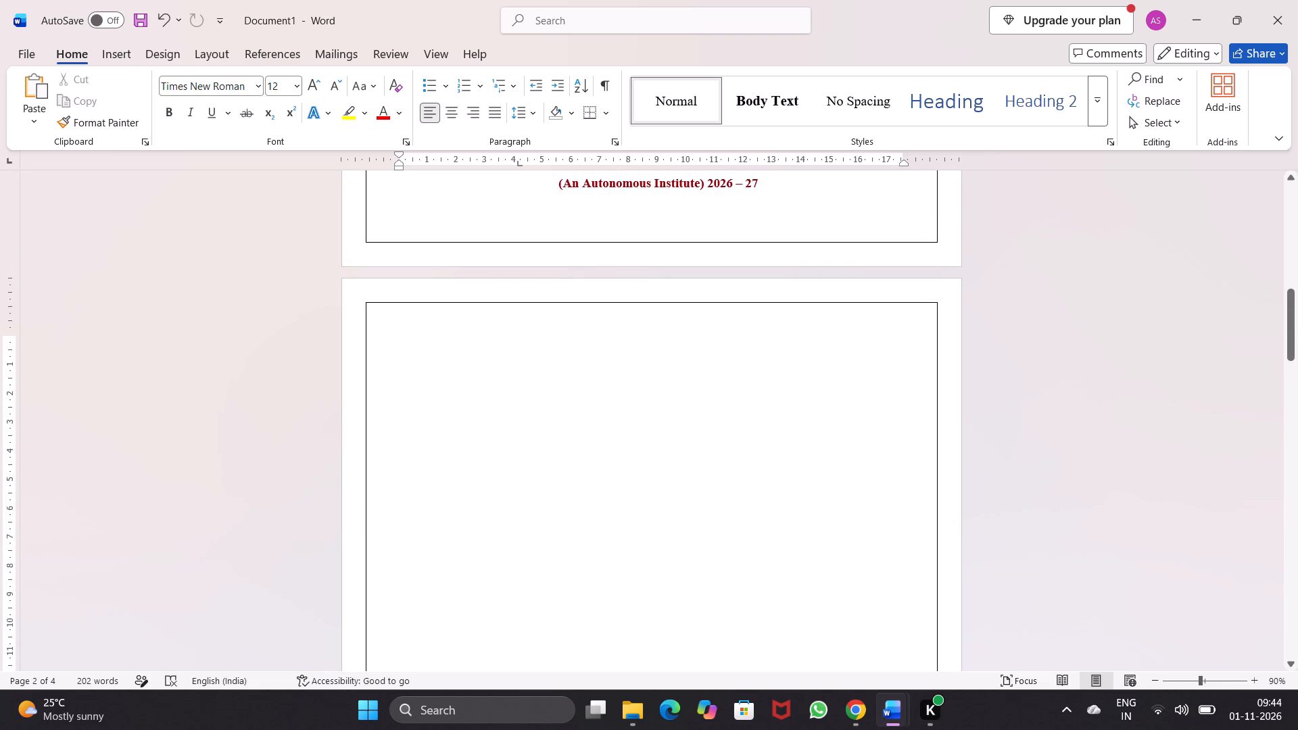
pyautogui.write('ald')
pyautogui.press('Left')
pyautogui.press('Left')
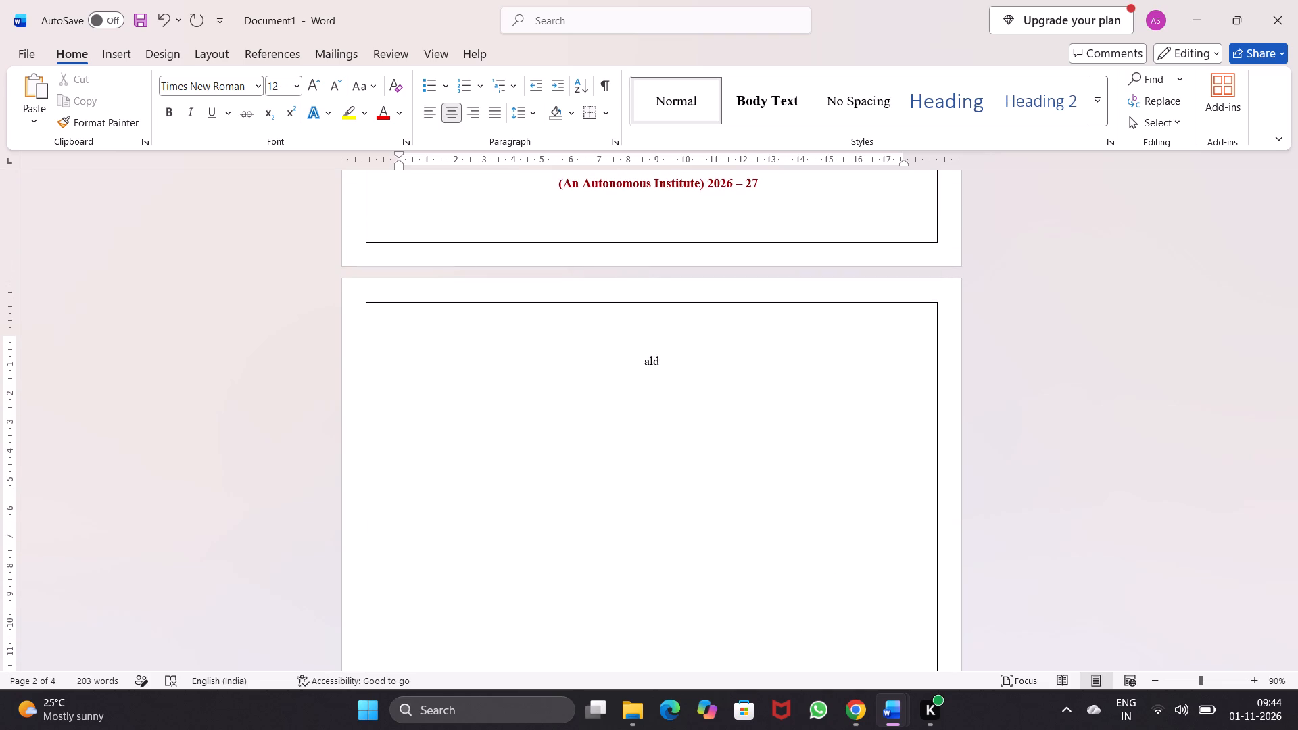
pyautogui.press('Left')
pyautogui.hotkey('shift', 'Down')
pyautogui.hotkey('shift', 'Left')
pyautogui.hotkey('shift', 'Left')
pyautogui.hotkey('shift', 'Left')
pyautogui.hotkey('shift', 'Left')
pyautogui.hotkey('shift', 'Left')
pyautogui.hotkey('shift', 'Left')
pyautogui.hotkey('shift', 'Left')
pyautogui.hotkey('shift', 'Left')
pyautogui.hotkey('shift', 'Left')
pyautogui.hotkey('shift', 'Left')
pyautogui.hotkey('shift', 'Left')
pyautogui.hotkey('shift', 'Left')
pyautogui.hotkey('shift', 'Left')
pyautogui.hotkey('shift', 'Left')
pyautogui.hotkey('shift', 'Left')
pyautogui.hotkey('shift', 'Left')
pyautogui.hotkey('shift', 'Left')
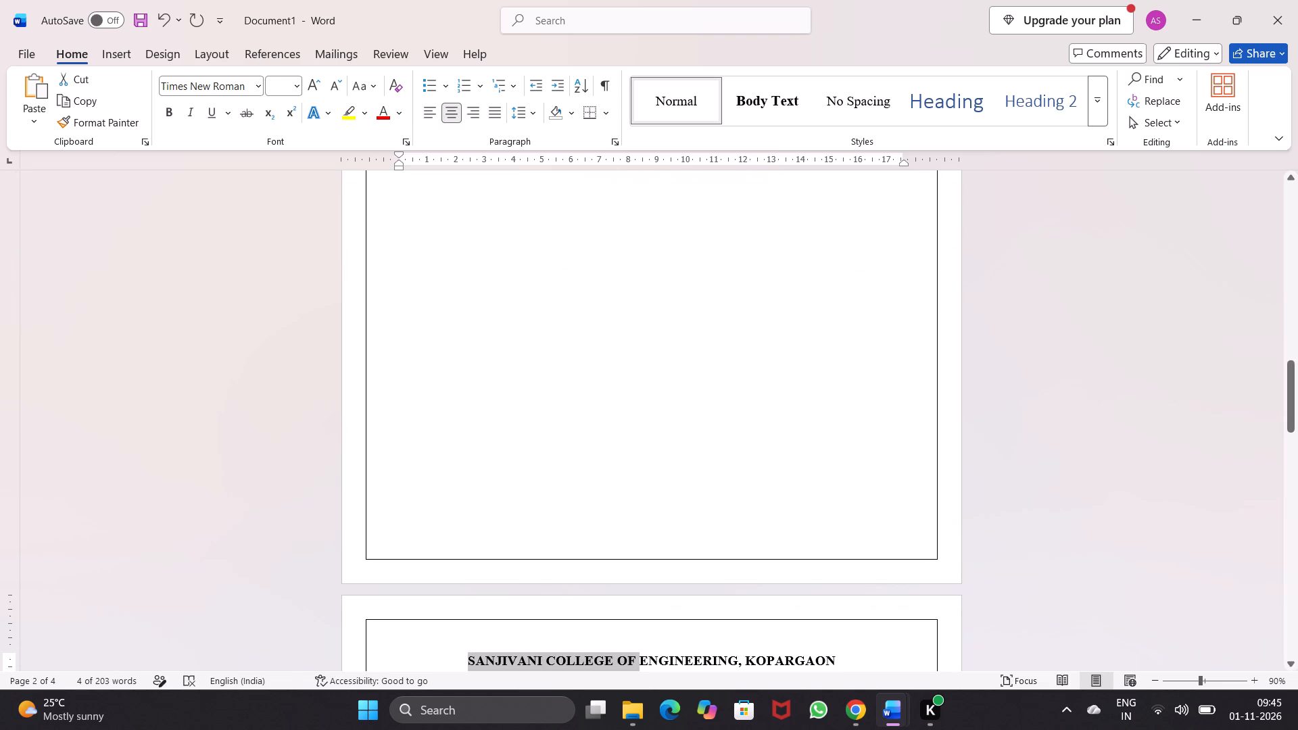
pyautogui.hotkey('shift', 'Left')
pyautogui.hotkey('shift', 'Left')
pyautogui.hotkey('shift', 'Left')
pyautogui.hotkey('shift', 'Left')
pyautogui.hotkey('shift', 'Left')
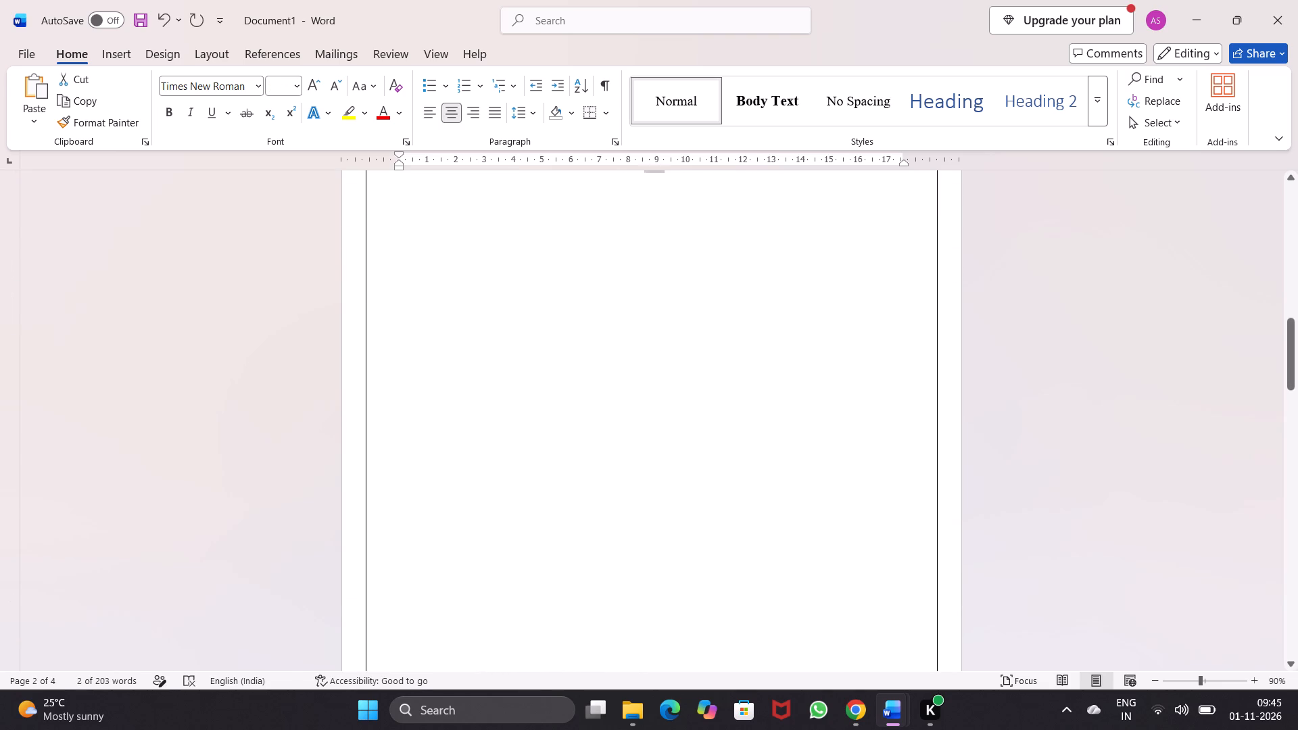
pyautogui.press('Delete')
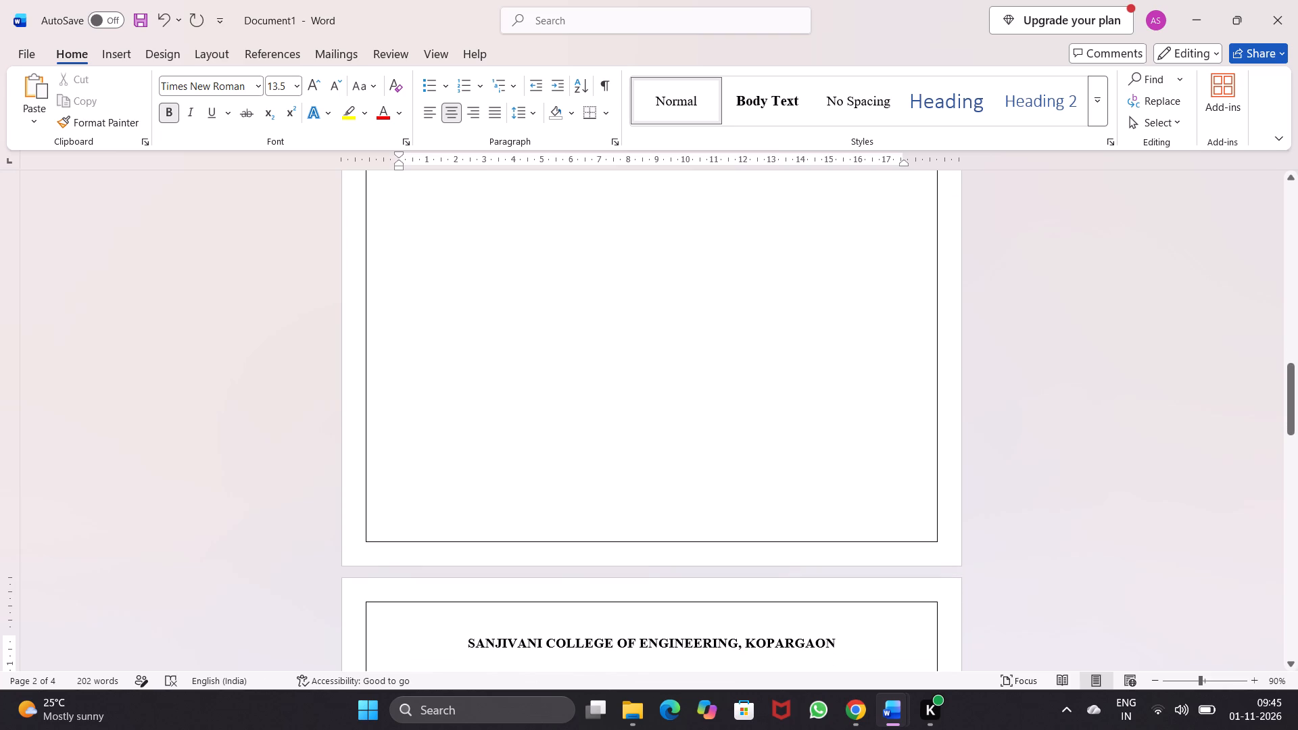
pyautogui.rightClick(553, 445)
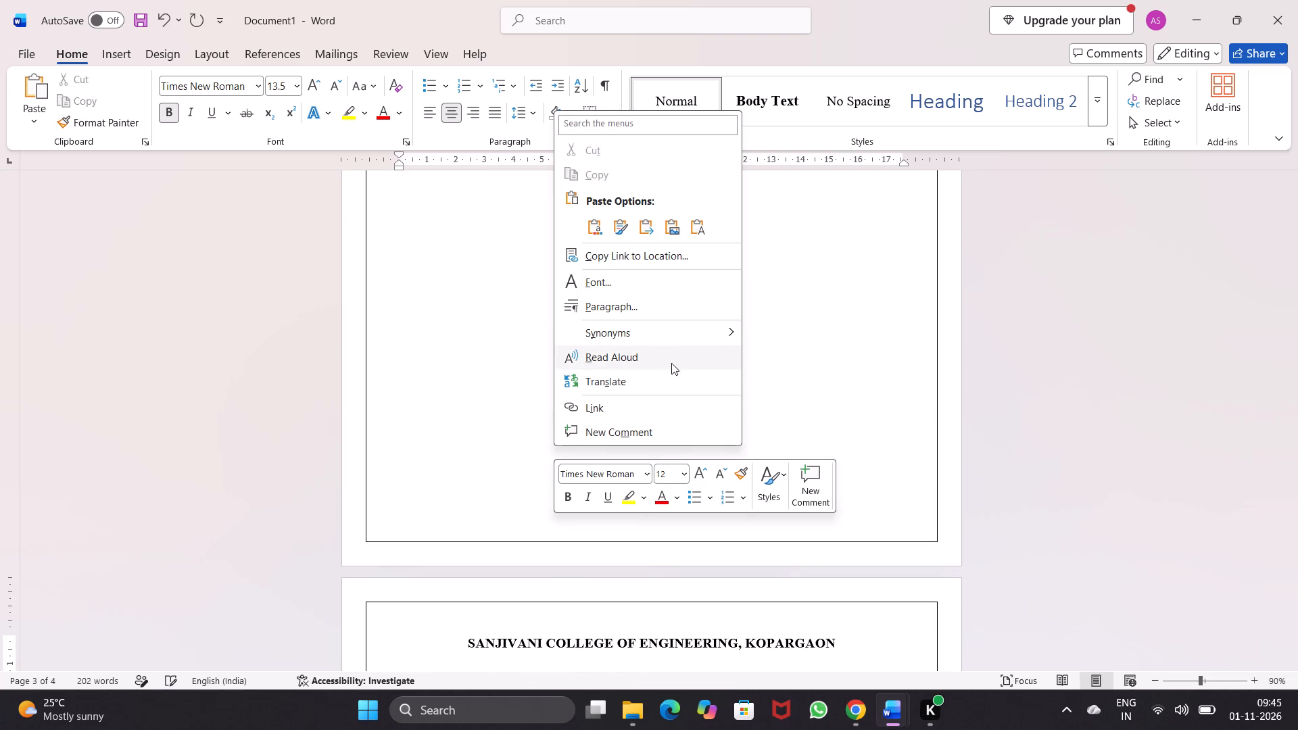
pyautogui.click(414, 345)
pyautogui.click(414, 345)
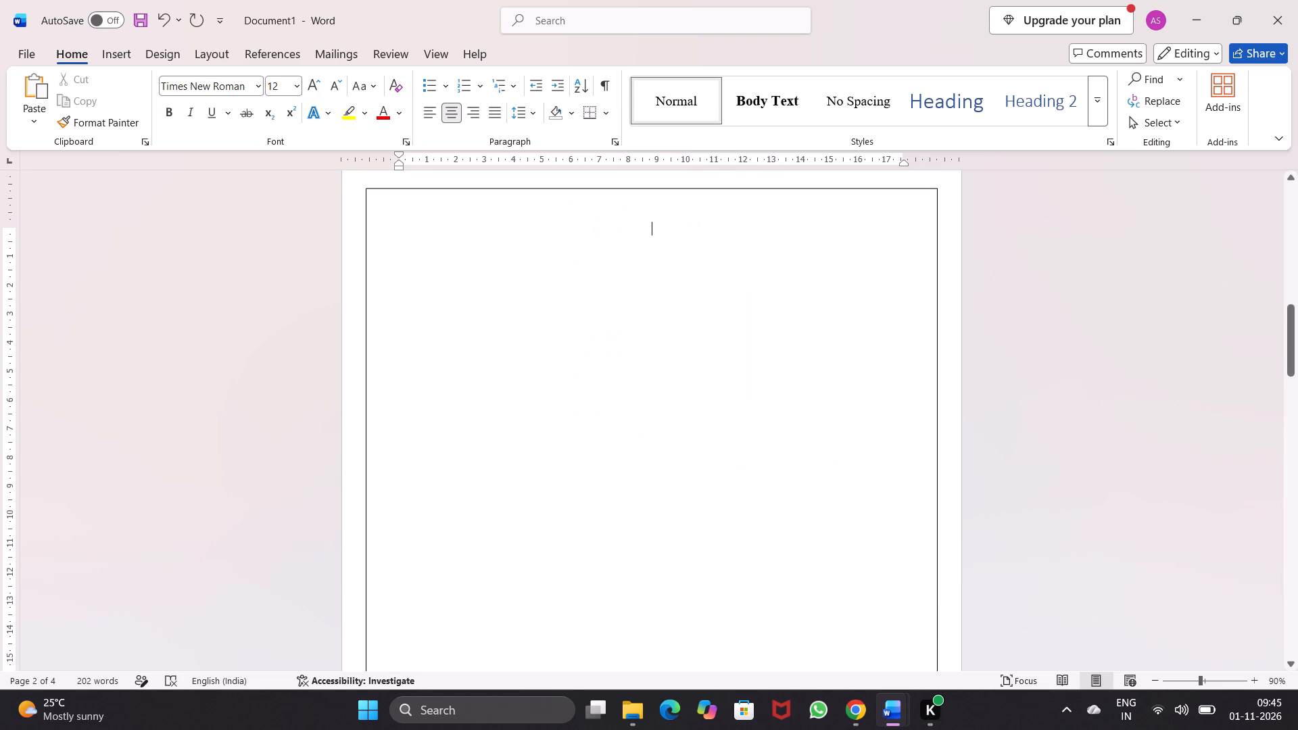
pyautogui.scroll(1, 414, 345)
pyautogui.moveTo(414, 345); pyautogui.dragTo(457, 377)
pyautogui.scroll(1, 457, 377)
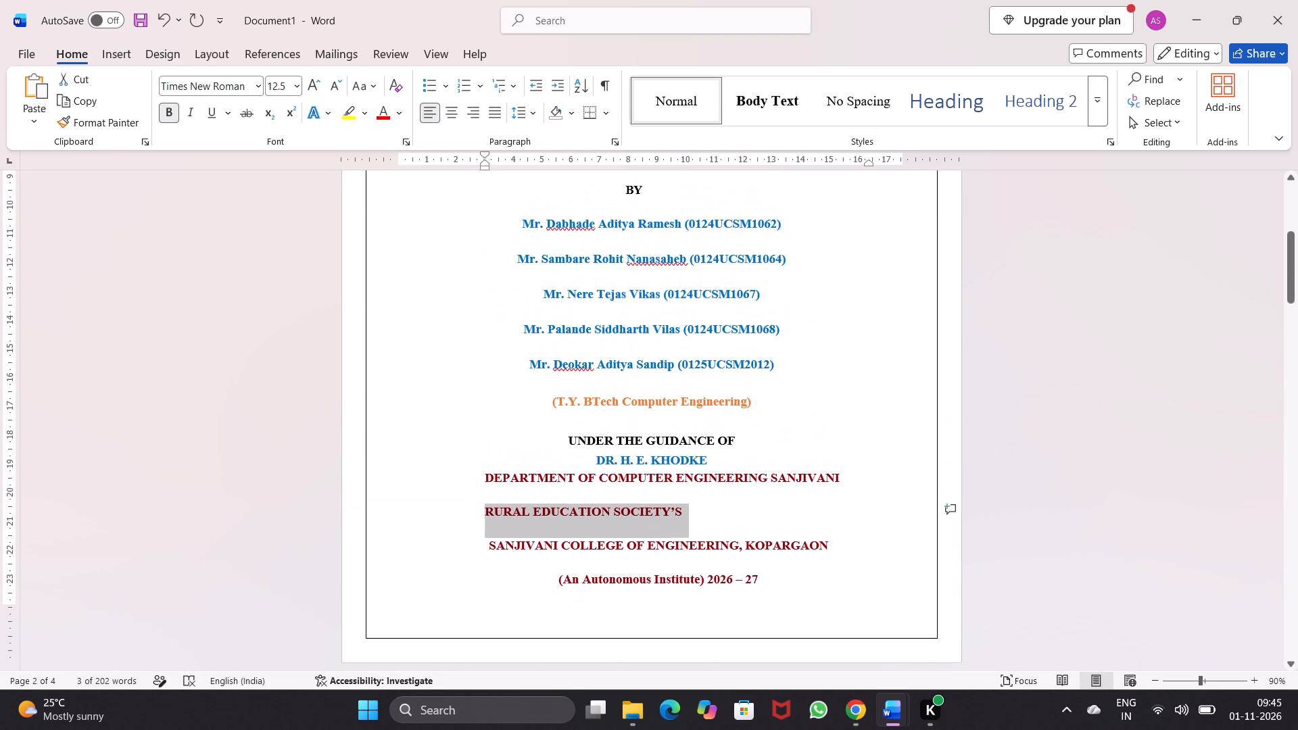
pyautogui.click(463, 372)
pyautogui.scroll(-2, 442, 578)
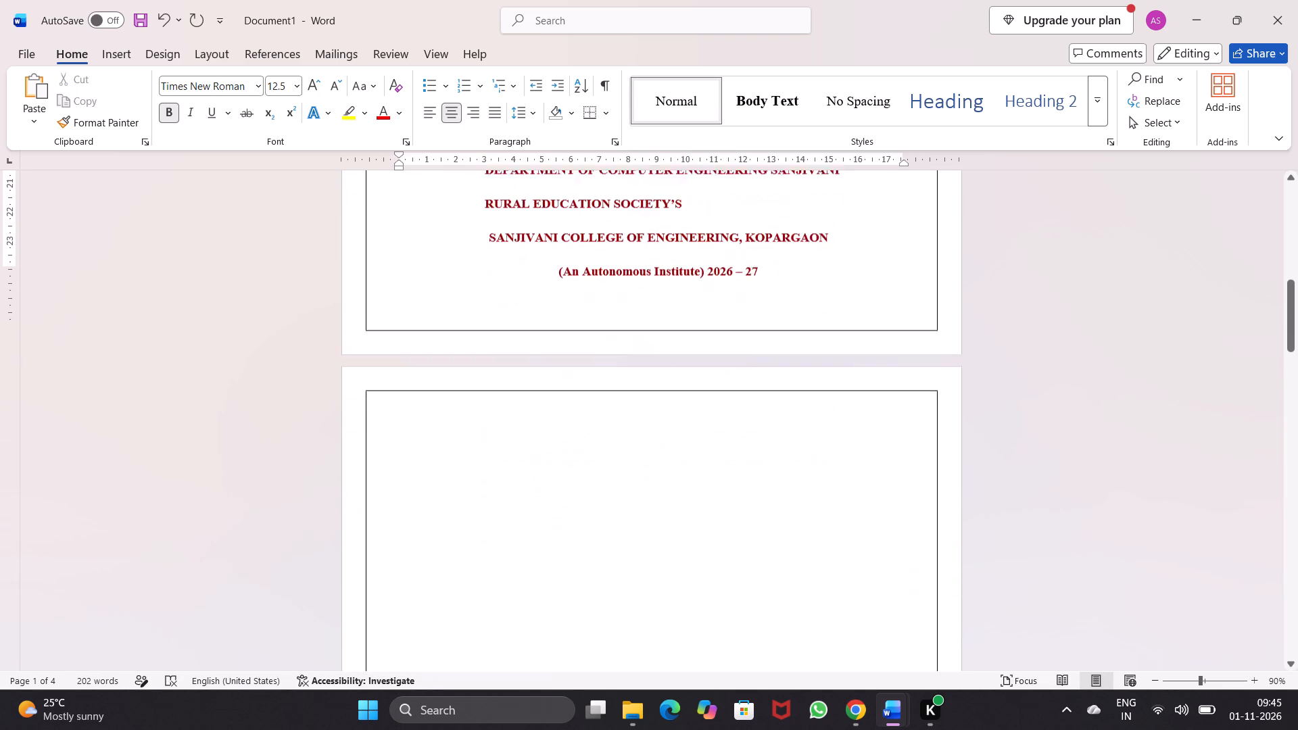
# Remove the blank page between the cover and the certificate by entering placeholder "f,f" there and deleting it with its paragraph mark.
pyautogui.click(425, 424)
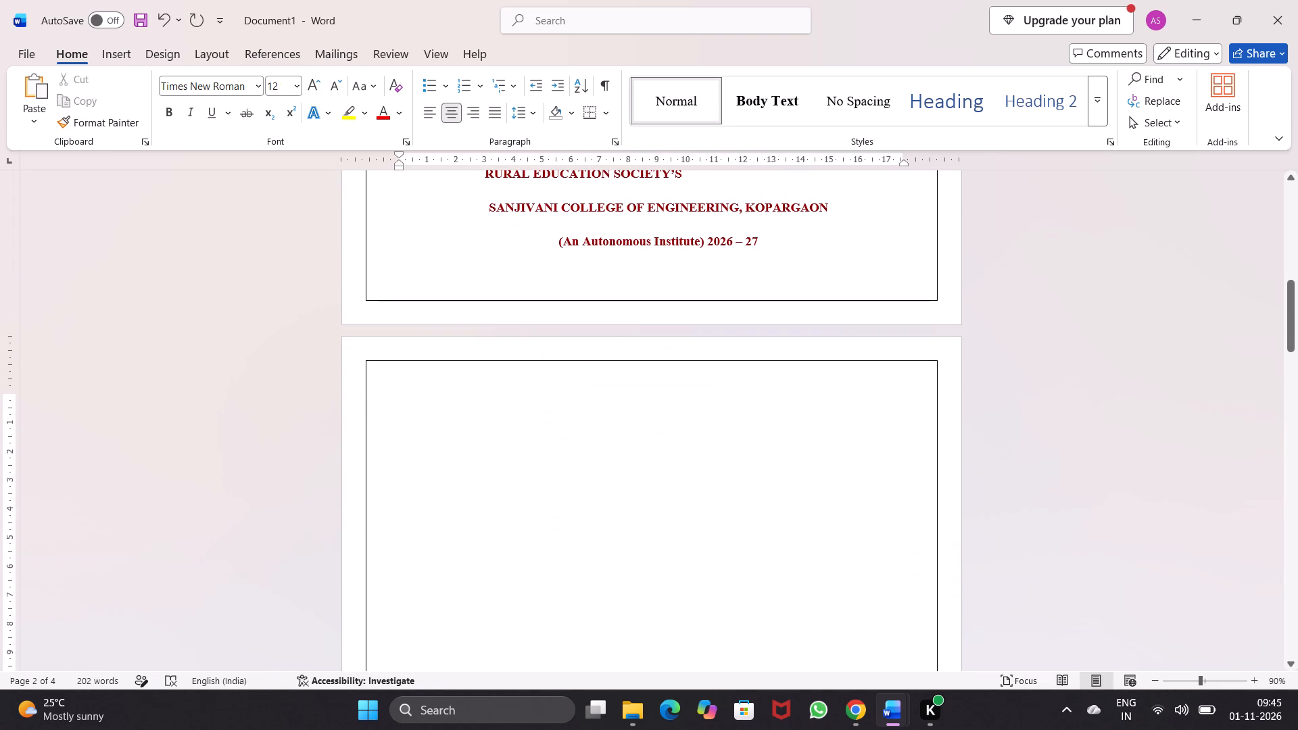
pyautogui.write('f,f')
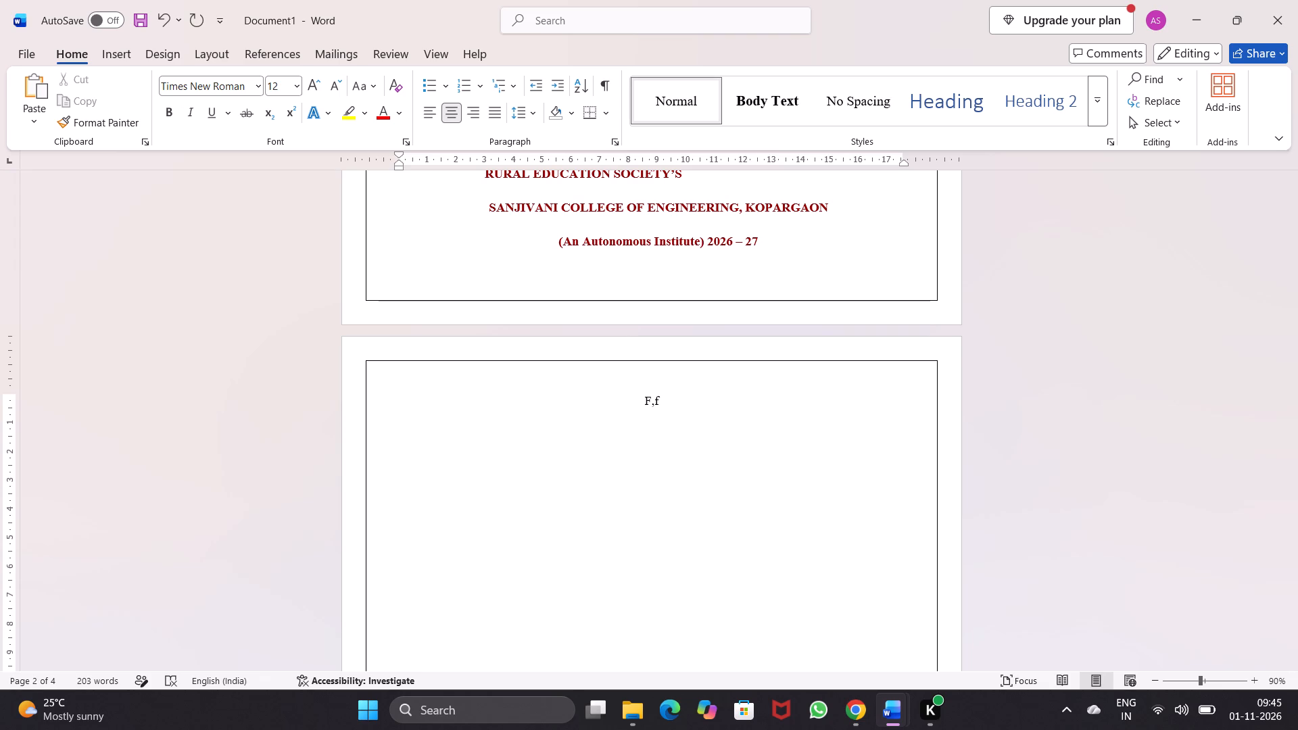
pyautogui.hotkey('shift', 'Up')
pyautogui.hotkey('shift', 'Right')
pyautogui.hotkey('shift', 'Right')
pyautogui.hotkey('shift', 'Right')
pyautogui.hotkey('shift', 'Right')
pyautogui.hotkey('shift', 'Right')
pyautogui.hotkey('shift', 'Right')
pyautogui.hotkey('shift', 'Right')
pyautogui.hotkey('shift', 'Right')
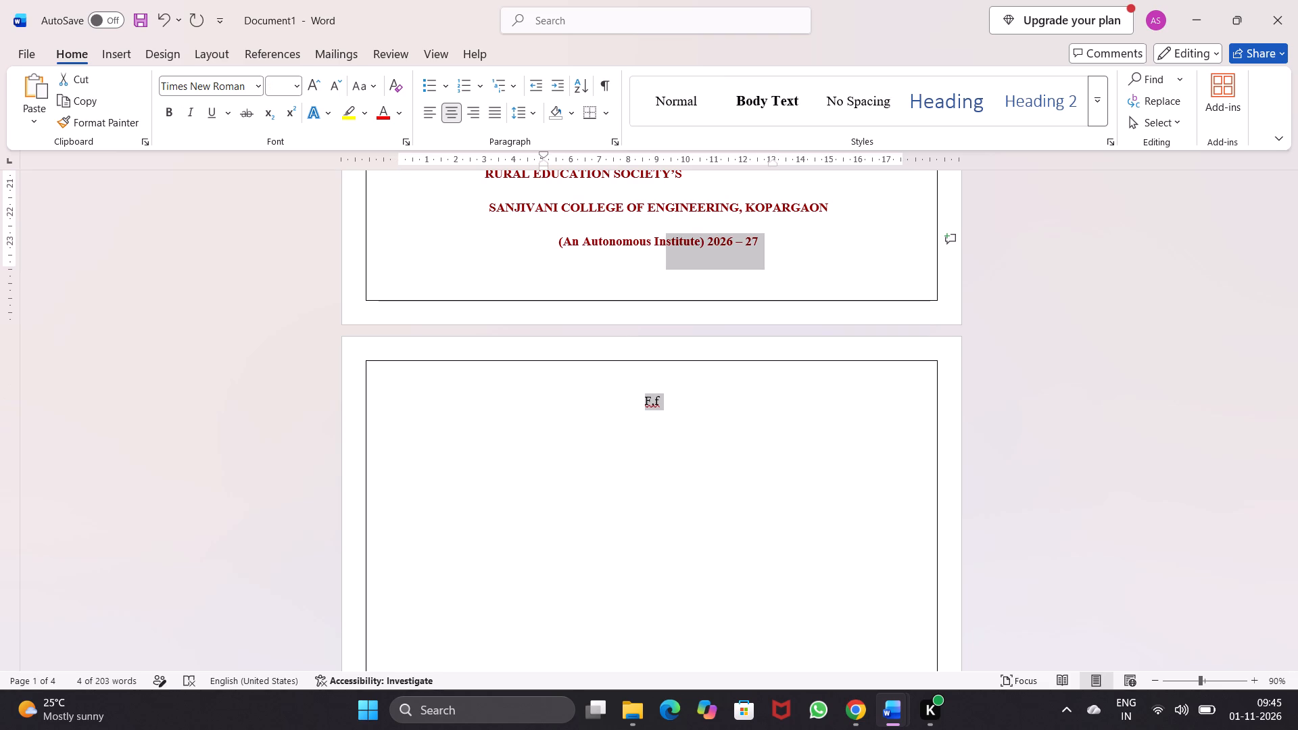
pyautogui.hotkey('shift', 'Right')
pyautogui.hotkey('shift', 'Right')
pyautogui.hotkey('shift', 'Right')
pyautogui.hotkey('shift', 'Right')
pyautogui.hotkey('shift', 'Right')
pyautogui.hotkey('shift', 'Right')
pyautogui.hotkey('shift', 'Right')
pyautogui.hotkey('shift', 'Right')
pyautogui.hotkey('shift', 'Right')
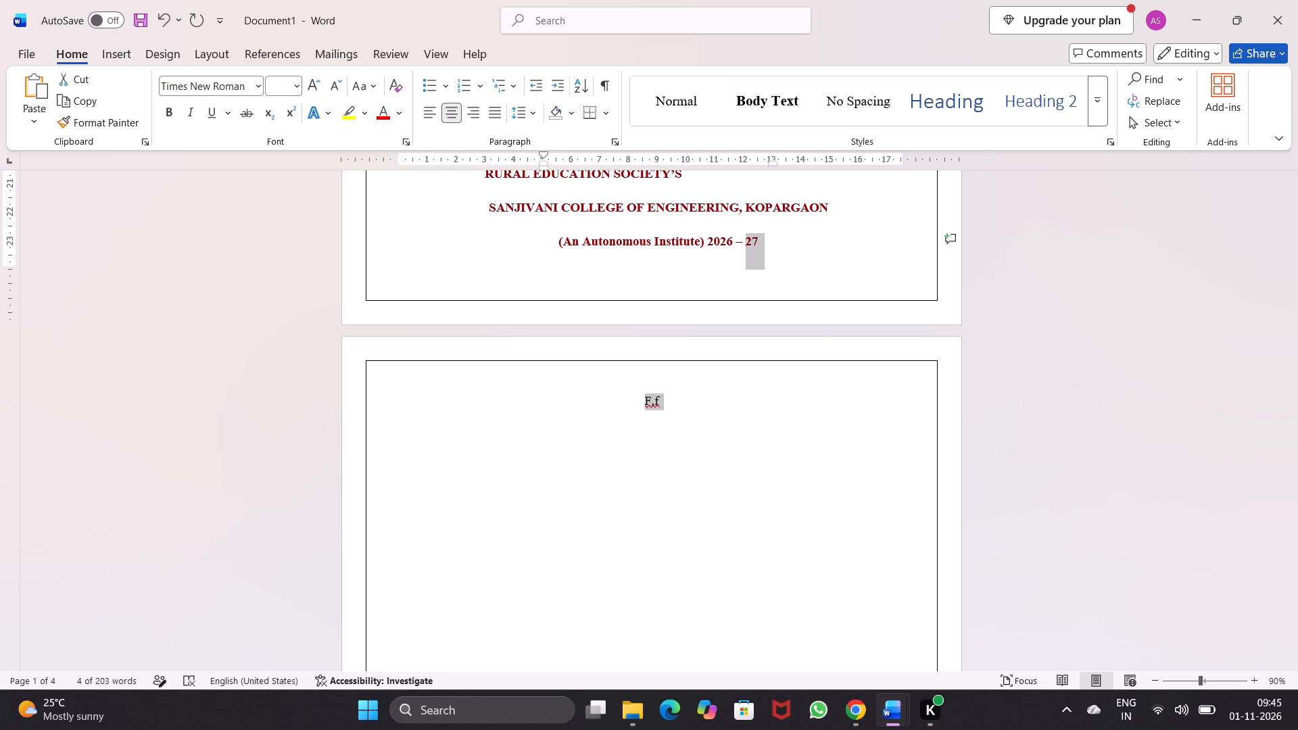
pyautogui.hotkey('shift', 'Right')
pyautogui.hotkey('shift', 'Right')
pyautogui.hotkey('shift', 'Right')
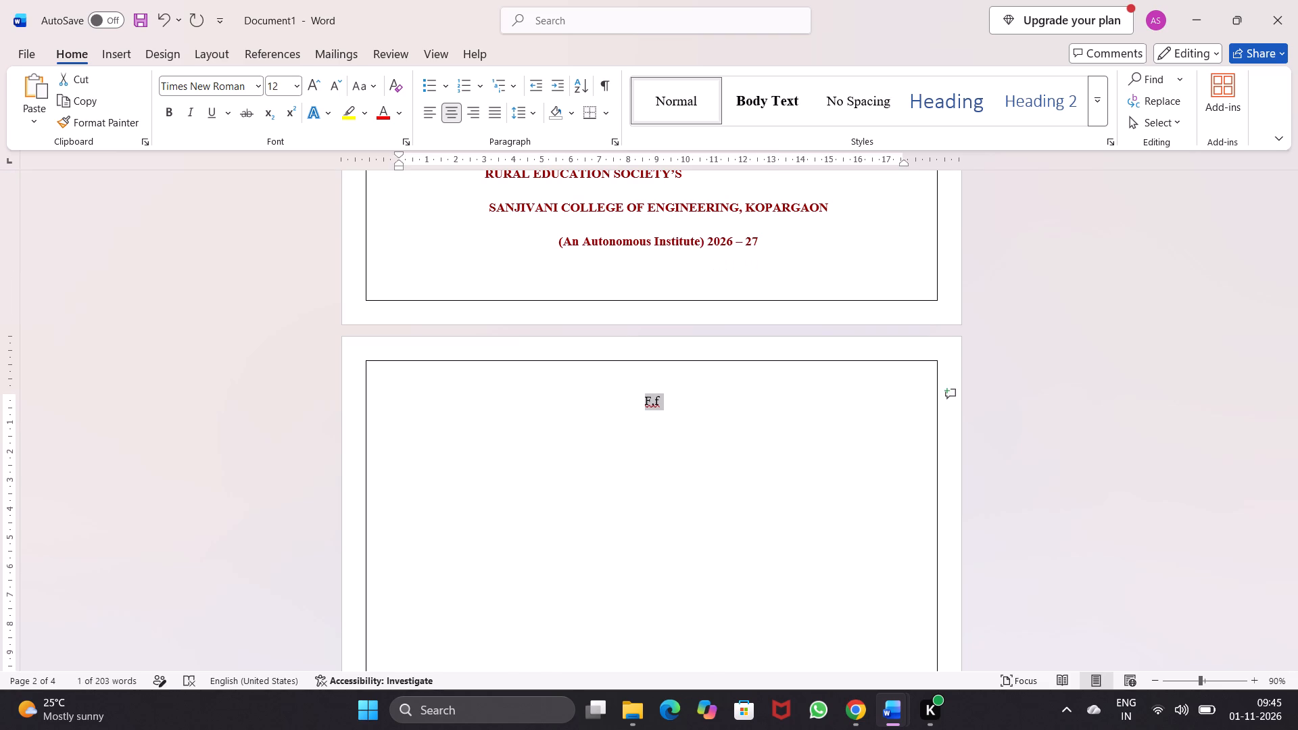
pyautogui.press('Delete')
# Set the spacing after the five student name lines on the cover page to 2 pt.
pyautogui.scroll(2, 425, 424)
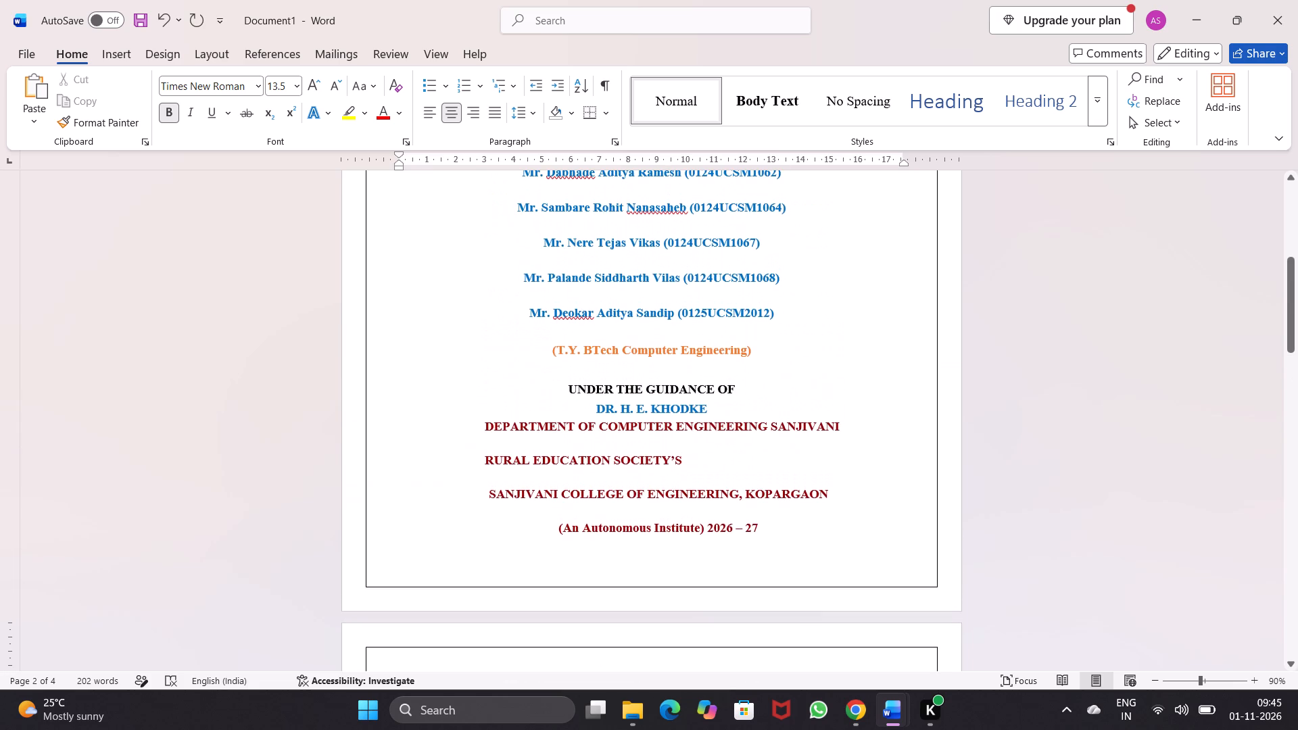
pyautogui.scroll(1, 594, 387)
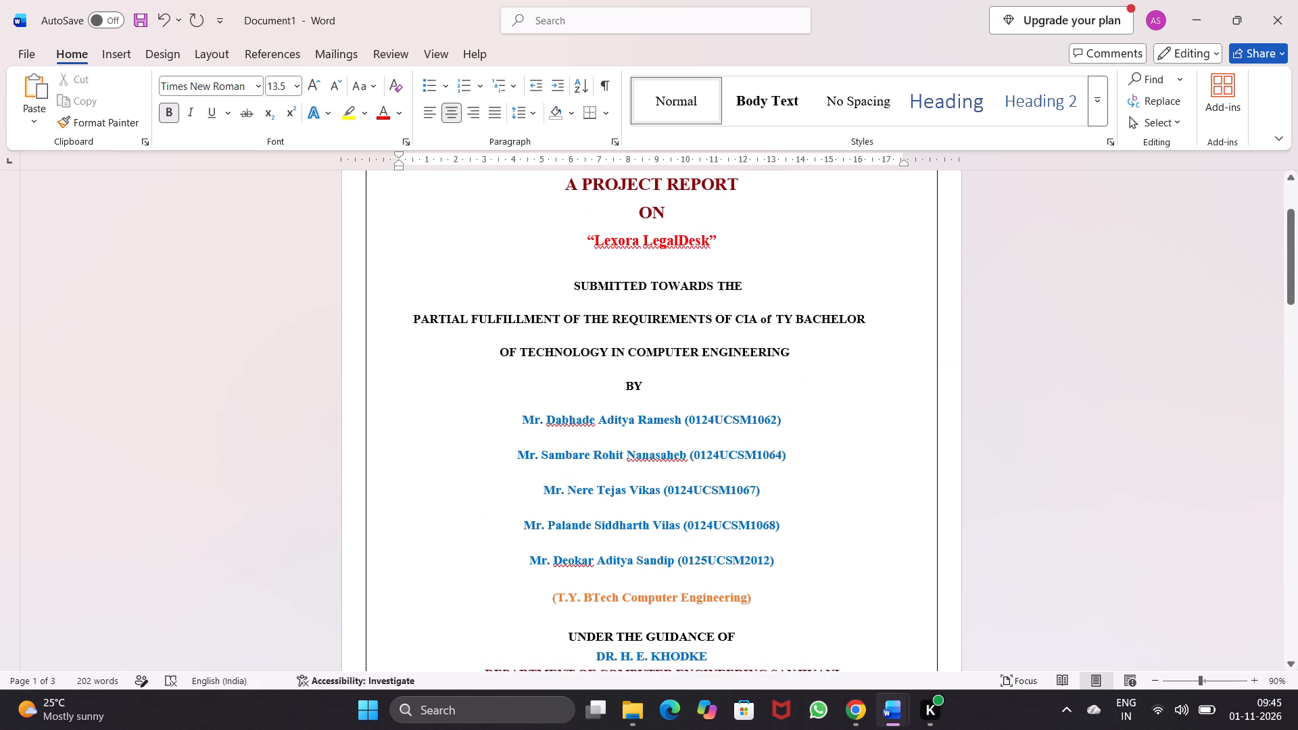
pyautogui.click(527, 421)
pyautogui.hotkey('shift', 'Down')
pyautogui.hotkey('shift', 'Down')
pyautogui.hotkey('shift', 'Down')
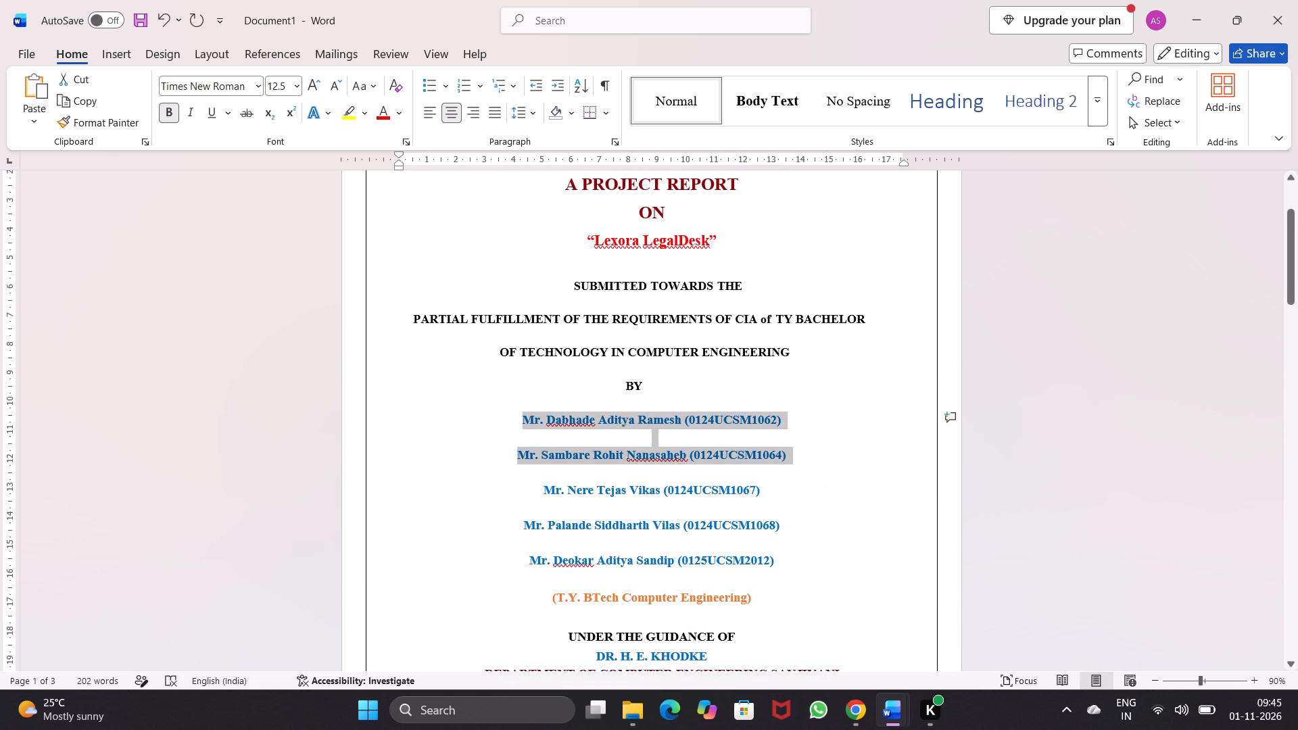
pyautogui.hotkey('shift', 'Down')
pyautogui.hotkey('shift', 'Down')
pyautogui.hotkey('shift', 'Down')
pyautogui.hotkey('shift', 'Down')
pyautogui.hotkey('shift', 'Down')
pyautogui.hotkey('shift', 'Down')
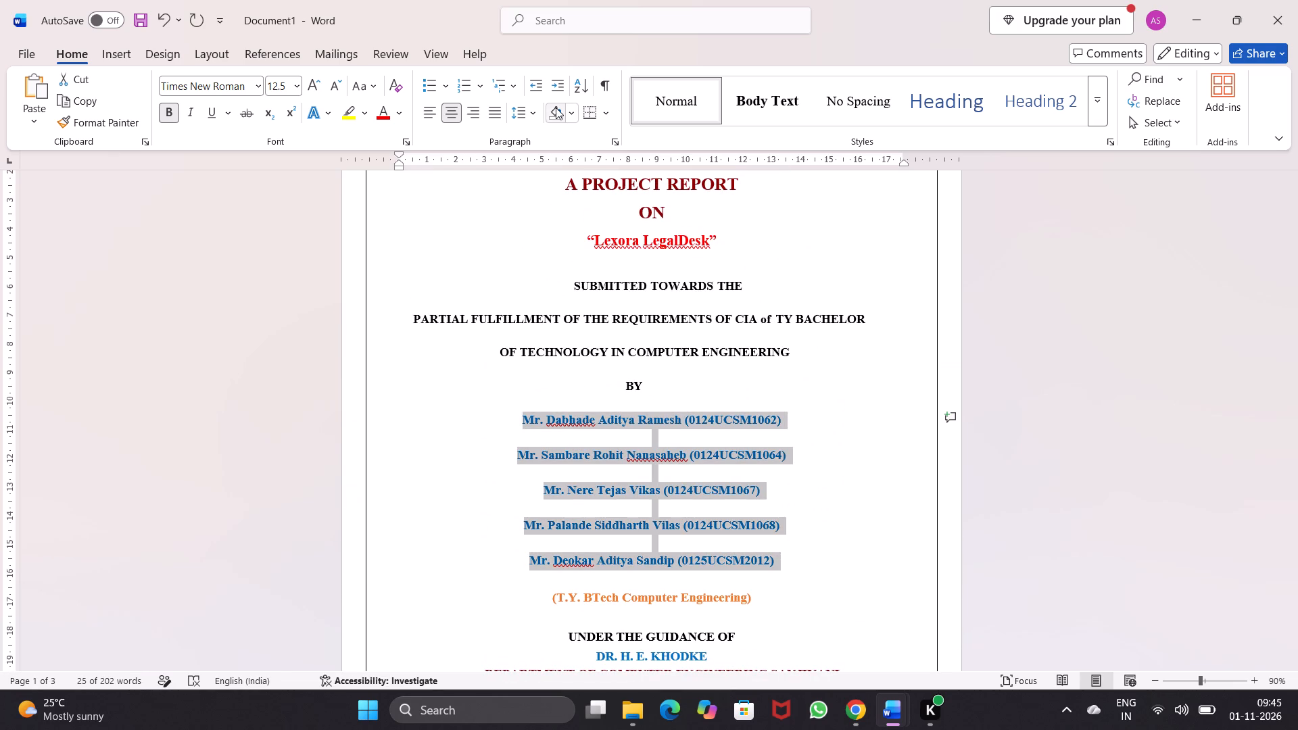
pyautogui.click(531, 117)
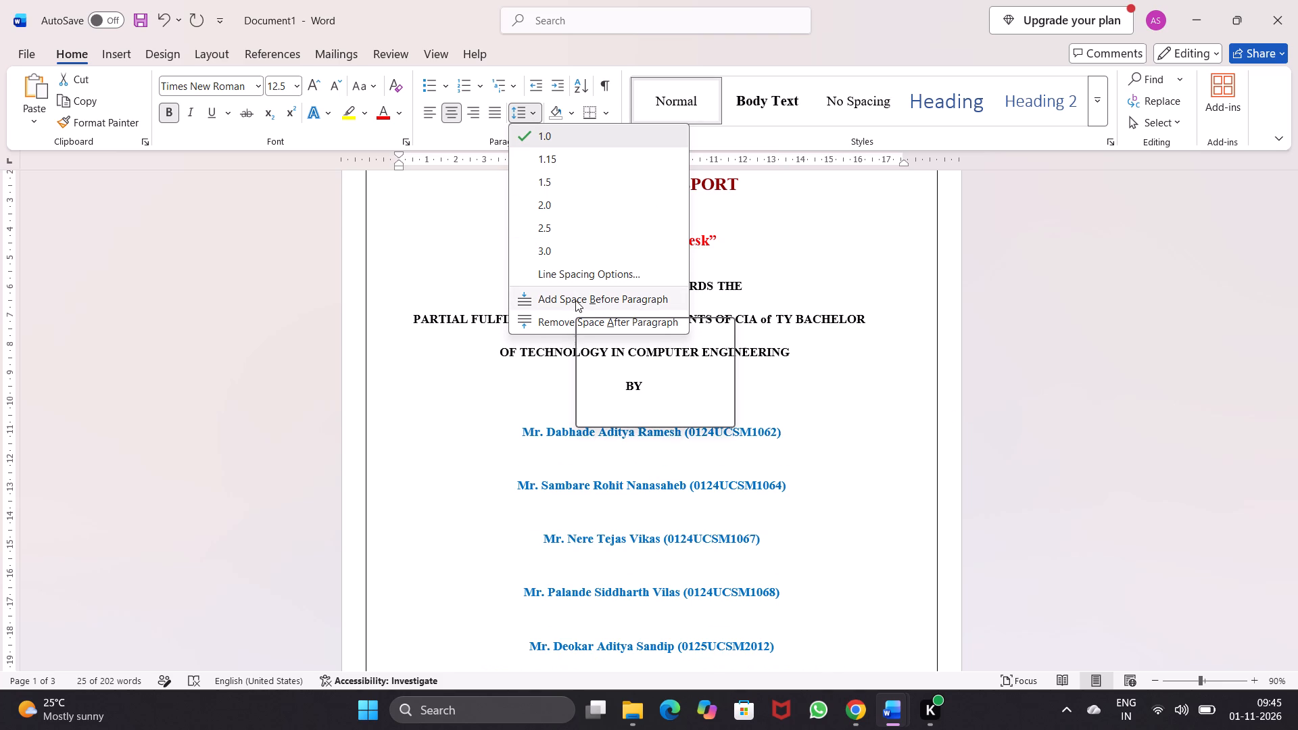
pyautogui.click(576, 277)
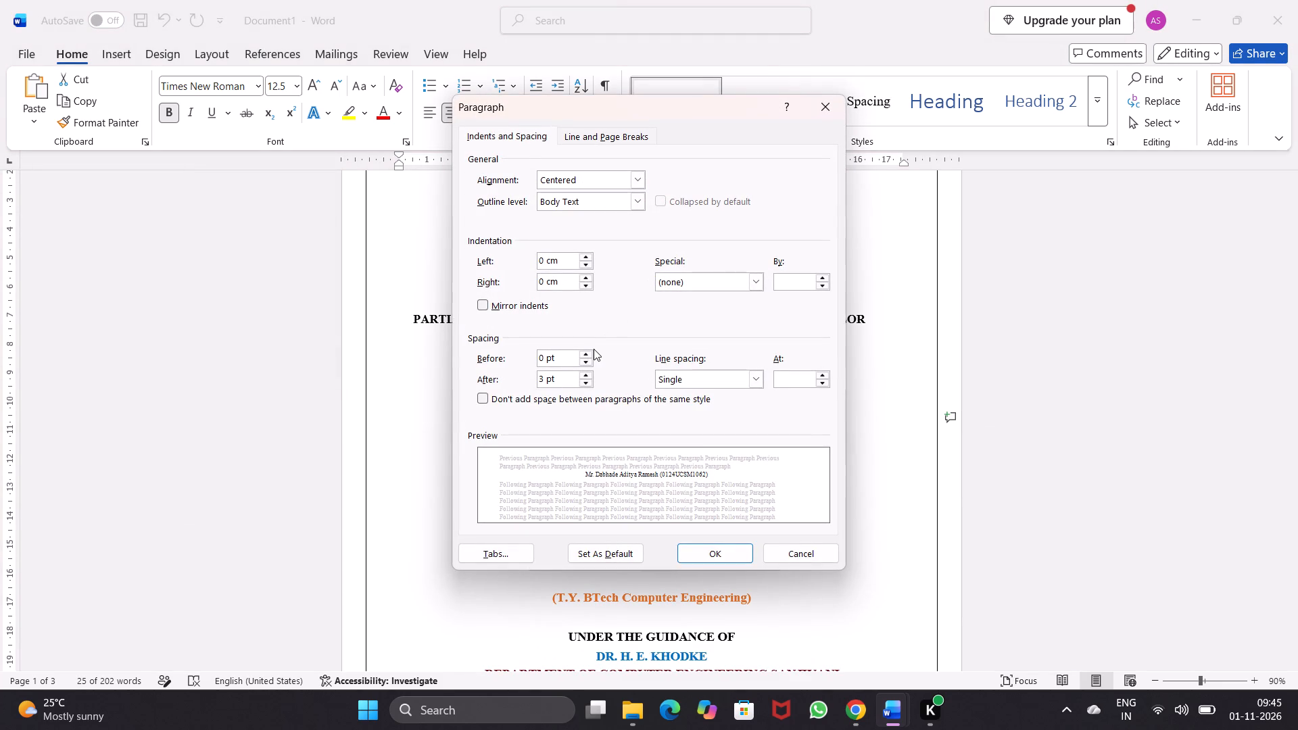
pyautogui.click(587, 371)
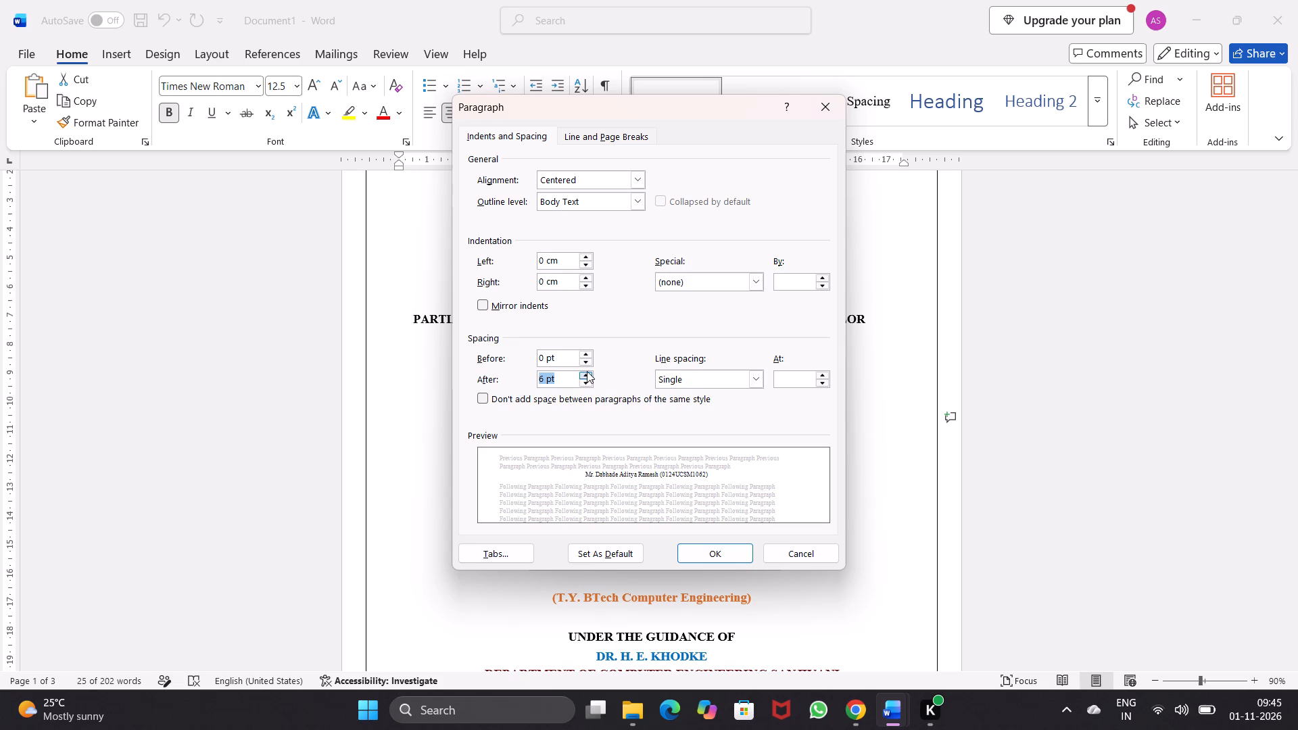
pyautogui.click(546, 380)
pyautogui.press('BackSpace')
pyautogui.press('BackSpace')
pyautogui.write('2')
pyautogui.press('space')
pyautogui.click(696, 548)
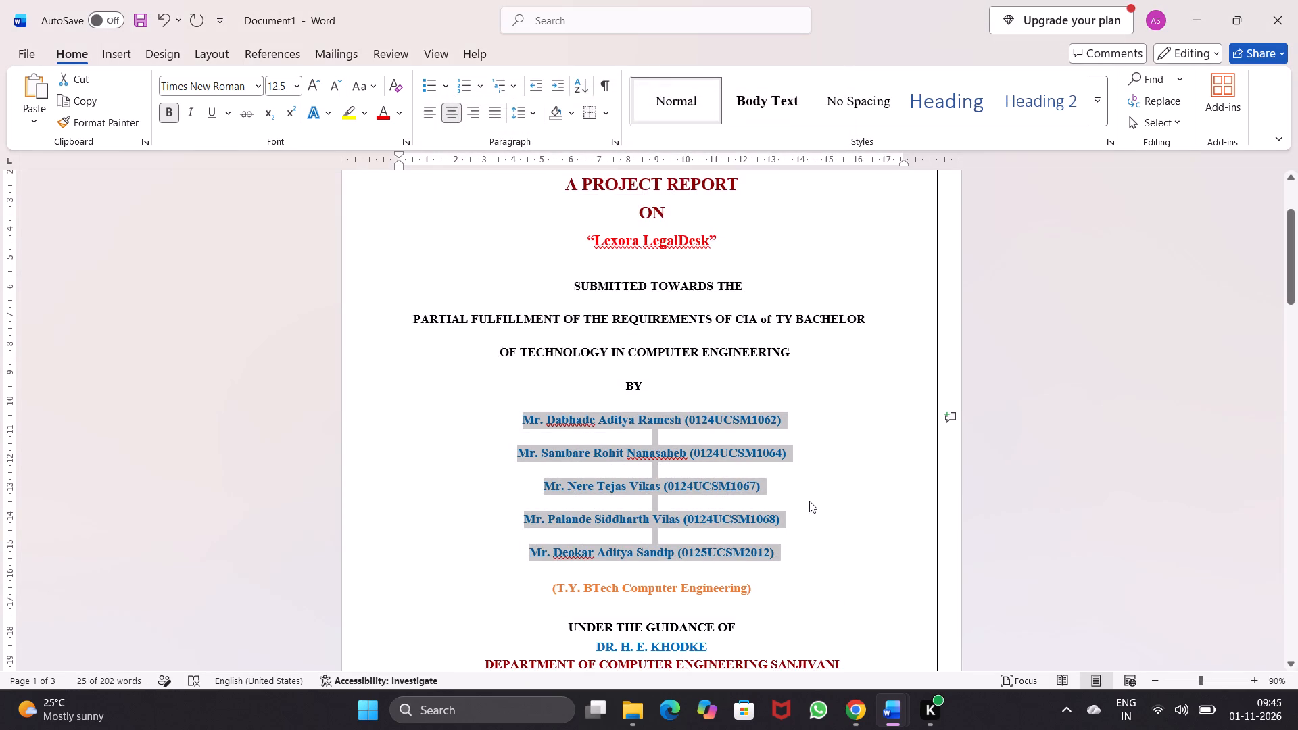
pyautogui.click(809, 501)
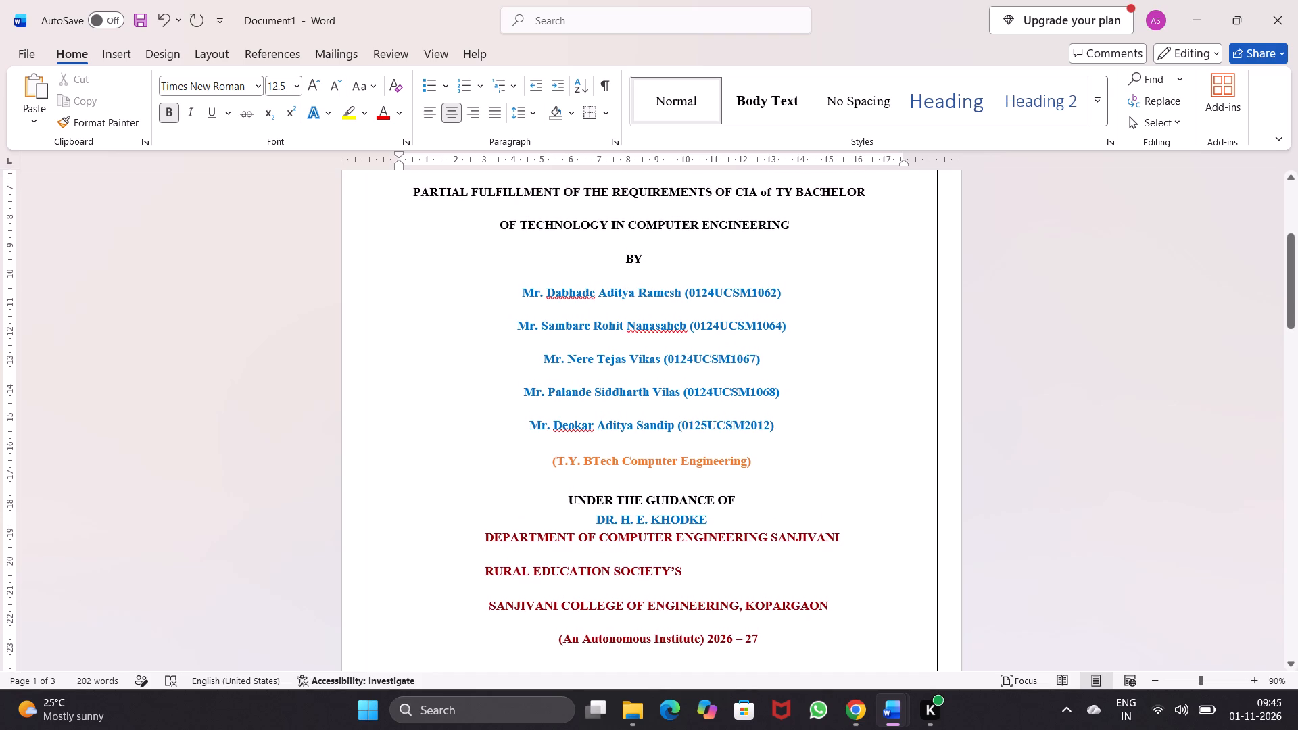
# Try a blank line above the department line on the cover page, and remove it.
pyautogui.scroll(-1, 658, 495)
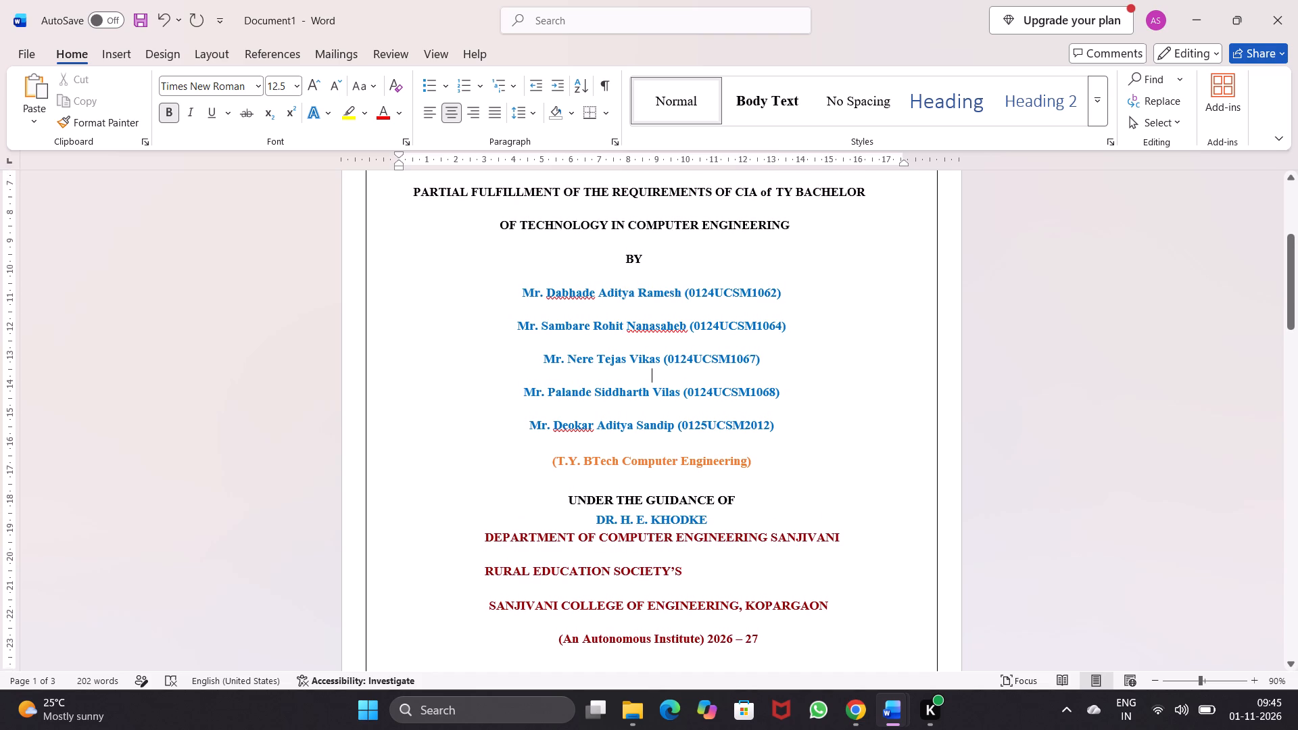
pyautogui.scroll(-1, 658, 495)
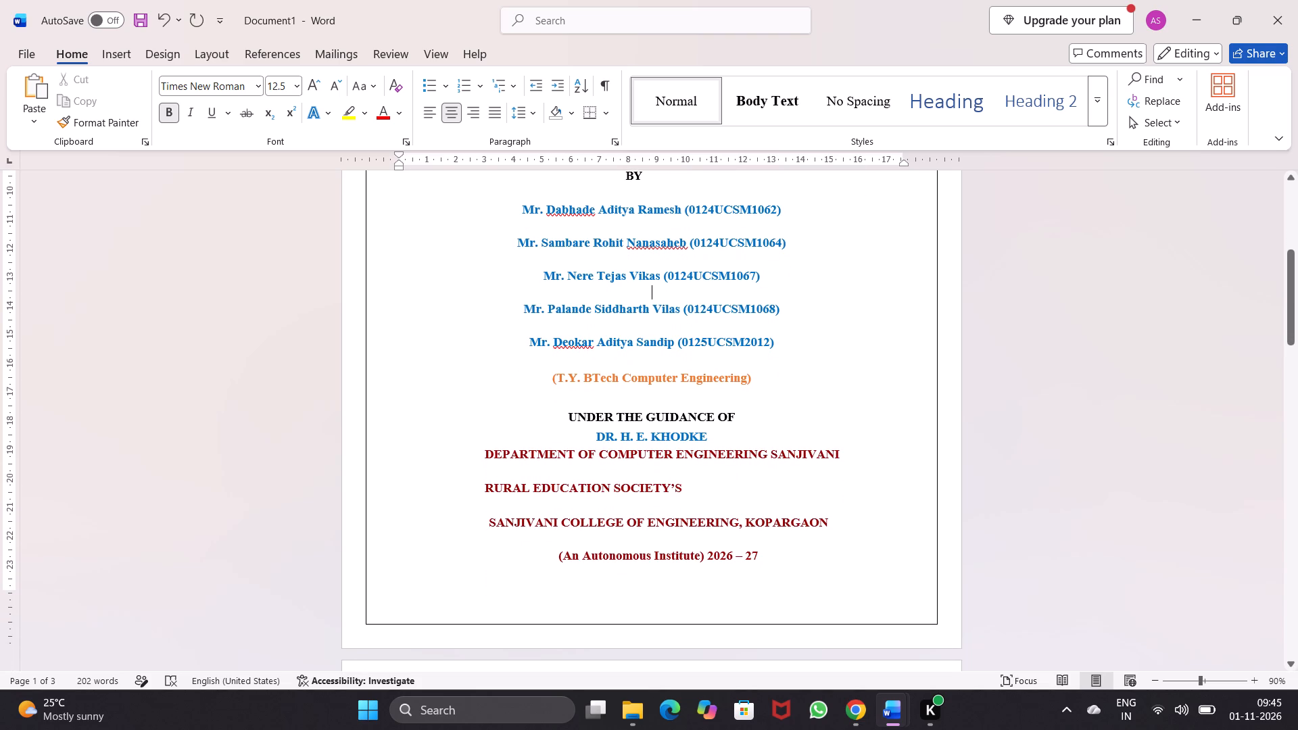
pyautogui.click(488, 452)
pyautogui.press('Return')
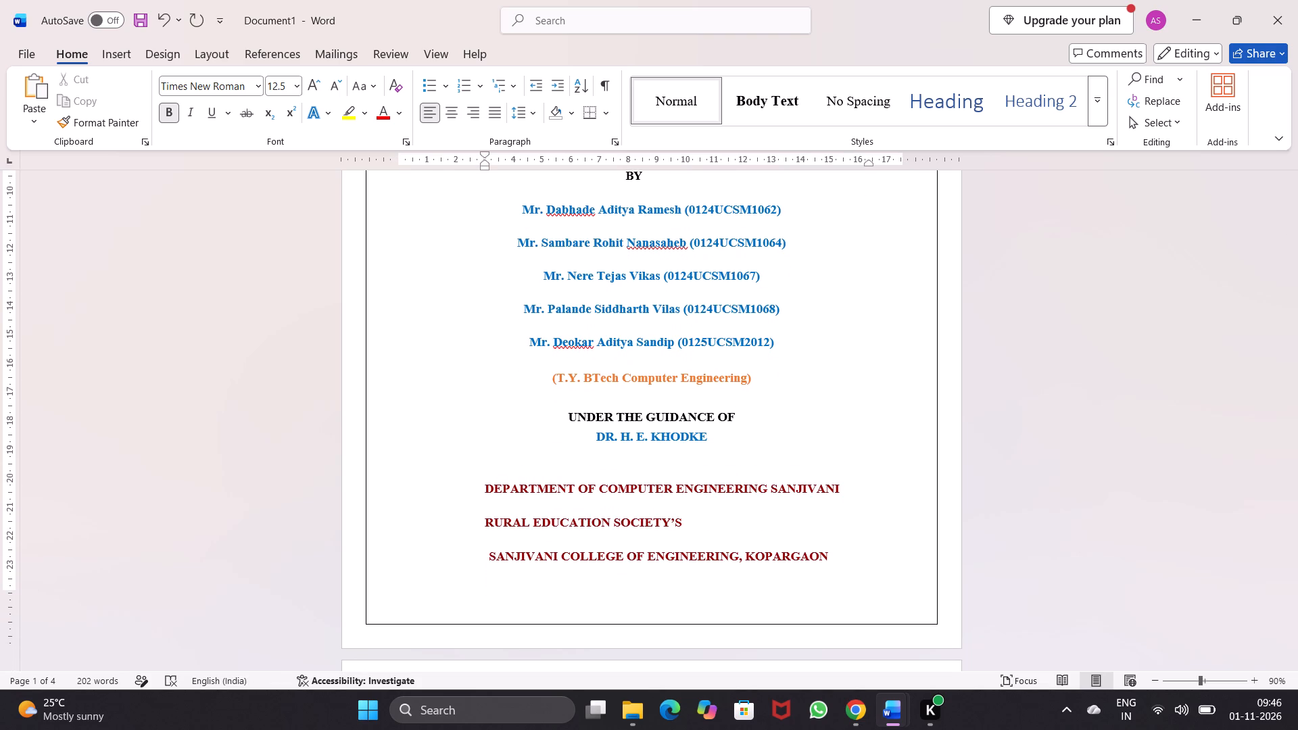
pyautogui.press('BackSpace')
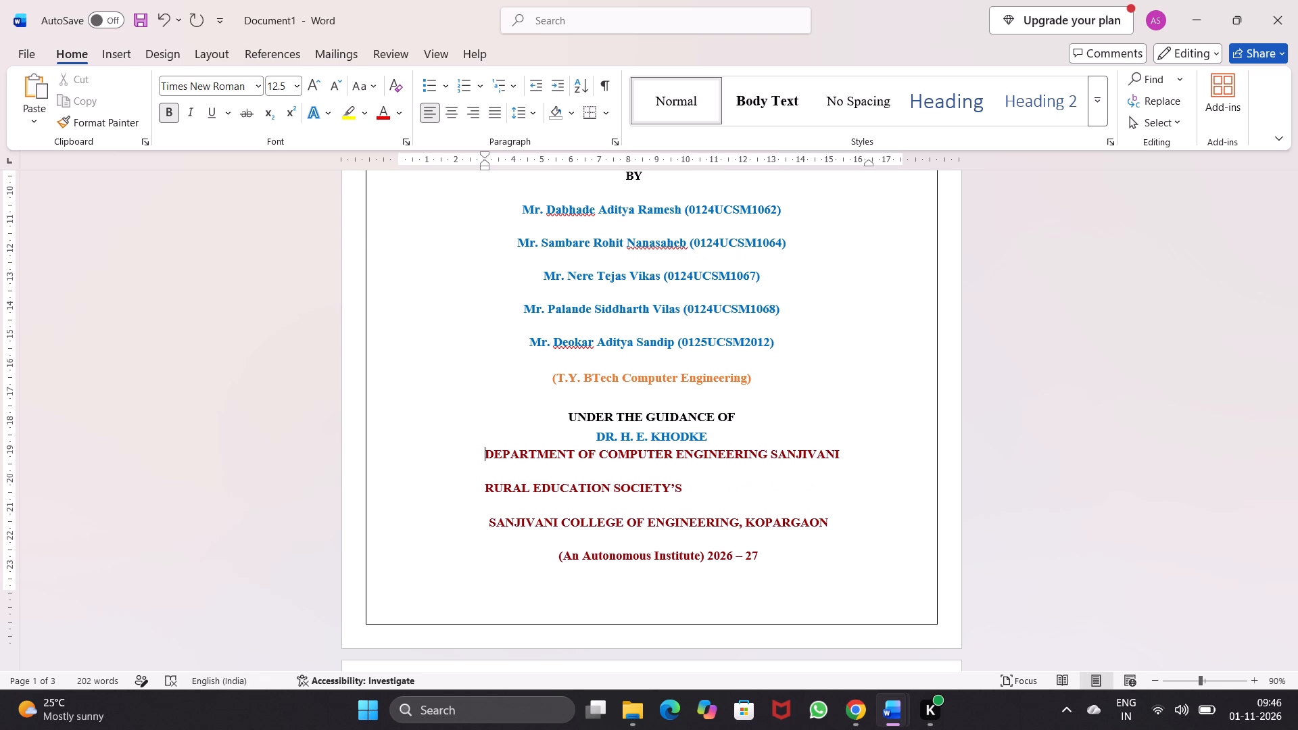
# Centre the cover's three dark red lines from "DEPARTMENT OF COMPUTER ENGINEERING" through "SANJIVANI COLLEGE OF ENGINEERING, KOPARGAON".
pyautogui.hotkey('shift', 'Down')
pyautogui.hotkey('shift', 'Down')
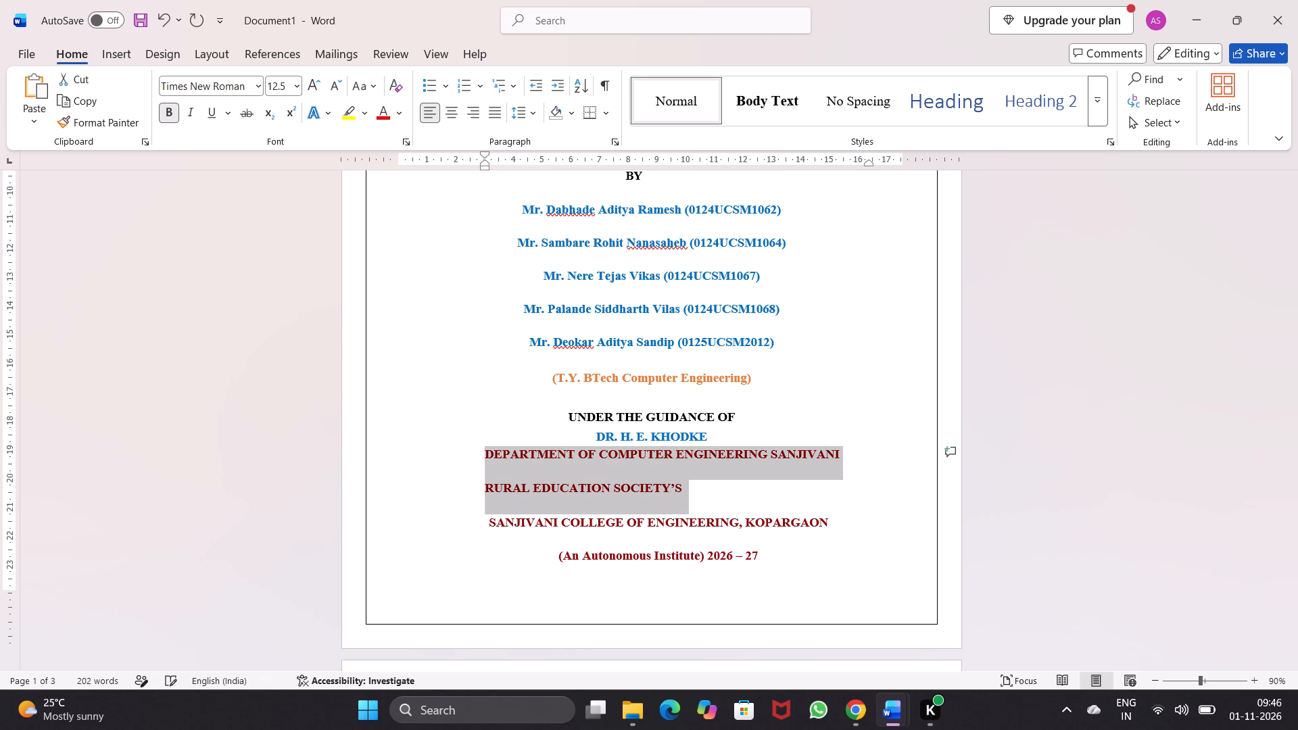
pyautogui.hotkey('shift', 'Down')
pyautogui.hotkey('shift', 'Left')
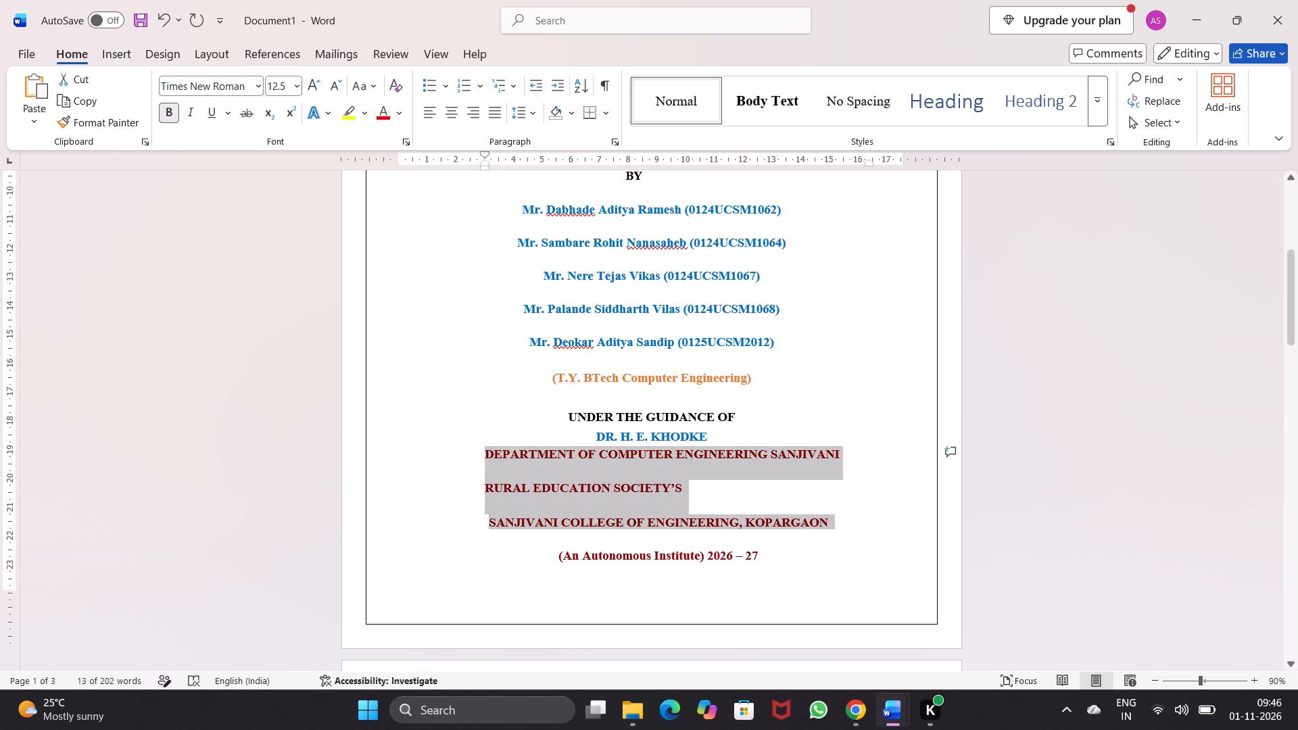
pyautogui.click(449, 120)
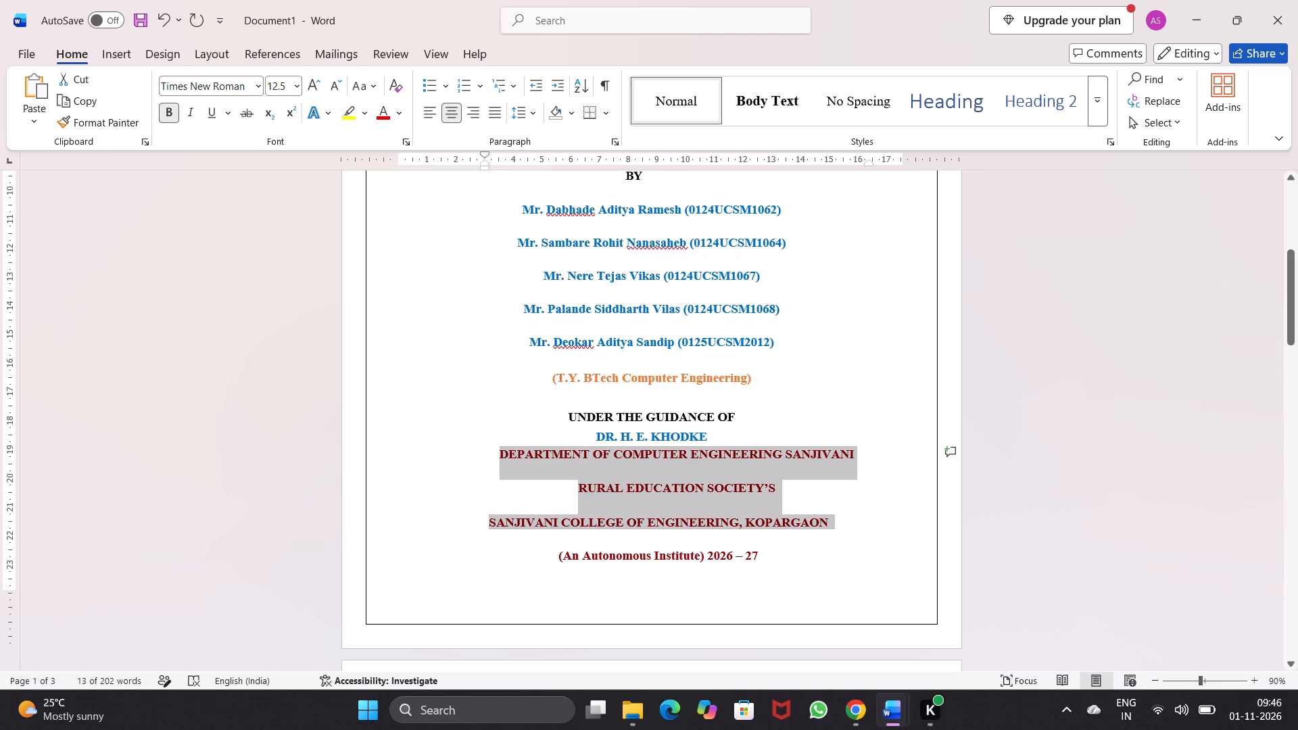
# Consult the department block in IOT_FRONT, and set the font size of the selected department, society and college lines in Document1 to 12.
pyautogui.hotkey('alt', 'Tab')
pyautogui.scroll(-1, 733, 496)
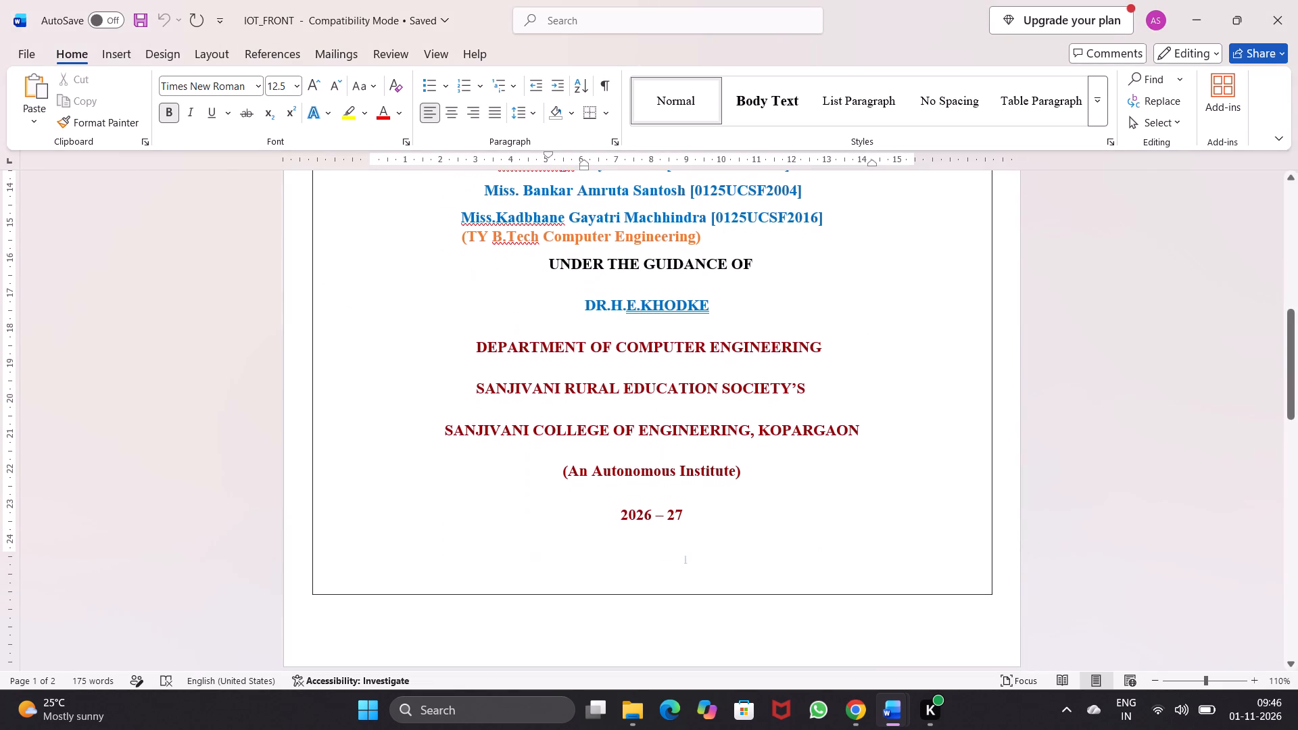
pyautogui.hotkey('alt', 'Tab')
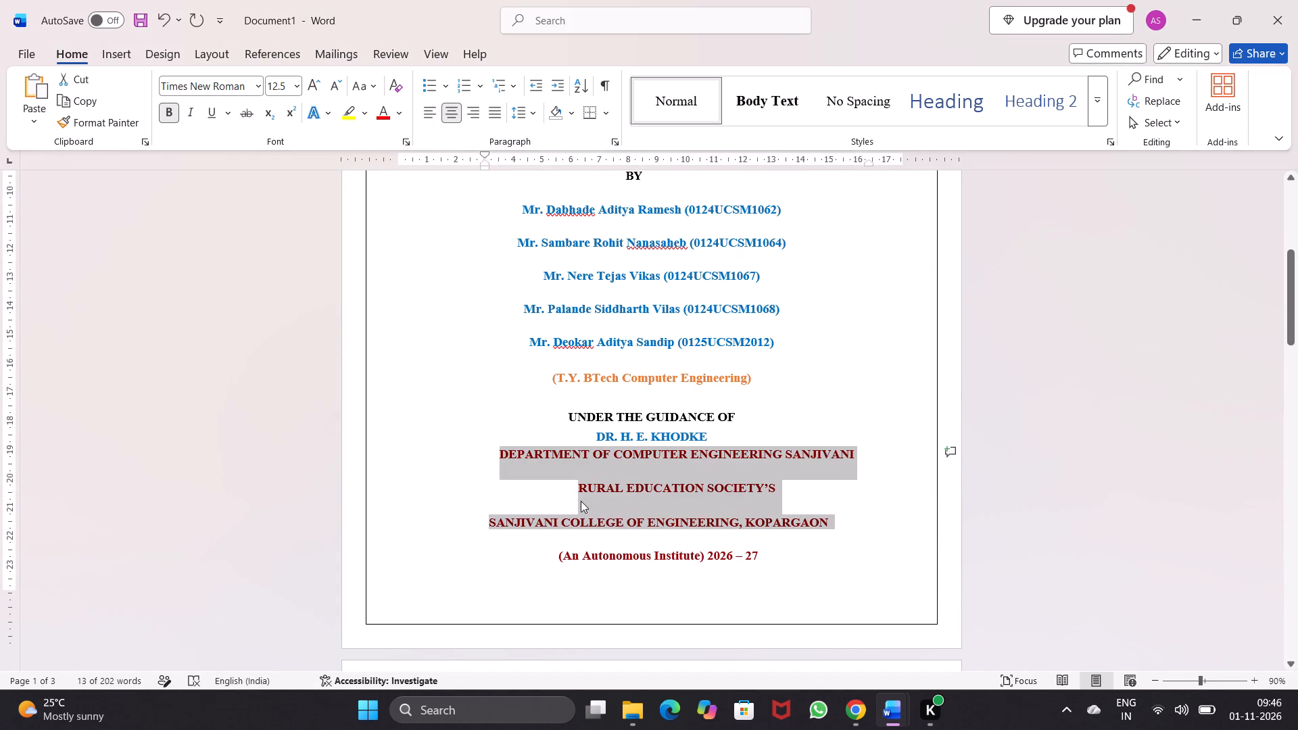
pyautogui.click(300, 93)
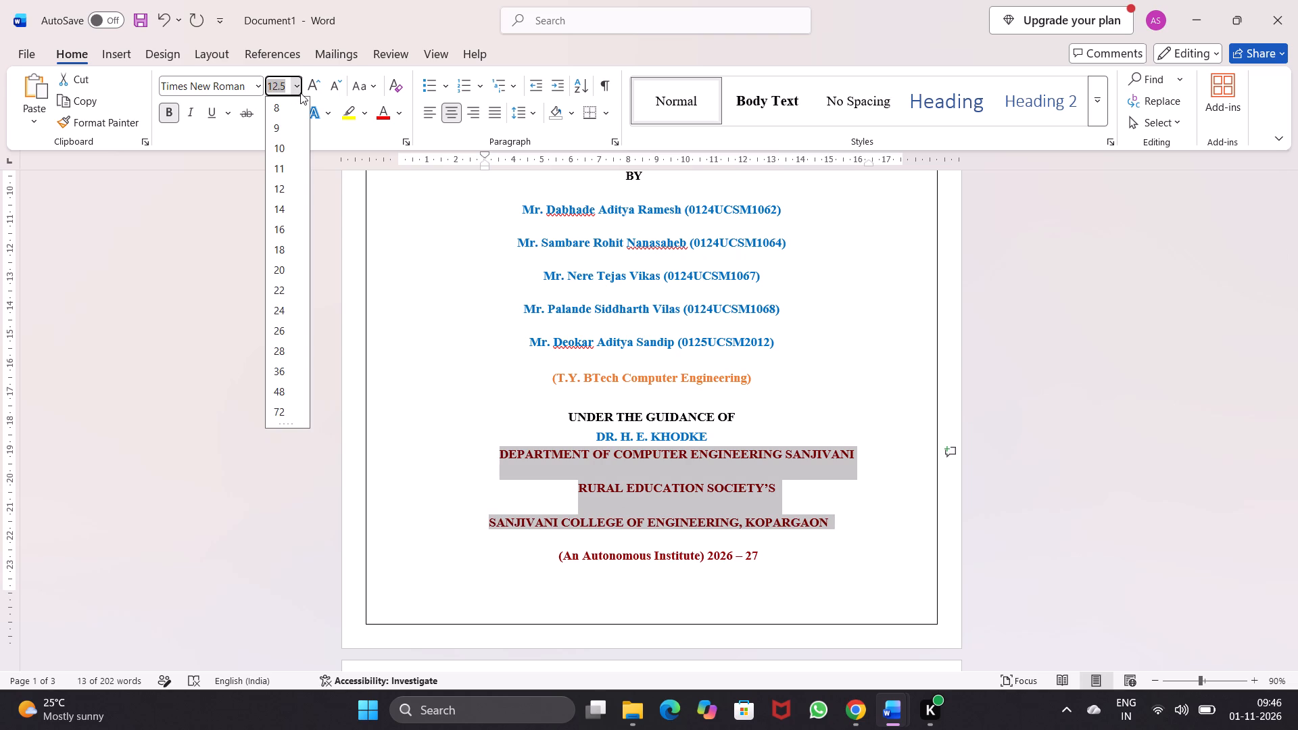
pyautogui.click(281, 189)
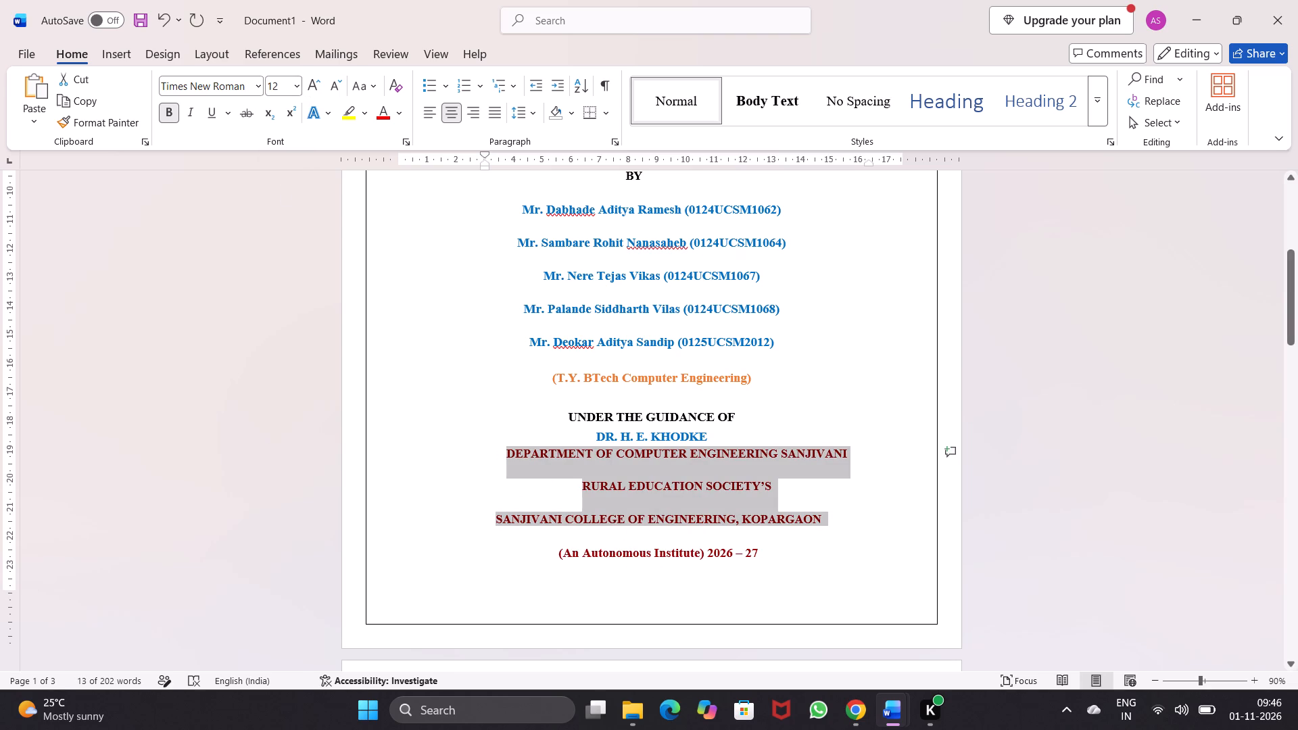
pyautogui.click(769, 558)
# Review the cover page's layout from the university heading down to the institute and year line.
pyautogui.scroll(1, 769, 558)
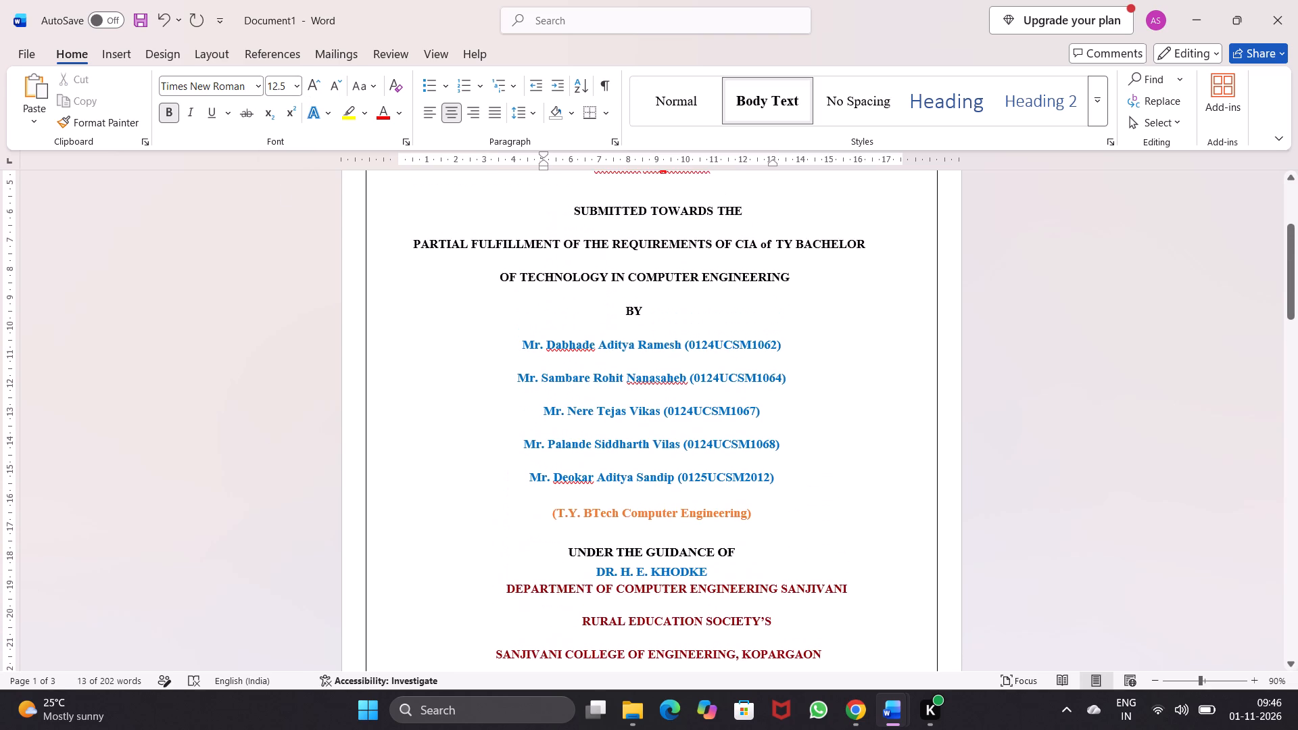
pyautogui.scroll(1, 769, 558)
pyautogui.hscroll(1, 788, 656)
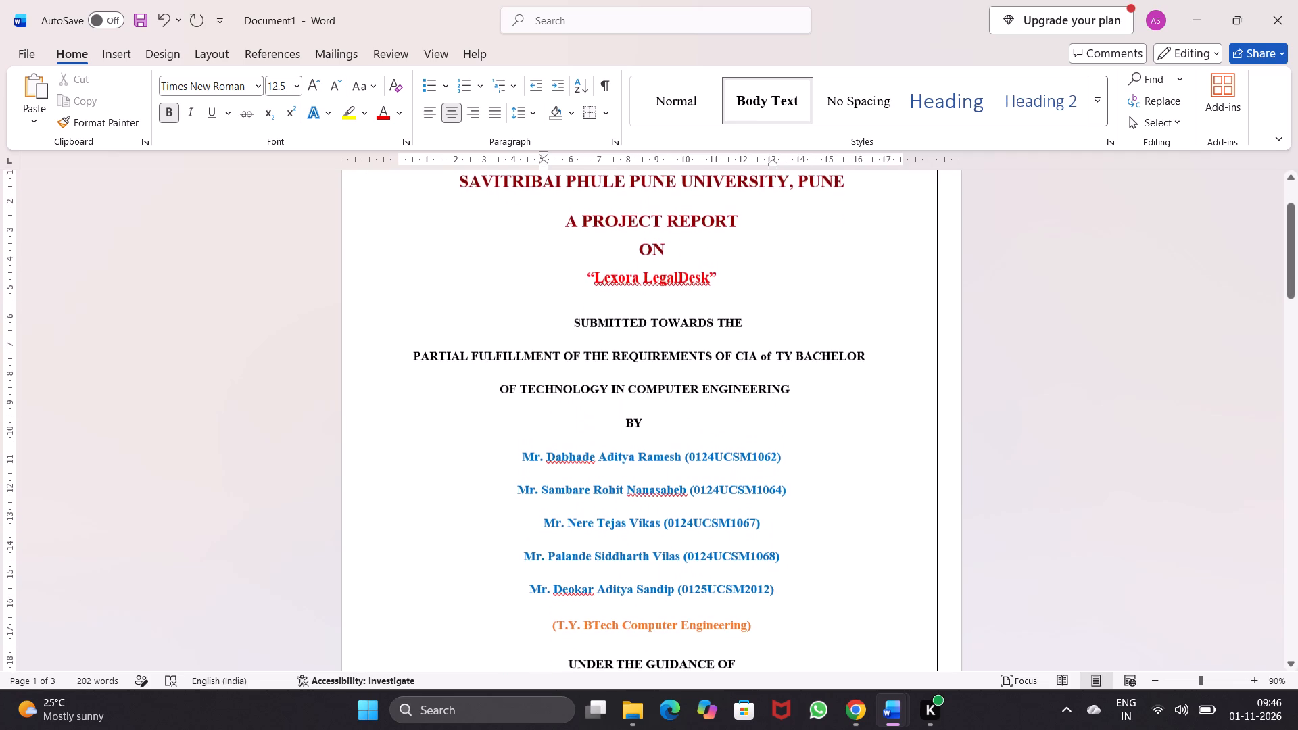
pyautogui.hscroll(1, 788, 656)
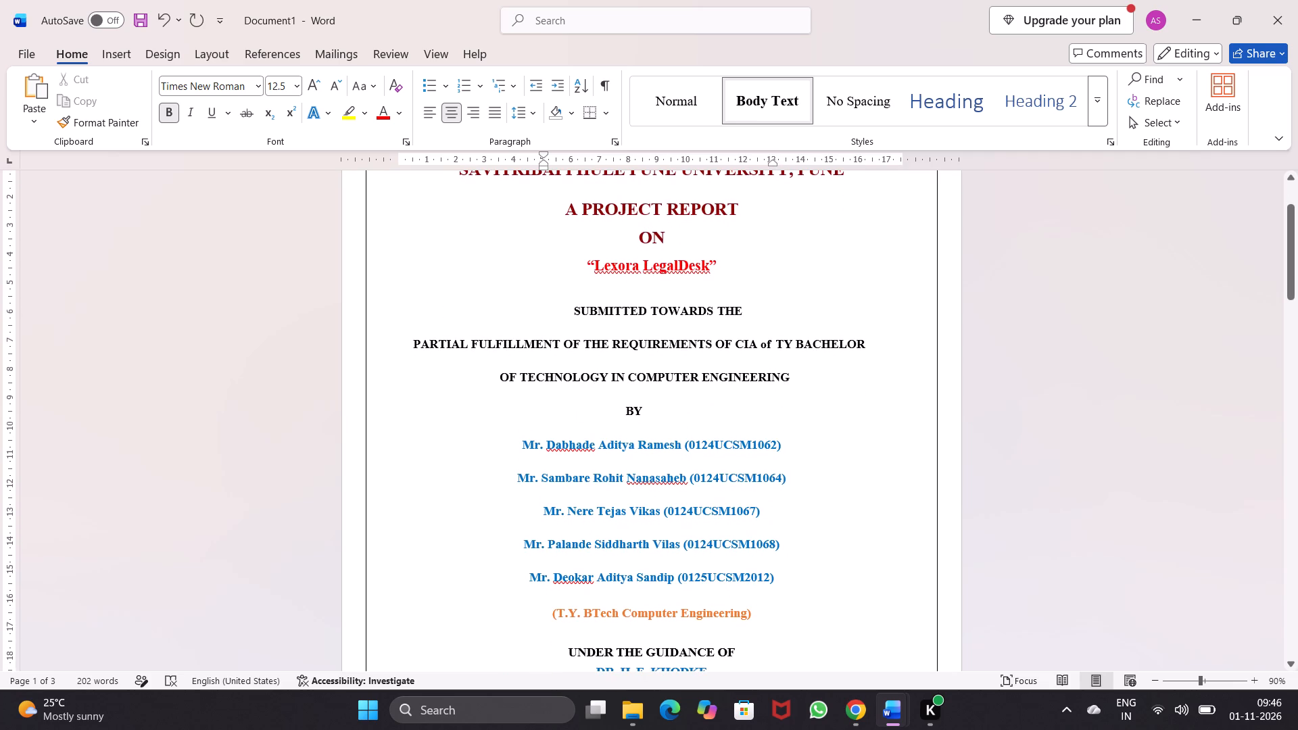
pyautogui.scroll(-2, 788, 656)
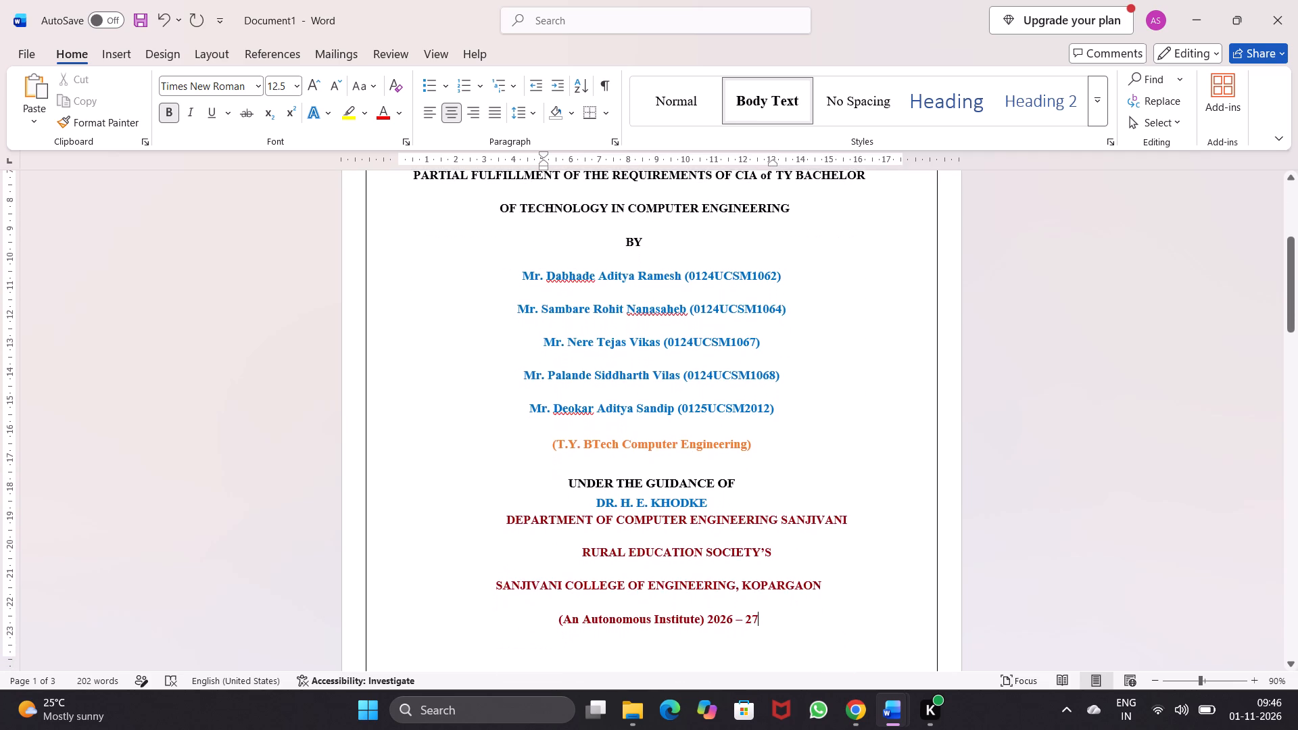
pyautogui.scroll(-2, 788, 656)
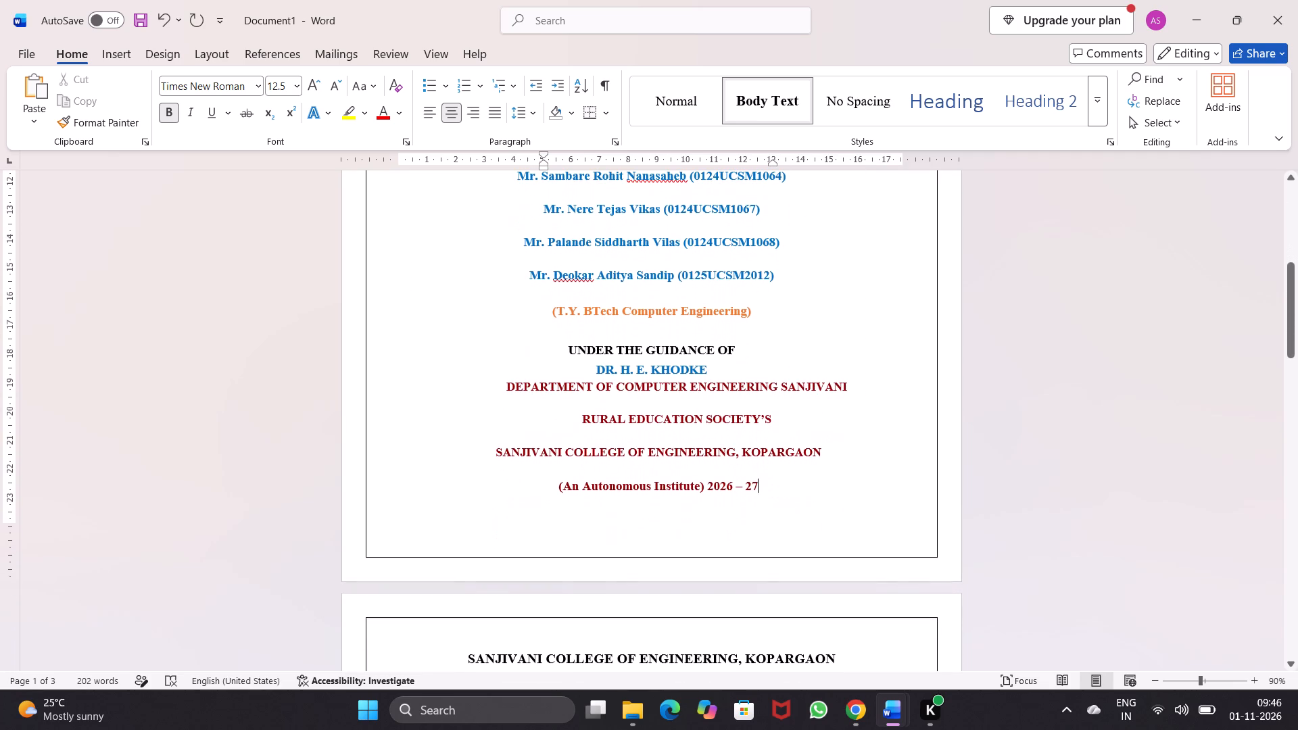
pyautogui.hotkey('alt', 'Tab')
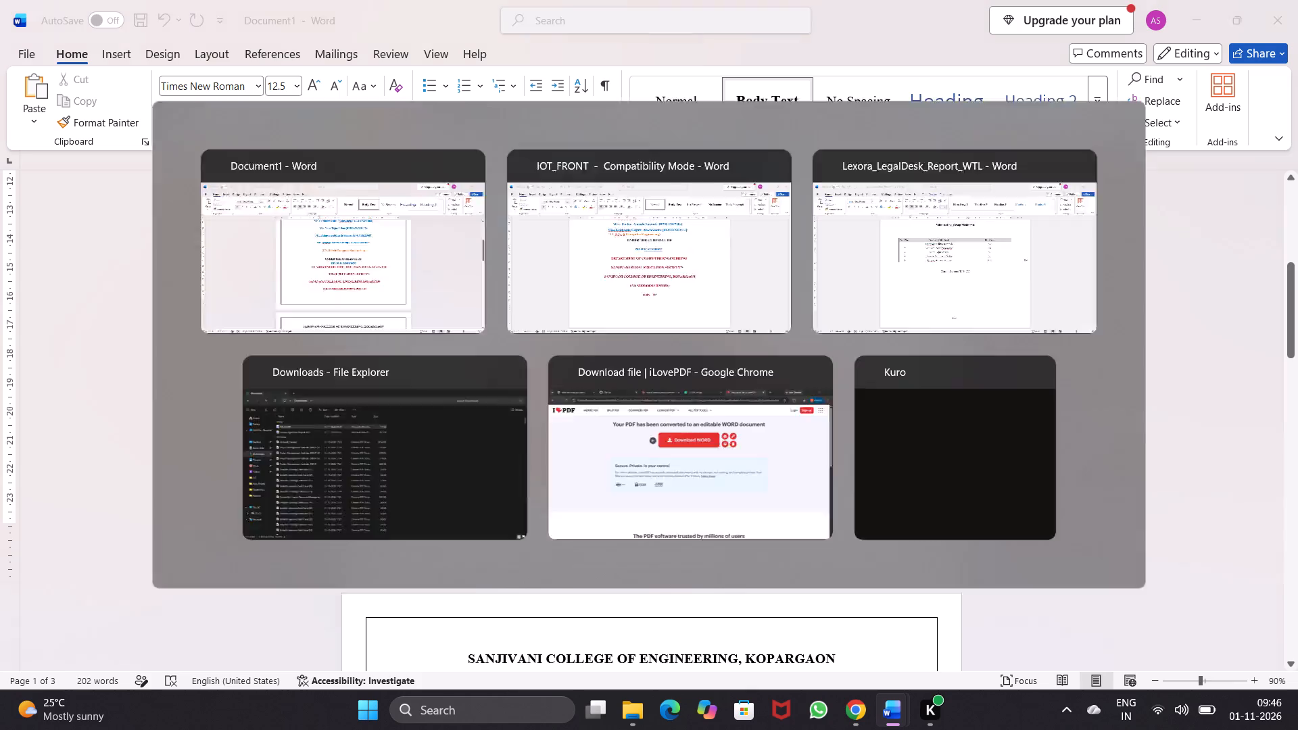
pyautogui.hotkey('alt', 'Tab')
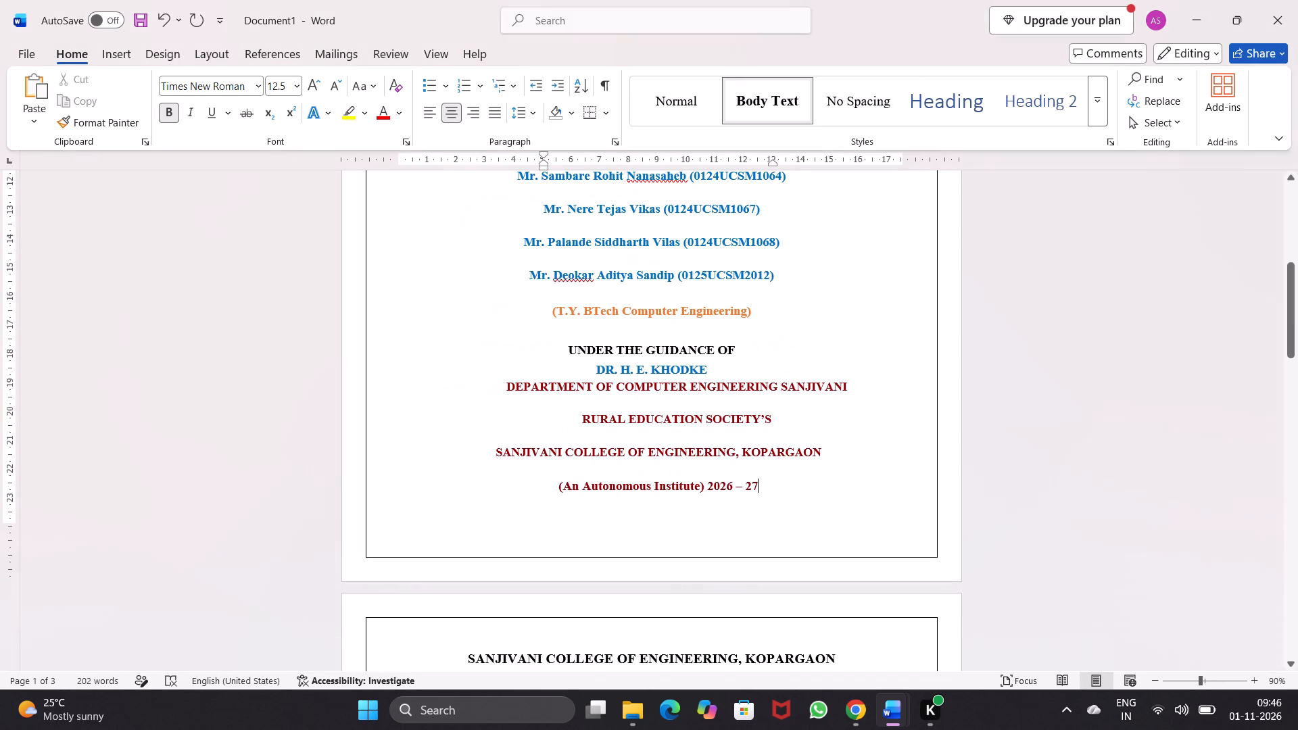
# Set the line spacing of the cover's department, society and college lines to 1.5.
pyautogui.scroll(-1, 684, 491)
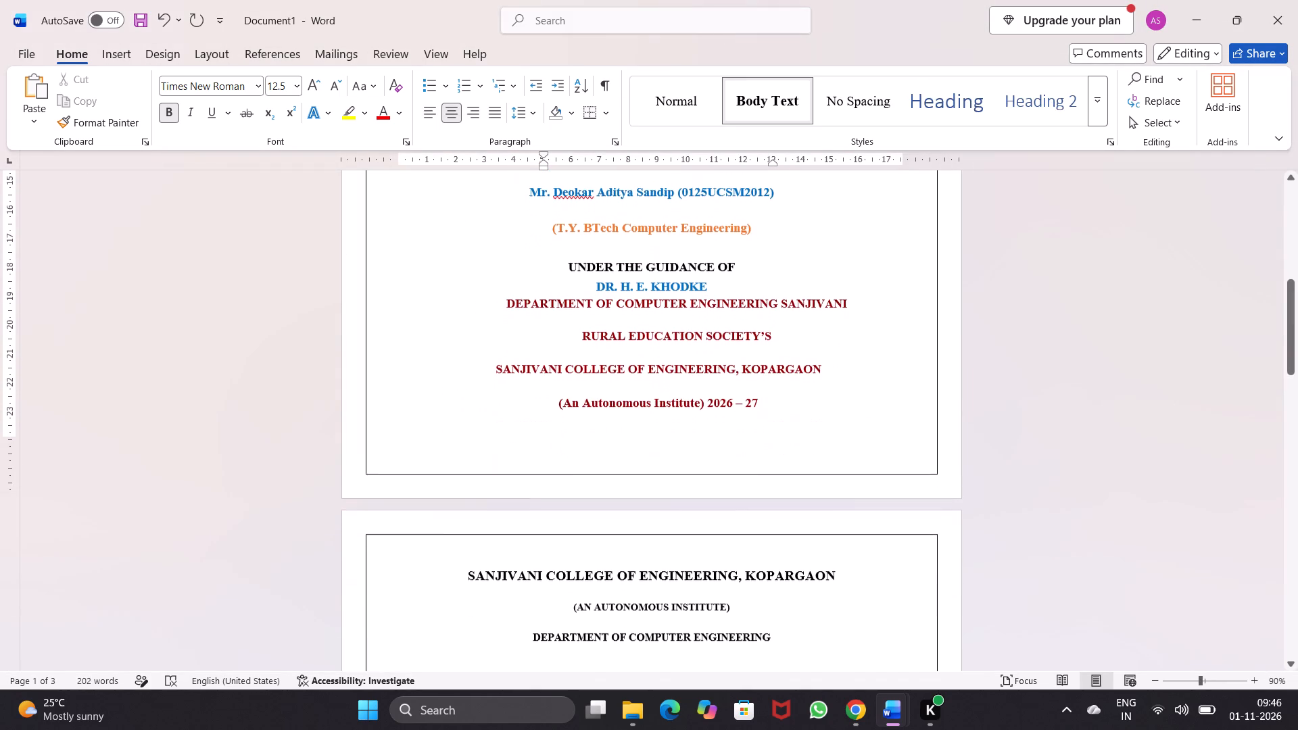
pyautogui.click(504, 301)
pyautogui.hotkey('shift', 'Down')
pyautogui.hotkey('shift', 'Down')
pyautogui.hotkey('shift', 'Down')
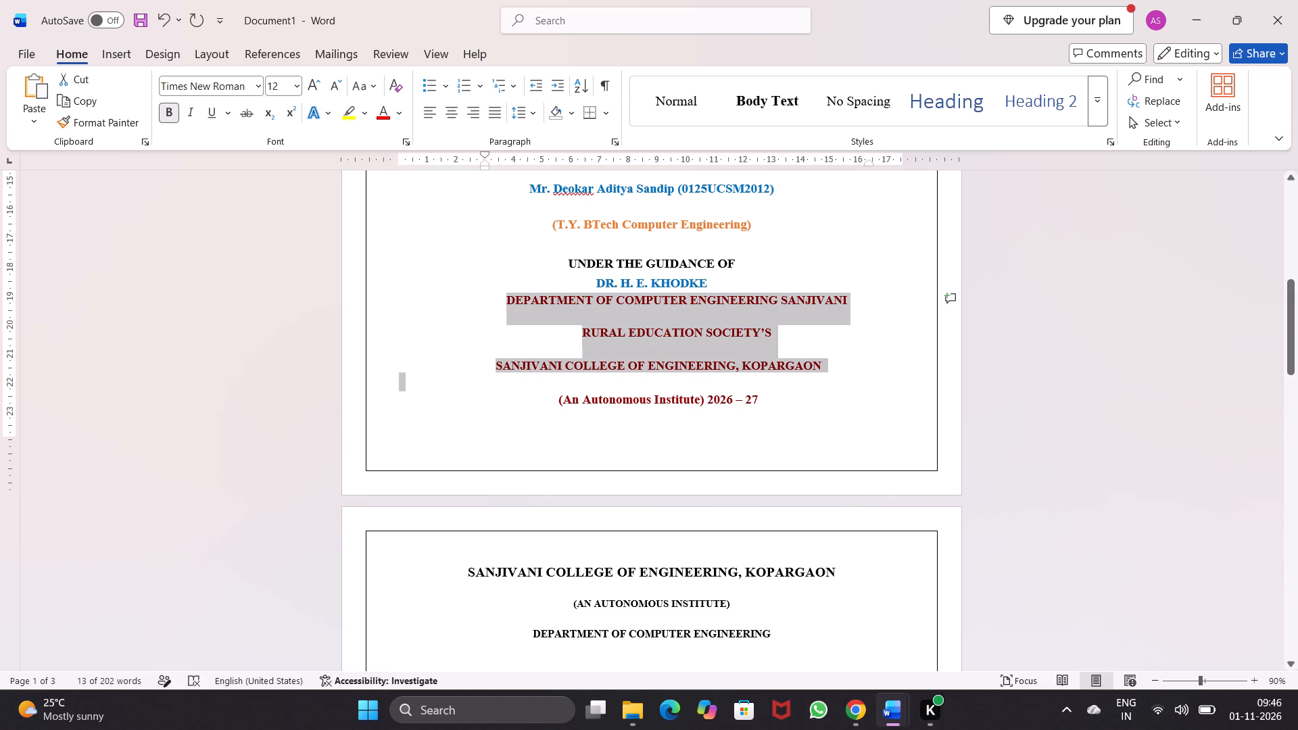
pyautogui.click(537, 114)
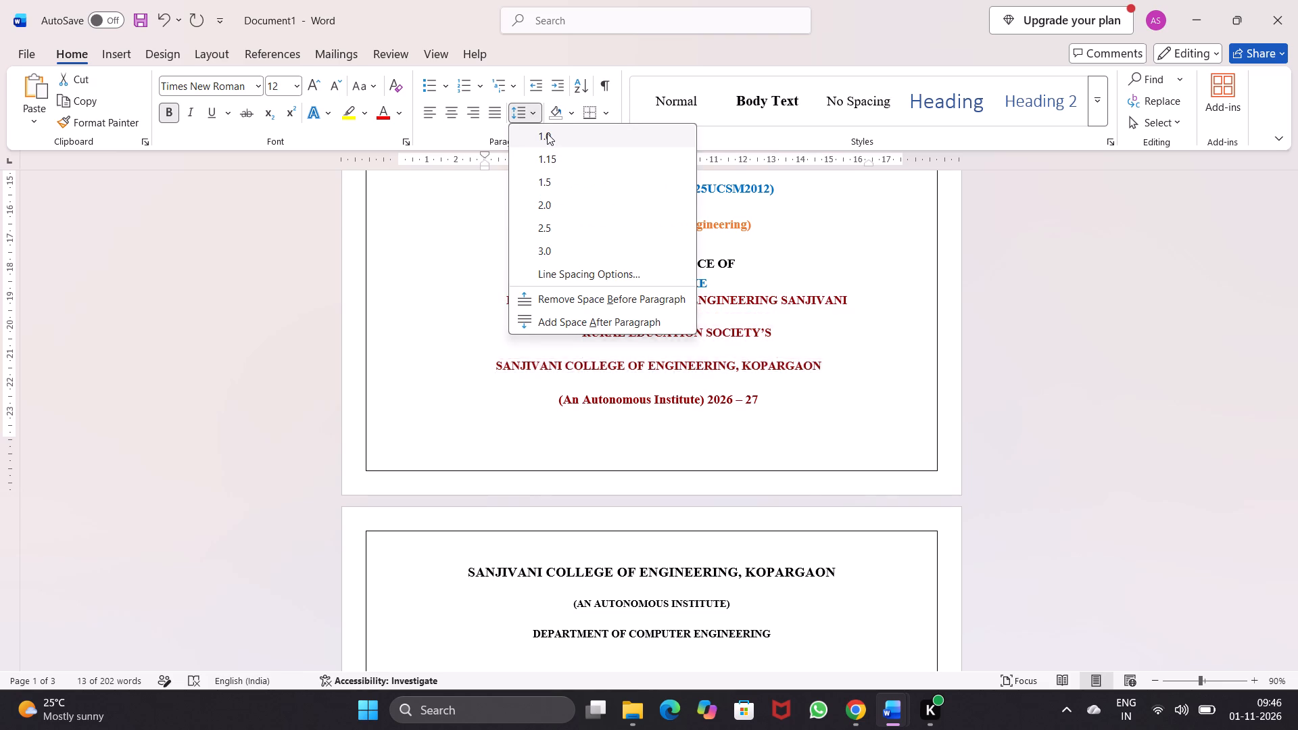
pyautogui.click(546, 181)
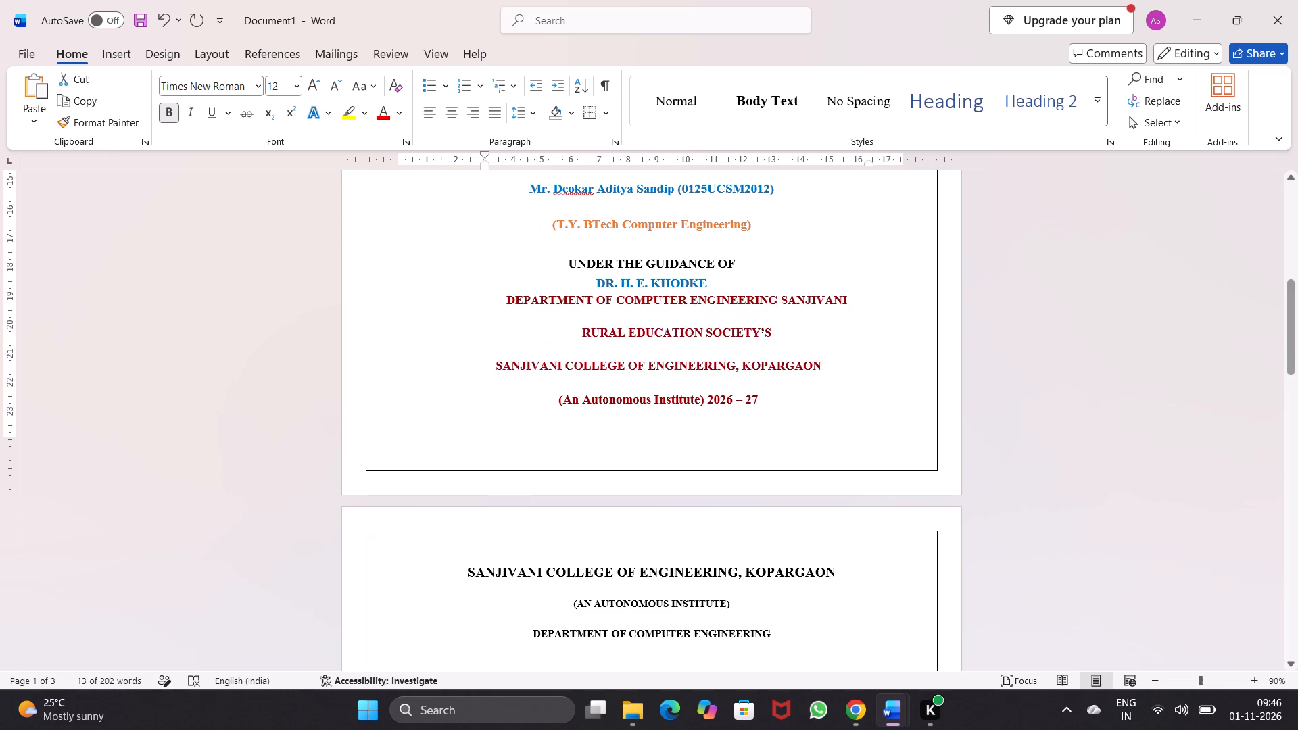
pyautogui.click(743, 374)
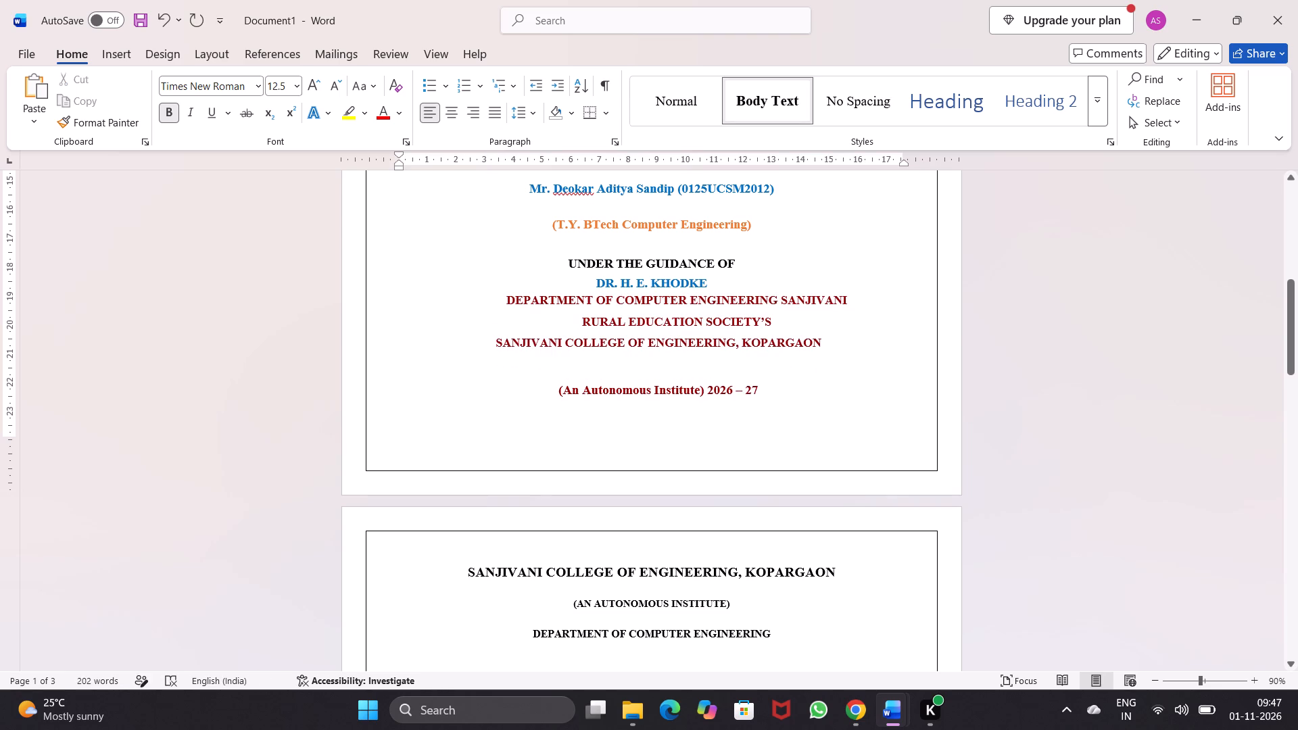
# Insert a blank line after the guide's name, above the department line on the cover.
pyautogui.click(713, 288)
pyautogui.press('Return')
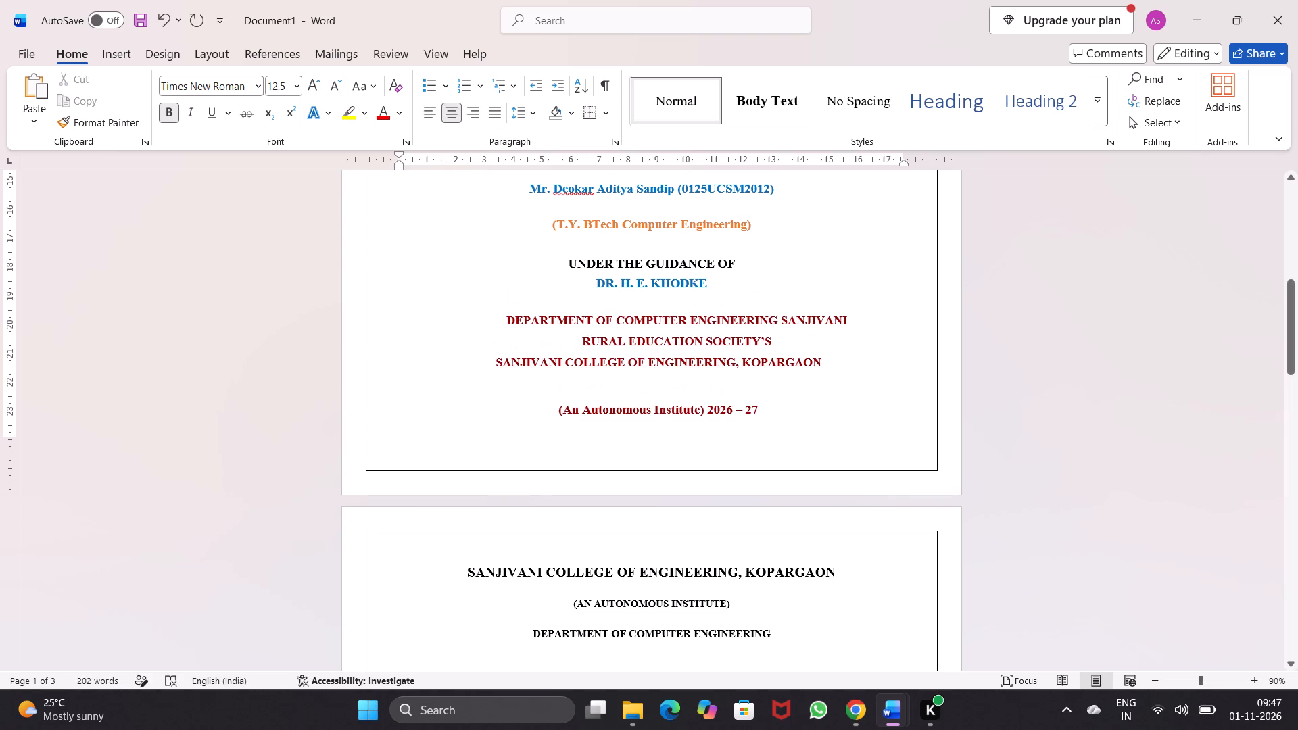
# Remove the blank line above the cover's (An Autonomous Institute) line and move 2026 – 27 onto its own line.
pyautogui.click(558, 410)
pyautogui.press('BackSpace')
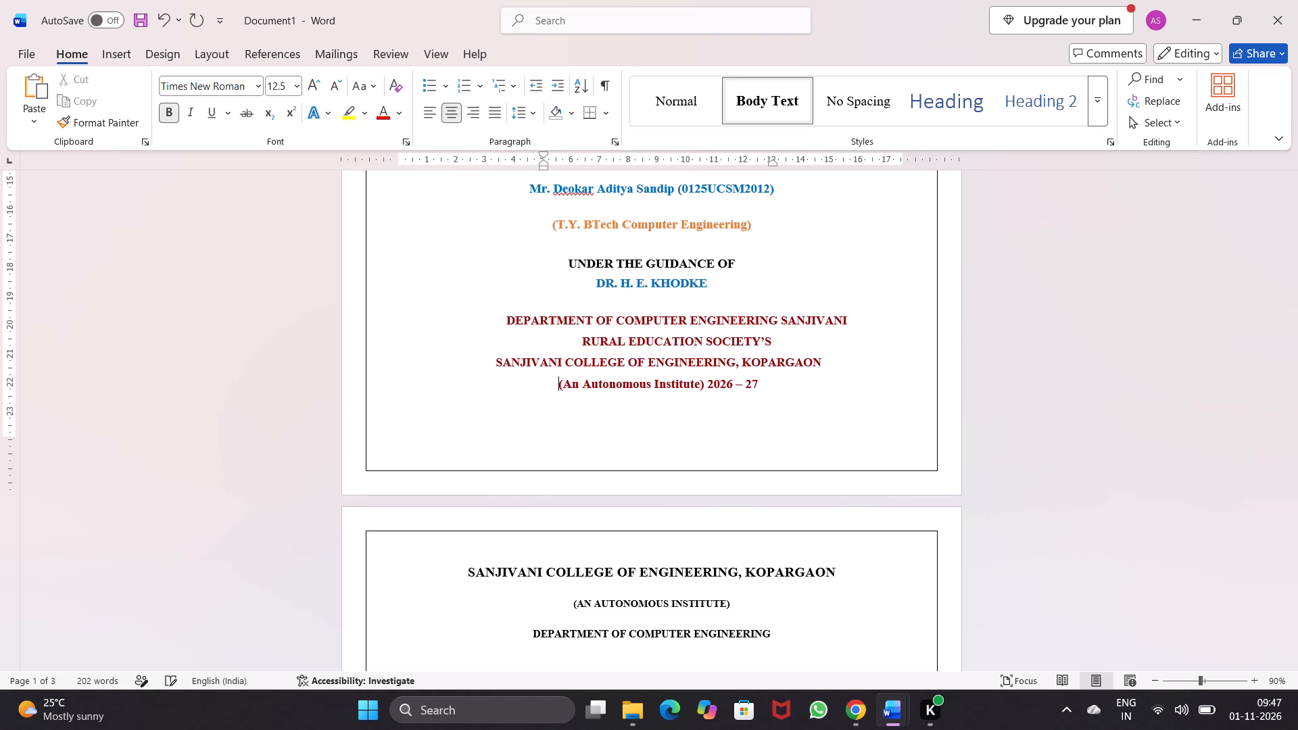
pyautogui.click(705, 387)
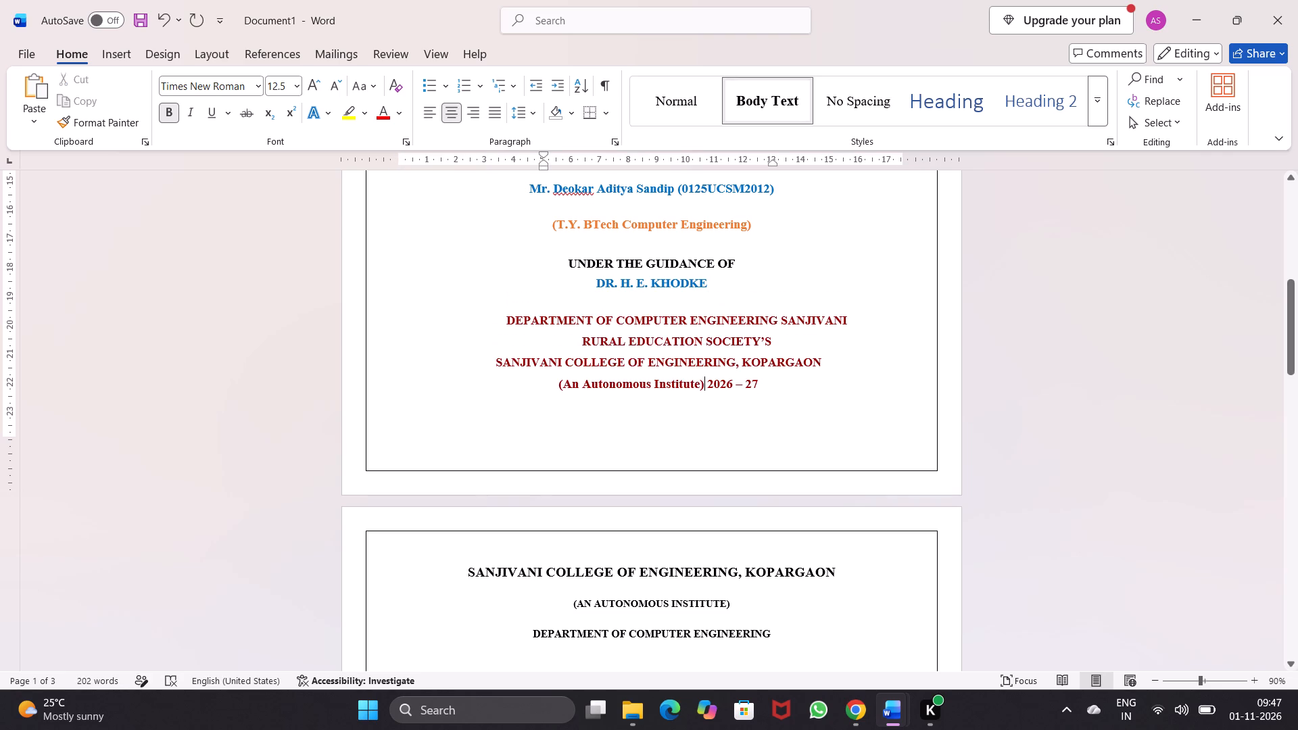
pyautogui.press('Return')
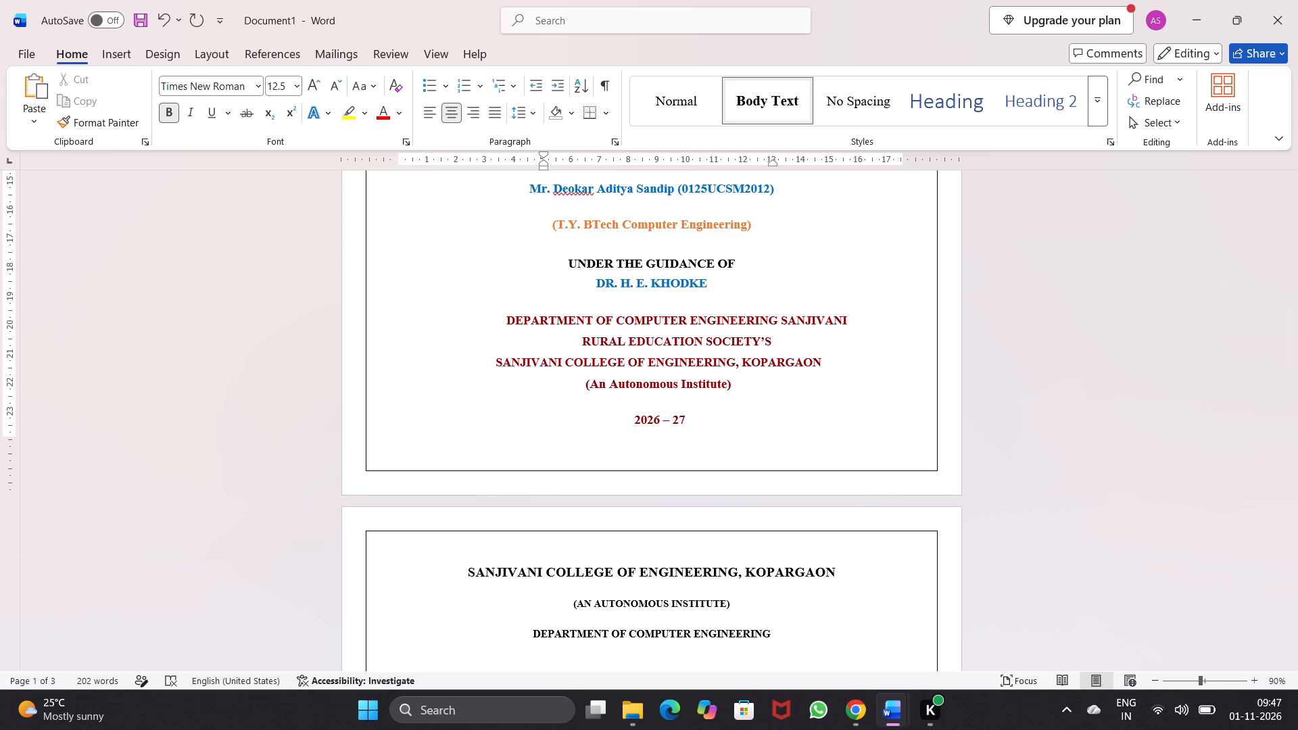
# Set the line spacing of the cover's college, institute and year lines to 1.5.
pyautogui.press('Up')
pyautogui.press('Up')
pyautogui.hotkey('shift', 'Down')
pyautogui.hotkey('shift', 'Down')
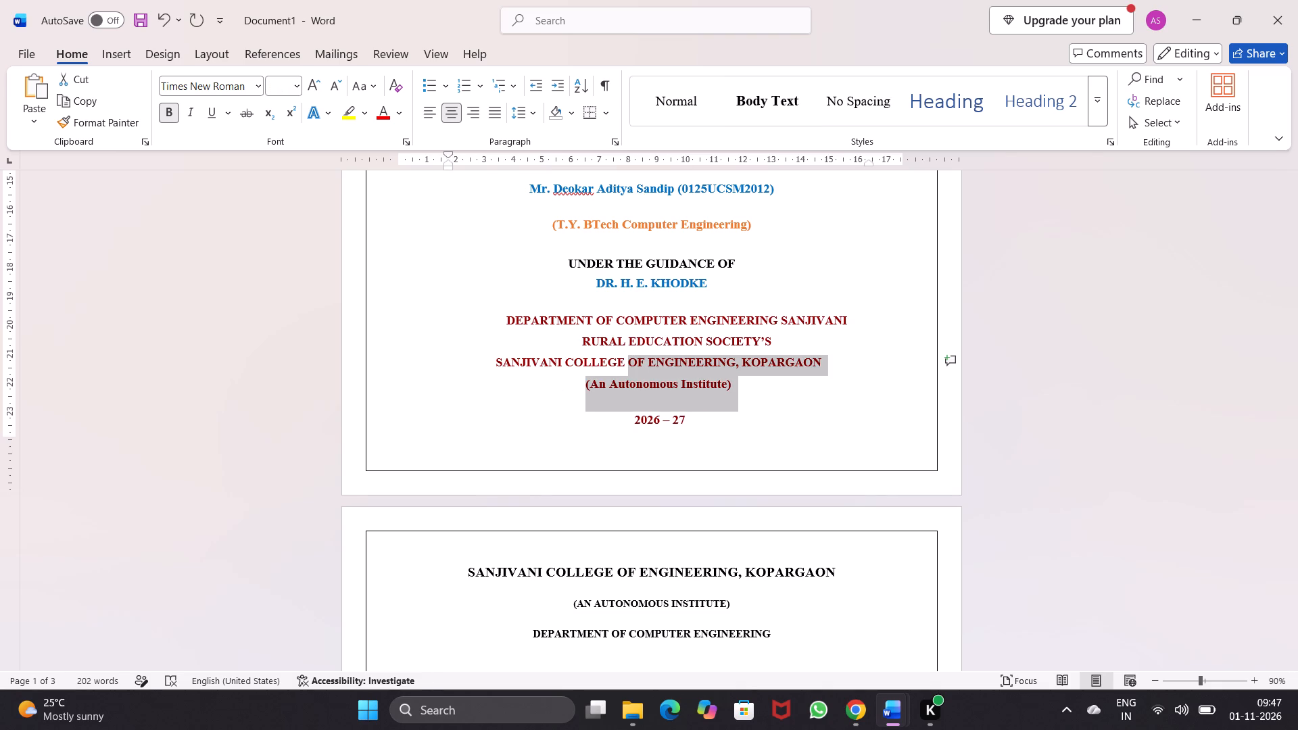
pyautogui.hotkey('shift', 'Down')
pyautogui.hotkey('shift', 'Up')
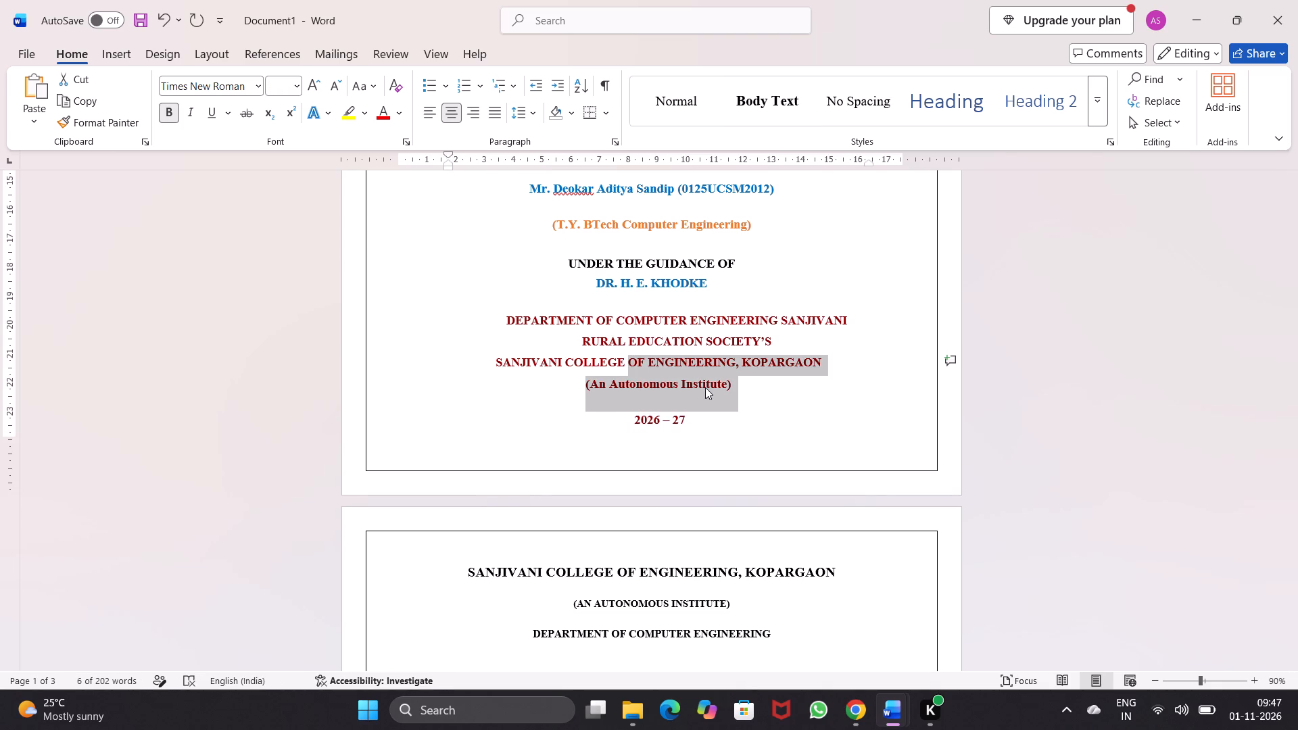
pyautogui.hotkey('shift', 'Right')
pyautogui.hotkey('shift', 'Right')
pyautogui.hotkey('shift', 'Right')
pyautogui.hotkey('shift', 'Right')
pyautogui.hotkey('shift', 'Right')
pyautogui.hotkey('shift', 'Right')
pyautogui.hotkey('shift', 'Right')
pyautogui.hotkey('shift', 'Right')
pyautogui.hotkey('shift', 'Right')
pyautogui.hotkey('shift', 'Right')
pyautogui.hotkey('shift', 'Right')
pyautogui.hotkey('shift', 'Right')
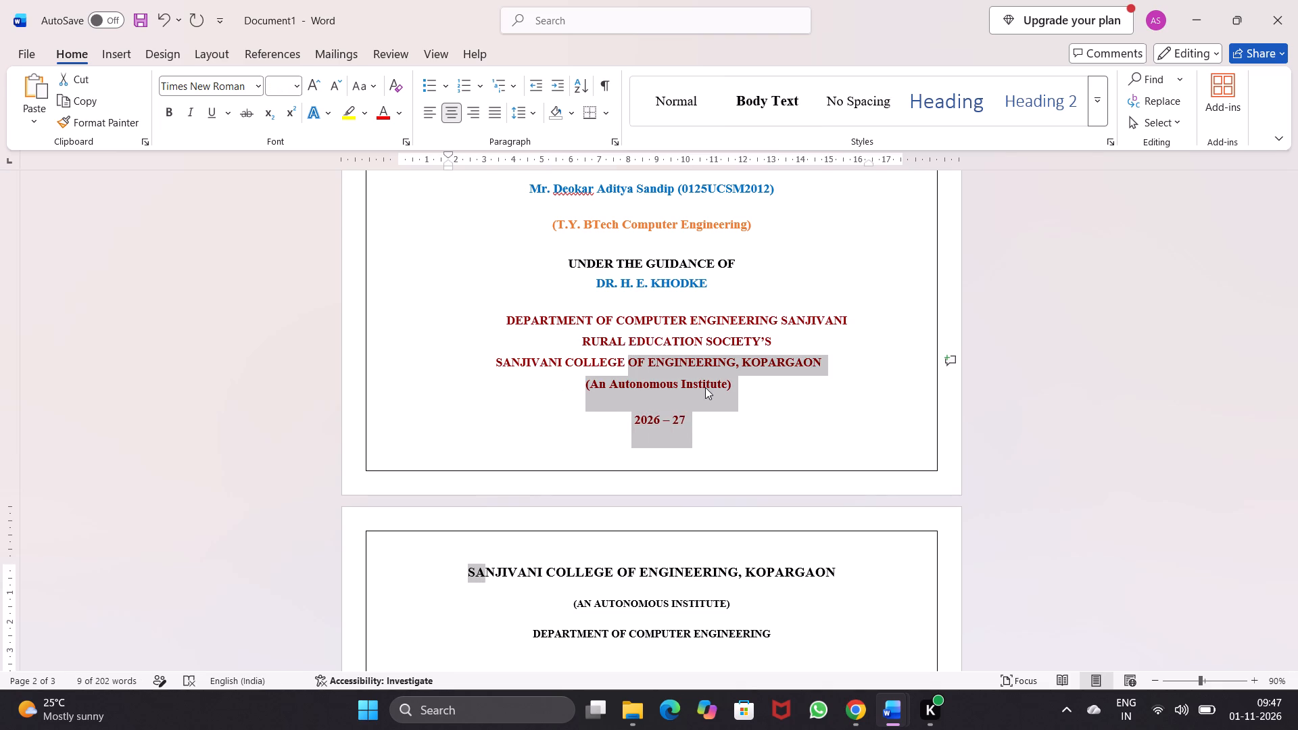
pyautogui.hotkey('shift', 'Left')
pyautogui.hotkey('shift', 'Left')
pyautogui.hotkey('shift', 'Left')
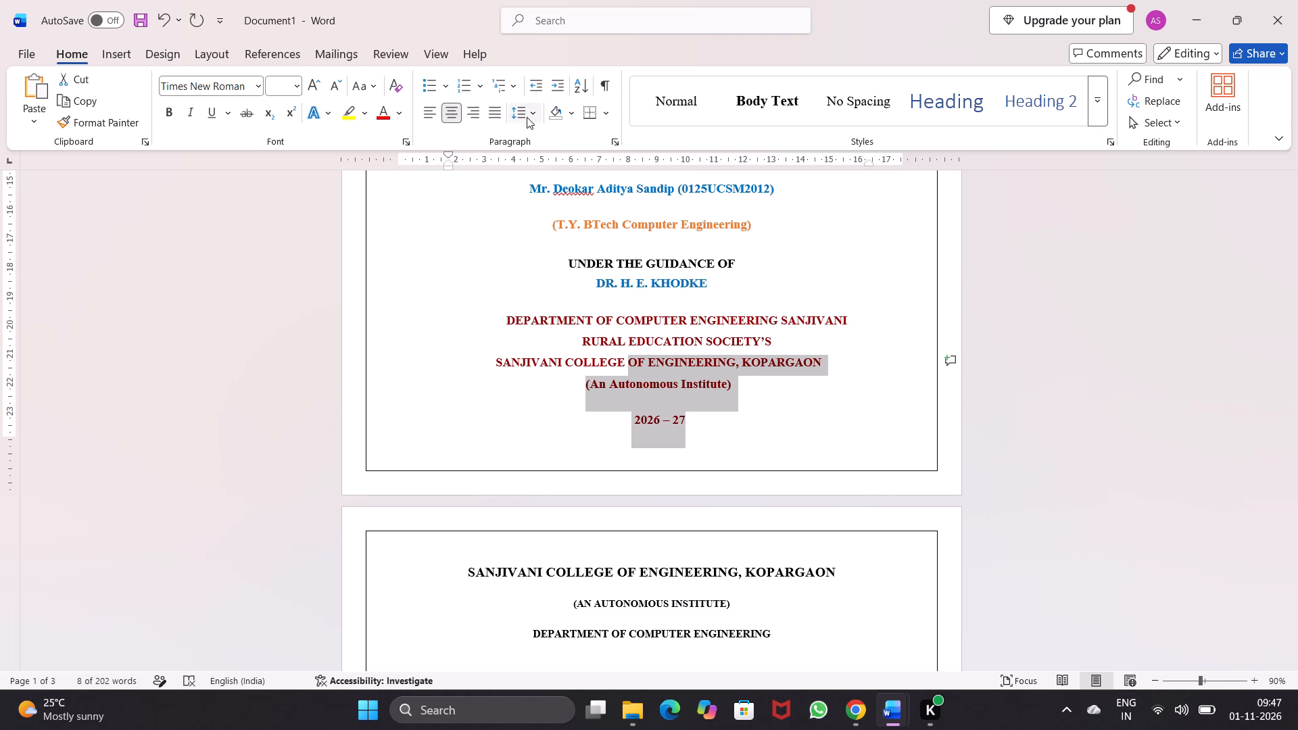
pyautogui.click(527, 111)
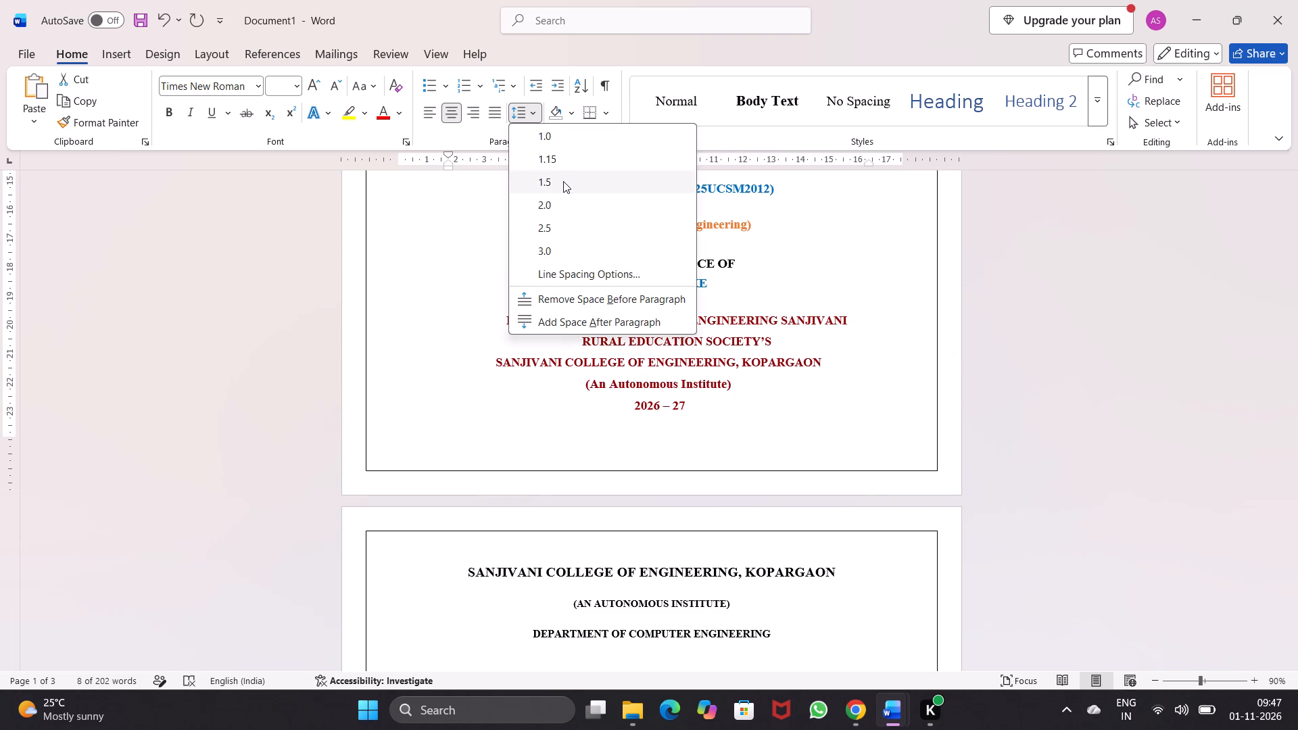
pyautogui.click(563, 182)
pyautogui.click(783, 431)
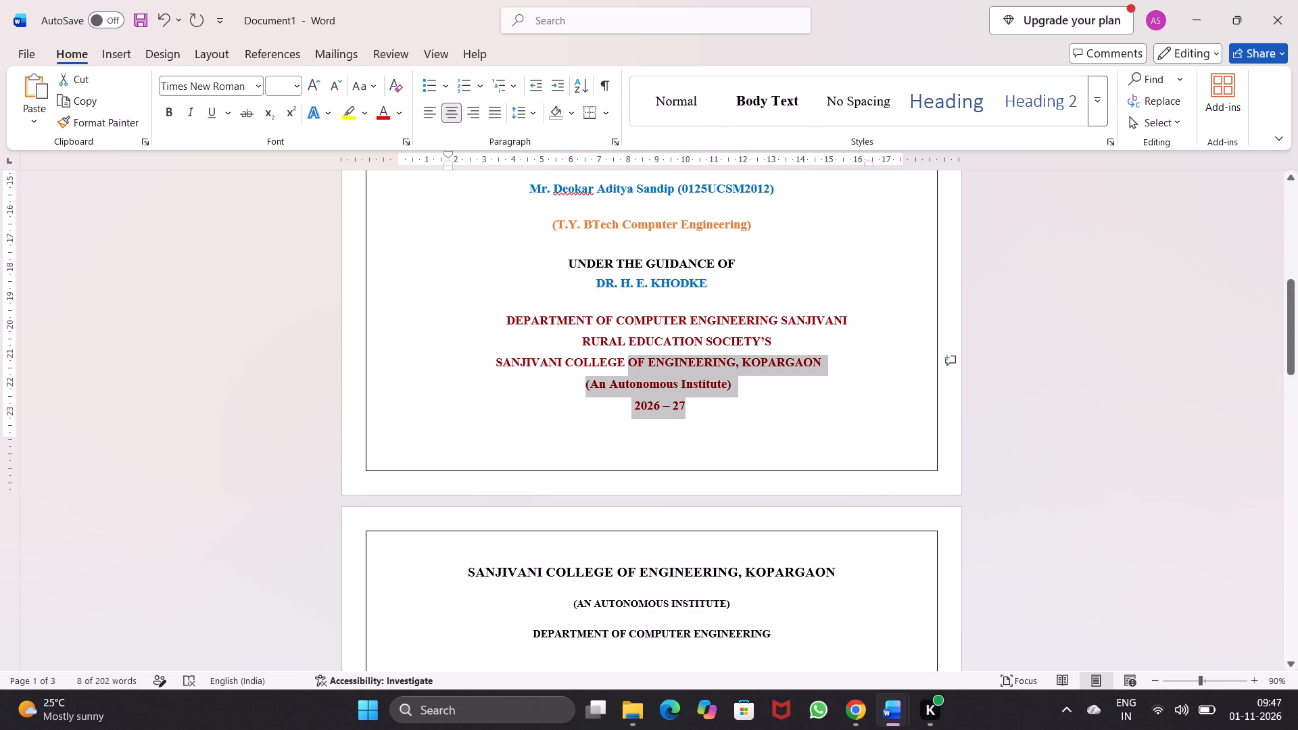
# Following IOT_FRONT's department block, break Document1's department line after COMPUTER ENGINEERING so SANJIVANI starts the society line.
pyautogui.hotkey('alt', 'Tab')
pyautogui.scroll(1, 742, 455)
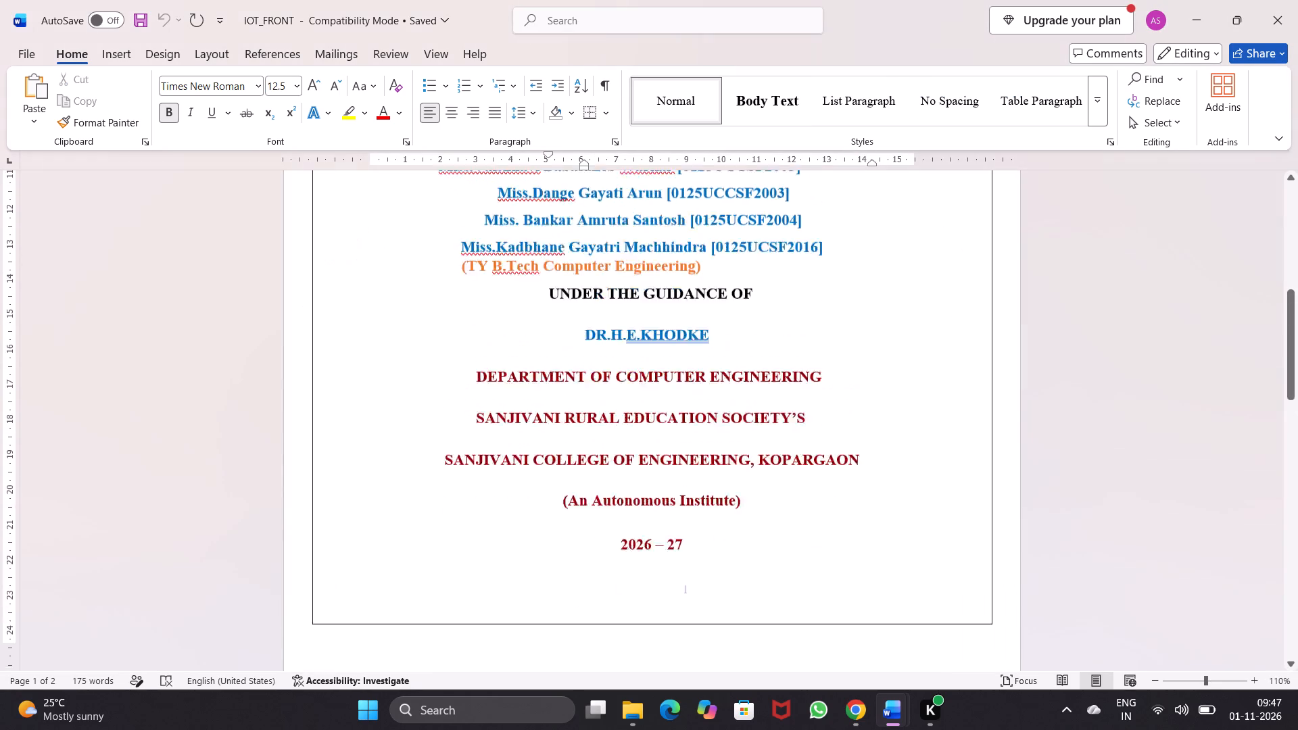
pyautogui.scroll(1, 742, 455)
pyautogui.hotkey('alt', 'Tab')
pyautogui.scroll(1, 730, 414)
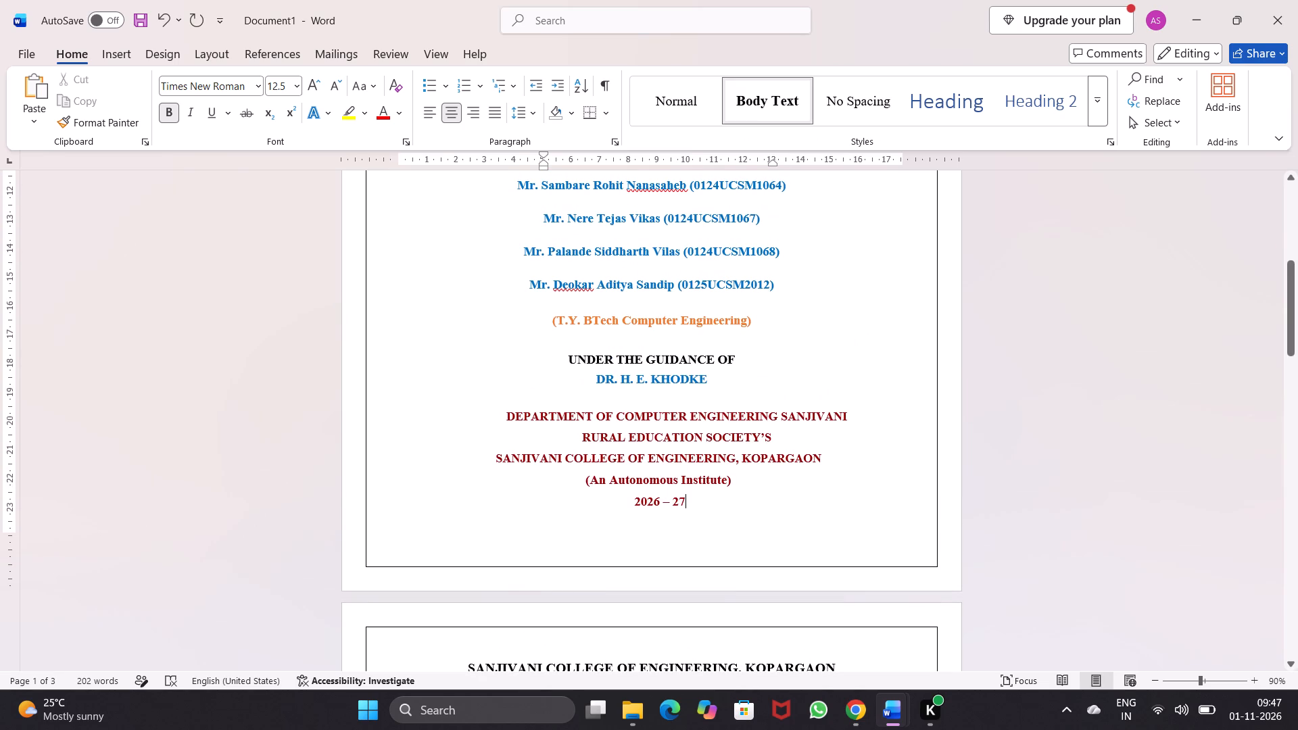
pyautogui.click(781, 417)
pyautogui.press('Return')
pyautogui.hotkey('alt', 'Tab')
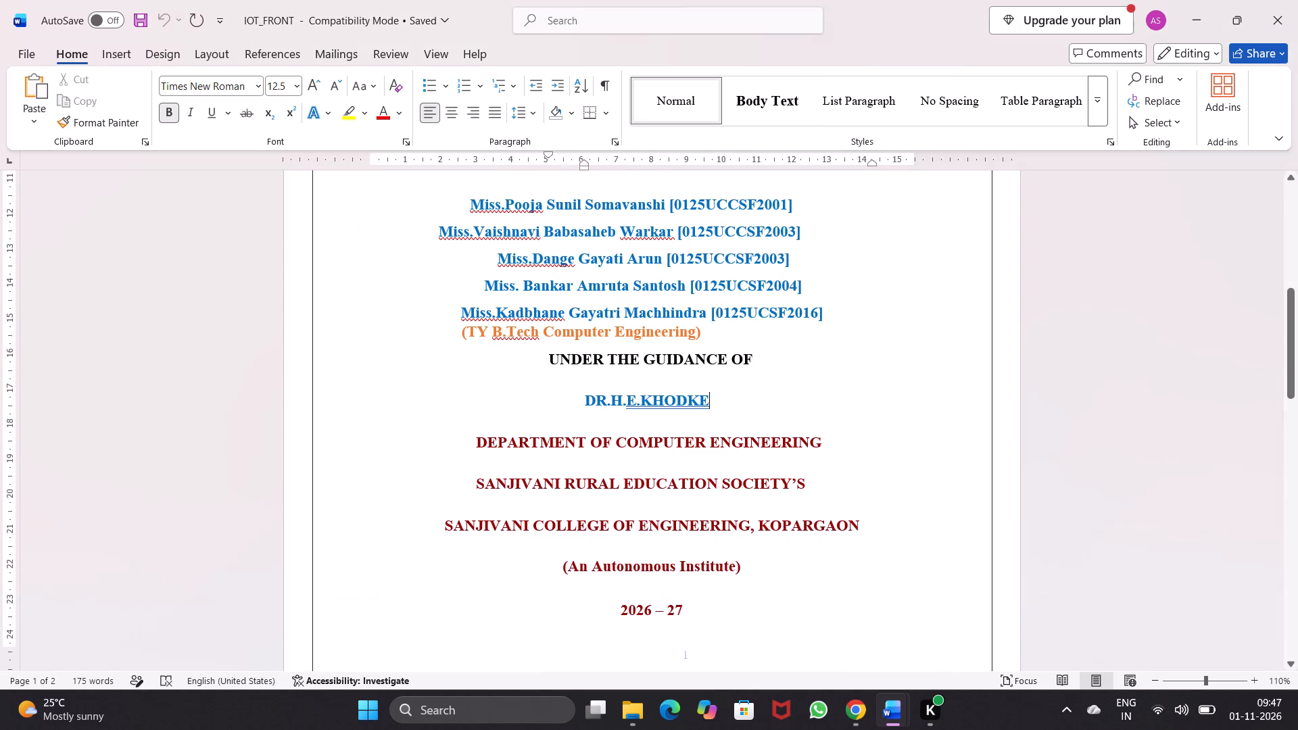
pyautogui.hotkey('alt', 'Tab')
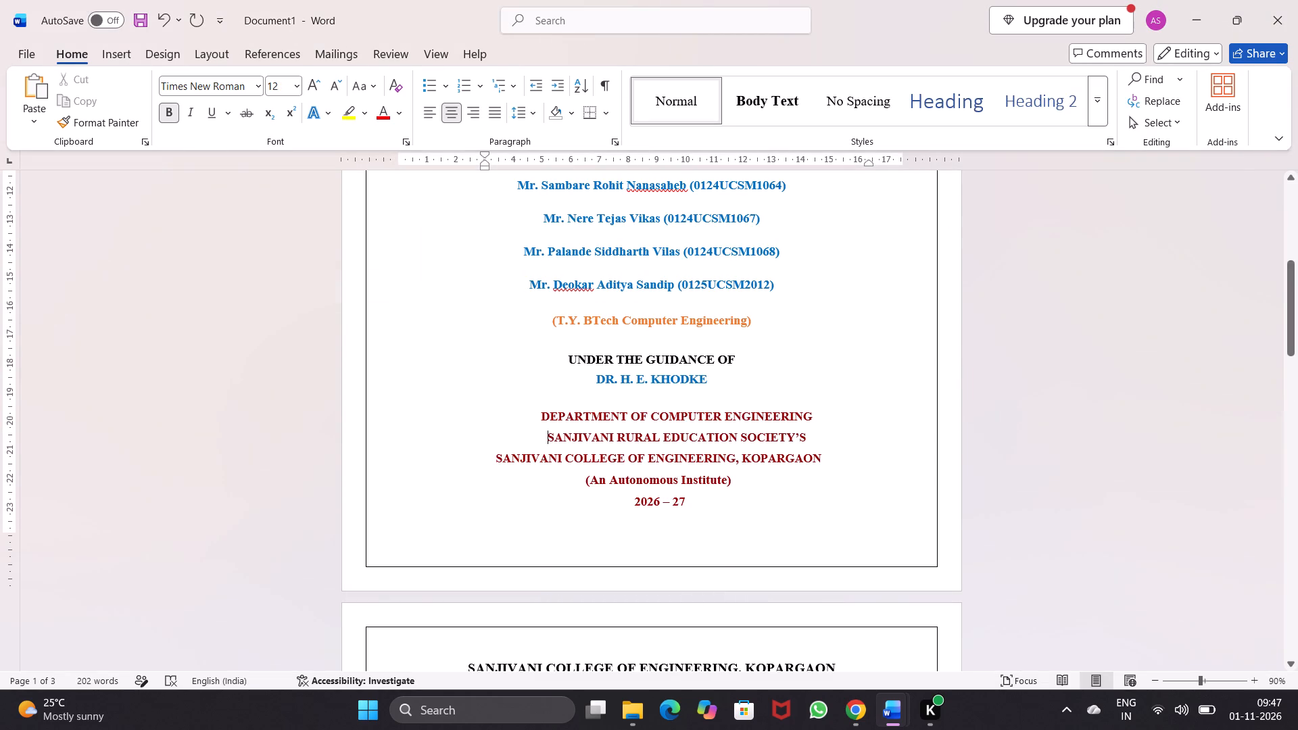
# Copy the supervisor's name from the bonafide paragraph on IOT_FRONT's certificate page.
pyautogui.scroll(4, 775, 526)
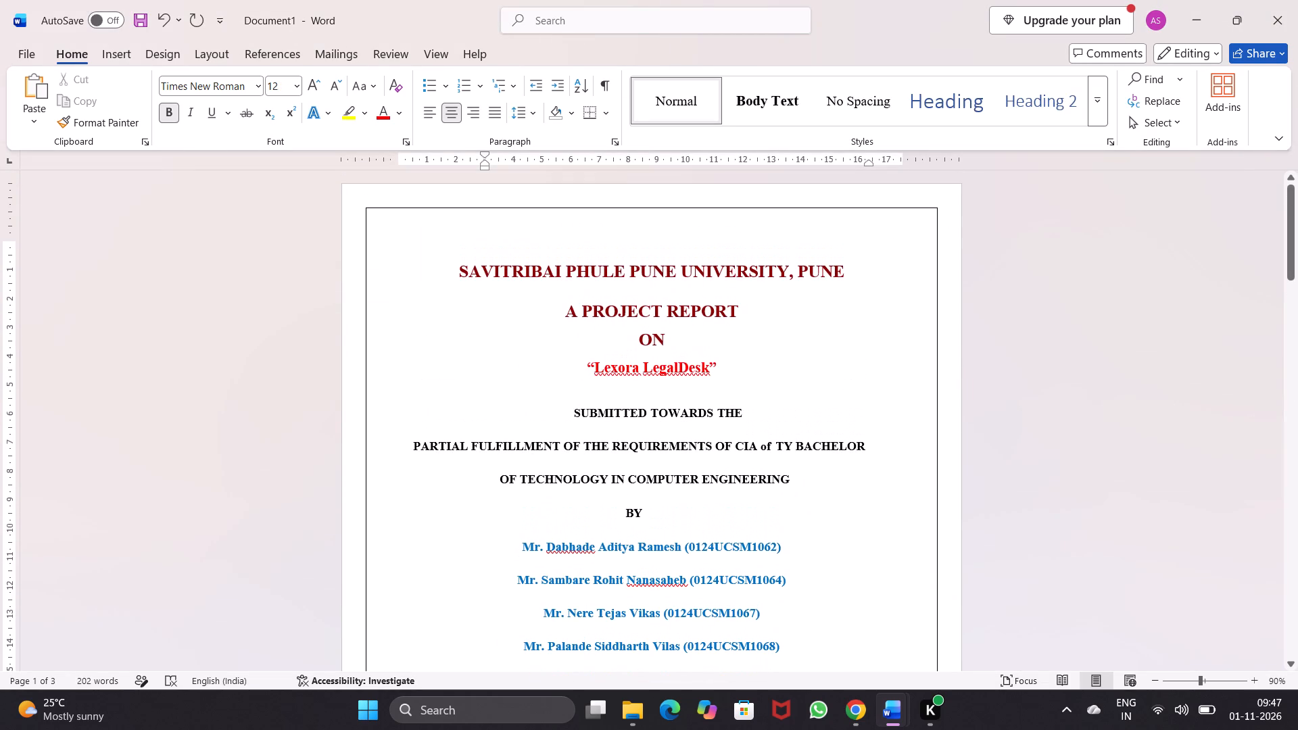
pyautogui.scroll(-3, 775, 526)
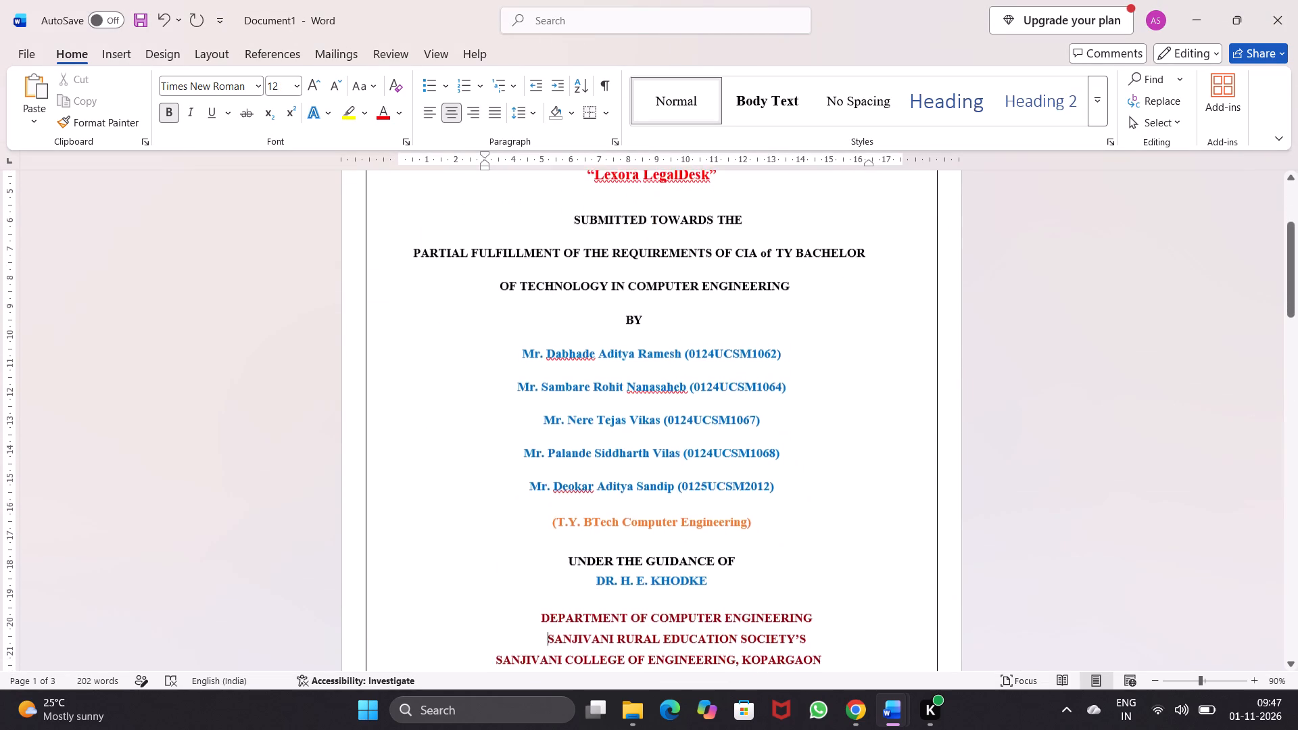
pyautogui.scroll(-4, 775, 526)
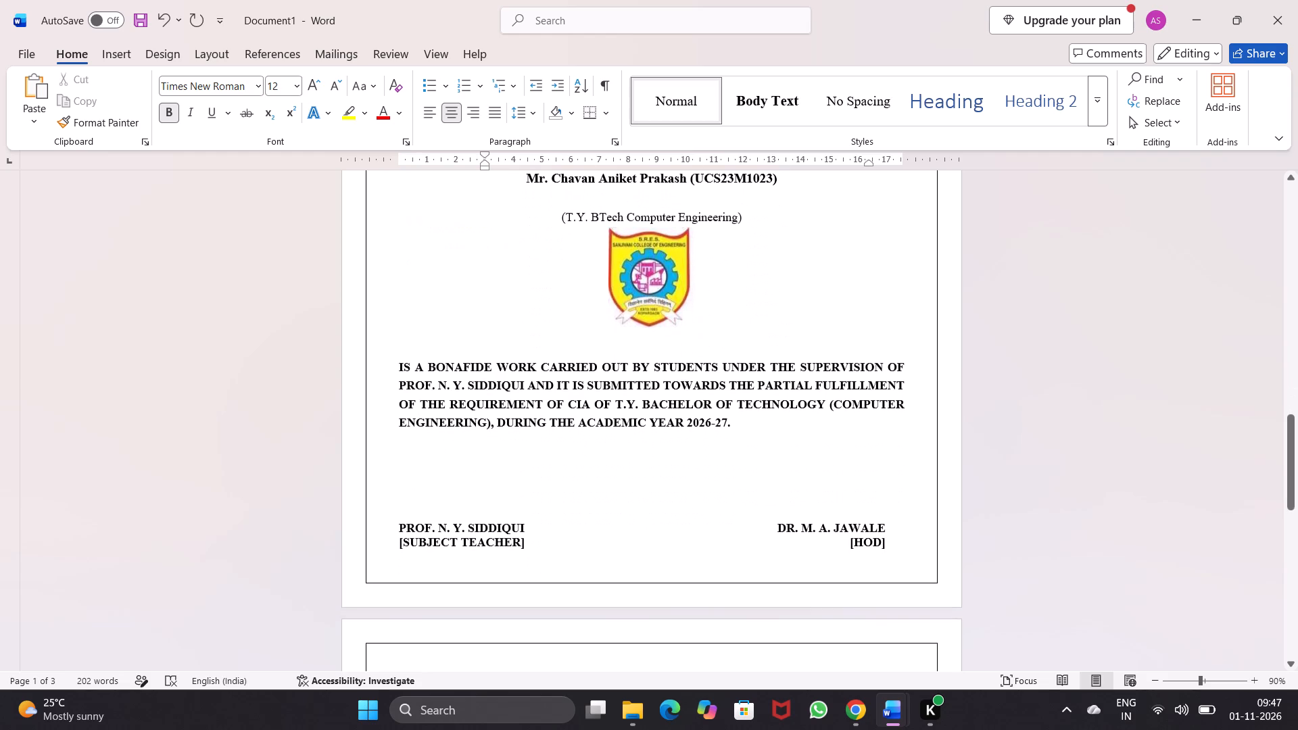
pyautogui.scroll(-1, 775, 526)
pyautogui.hotkey('alt', 'Tab')
pyautogui.scroll(-3, 571, 513)
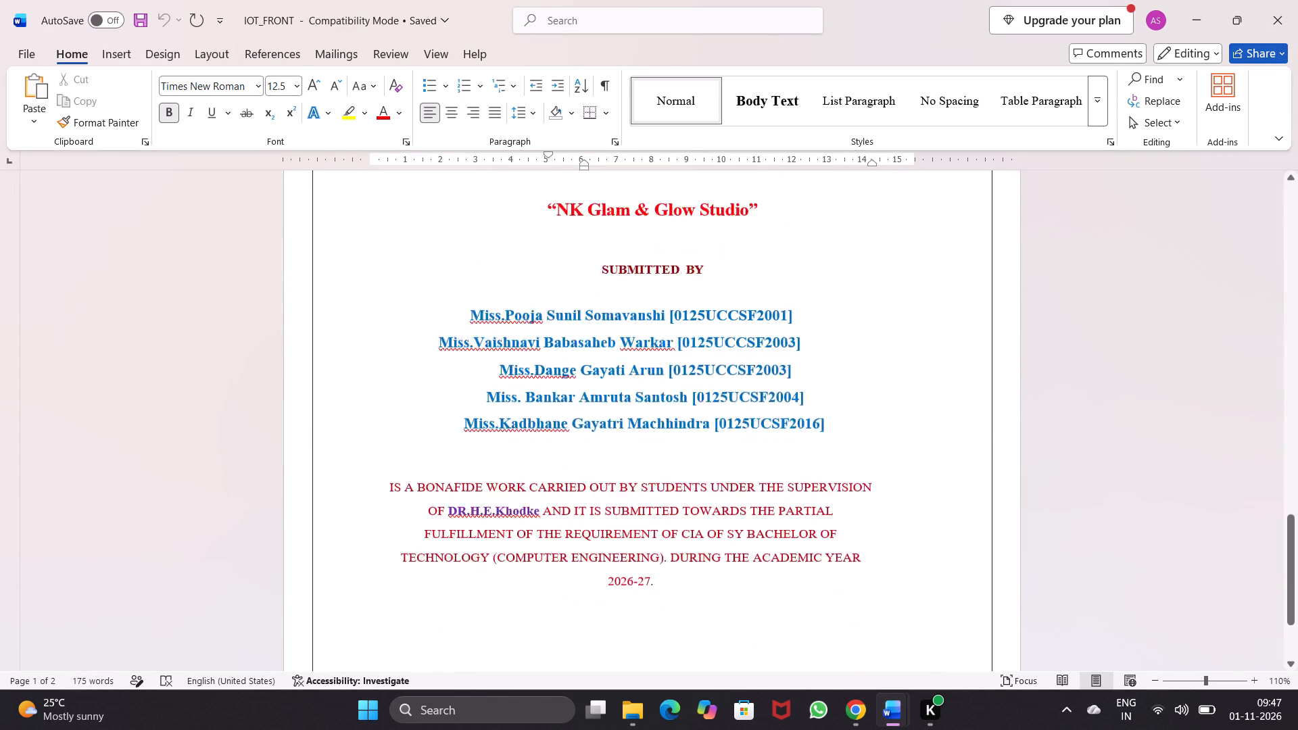
pyautogui.scroll(-3, 571, 513)
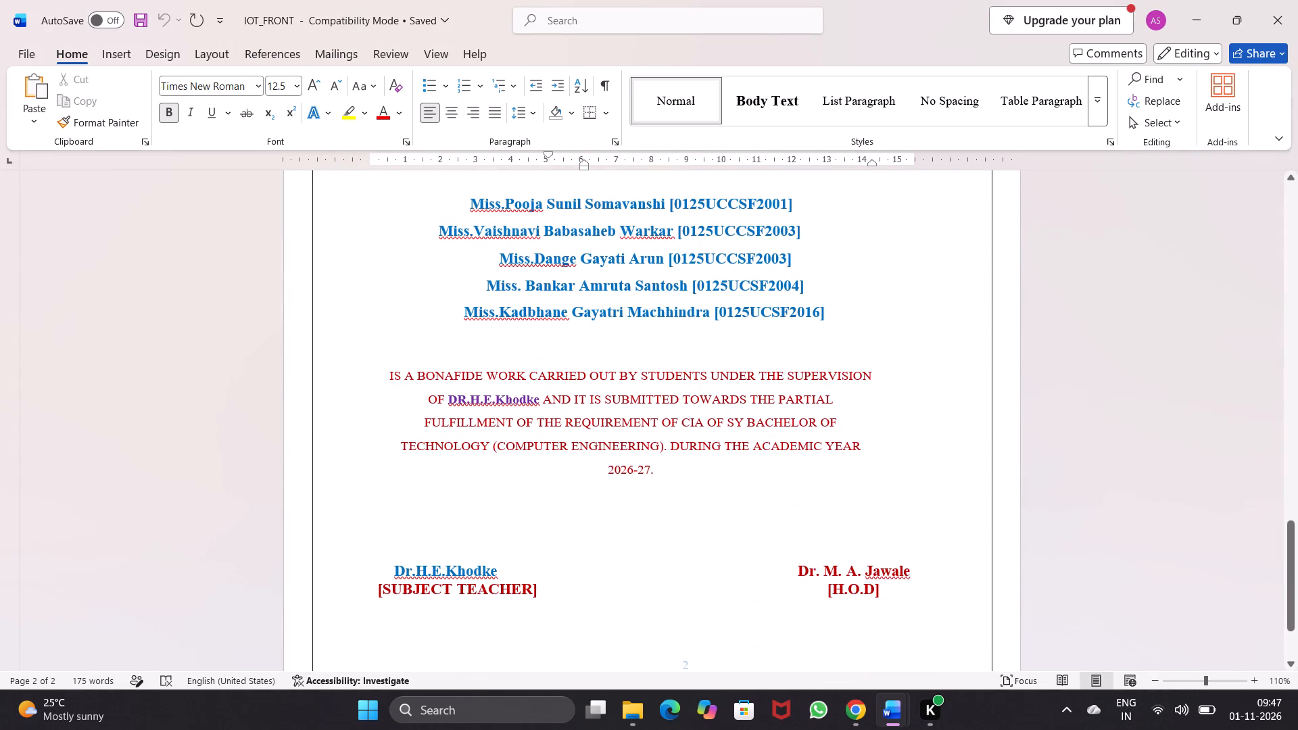
pyautogui.click(449, 401)
pyautogui.hotkey('shift', 'Right')
pyautogui.hotkey('shift', 'Right')
pyautogui.hotkey('shift', 'Right')
pyautogui.hotkey('shift', 'Right')
pyautogui.hotkey('shift', 'Right')
pyautogui.hotkey('shift', 'Right')
pyautogui.hotkey('shift', 'Right')
pyautogui.hotkey('shift', 'Right')
pyautogui.hotkey('shift', 'Right')
pyautogui.hotkey('shift', 'Right')
pyautogui.hotkey('shift', 'Right')
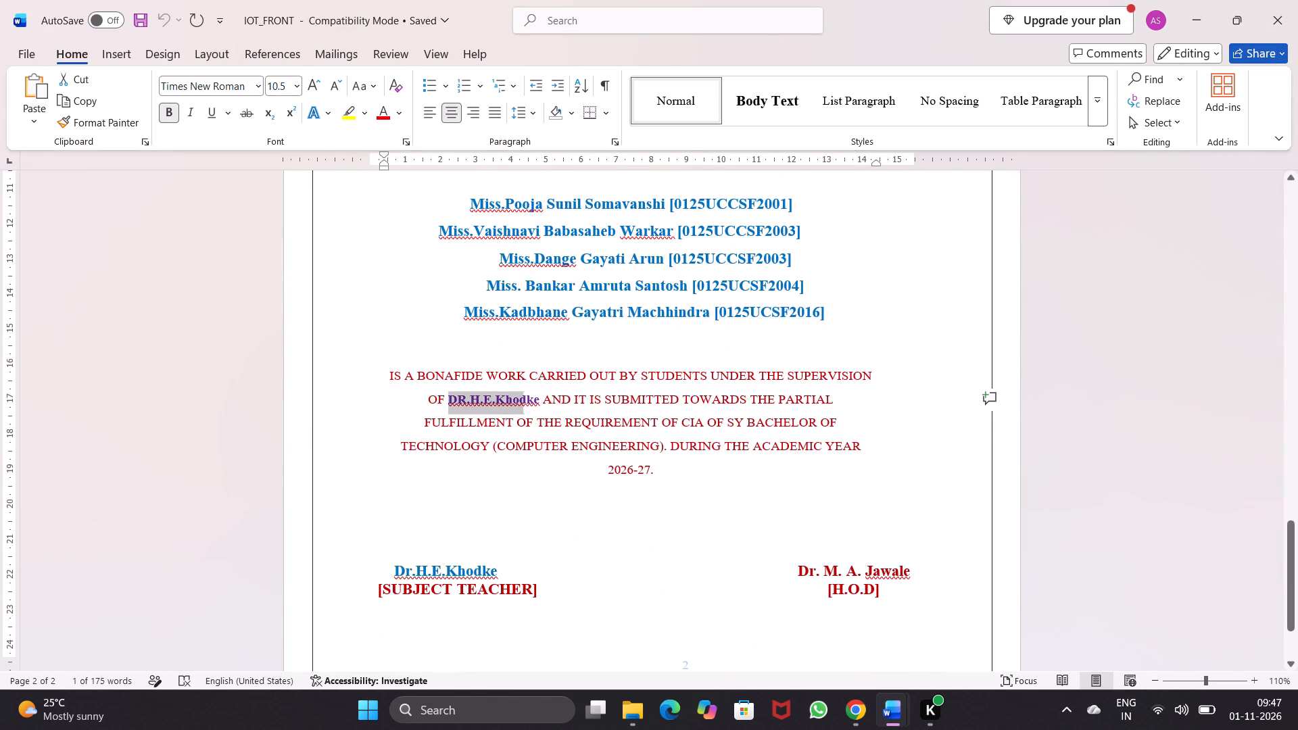
pyautogui.hotkey('shift', 'Right')
pyautogui.hotkey('shift', 'Right')
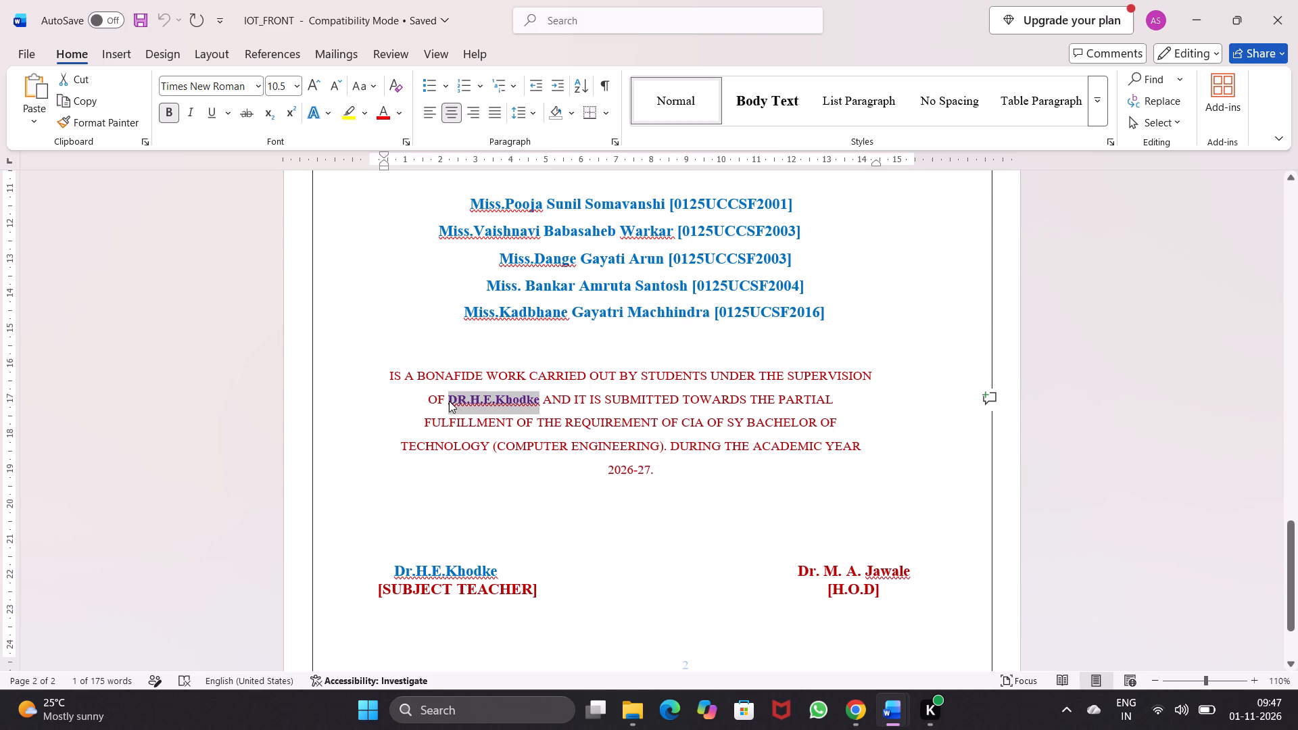
pyautogui.hotkey('ctrl', 'c')
# Replace the professor's name in Document1's bonafide certificate paragraph with the copied supervisor name.
pyautogui.hotkey('alt', 'Tab')
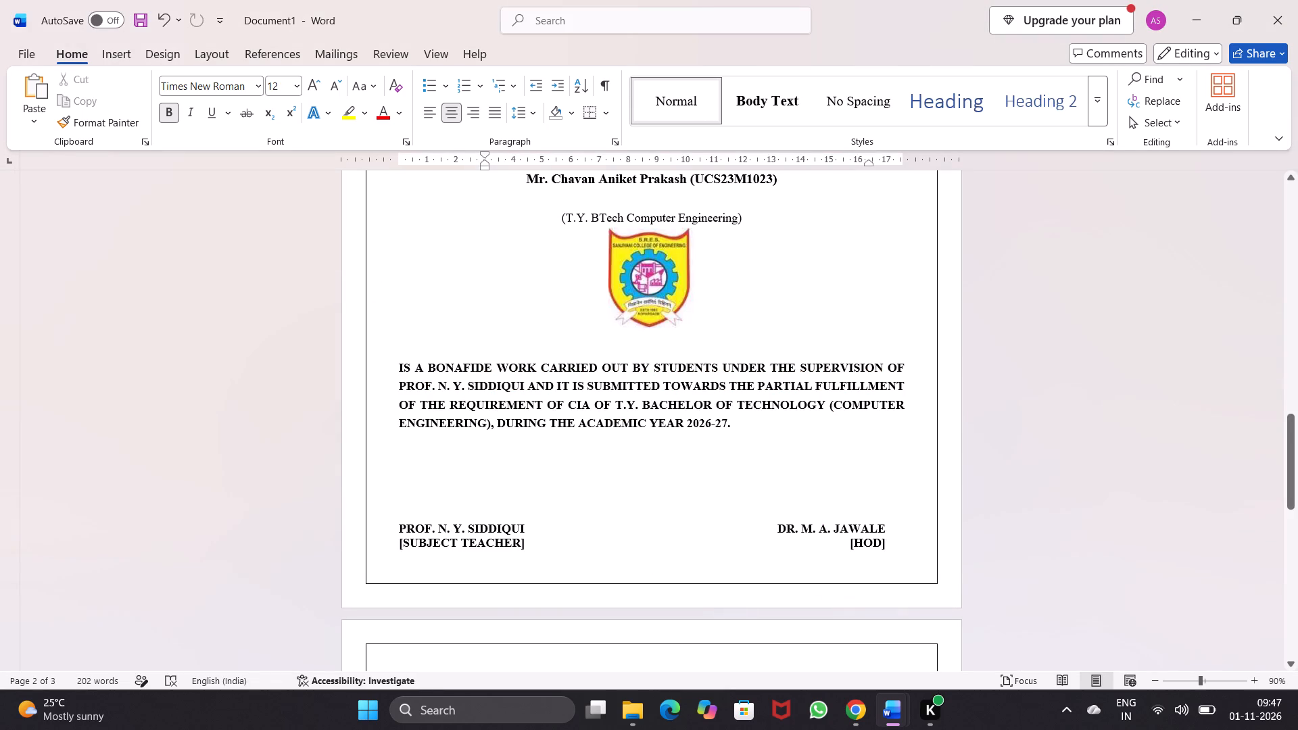
pyautogui.click(404, 383)
pyautogui.press('Left')
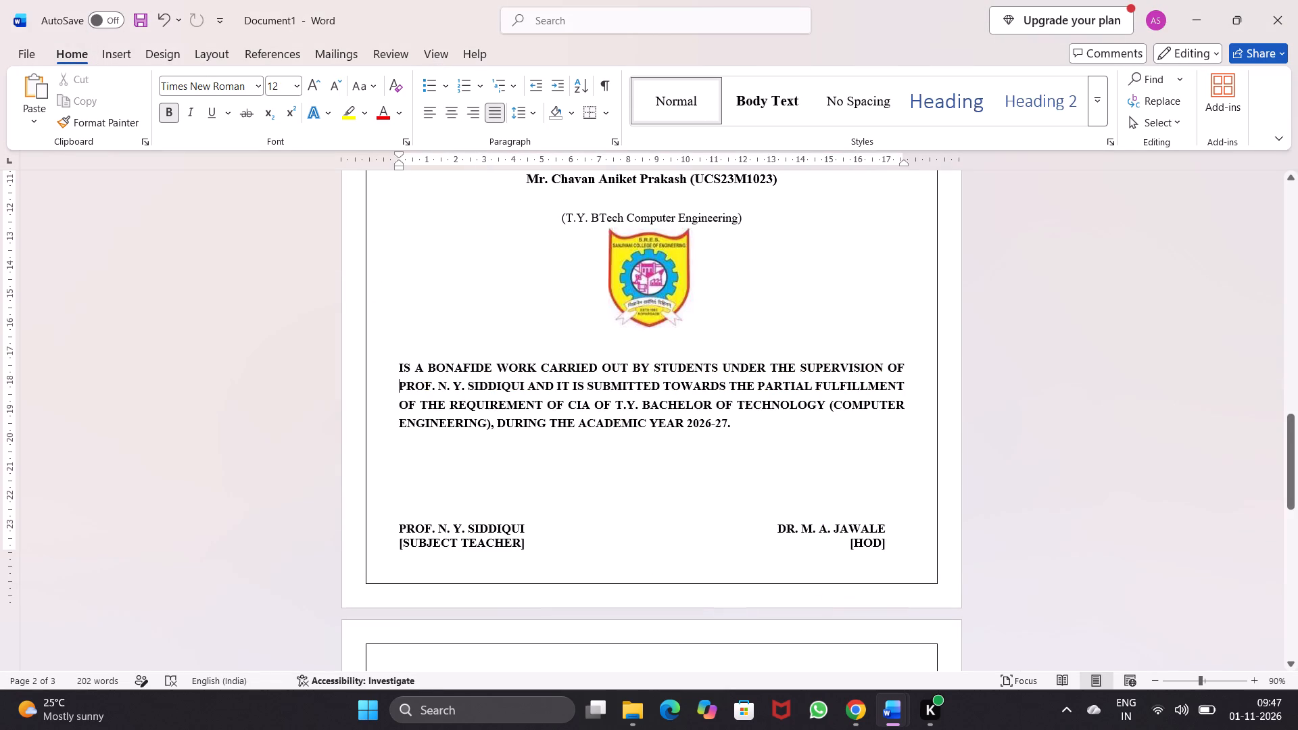
pyautogui.hotkey('shift', 'Right')
pyautogui.hotkey('shift', 'Right')
pyautogui.hotkey('shift', 'Right')
pyautogui.hotkey('shift', 'Right')
pyautogui.hotkey('shift', 'Right')
pyautogui.hotkey('shift', 'Right')
pyautogui.hotkey('shift', 'Right')
pyautogui.hotkey('shift', 'Right')
pyautogui.hotkey('shift', 'Right')
pyautogui.hotkey('shift', 'Right')
pyautogui.hotkey('shift', 'Right')
pyautogui.hotkey('shift', 'Right')
pyautogui.hotkey('shift', 'Right')
pyautogui.hotkey('shift', 'Right')
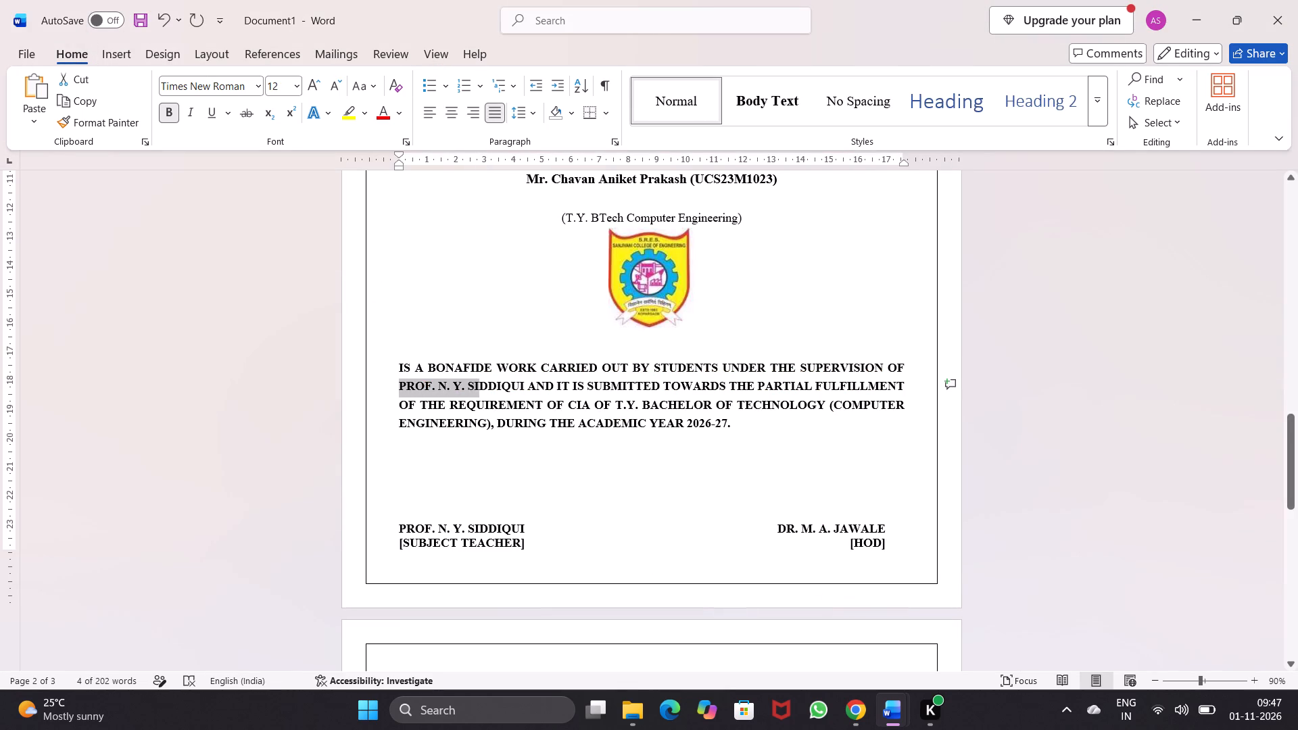
pyautogui.hotkey('shift', 'Right')
pyautogui.hotkey('shift', 'Right')
pyautogui.hotkey('shift', 'Right')
pyautogui.hotkey('shift', 'Right')
pyautogui.hotkey('shift', 'Right')
pyautogui.hotkey('shift', 'Right')
pyautogui.hotkey('ctrl', 'v')
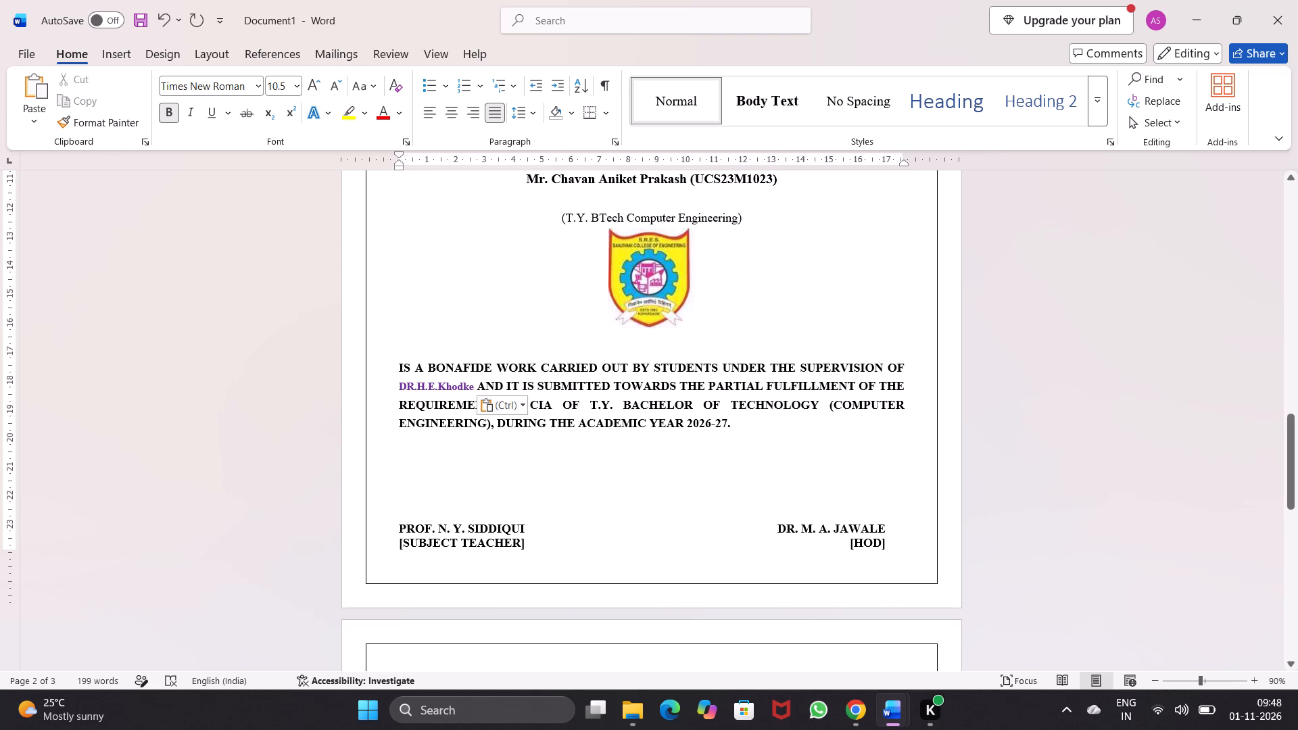
# Set the font size of the pasted supervisor name in the certificate paragraph to 12.
pyautogui.doubleClick(487, 387)
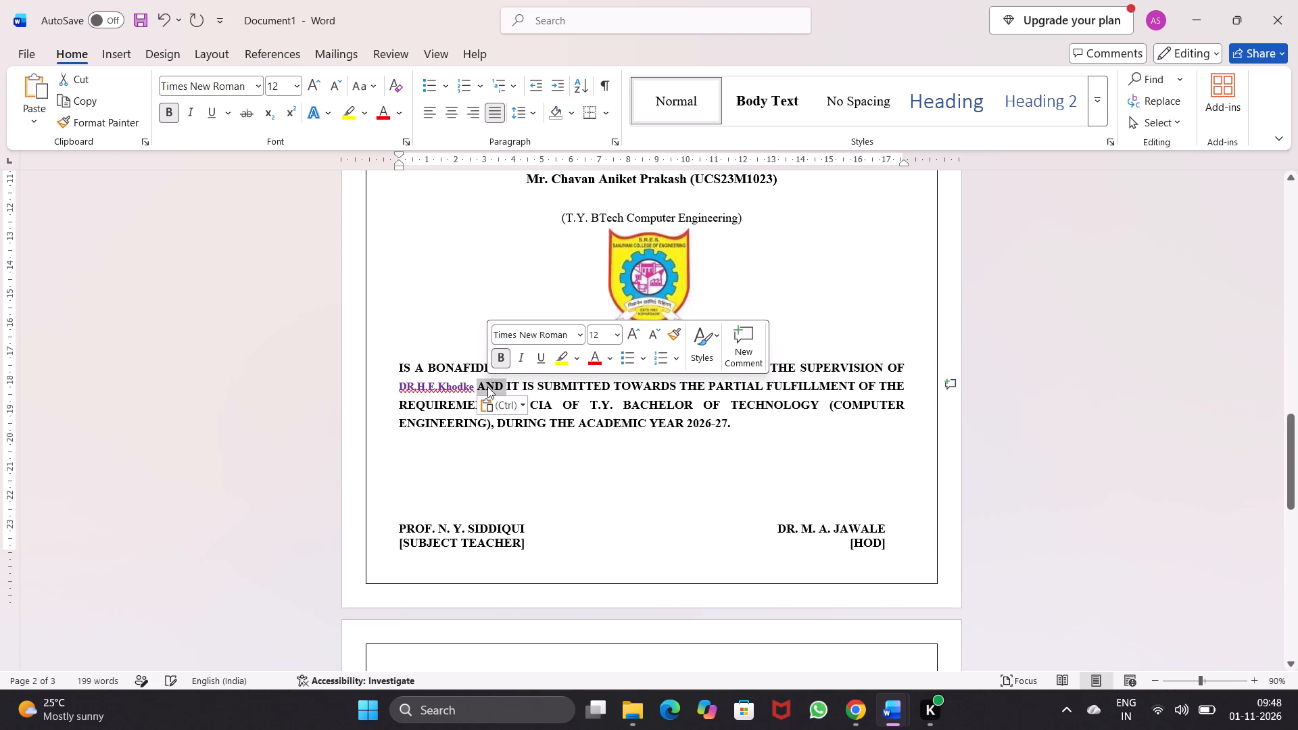
pyautogui.click(471, 385)
pyautogui.hotkey('shift', 'Left')
pyautogui.press('Right')
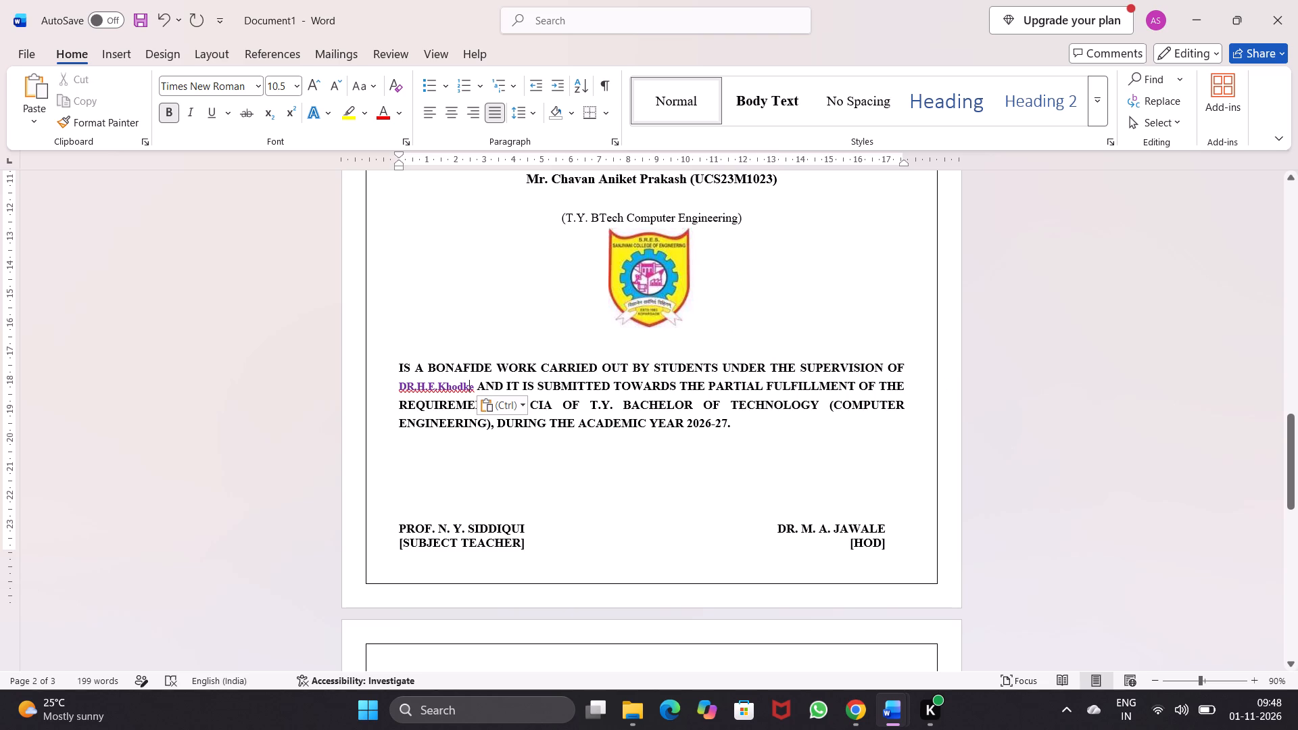
pyautogui.press('Right')
pyautogui.hotkey('shift', 'Left')
pyautogui.hotkey('shift', 'Left')
pyautogui.hotkey('shift', 'Left')
pyautogui.hotkey('shift', 'Left')
pyautogui.hotkey('shift', 'Left')
pyautogui.hotkey('shift', 'Left')
pyautogui.hotkey('shift', 'Left')
pyautogui.hotkey('shift', 'Left')
pyautogui.hotkey('shift', 'Left')
pyautogui.hotkey('shift', 'Left')
pyautogui.hotkey('shift', 'Left')
pyautogui.hotkey('shift', 'Left')
pyautogui.hotkey('shift', 'Left')
pyautogui.hotkey('shift', 'Left')
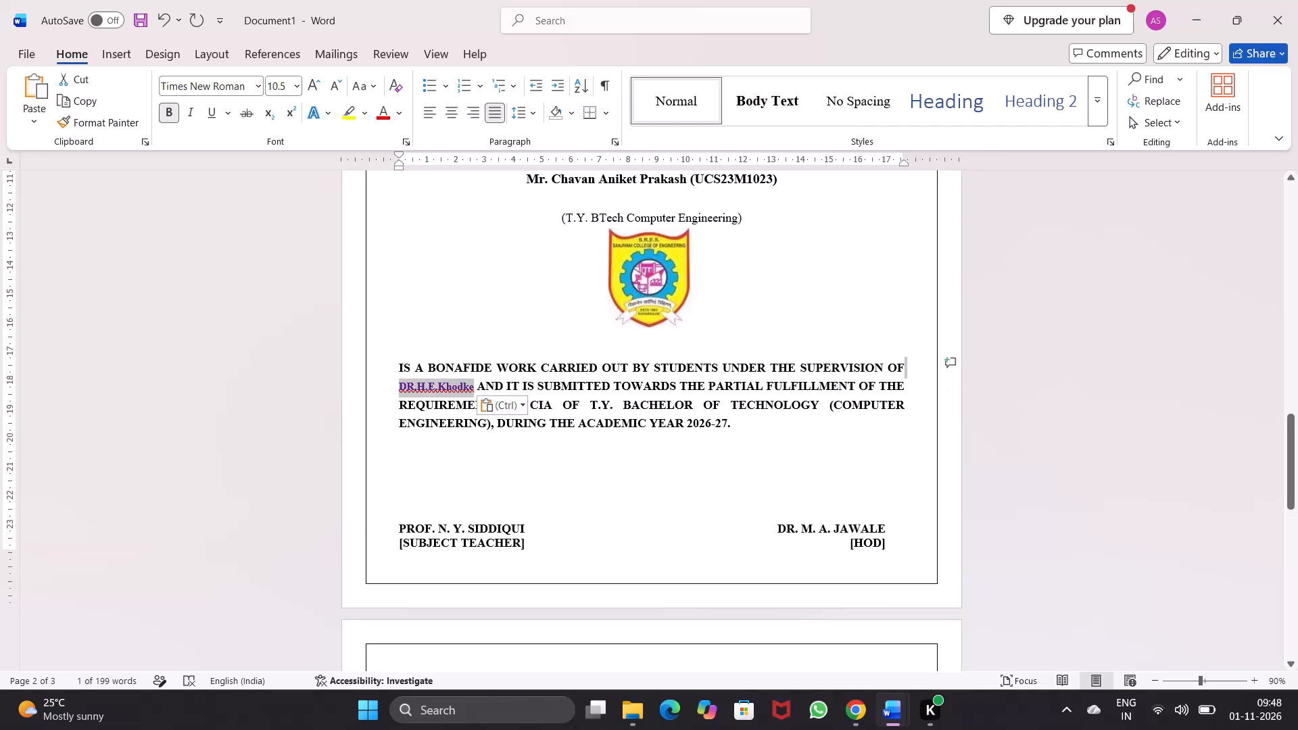
pyautogui.click(294, 87)
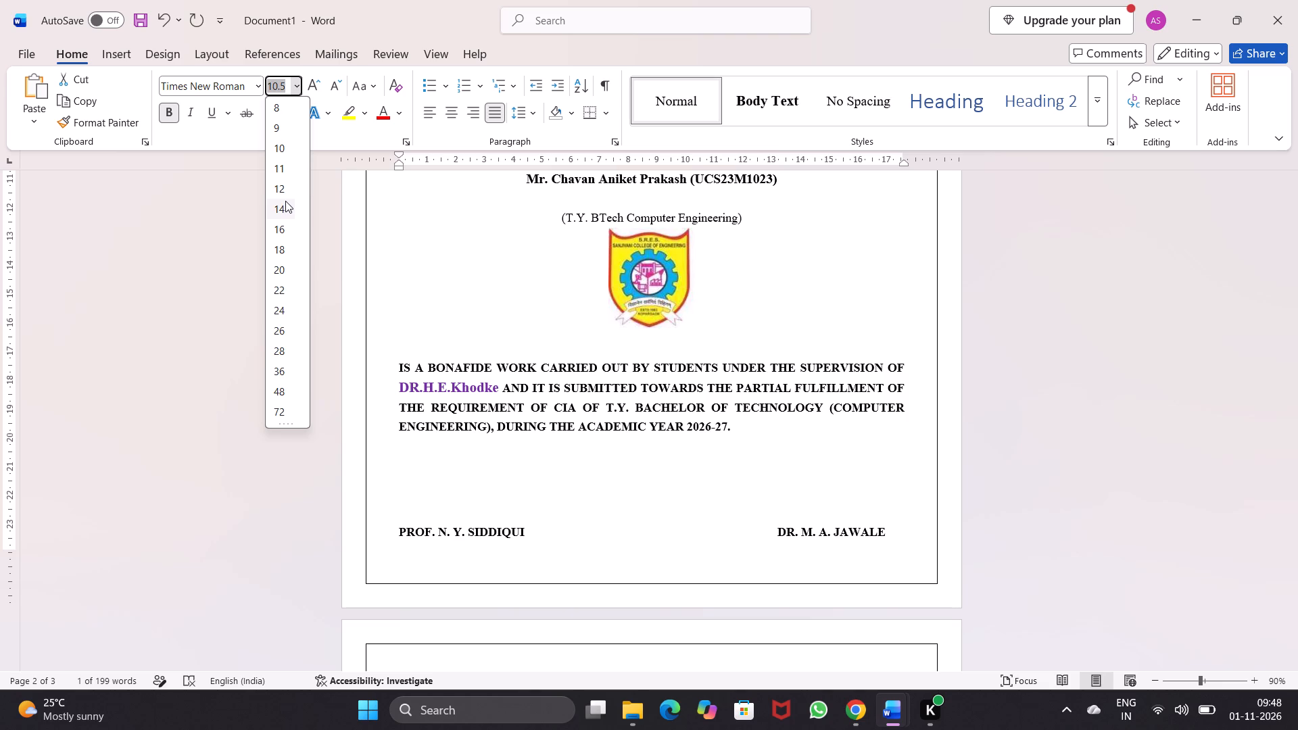
pyautogui.click(283, 191)
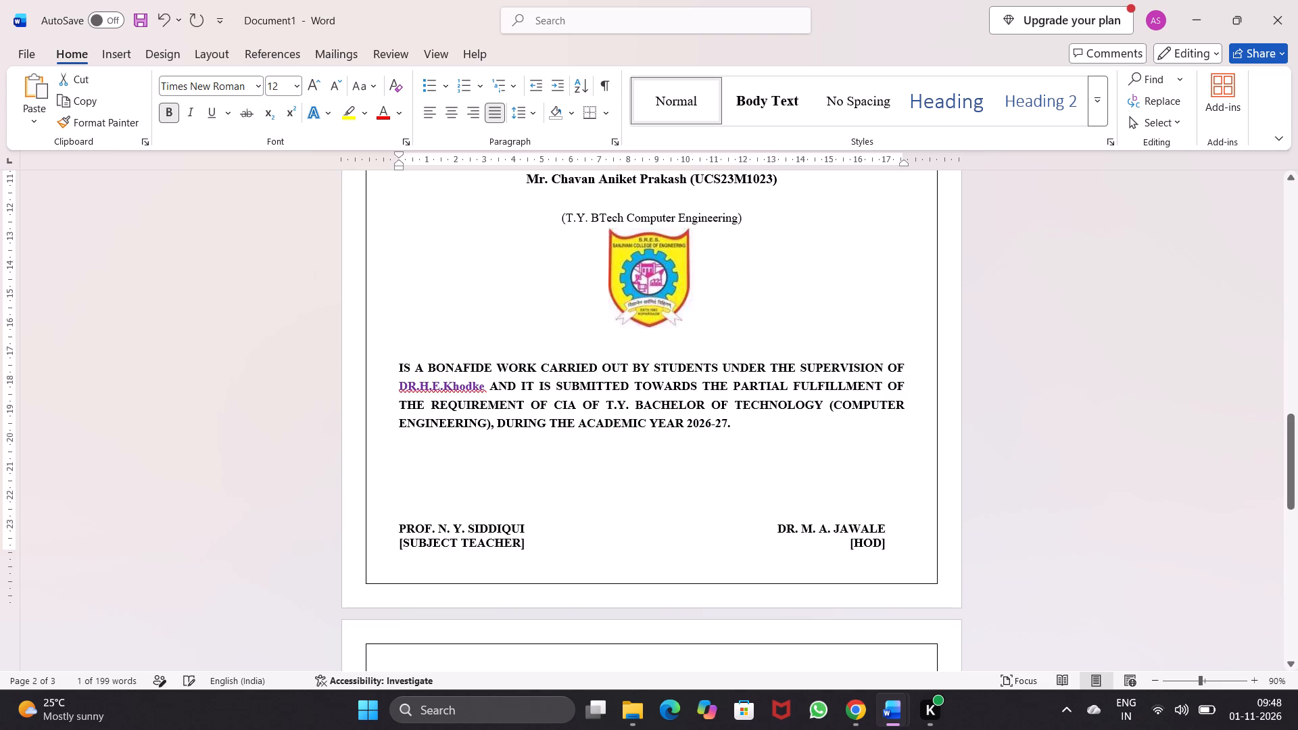
# Retype the supervisor's surname in capitals in the certificate paragraph, and check it against IOT_FRONT.
pyautogui.click(479, 384)
pyautogui.press('Right')
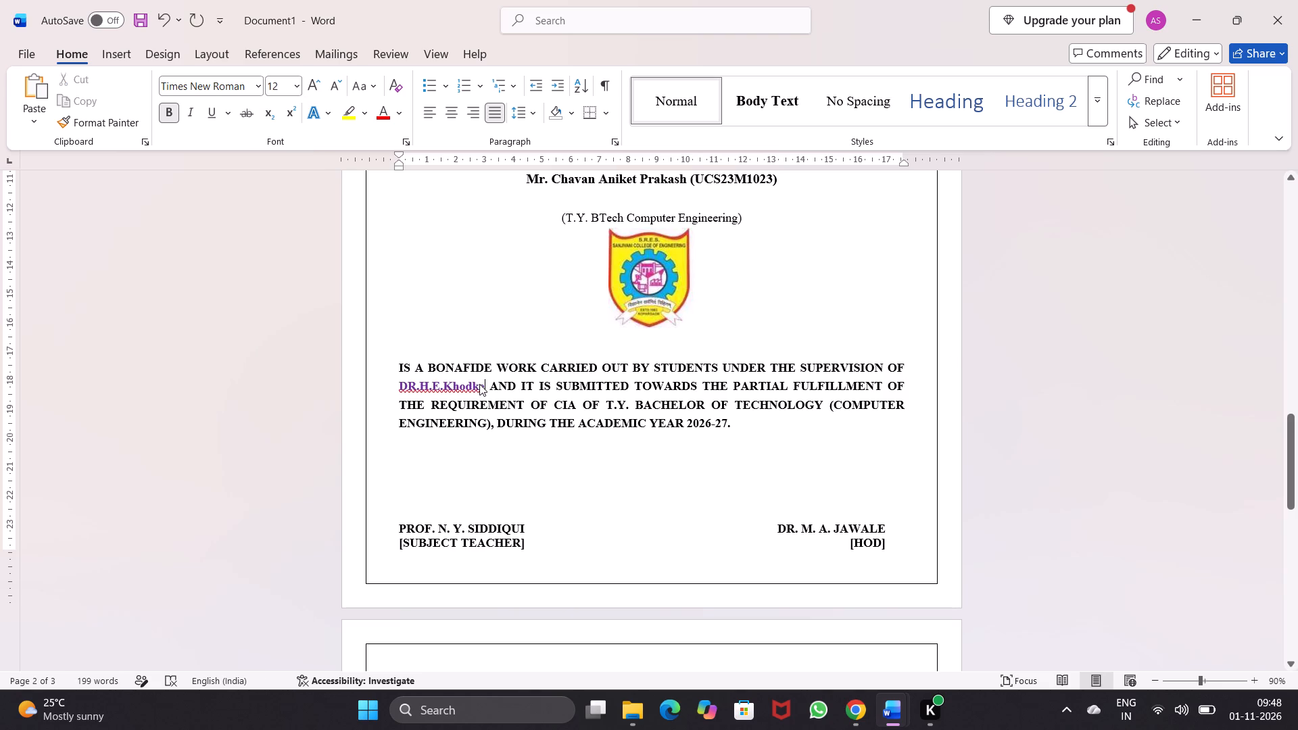
pyautogui.press('BackSpace')
pyautogui.press('BackSpace')
pyautogui.press('BackSpace')
pyautogui.press('BackSpace')
pyautogui.press('BackSpace')
pyautogui.write('HODH')
pyautogui.press('BackSpace')
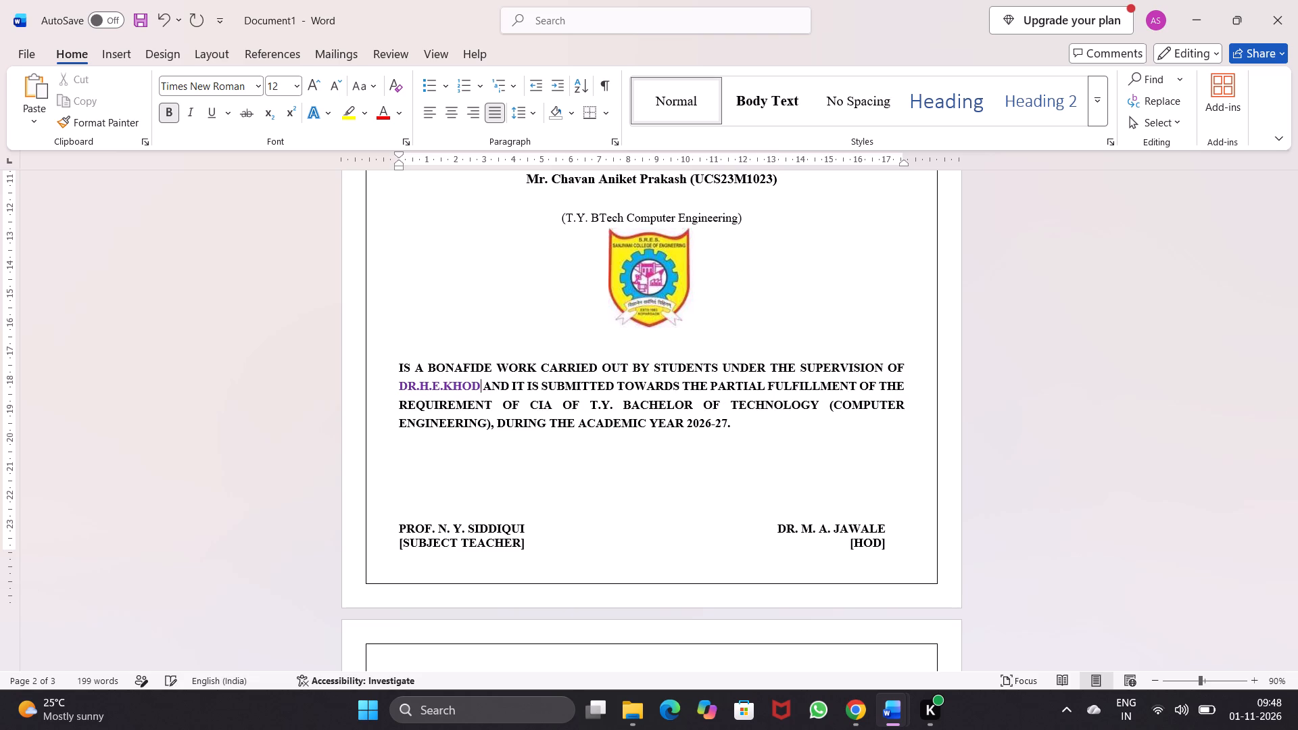
pyautogui.write('KE')
pyautogui.hotkey('alt', 'Tab')
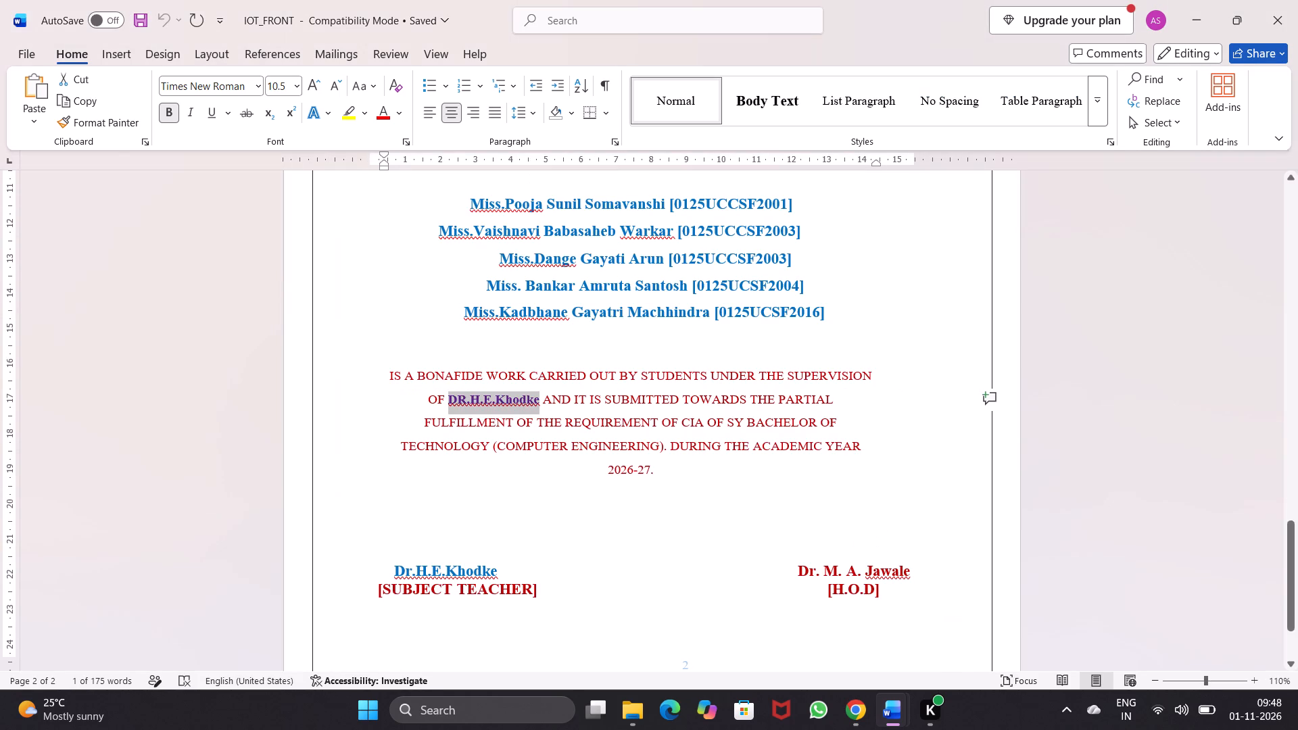
pyautogui.hotkey('alt', 'Tab')
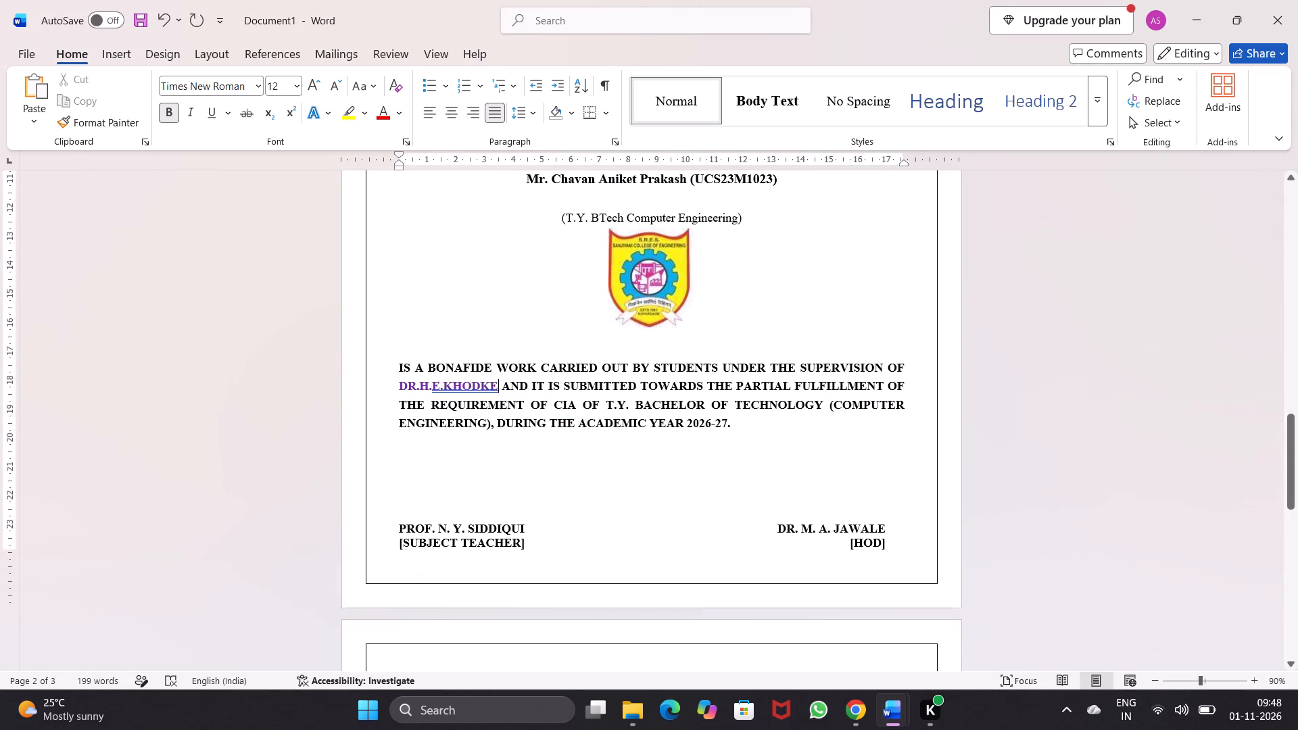
# Replace the professor's name above [SUBJECT TEACHER] on the certificate page with the supervisor's name in capitals, prefixed DR.
pyautogui.click(527, 529)
pyautogui.press('BackSpace')
pyautogui.press('BackSpace')
pyautogui.press('BackSpace')
pyautogui.press('BackSpace')
pyautogui.press('BackSpace')
pyautogui.press('BackSpace')
pyautogui.press('BackSpace')
pyautogui.press('BackSpace')
pyautogui.press('BackSpace')
pyautogui.press('BackSpace')
pyautogui.press('BackSpace')
pyautogui.press('BackSpace')
pyautogui.press('BackSpace')
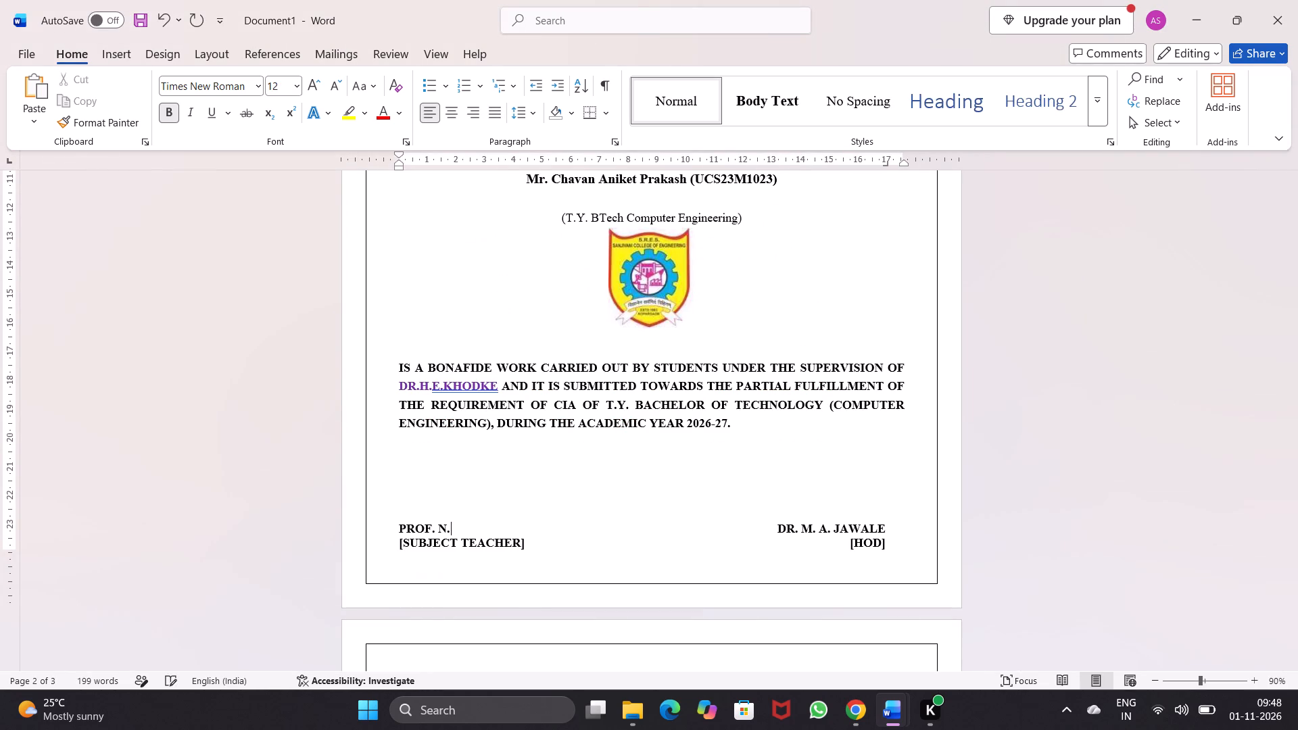
pyautogui.press('BackSpace')
pyautogui.press('BackSpace')
pyautogui.press('BackSpace')
pyautogui.press('BackSpace')
pyautogui.press('BackSpace')
pyautogui.press('BackSpace')
pyautogui.press('BackSpace')
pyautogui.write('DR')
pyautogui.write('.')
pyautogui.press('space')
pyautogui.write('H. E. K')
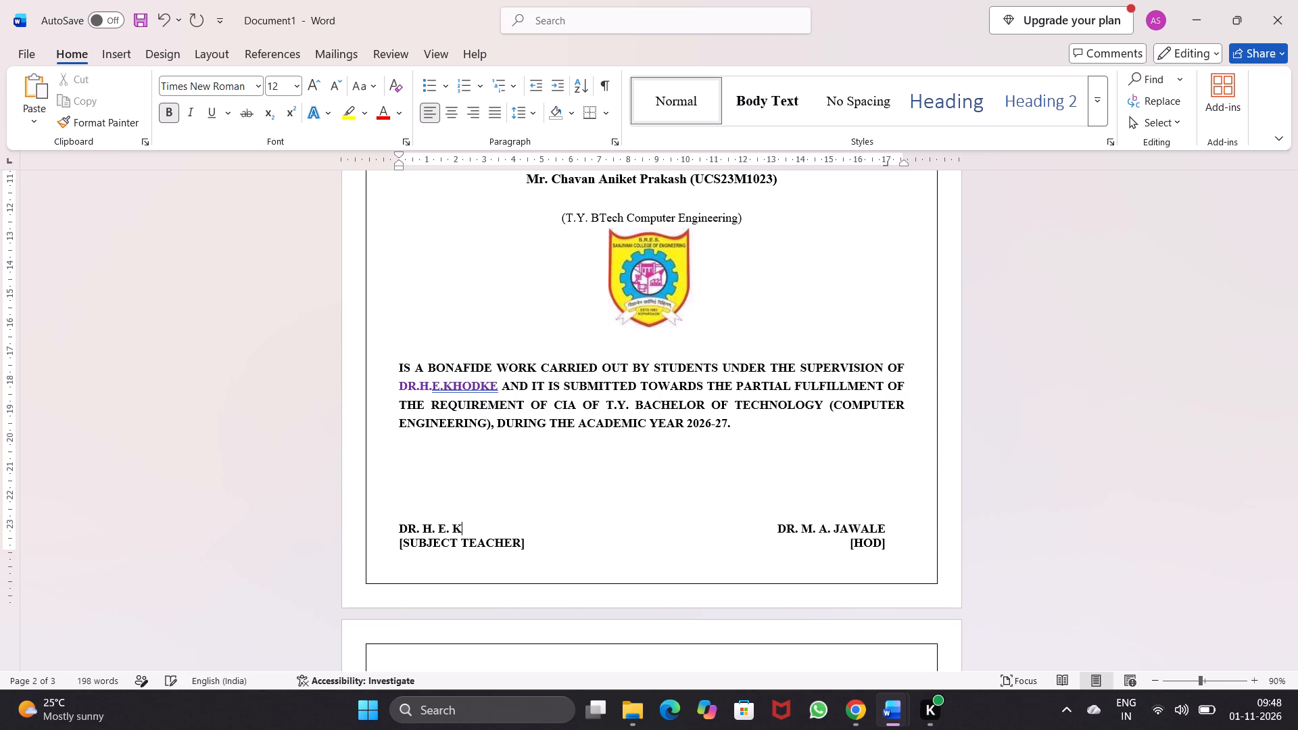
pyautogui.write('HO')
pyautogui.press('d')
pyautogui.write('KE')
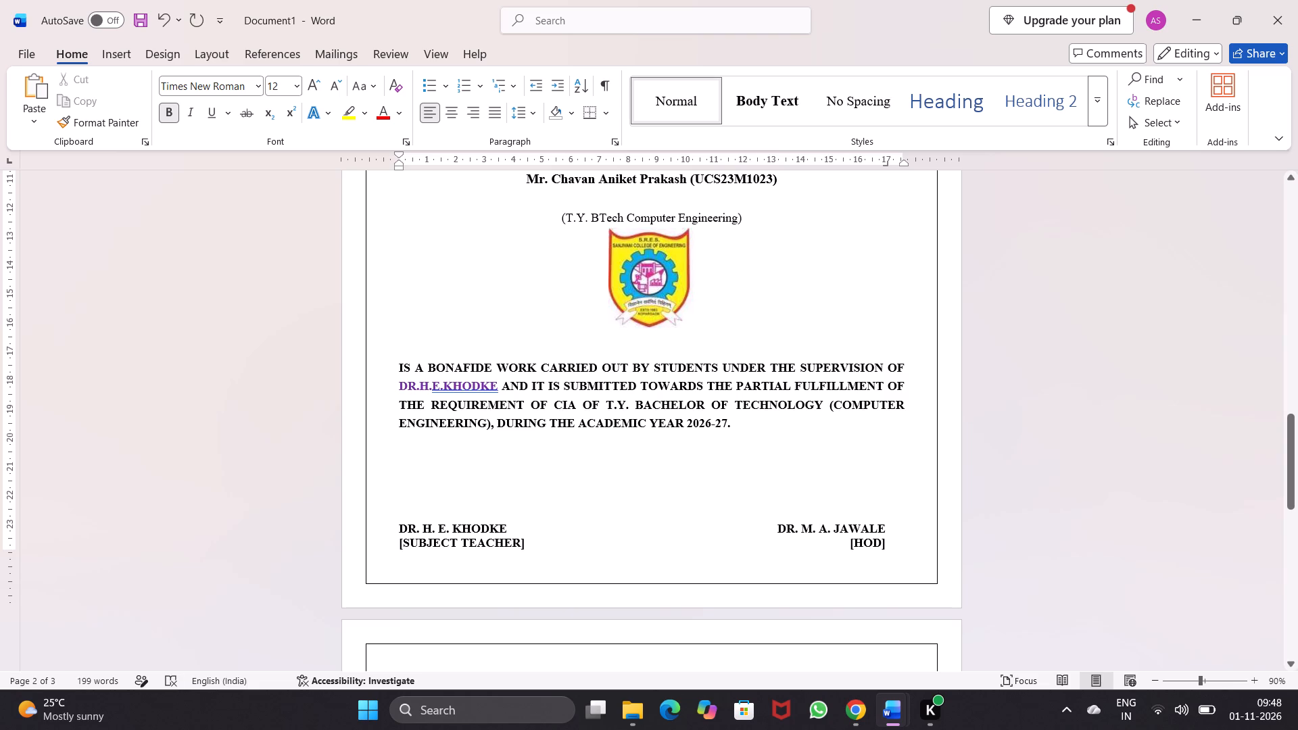
# Insert spaces after the DR. title and after each initial of the supervisor's name in the bonafide paragraph.
pyautogui.click(420, 388)
pyautogui.press('space')
pyautogui.press('Right')
pyautogui.press('Right')
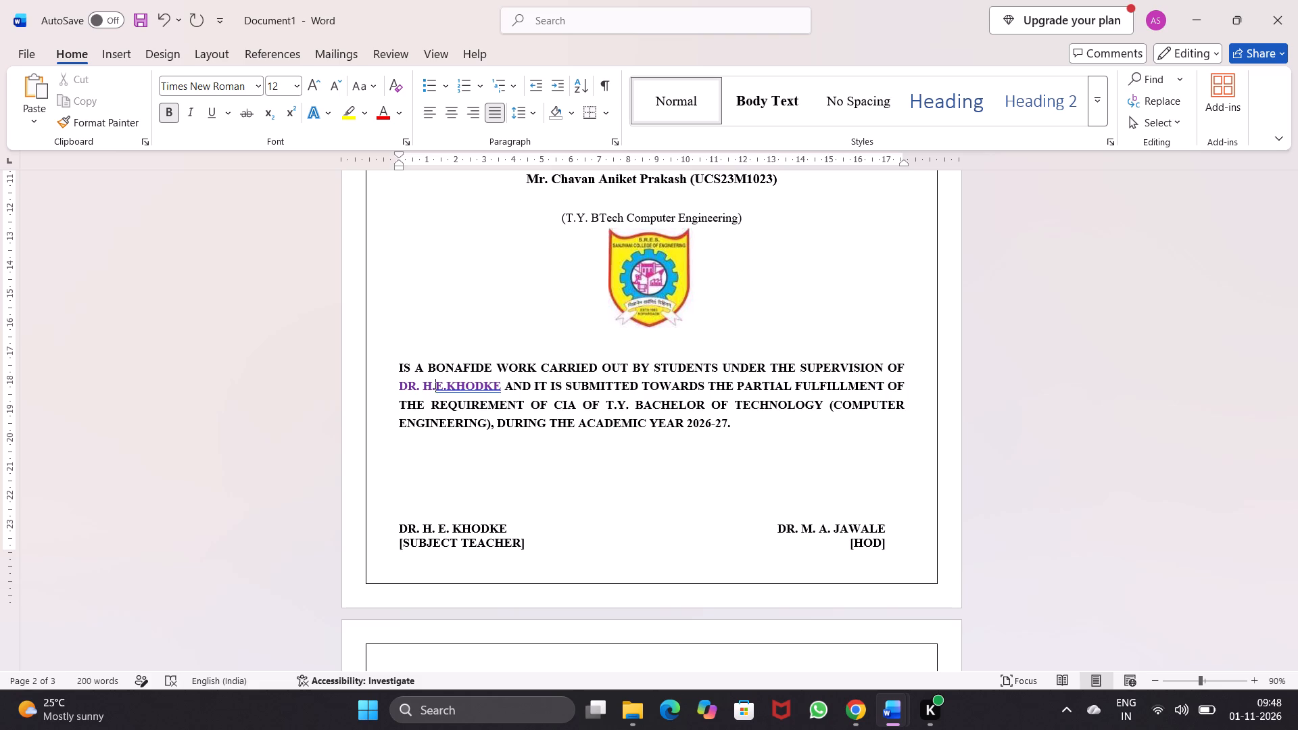
pyautogui.press('space')
pyautogui.press('Right')
pyautogui.press('Right')
pyautogui.press('space')
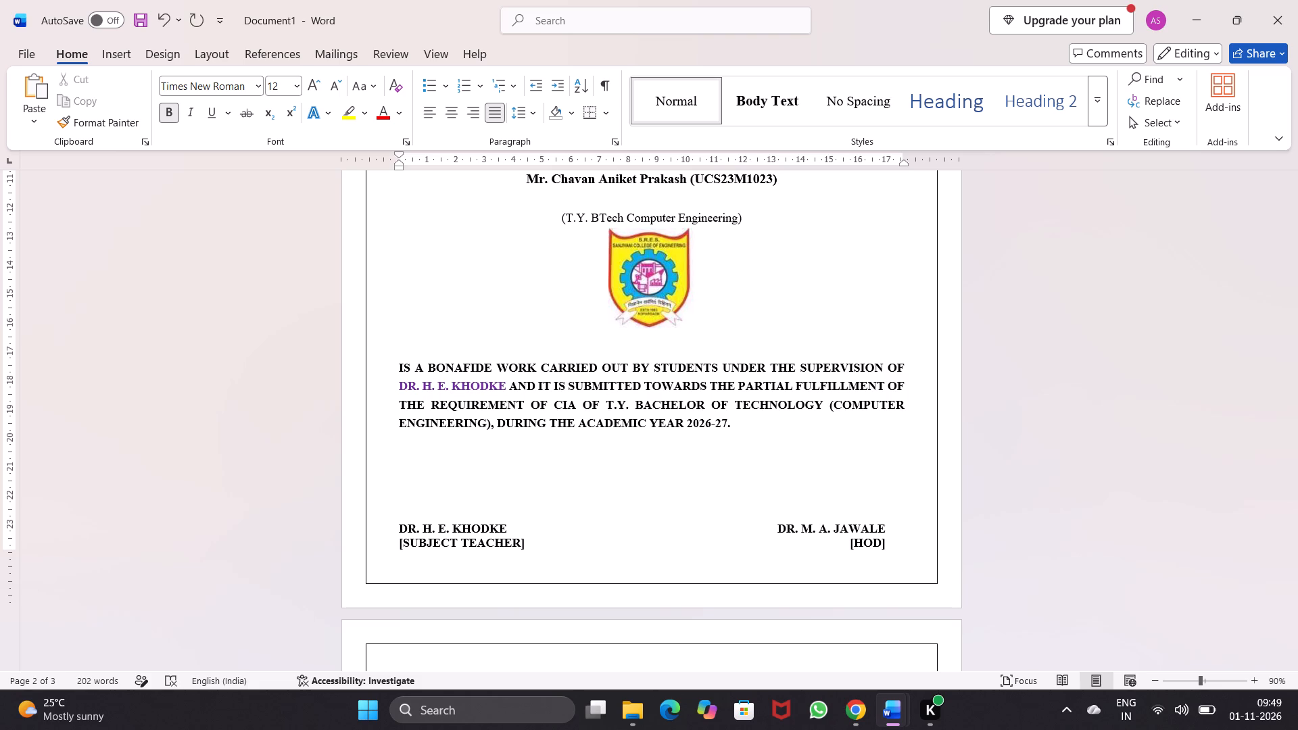
pyautogui.hotkey('ctrl', 's')
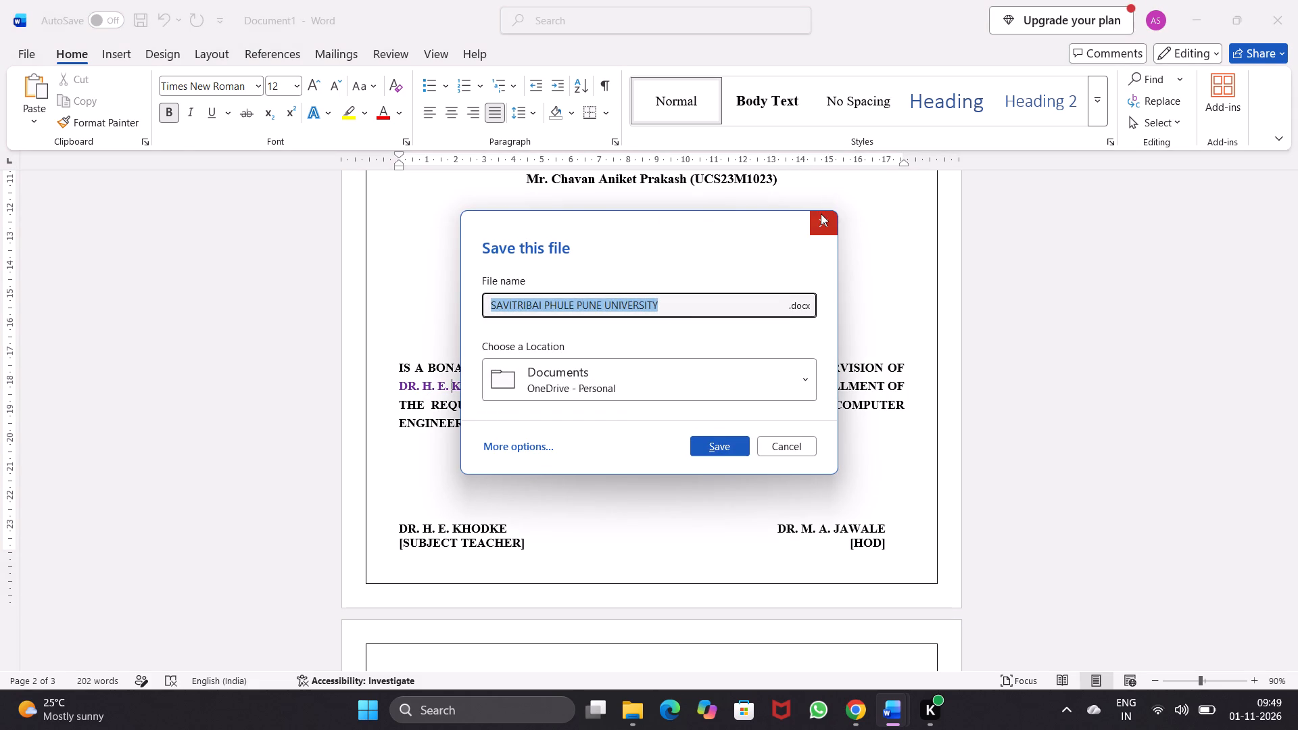
pyautogui.click(821, 216)
# Remove the blank third page after the certificate page.
pyautogui.scroll(-3, 690, 371)
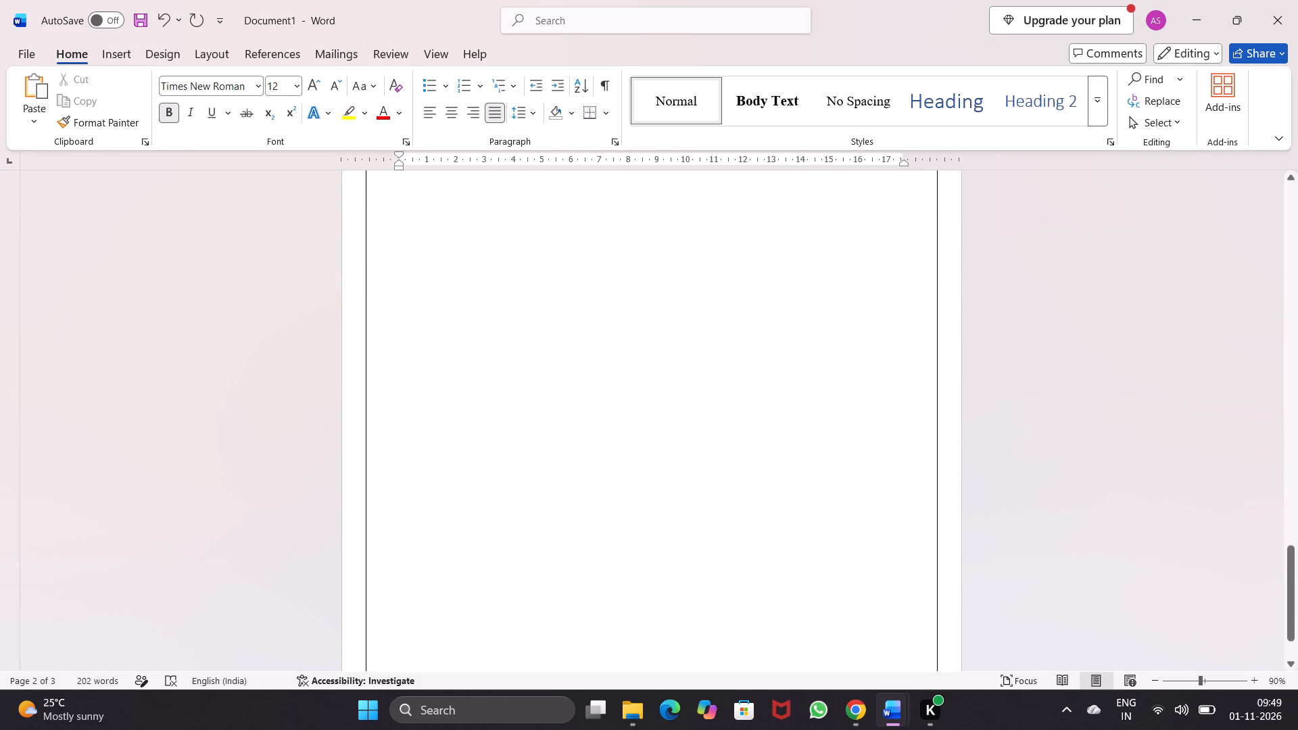
pyautogui.click(690, 371)
pyautogui.scroll(1, 690, 371)
pyautogui.write('sdslmf')
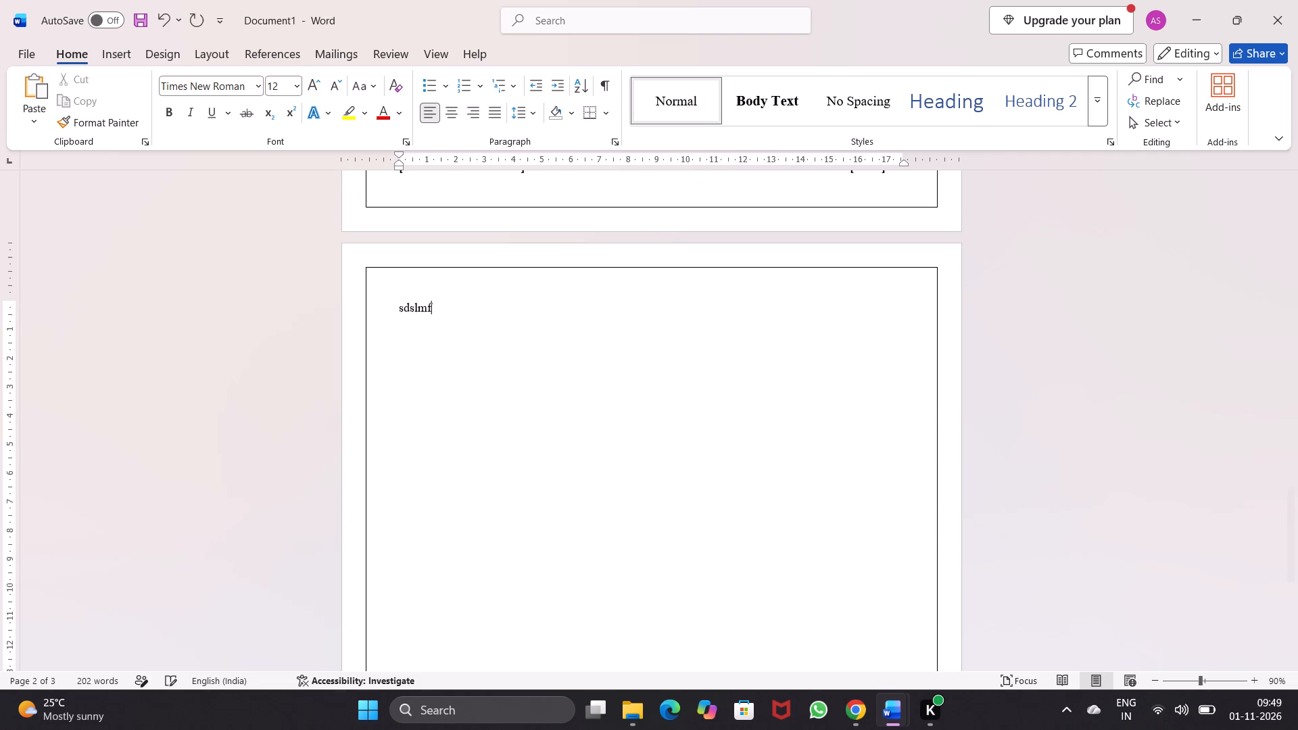
pyautogui.press('Left')
pyautogui.press('Left')
pyautogui.press('Left')
pyautogui.press('Left')
pyautogui.press('Left')
pyautogui.press('Left')
pyautogui.hotkey('shift', 'Down')
pyautogui.press('Delete')
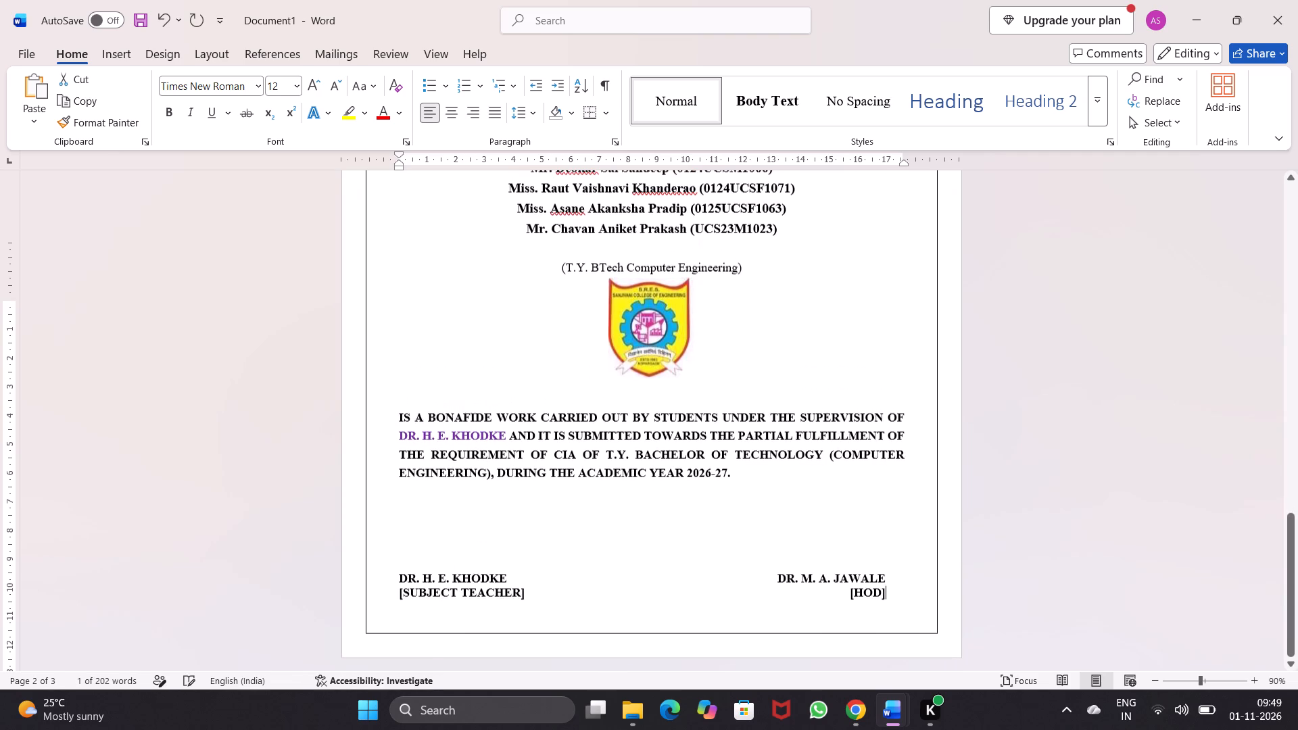
# Decrease the left indents of the cover page's department, society and college lines so all three are centred alike.
pyautogui.scroll(5, 690, 371)
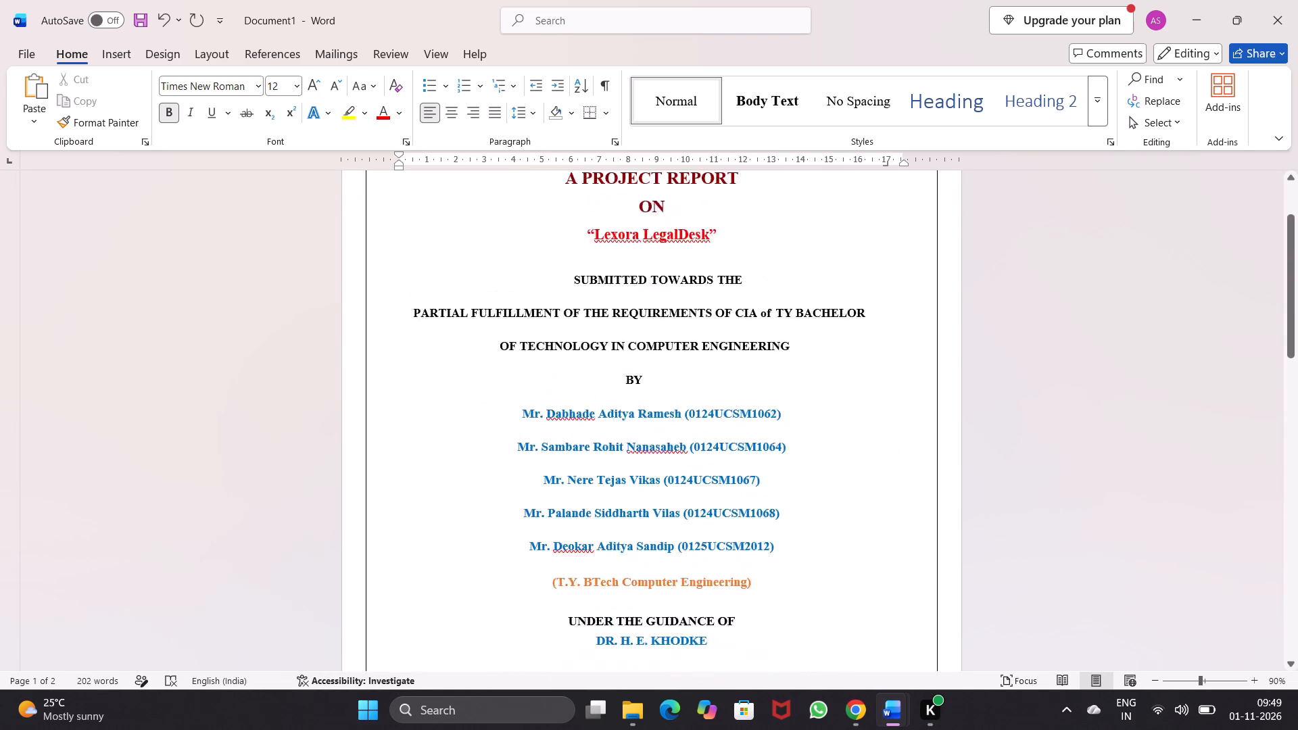
pyautogui.scroll(-1, 690, 371)
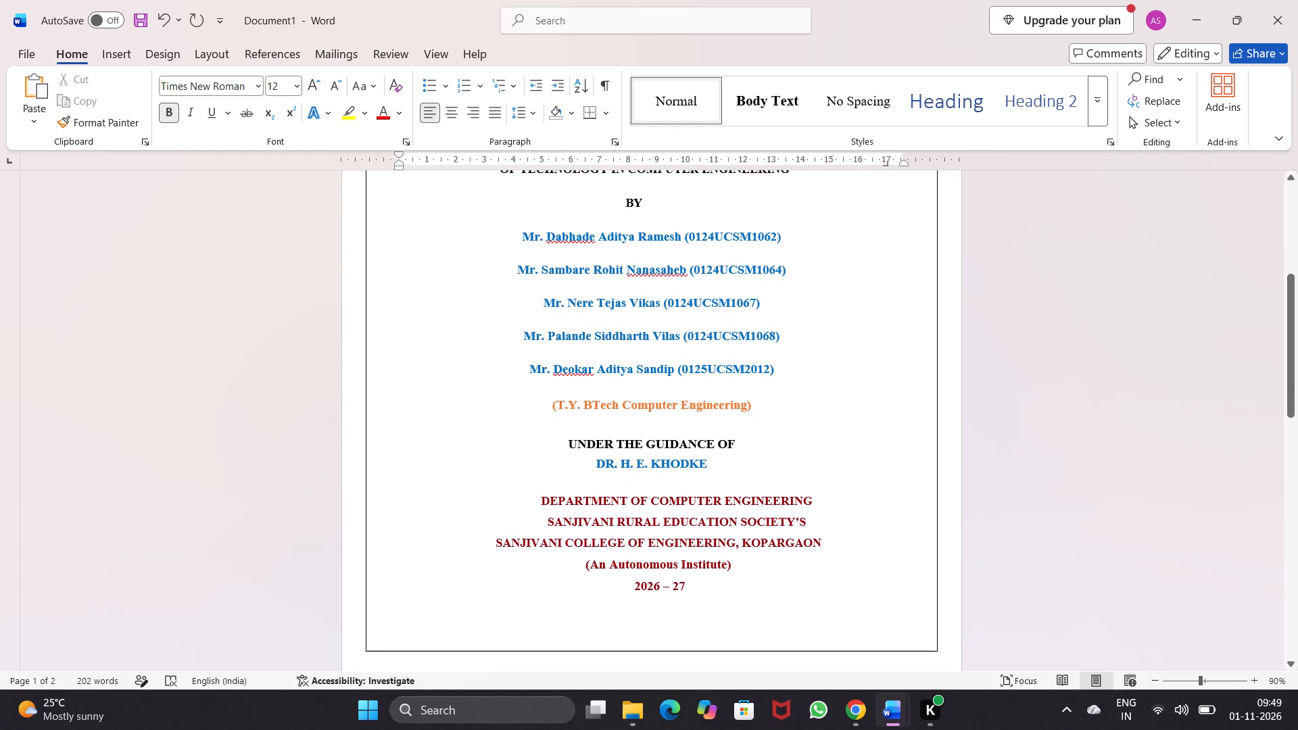
pyautogui.click(542, 502)
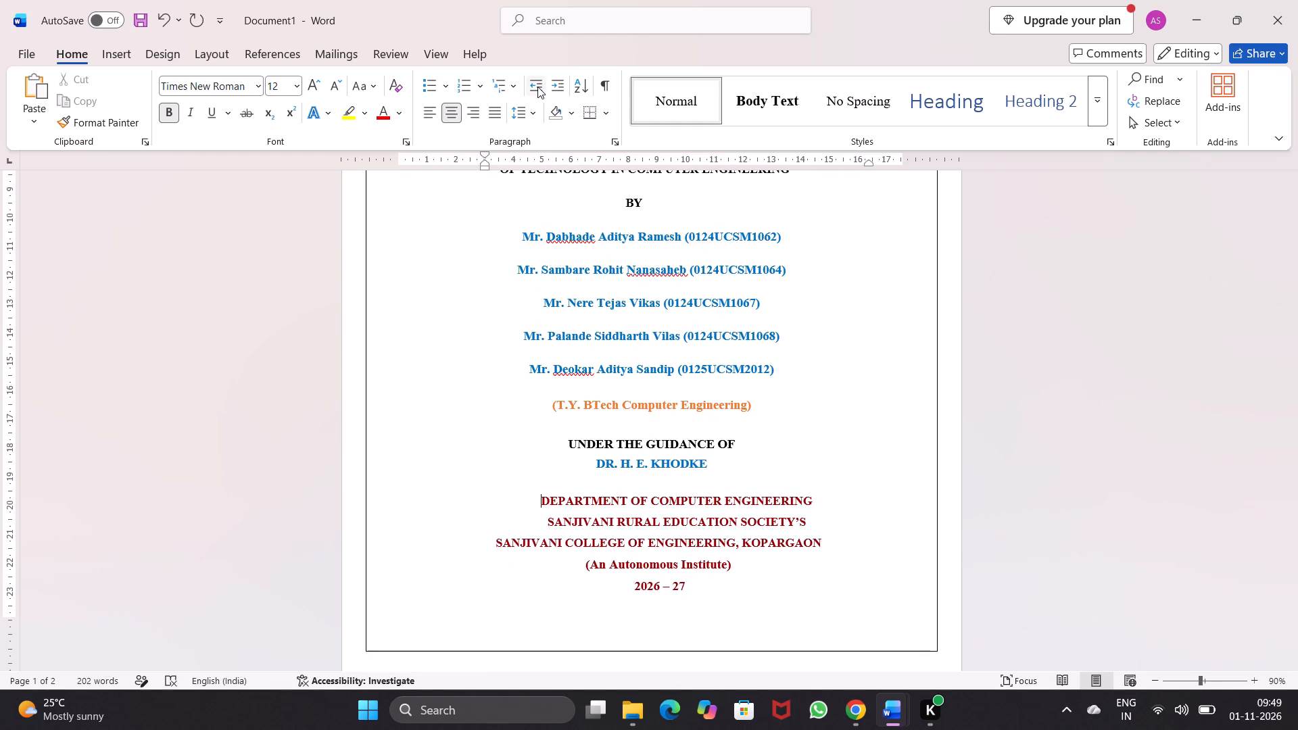
pyautogui.click(535, 87)
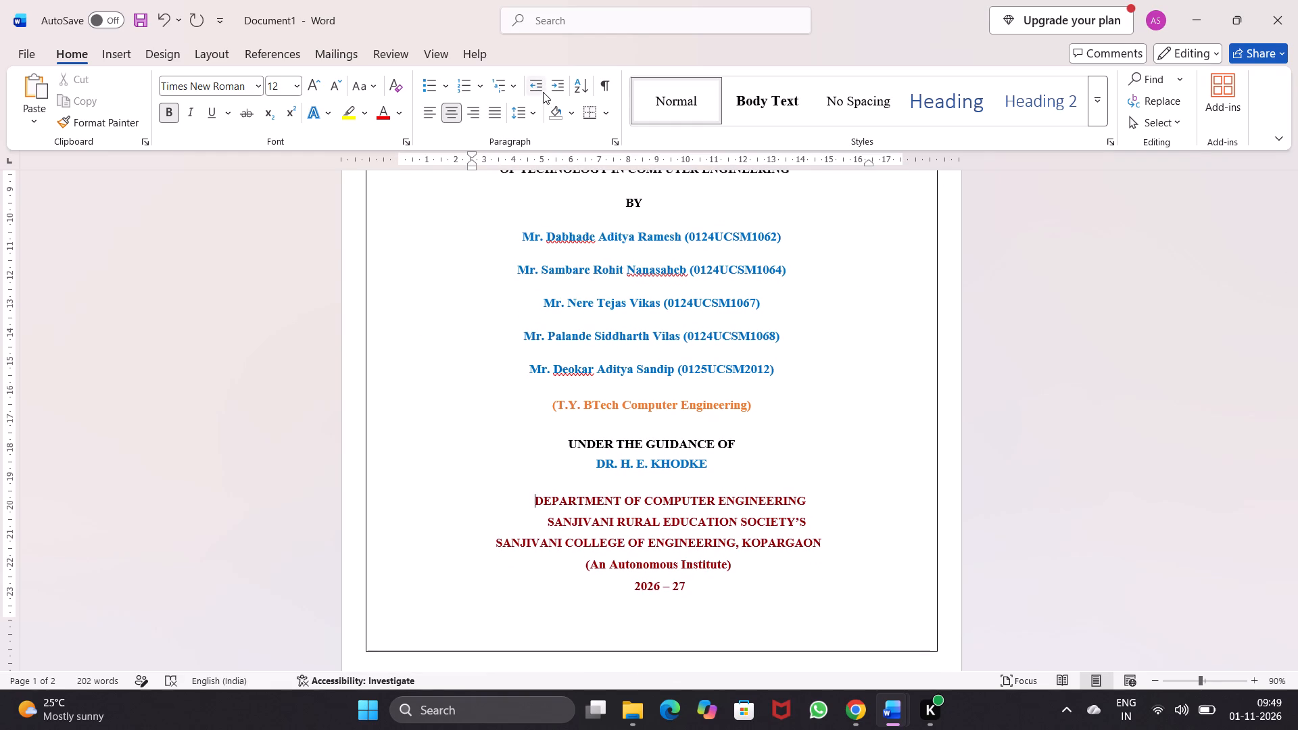
pyautogui.click(538, 91)
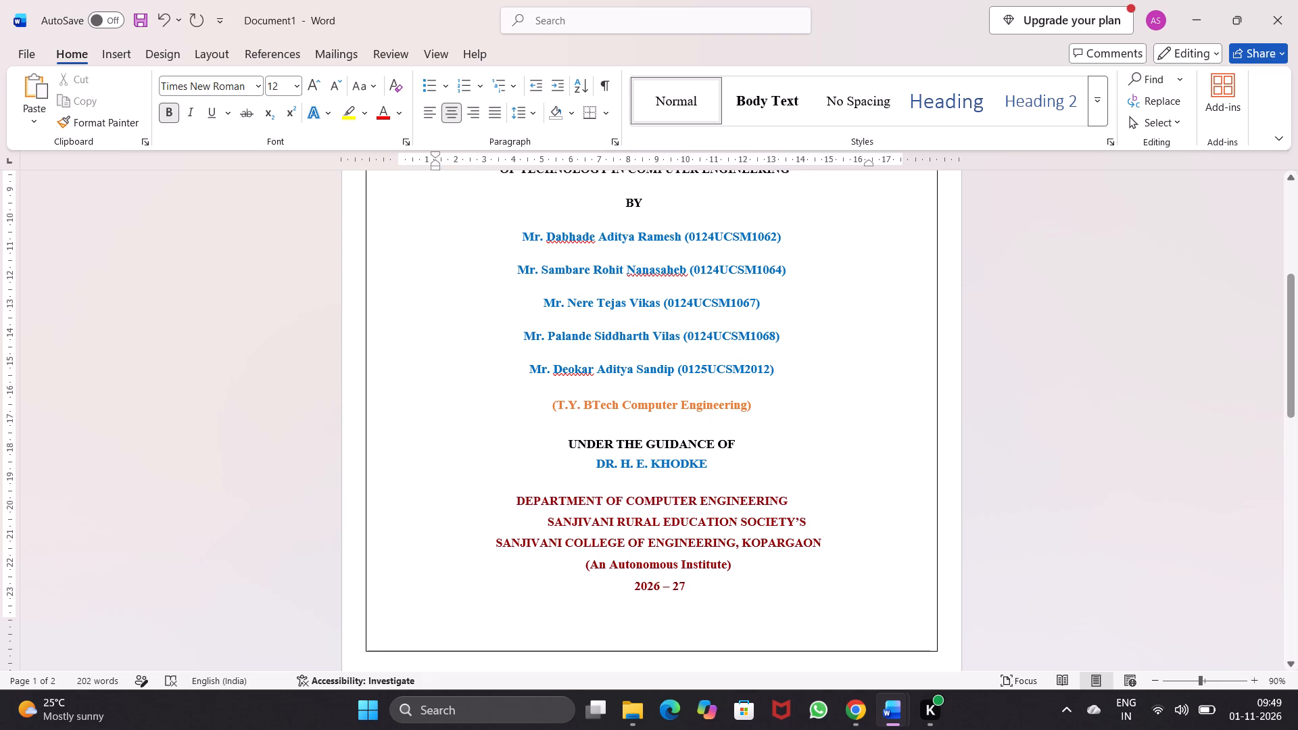
pyautogui.click(547, 521)
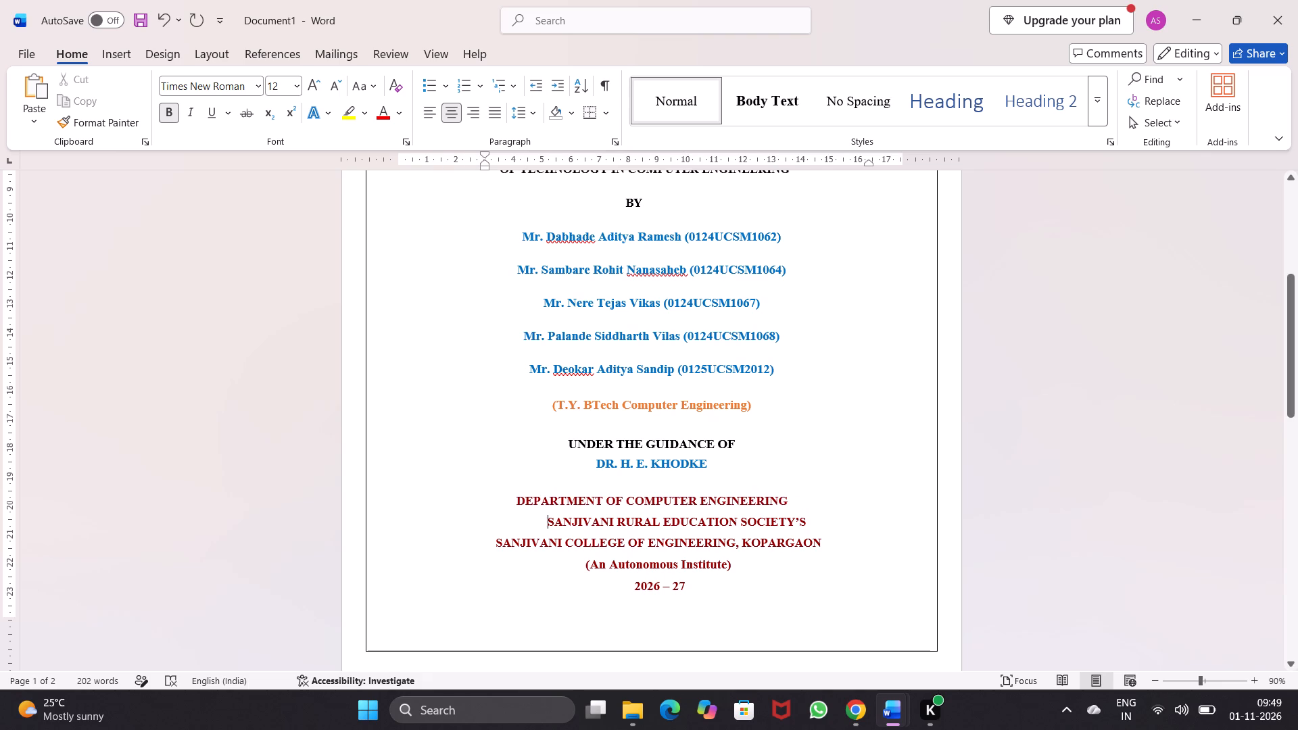
pyautogui.click(535, 90)
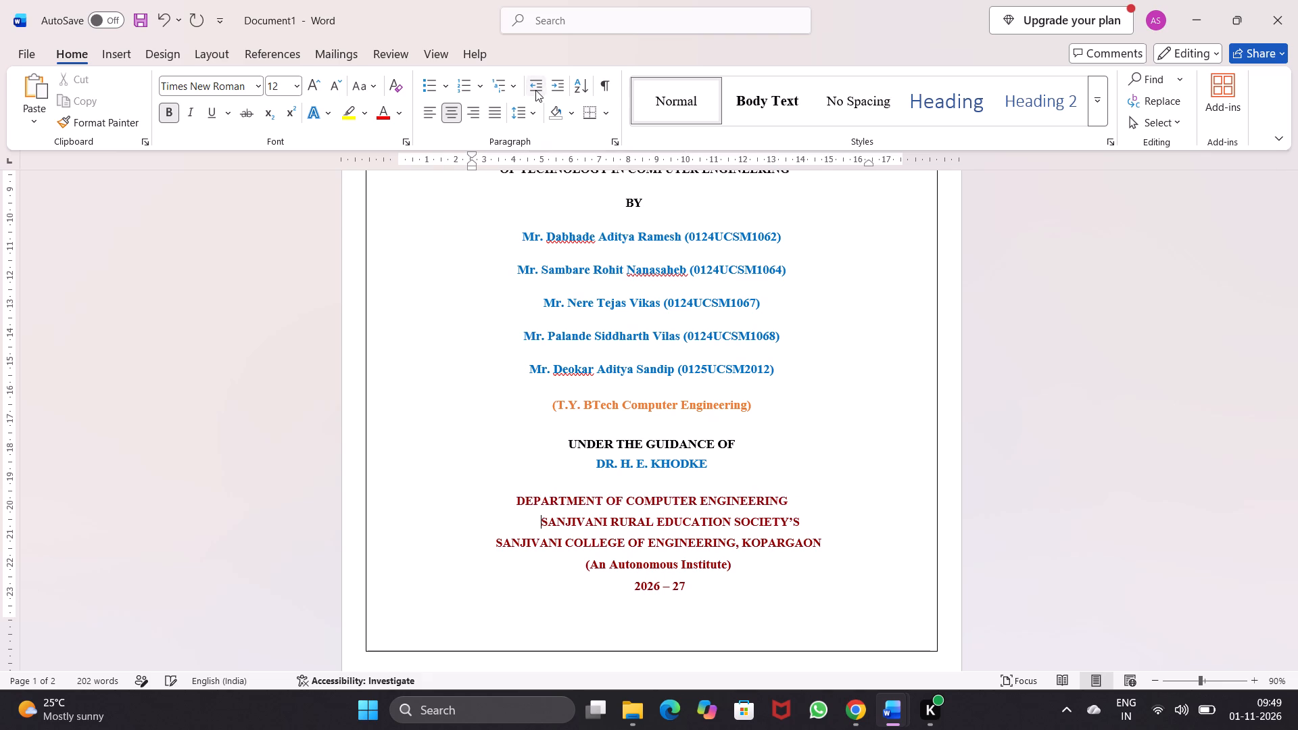
pyautogui.click(535, 90)
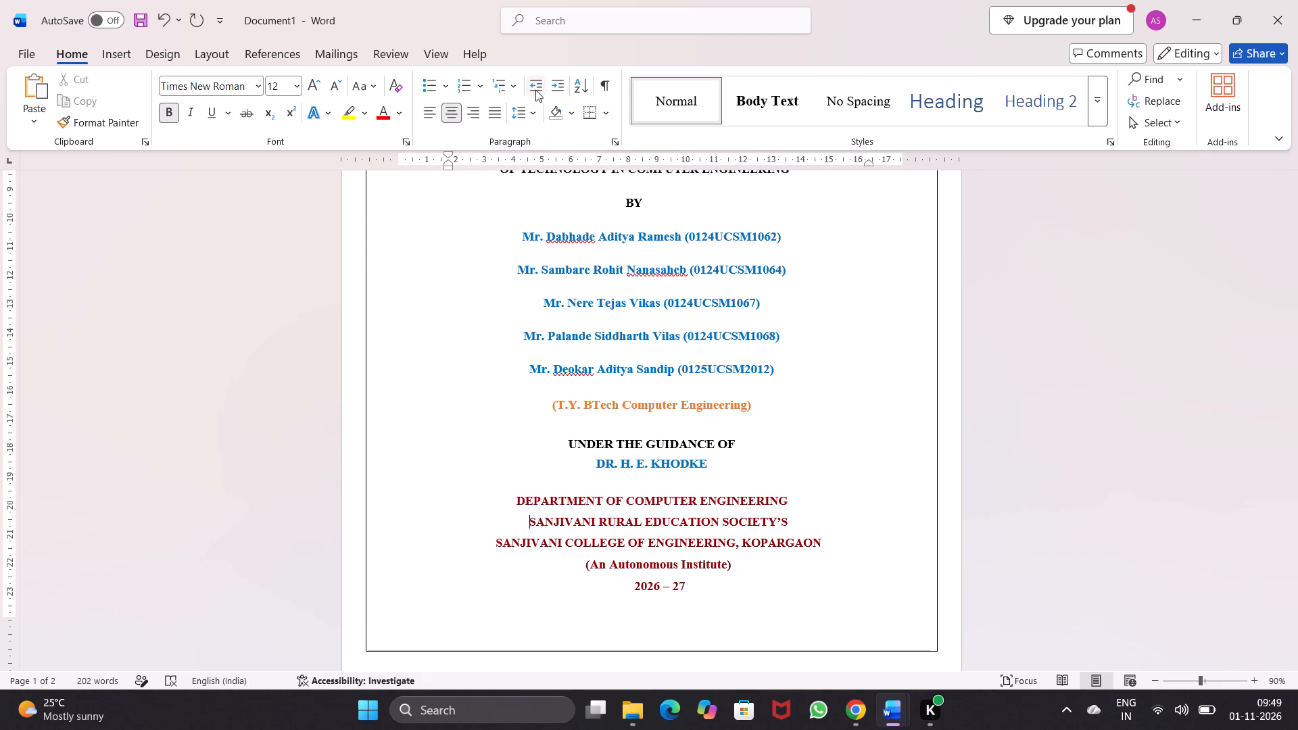
pyautogui.click(535, 90)
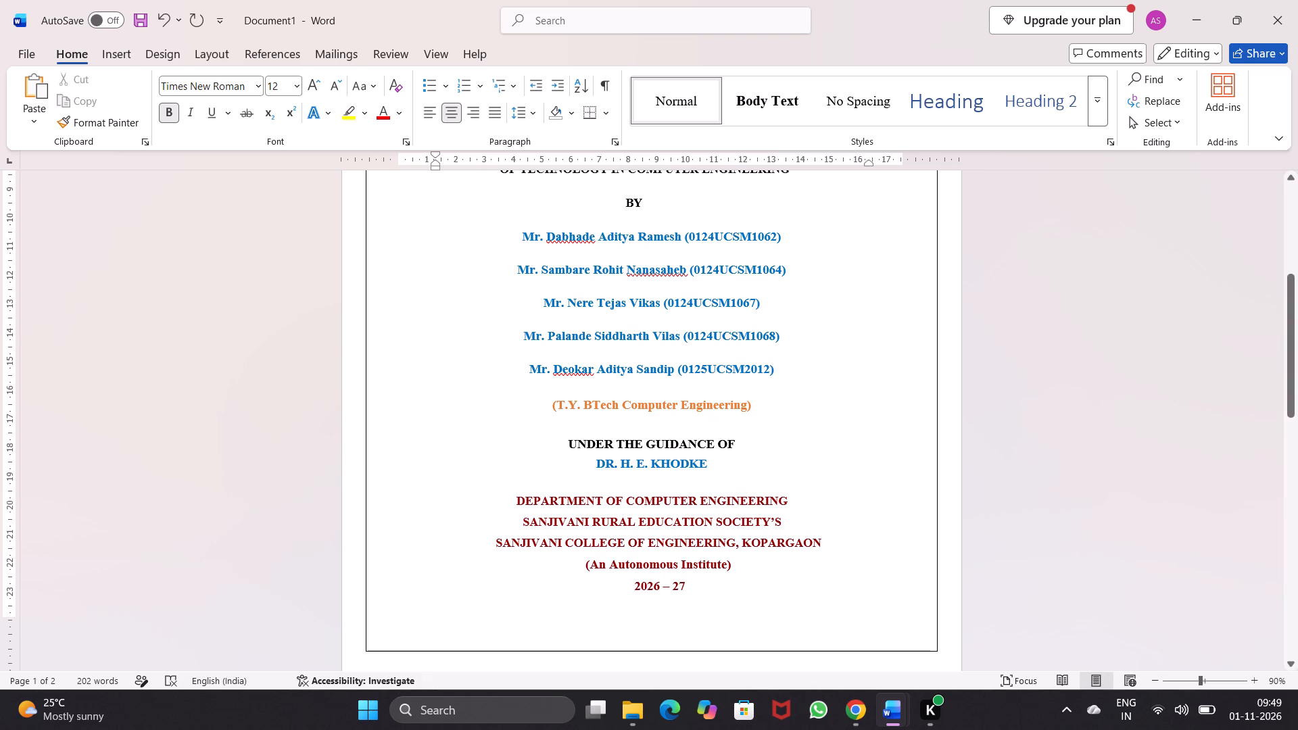
pyautogui.click(497, 541)
pyautogui.click(536, 91)
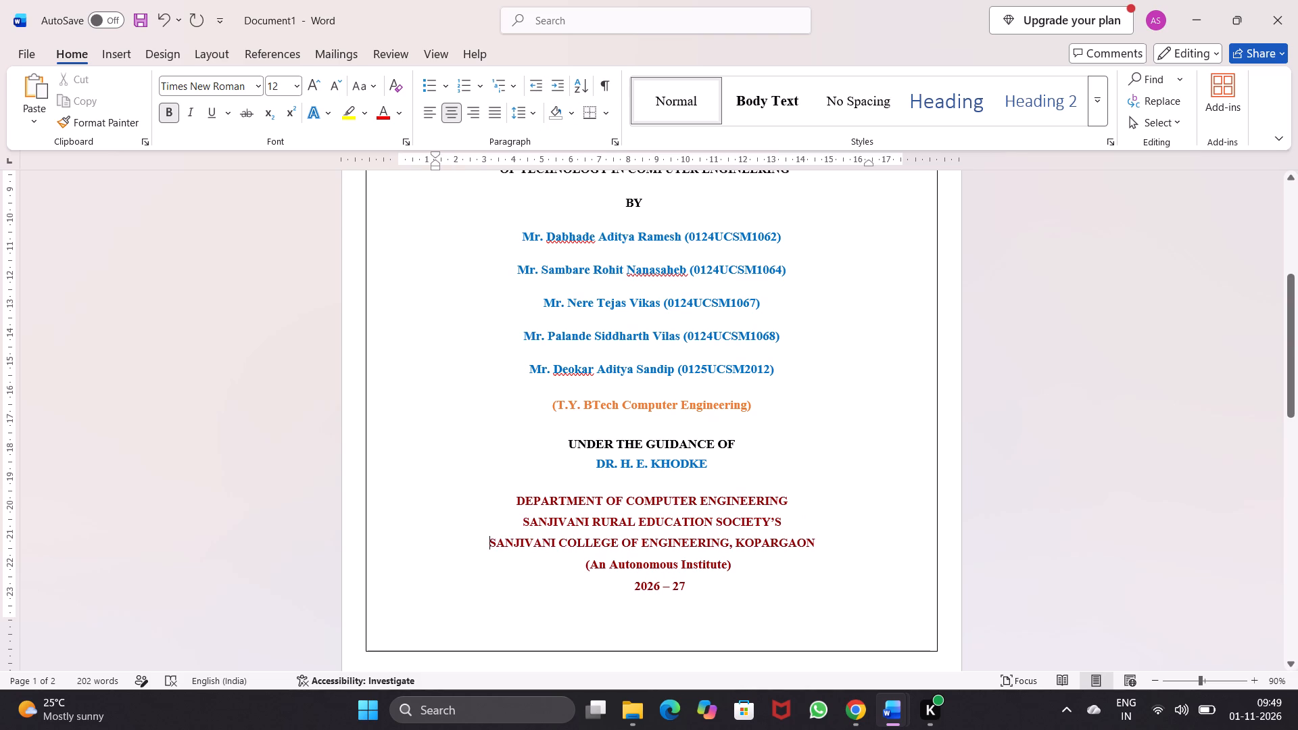
# Decrease the left indents of the cover page's 2026 – 27 and (An Autonomous Institute) lines by one level each.
pyautogui.click(633, 581)
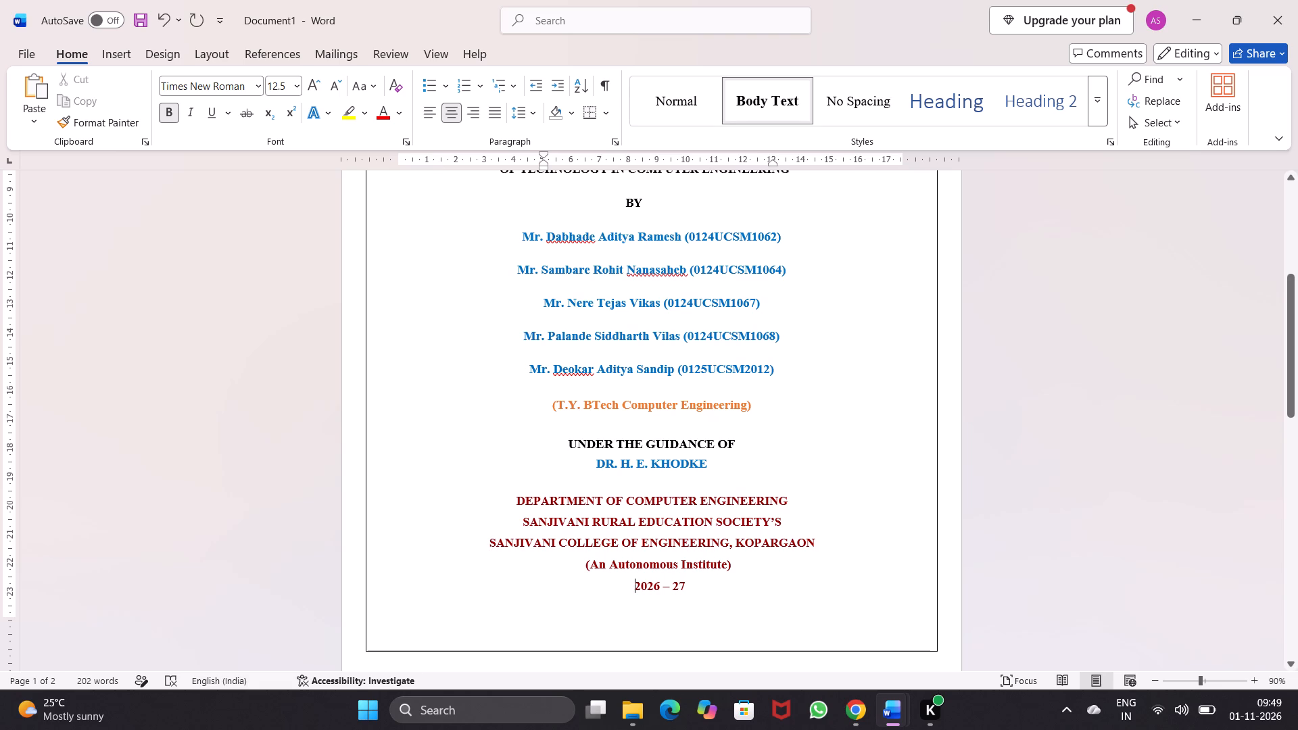
pyautogui.click(534, 92)
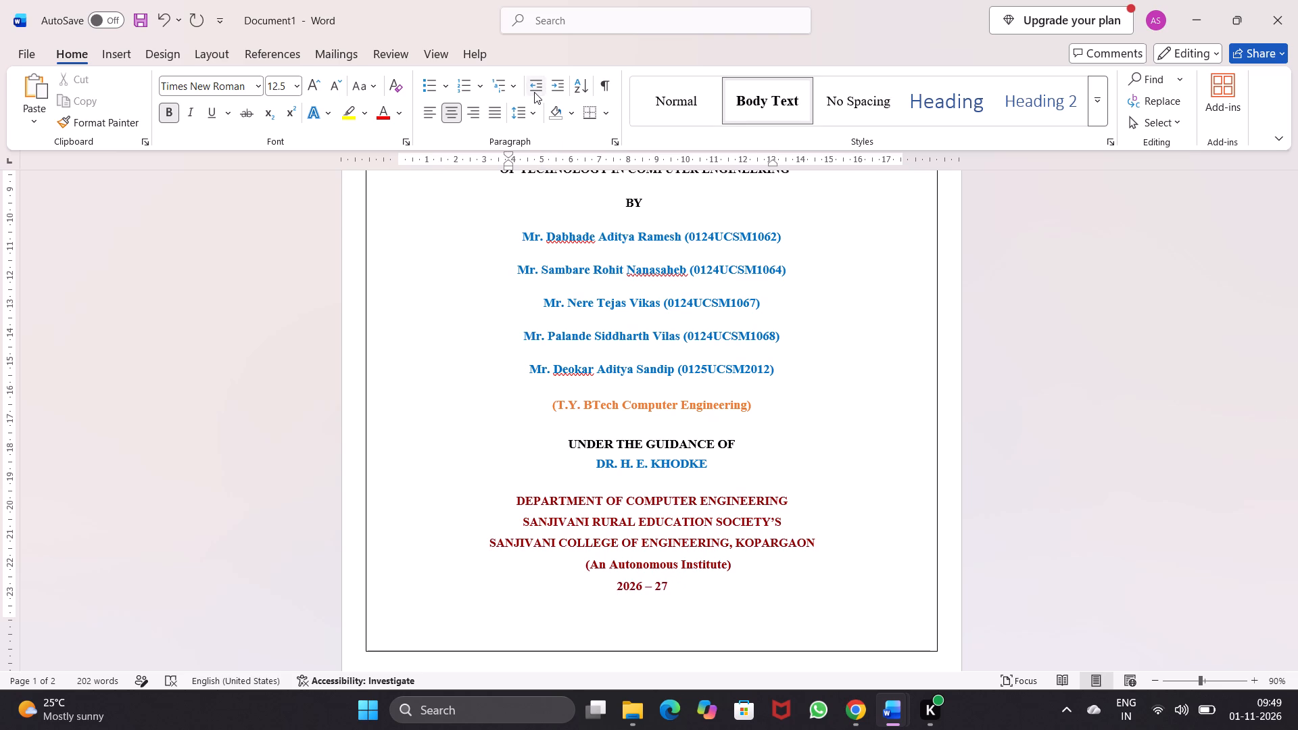
pyautogui.click(582, 567)
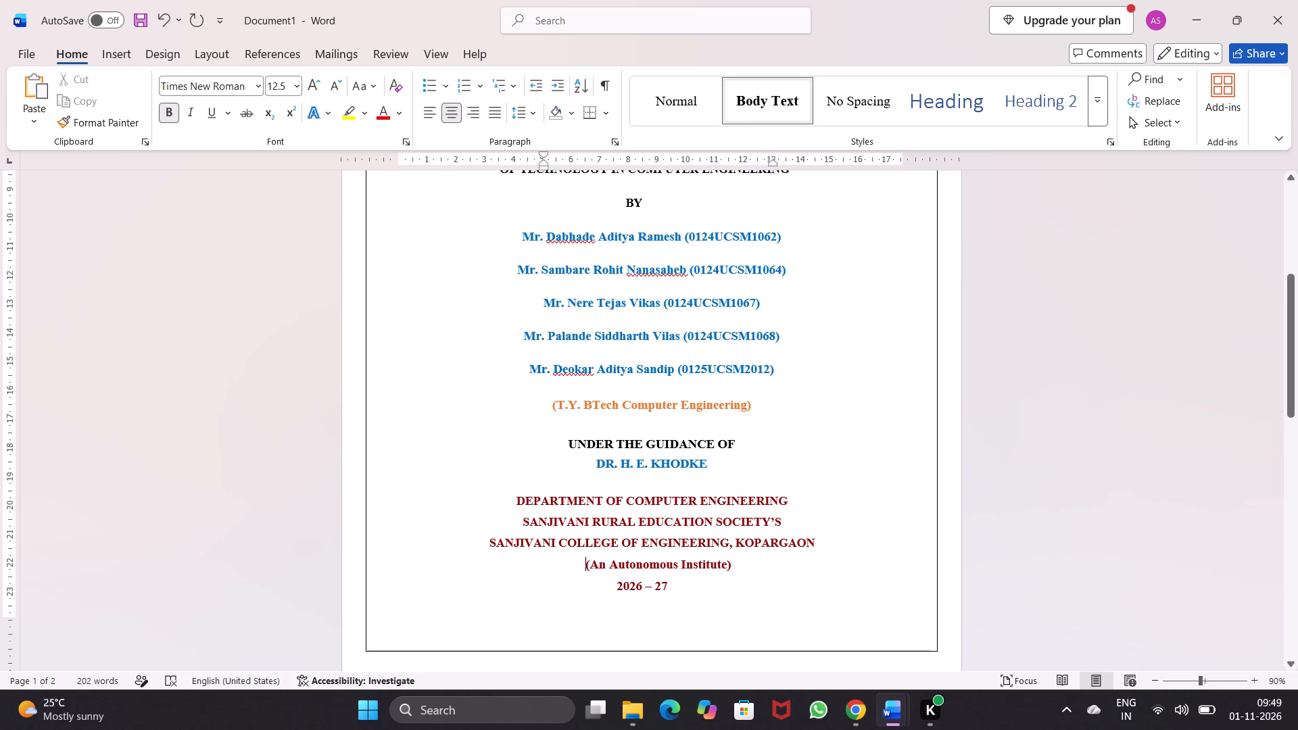
pyautogui.click(537, 93)
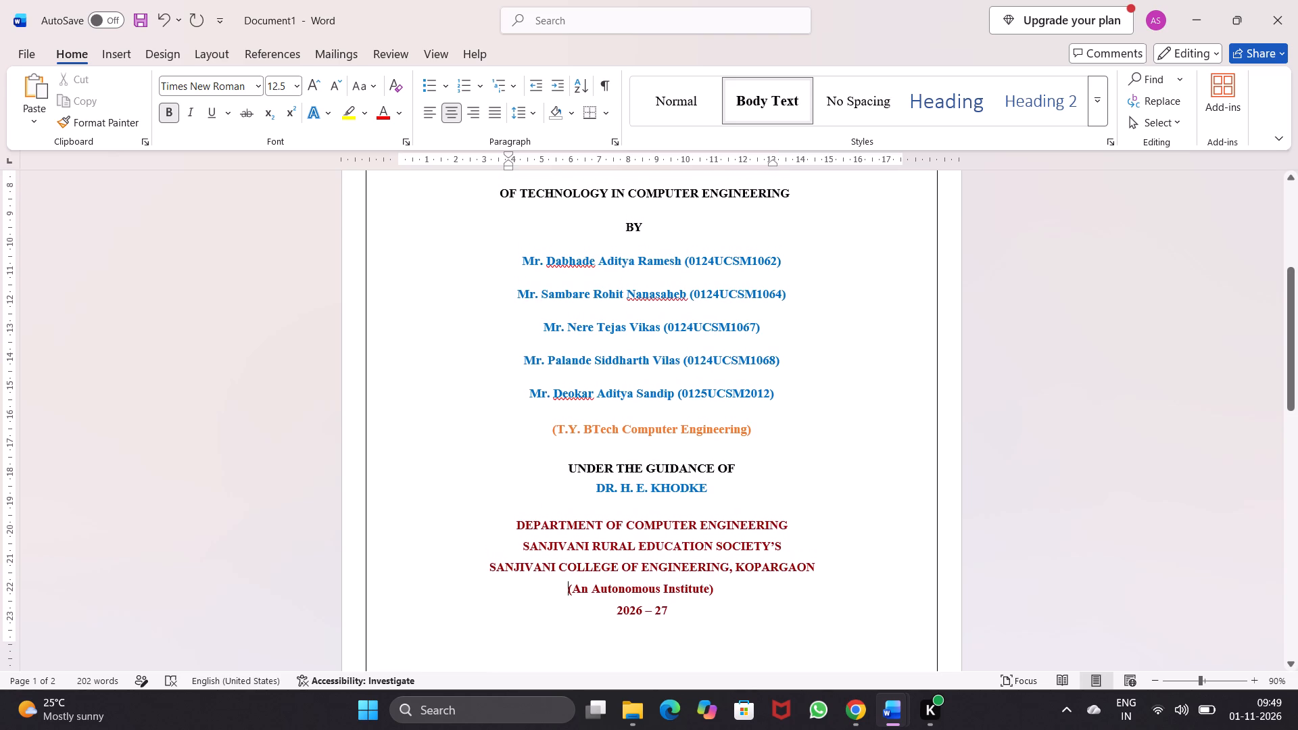
# Review the layout of the cover and certificate pages from the university heading down to the signature block.
pyautogui.scroll(1, 765, 487)
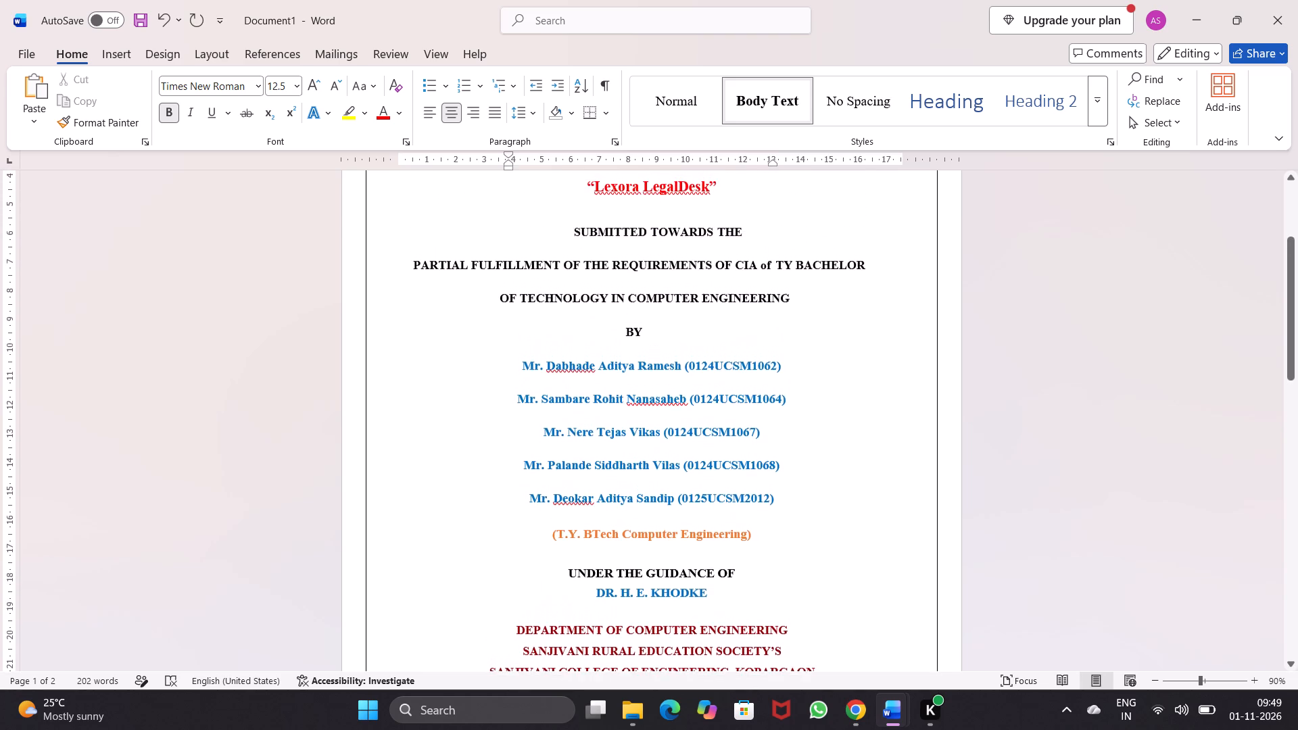
pyautogui.scroll(2, 765, 487)
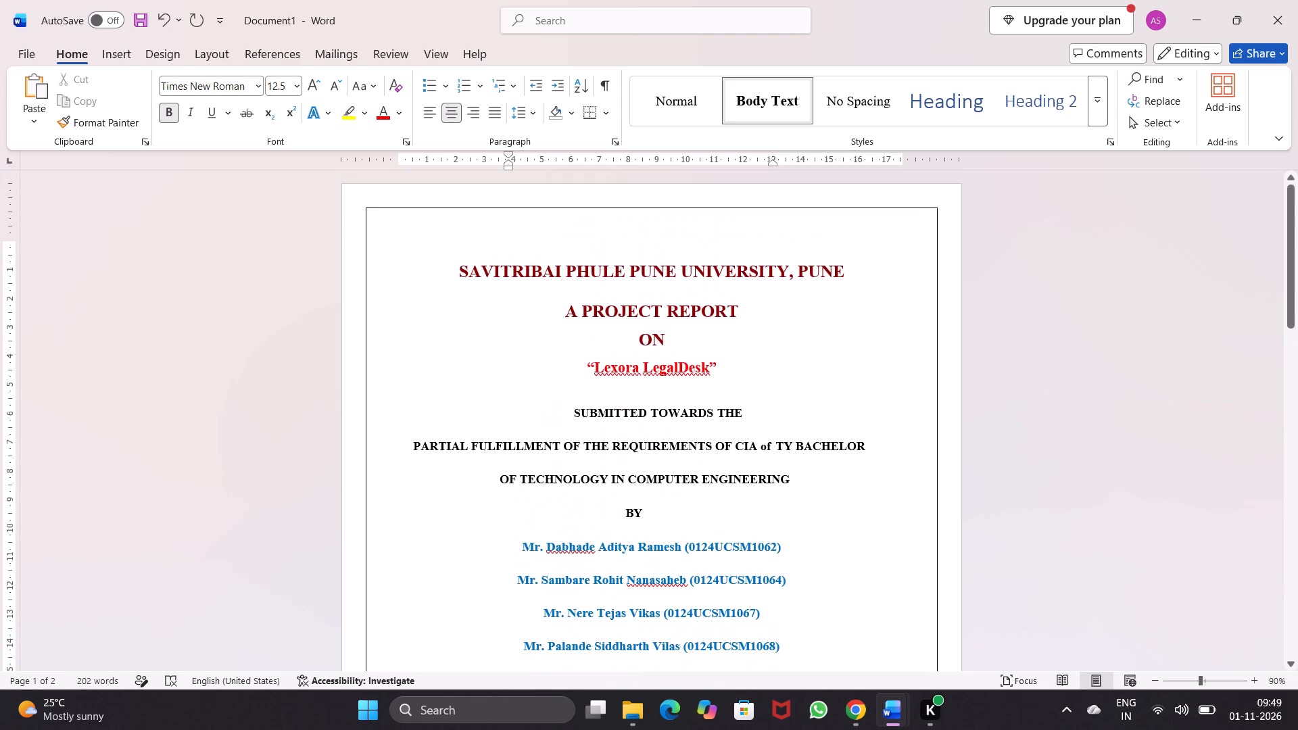
pyautogui.scroll(1, 765, 487)
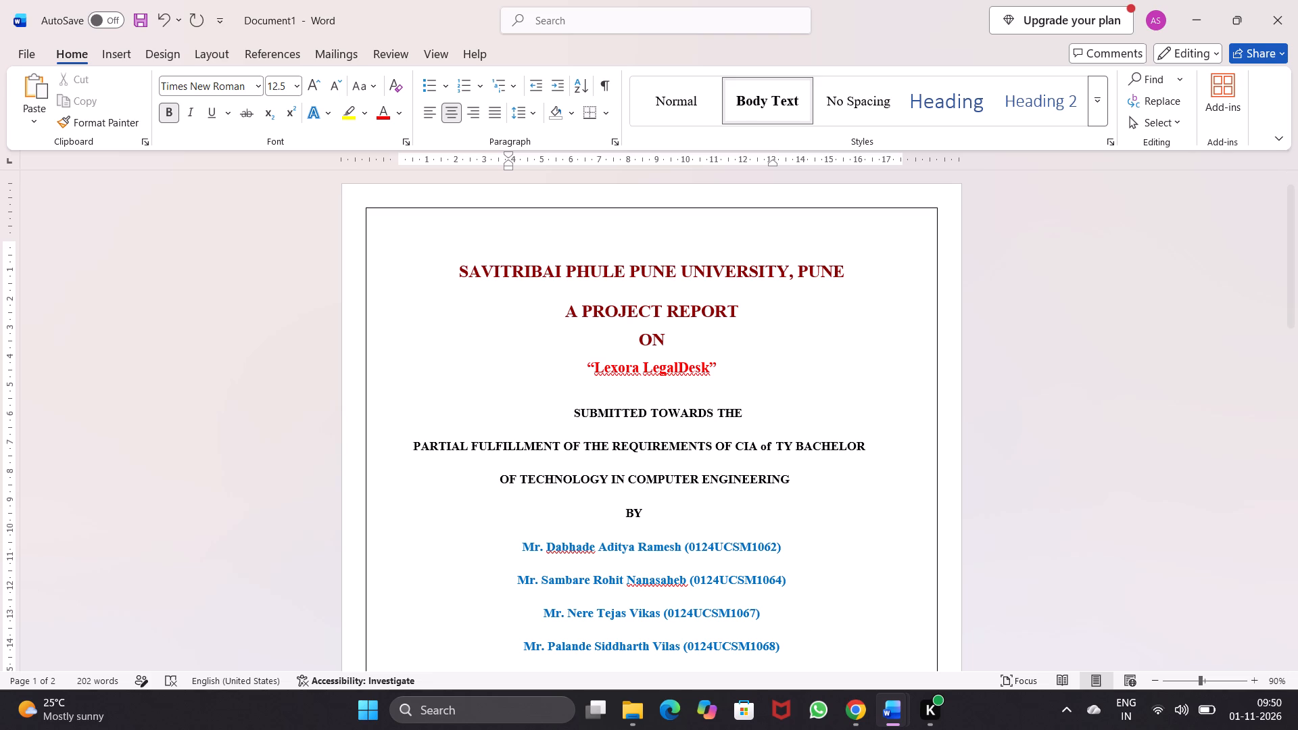
pyautogui.scroll(-1, 765, 487)
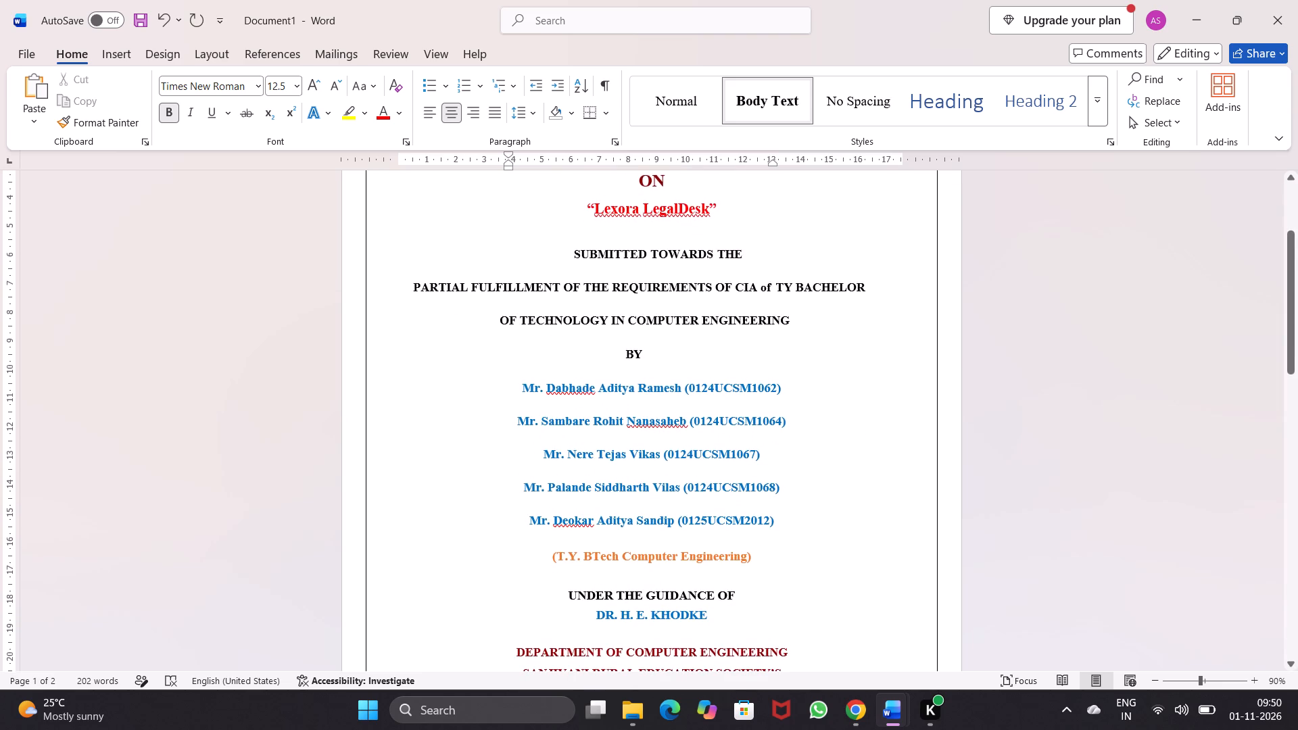
pyautogui.scroll(-4, 765, 487)
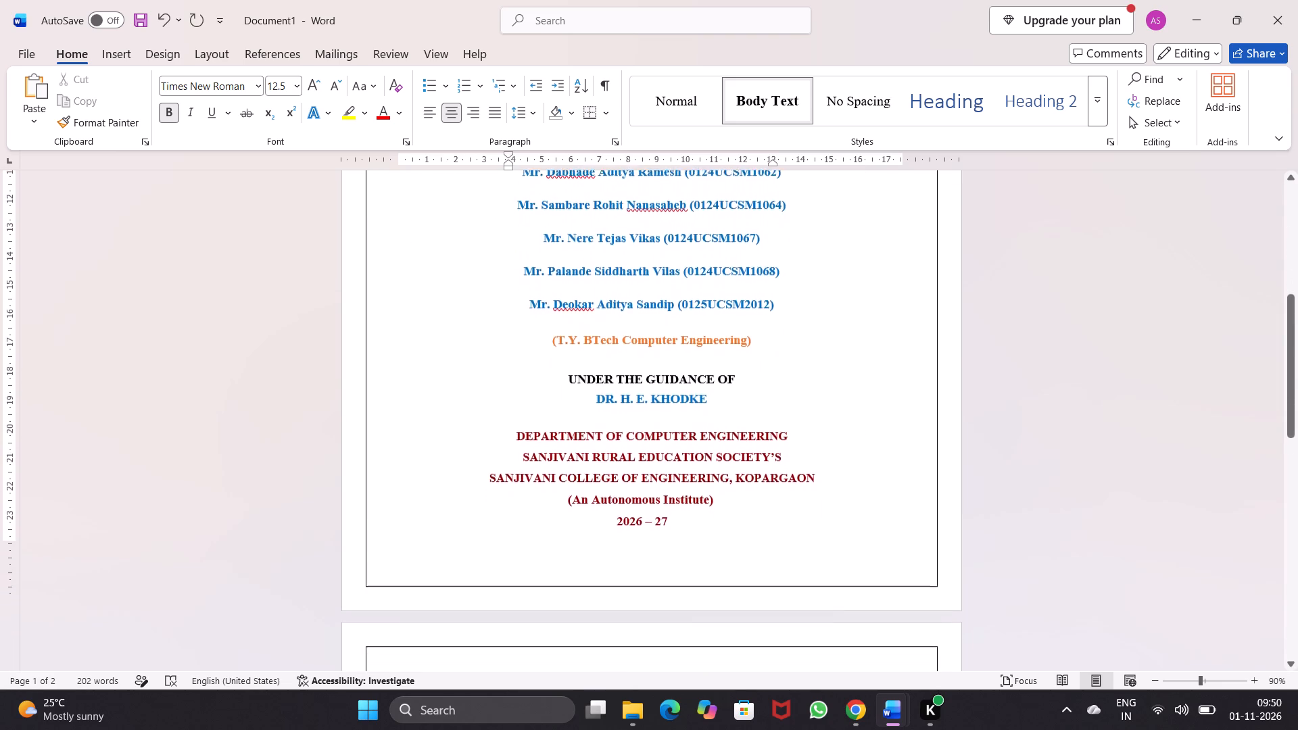
pyautogui.scroll(-15, 765, 487)
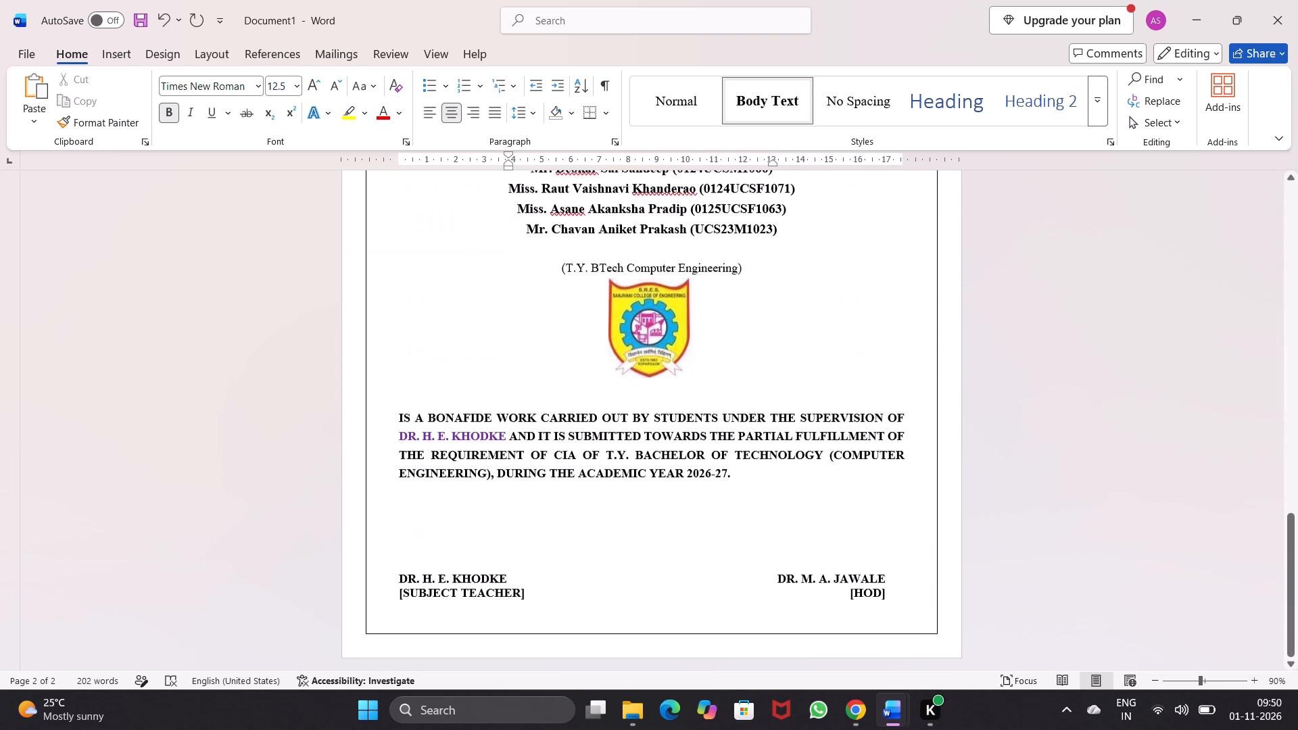
# Compare the certificate page with IOT_FRONT's certificate page, from the signature block up to the college heading.
pyautogui.scroll(-1, 765, 487)
pyautogui.hotkey('alt', 'Tab')
pyautogui.scroll(-1, 674, 521)
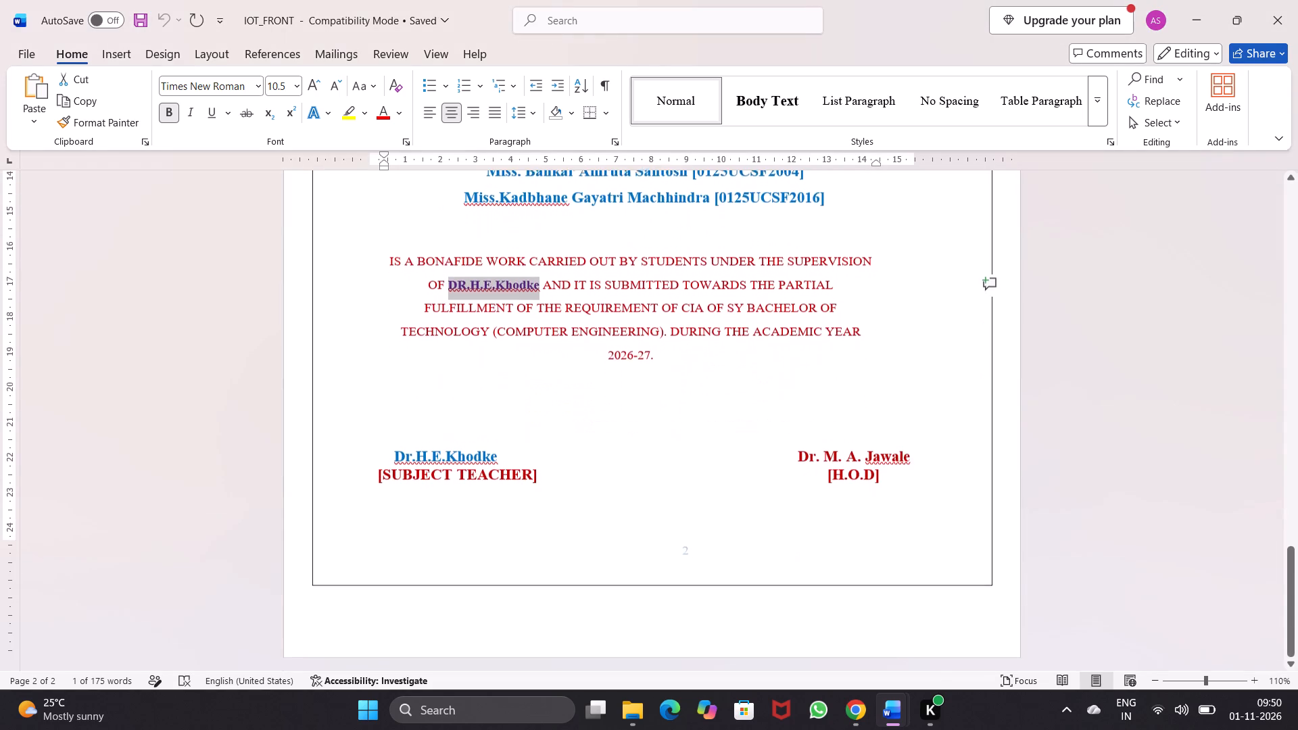
pyautogui.click(692, 514)
pyautogui.hotkey('alt', 'Tab')
pyautogui.scroll(1, 677, 572)
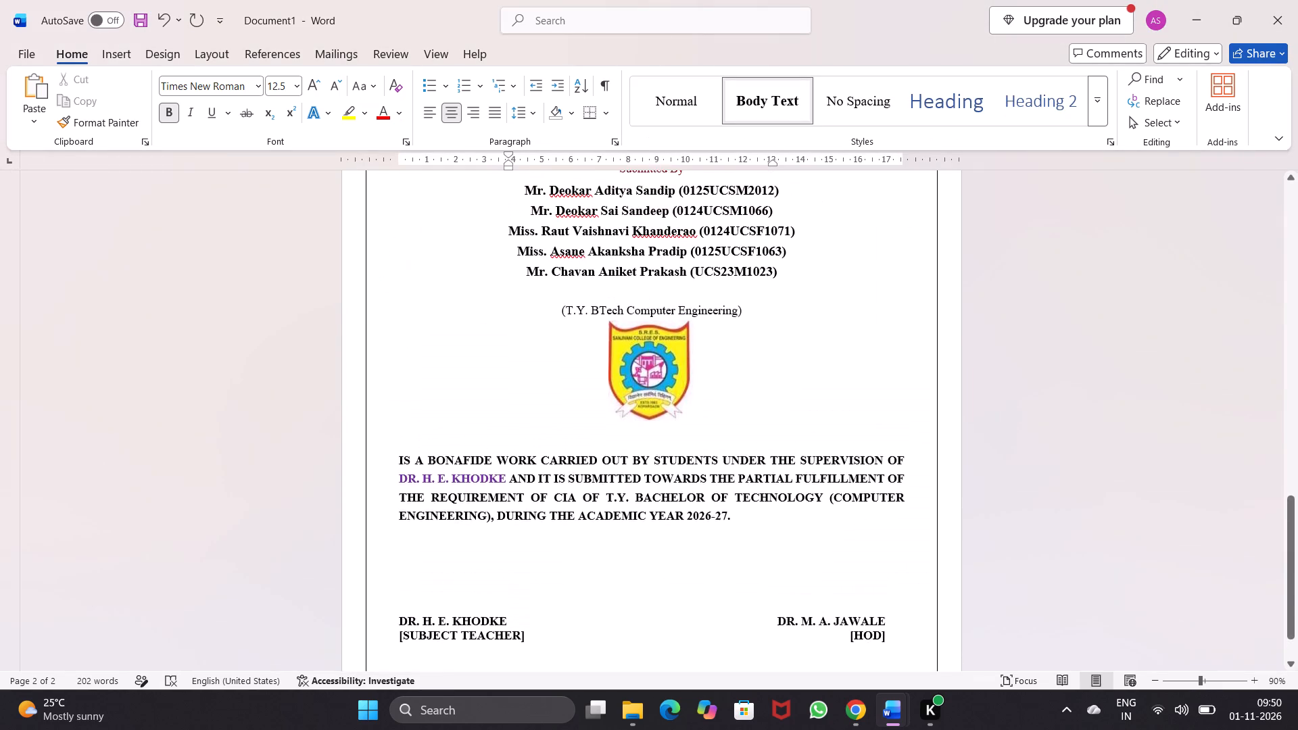
pyautogui.scroll(2, 677, 572)
pyautogui.hotkey('alt', 'Tab')
pyautogui.scroll(1, 700, 520)
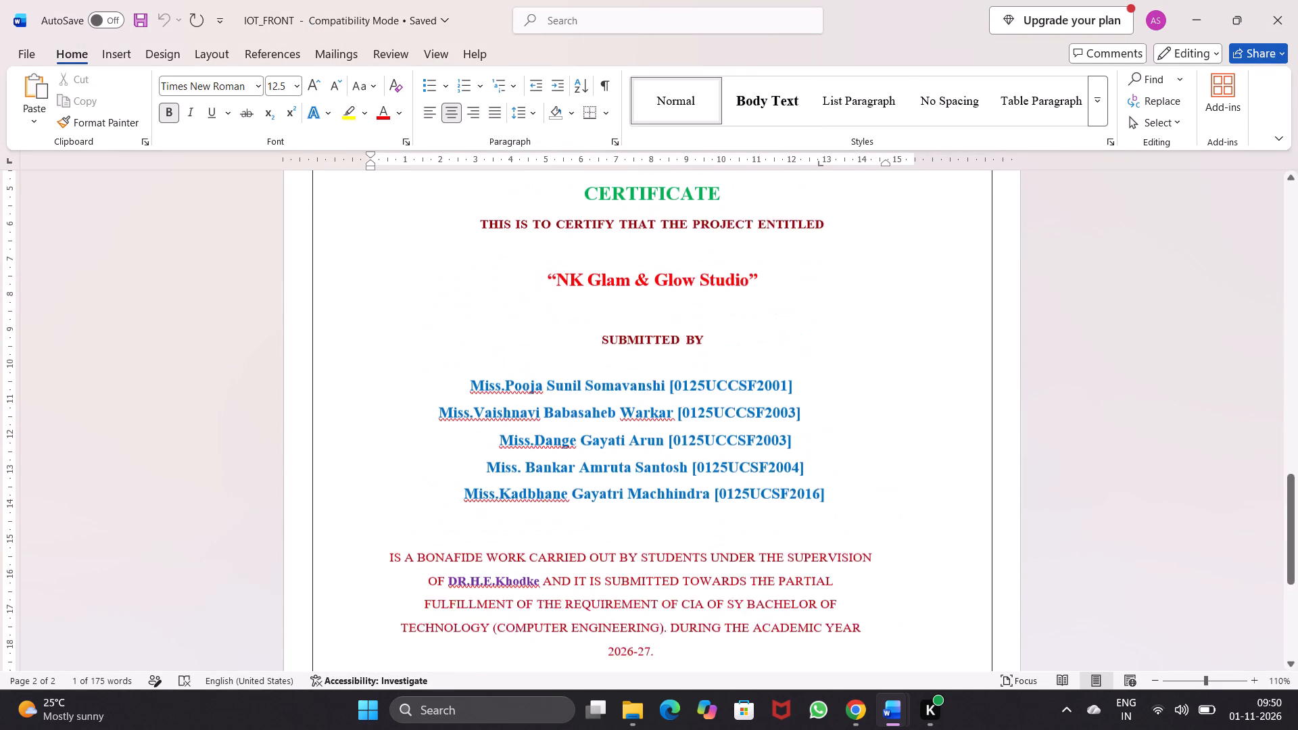
pyautogui.scroll(2, 700, 520)
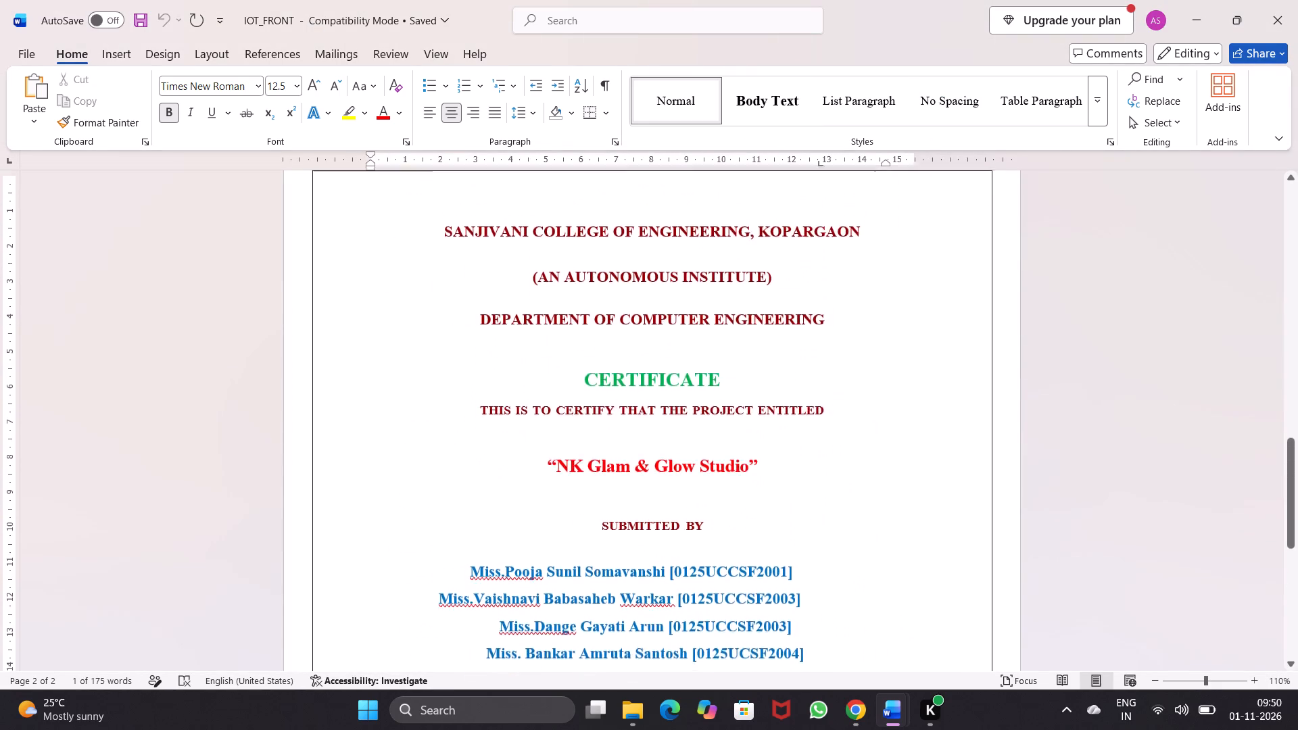
pyautogui.scroll(1, 700, 520)
pyautogui.hotkey('alt', 'Tab')
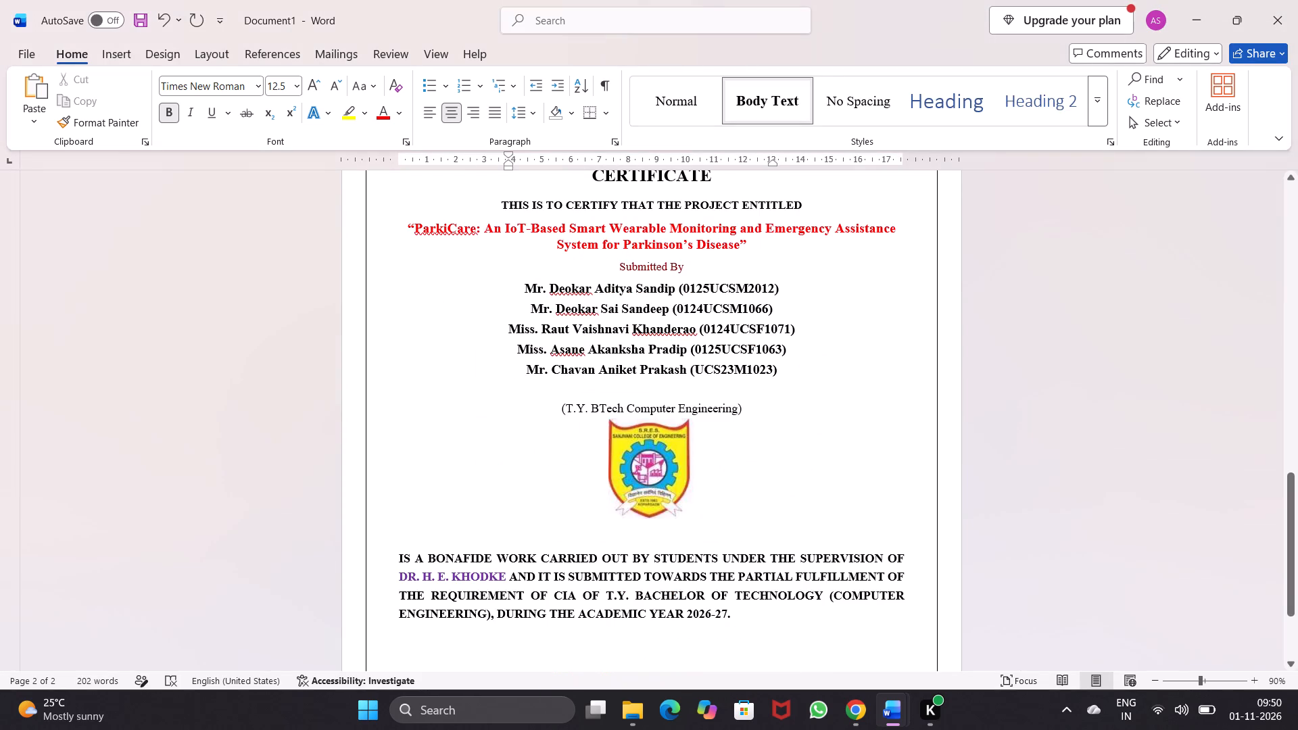
pyautogui.scroll(1, 715, 451)
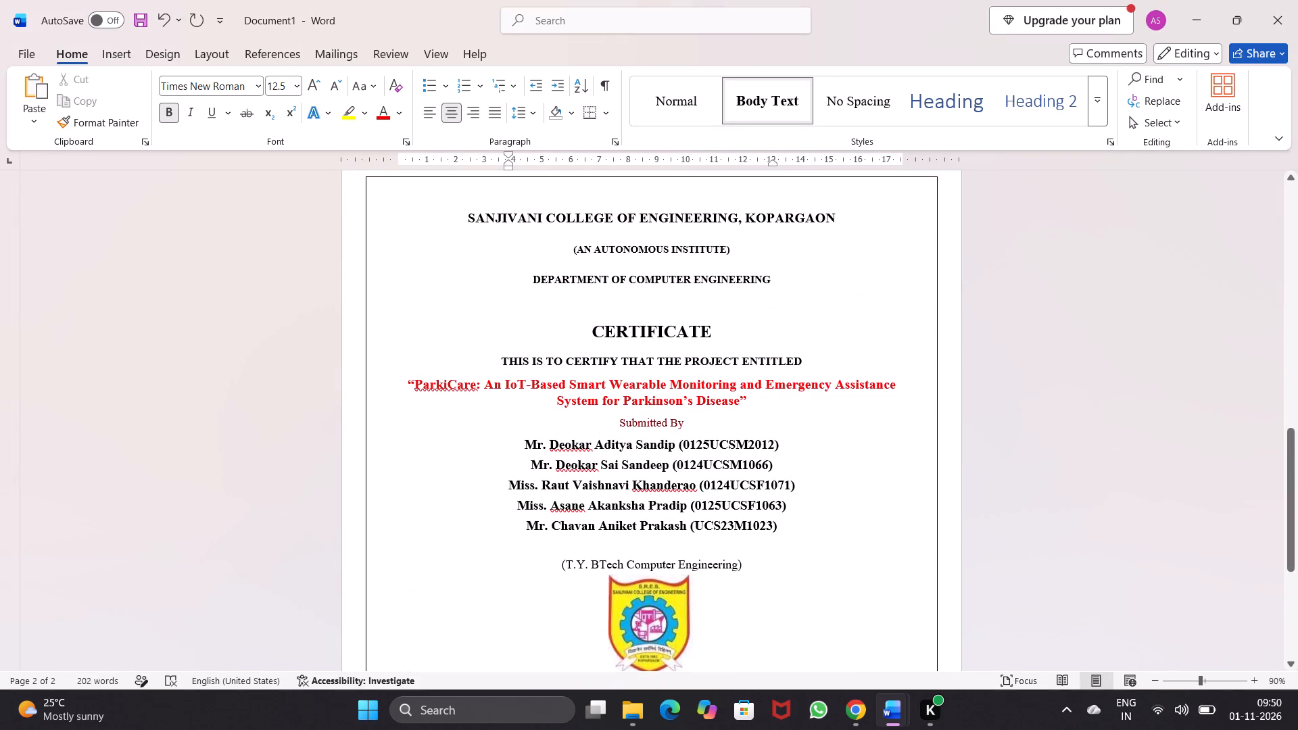
# Replace the ParkiCare project title on the certificate page with Lexora LegalDesk copied from the cover page, keeping the quotation marks.
pyautogui.scroll(6, 736, 399)
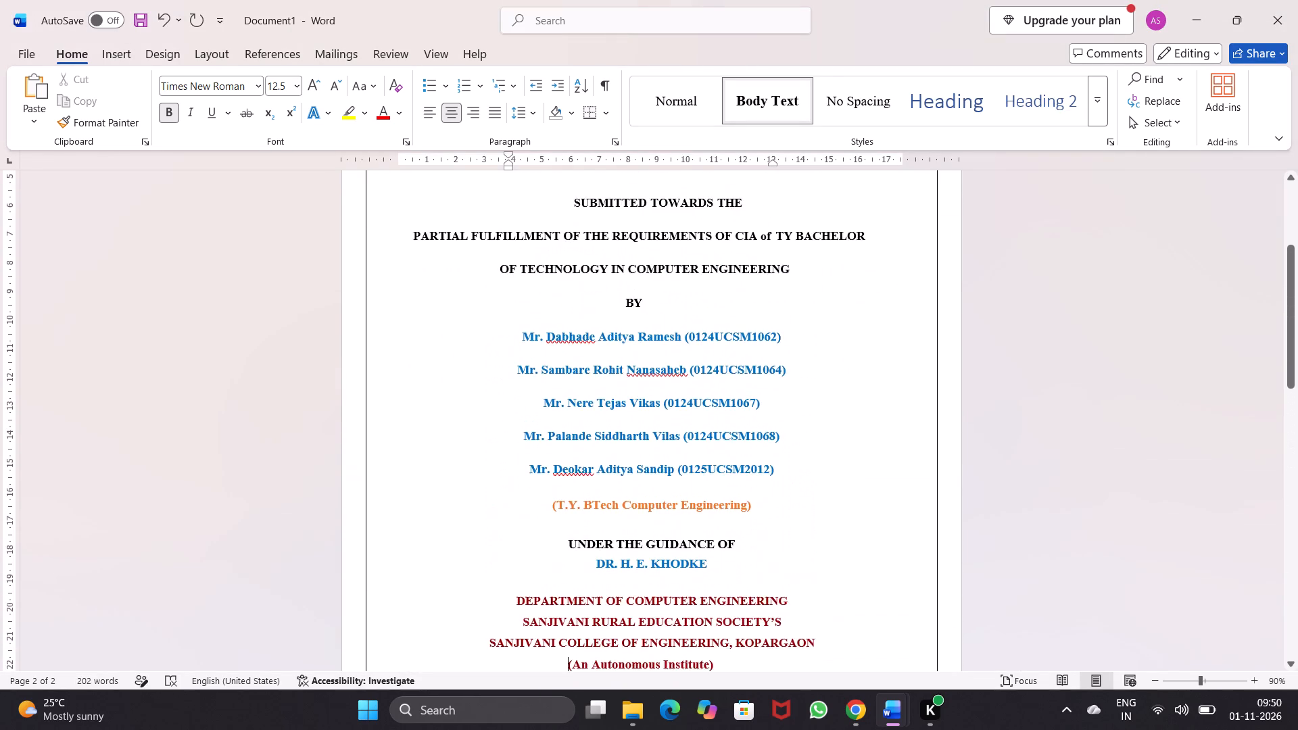
pyautogui.scroll(1, 736, 399)
pyautogui.click(702, 306)
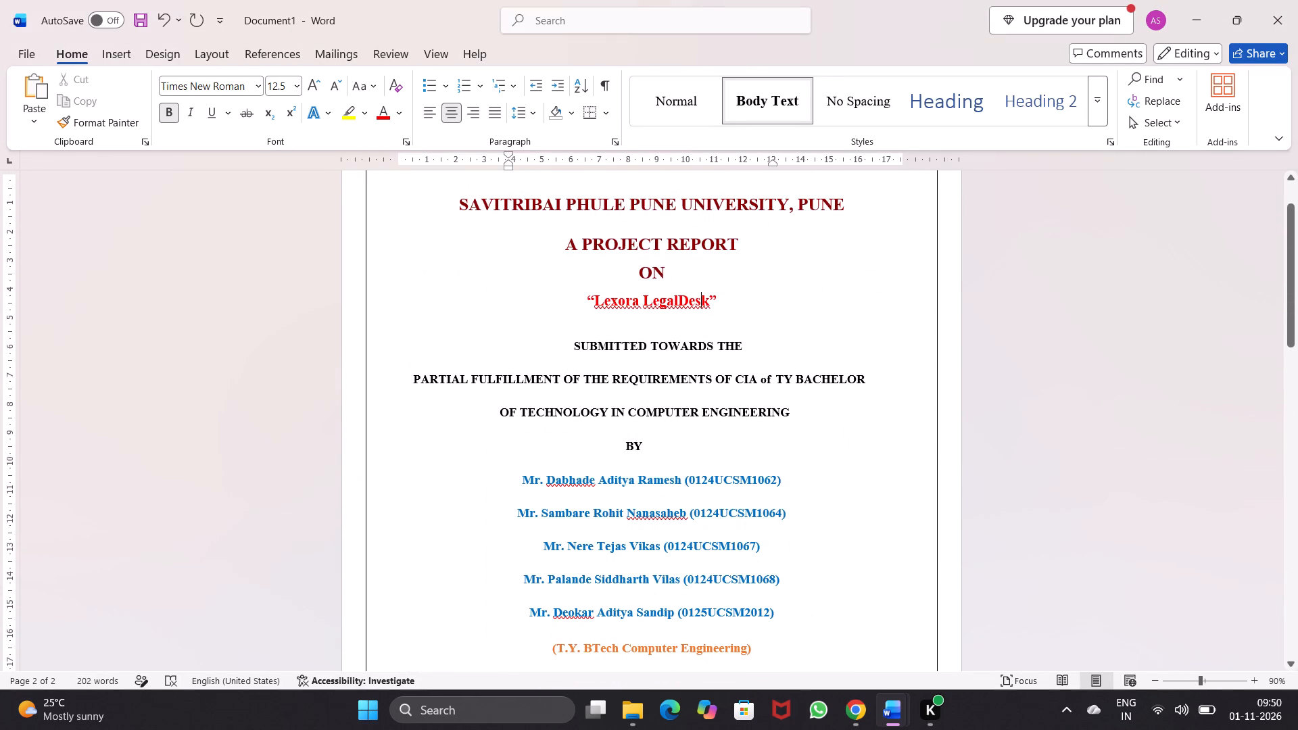
pyautogui.press('Right')
pyautogui.hotkey('shift', 'Left')
pyautogui.hotkey('shift', 'Left')
pyautogui.hotkey('shift', 'Left')
pyautogui.hotkey('shift', 'Left')
pyautogui.hotkey('shift', 'Left')
pyautogui.hotkey('shift', 'Left')
pyautogui.hotkey('shift', 'Left')
pyautogui.hotkey('shift', 'Left')
pyautogui.hotkey('shift', 'Left')
pyautogui.hotkey('shift', 'Left')
pyautogui.hotkey('shift', 'Left')
pyautogui.hotkey('shift', 'Left')
pyautogui.hotkey('shift', 'Left')
pyautogui.hotkey('shift', 'Left')
pyautogui.hotkey('shift', 'Left')
pyautogui.hotkey('shift', 'Left')
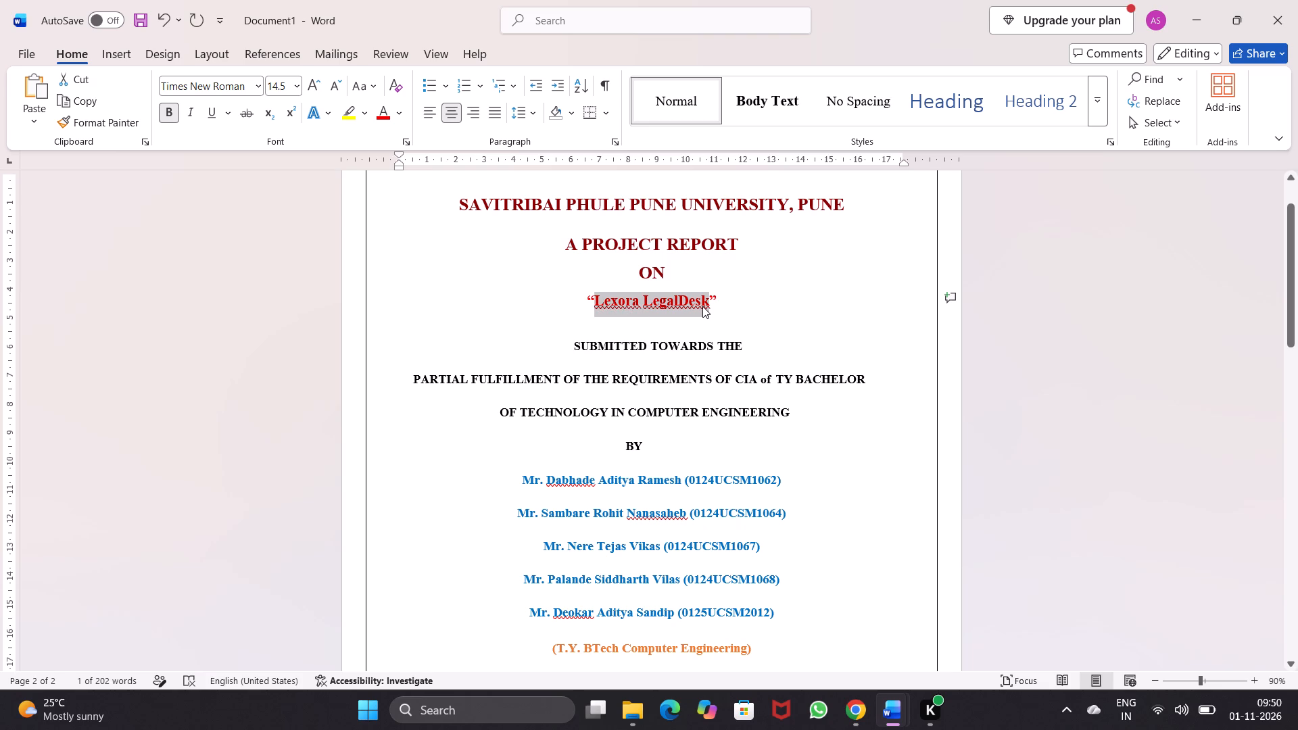
pyautogui.hotkey('ctrl', 'c')
pyautogui.scroll(-4, 702, 306)
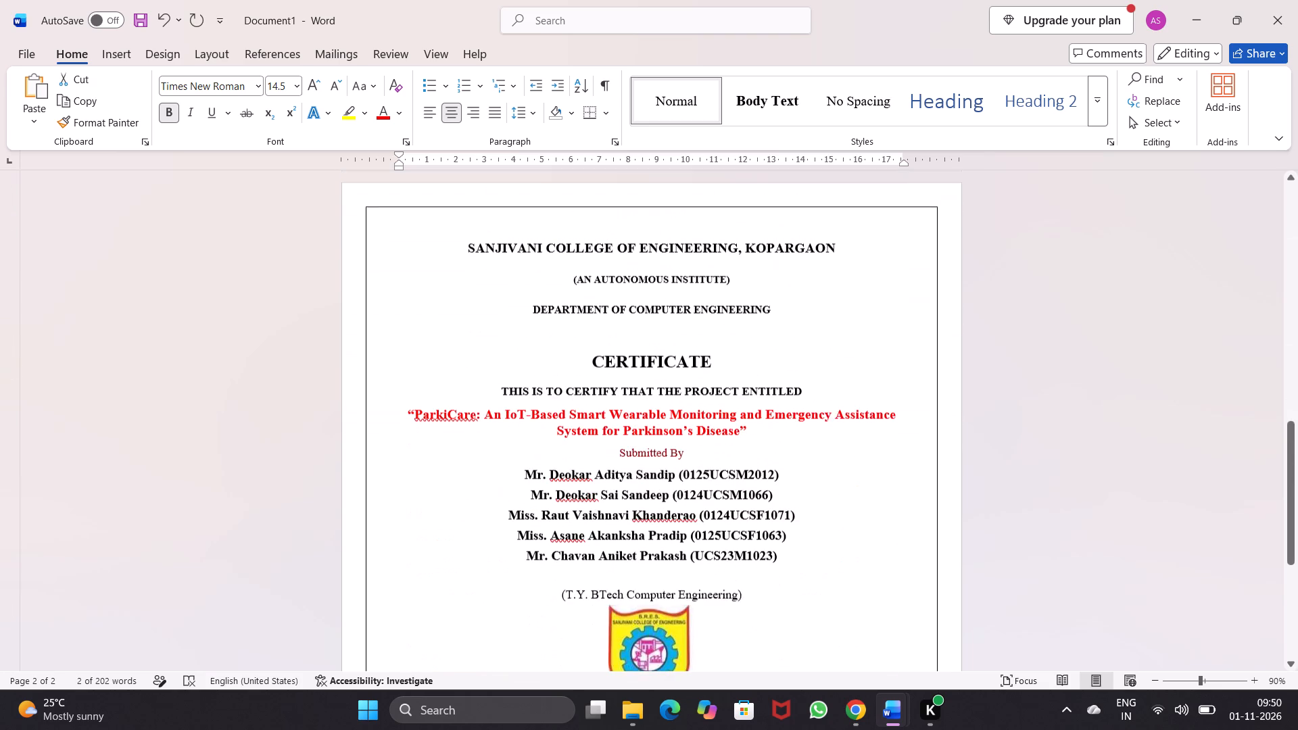
pyautogui.scroll(-1, 702, 306)
pyautogui.click(418, 408)
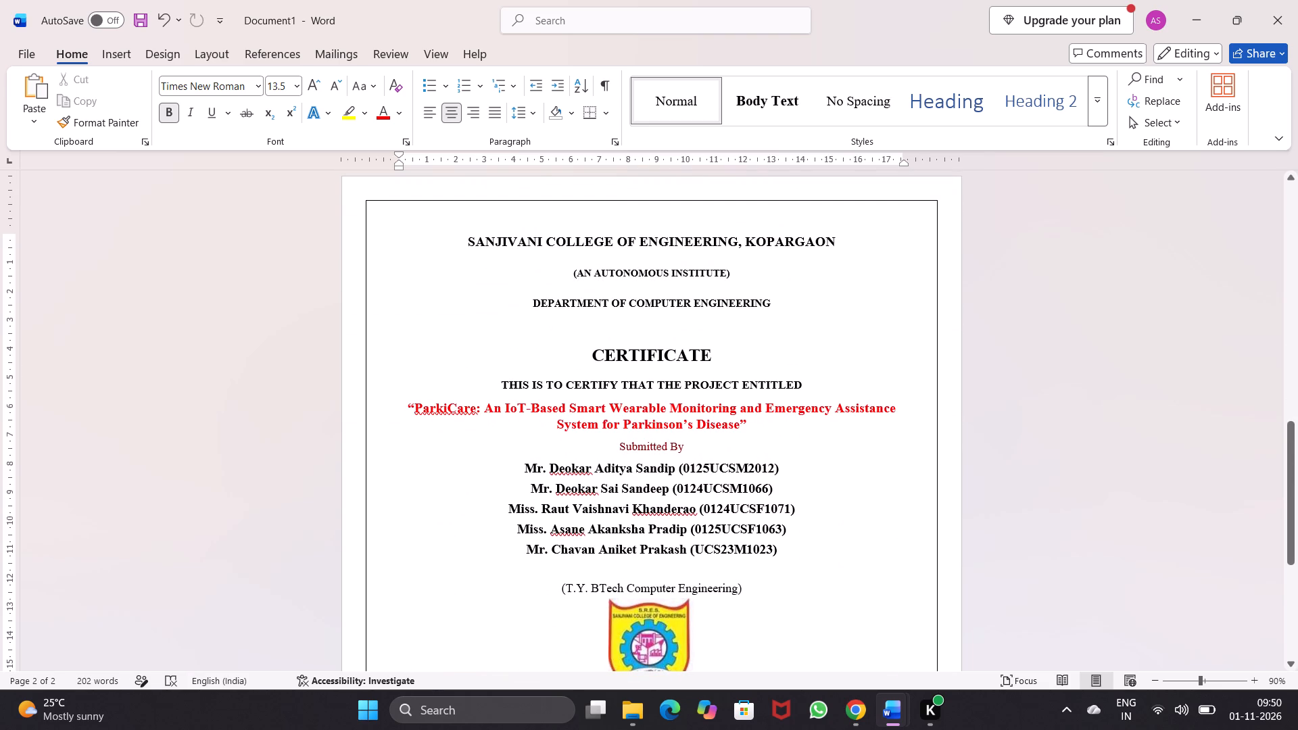
pyautogui.hotkey('shift', 'Down')
pyautogui.hotkey('shift', 'Down')
pyautogui.hotkey('shift', 'Left')
pyautogui.hotkey('shift', 'Left')
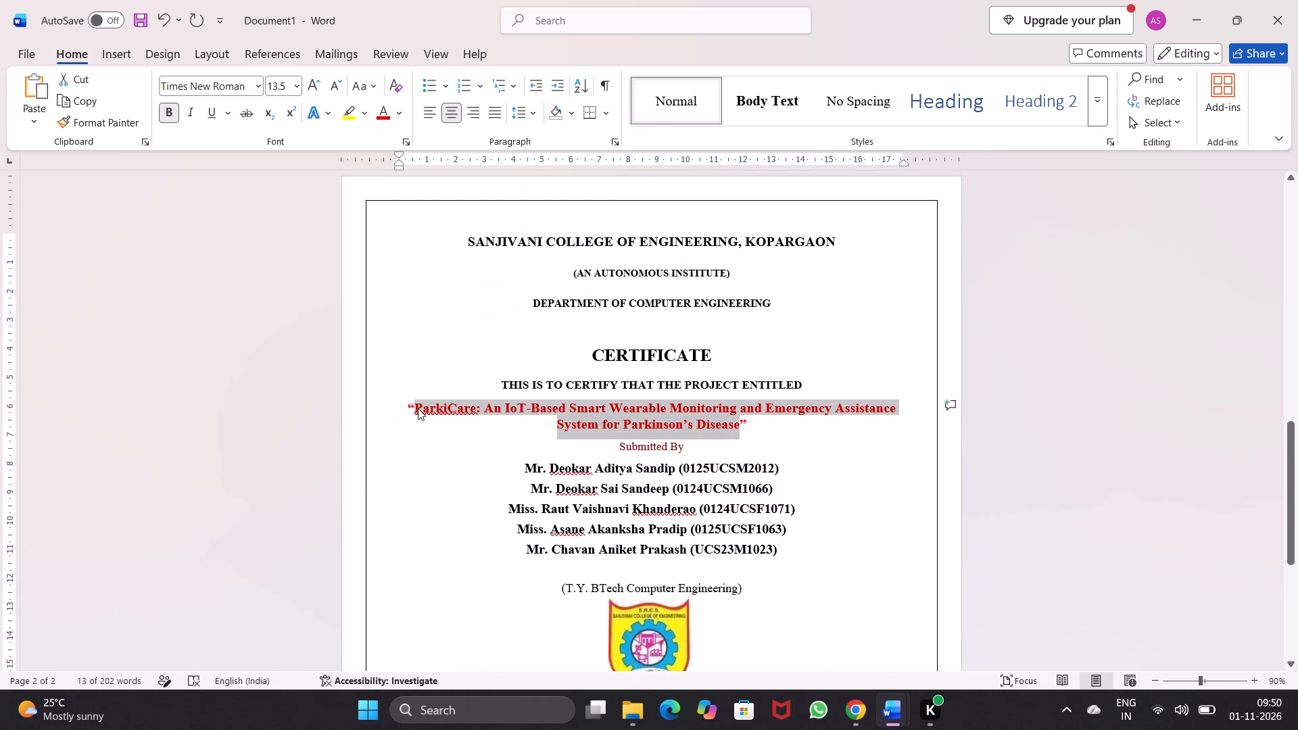
pyautogui.hotkey('ctrl', 'v')
# Compare the certificate page's project title and student list with the same section in IOT_FRONT.
pyautogui.scroll(-1, 418, 408)
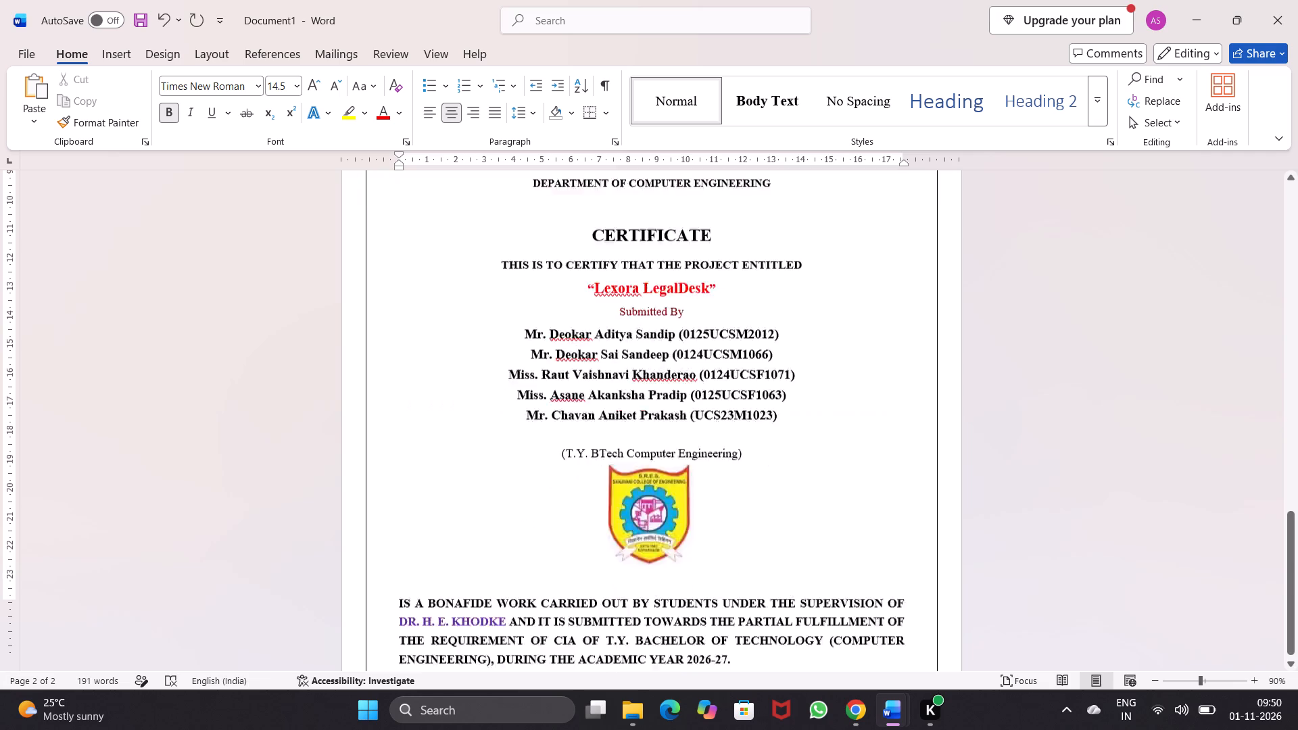
pyautogui.scroll(-2, 418, 408)
pyautogui.scroll(2, 418, 408)
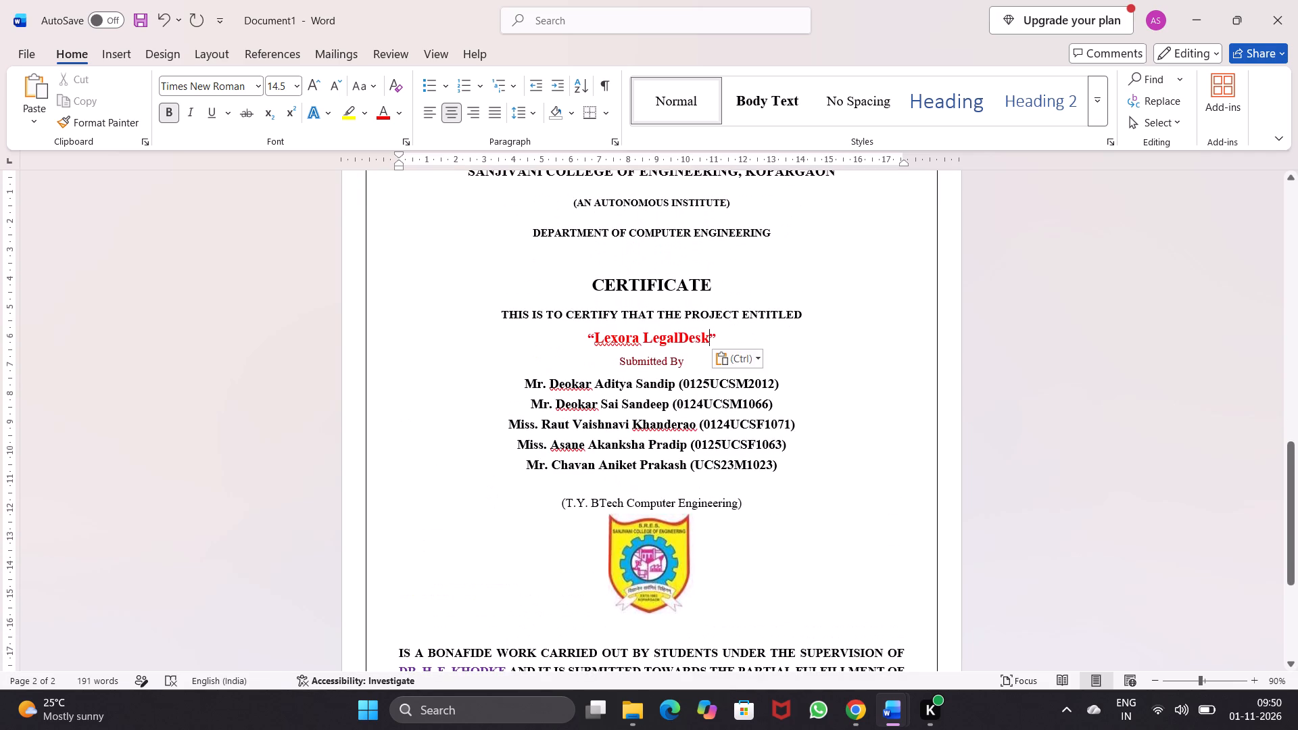
pyautogui.hotkey('alt', 'Tab')
pyautogui.scroll(-1, 644, 513)
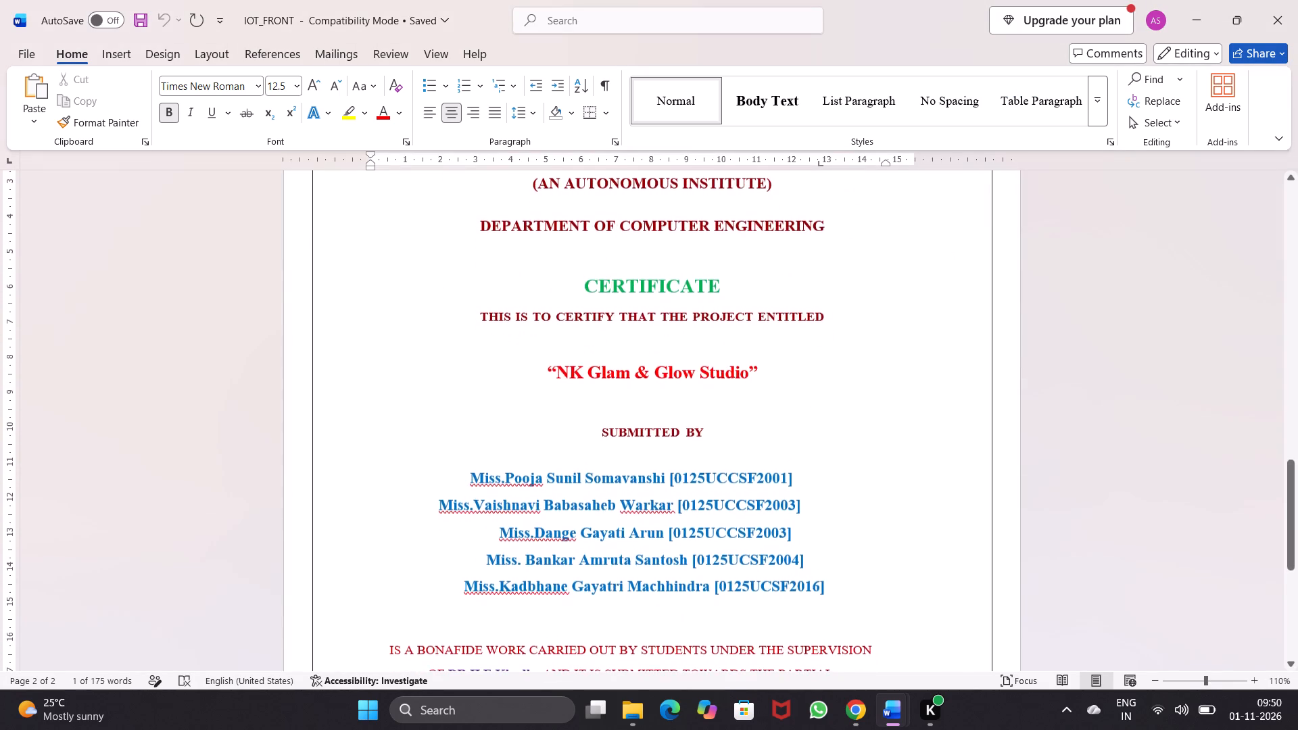
pyautogui.hotkey('alt', 'Tab')
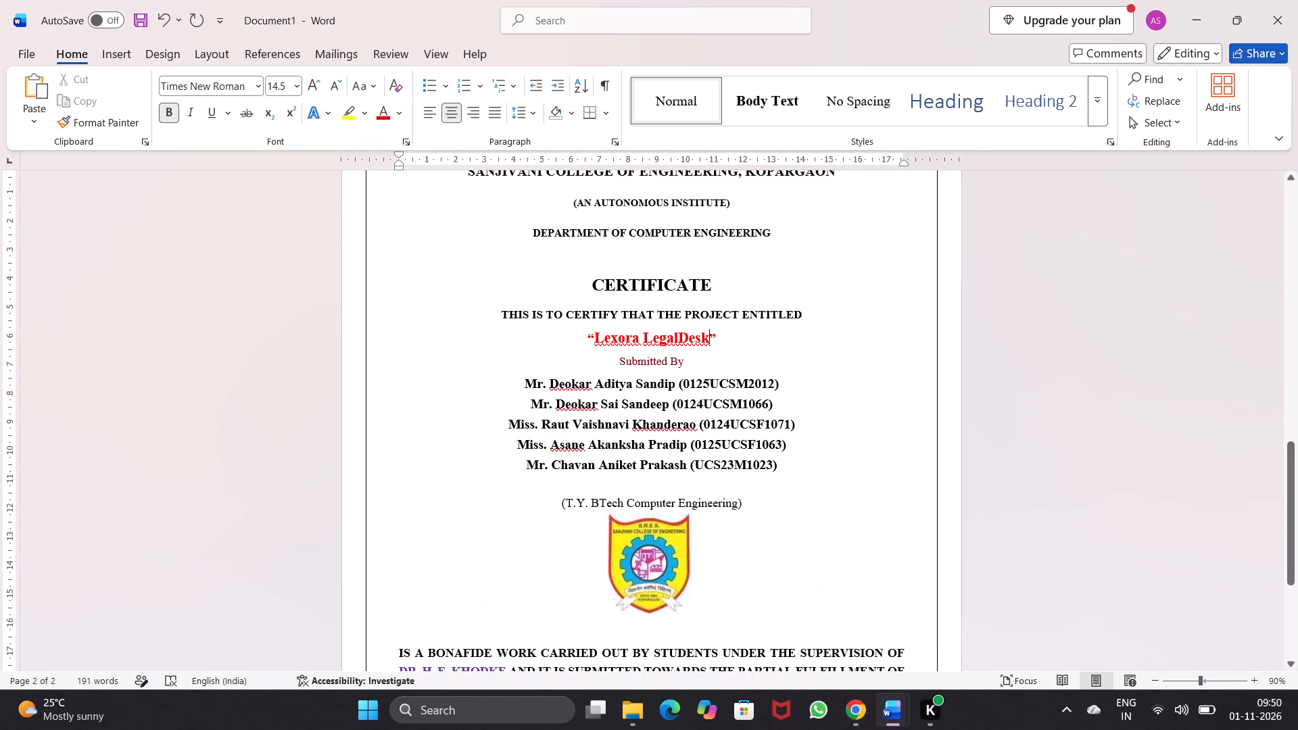
pyautogui.hotkey('alt', 'Tab')
pyautogui.hotkey('alt', 'Tab')
pyautogui.scroll(-1, 644, 513)
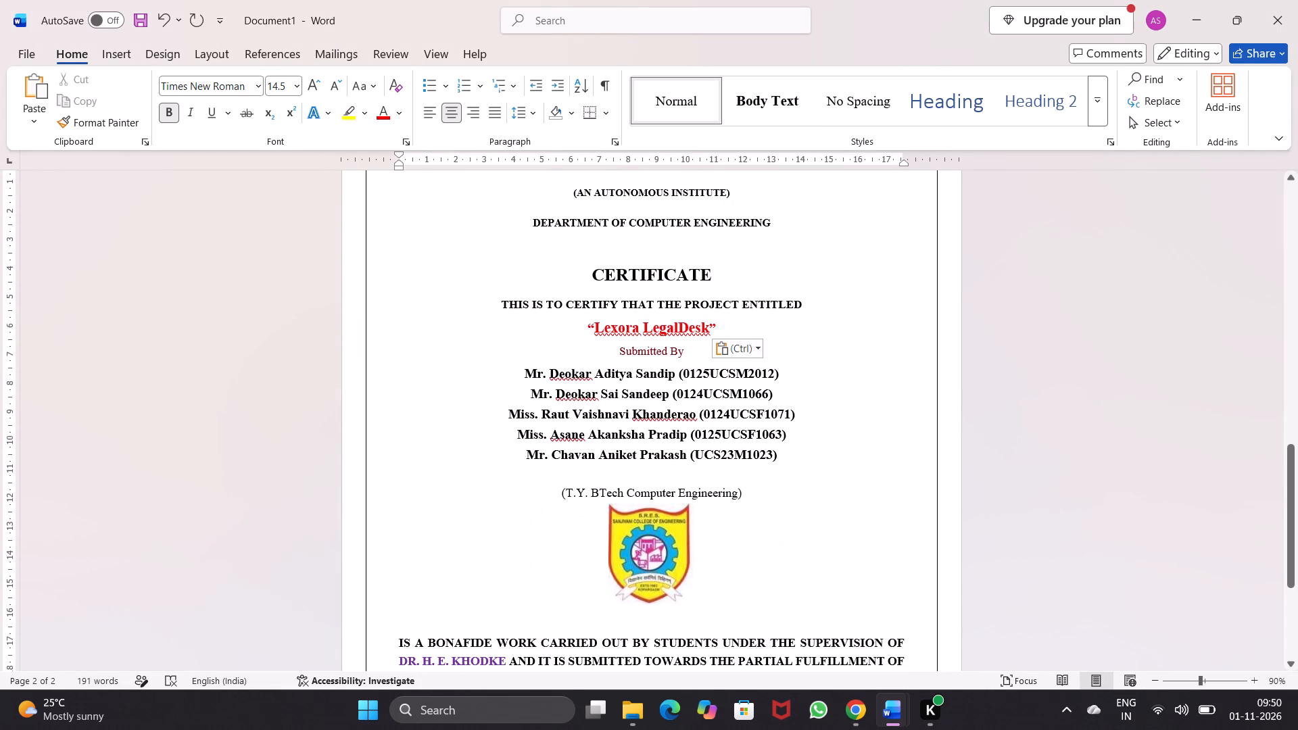
# Replace the five student lines under Submitted By on the certificate page with the five blue student lines copied from the cover page.
pyautogui.scroll(3, 644, 513)
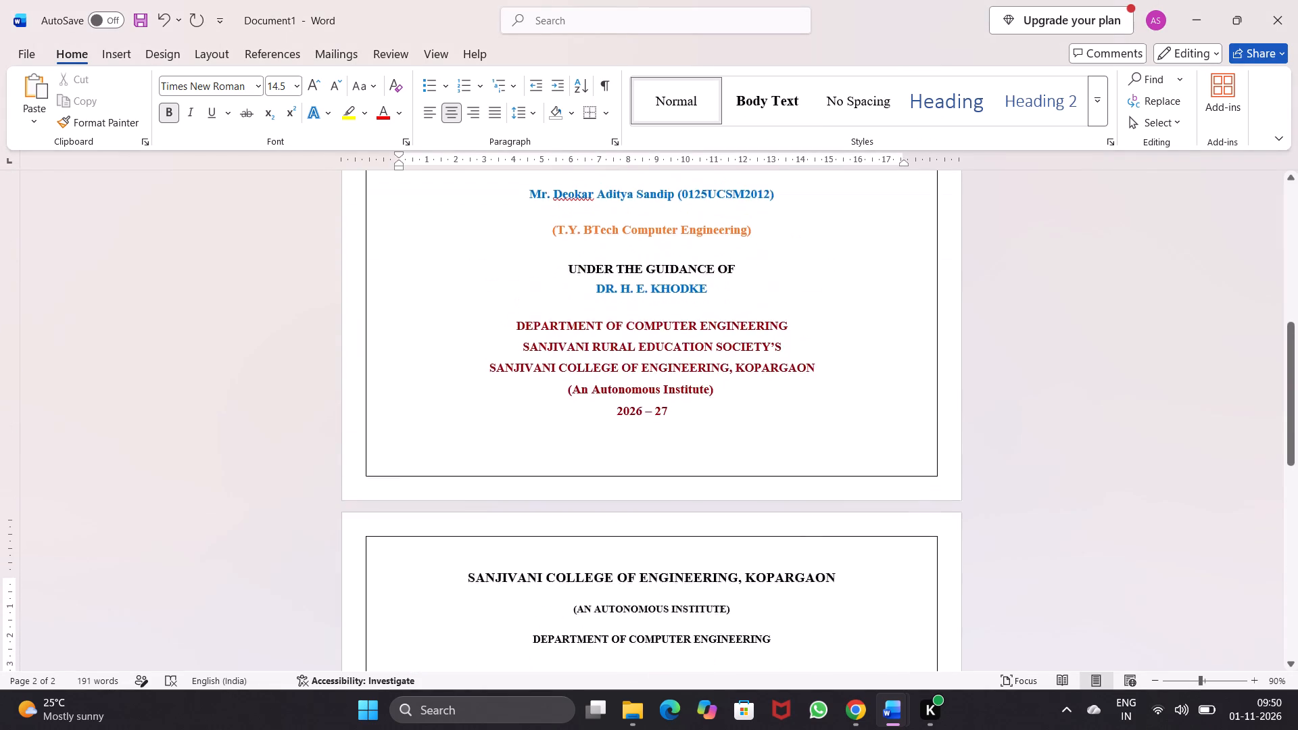
pyautogui.scroll(1, 644, 513)
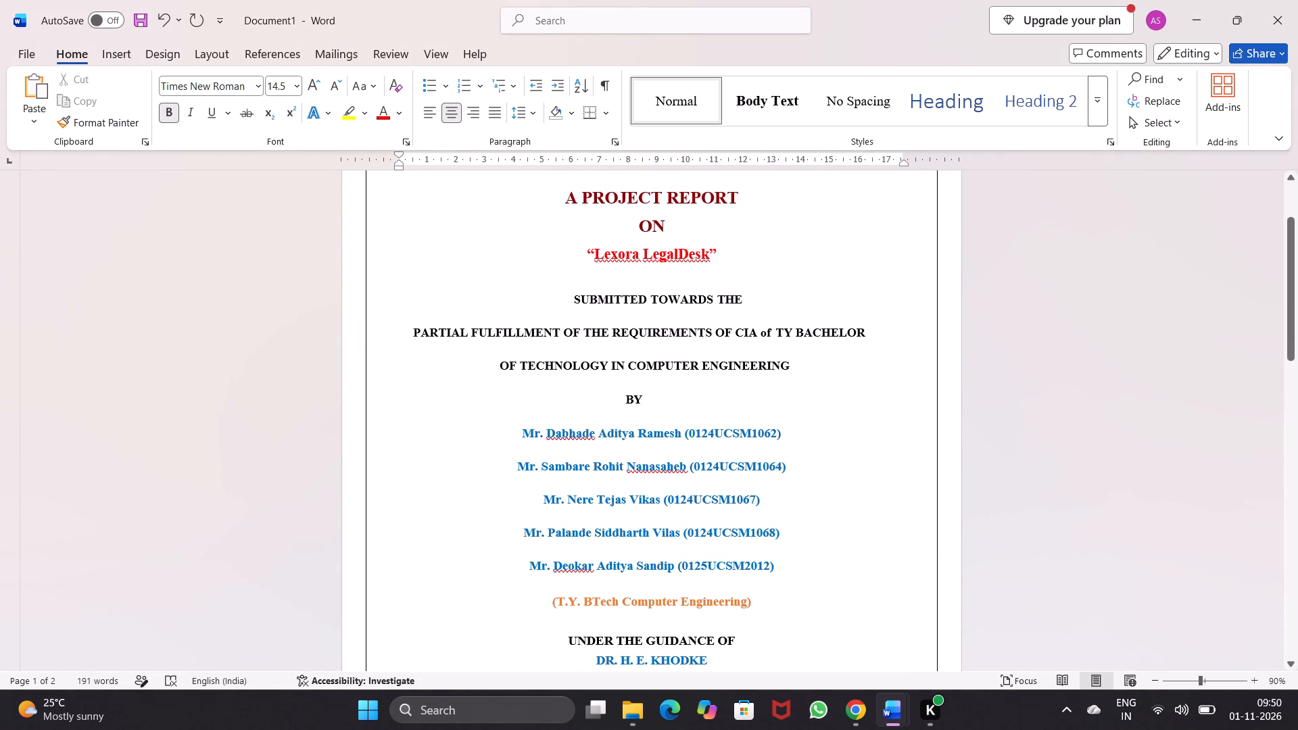
pyautogui.click(524, 435)
pyautogui.hotkey('shift', 'Down')
pyautogui.hotkey('shift', 'Down')
pyautogui.hotkey('shift', 'Down')
pyautogui.hotkey('shift', 'Down')
pyautogui.hotkey('shift', 'Down')
pyautogui.hotkey('shift', 'Down')
pyautogui.hotkey('shift', 'Down')
pyautogui.hotkey('shift', 'Down')
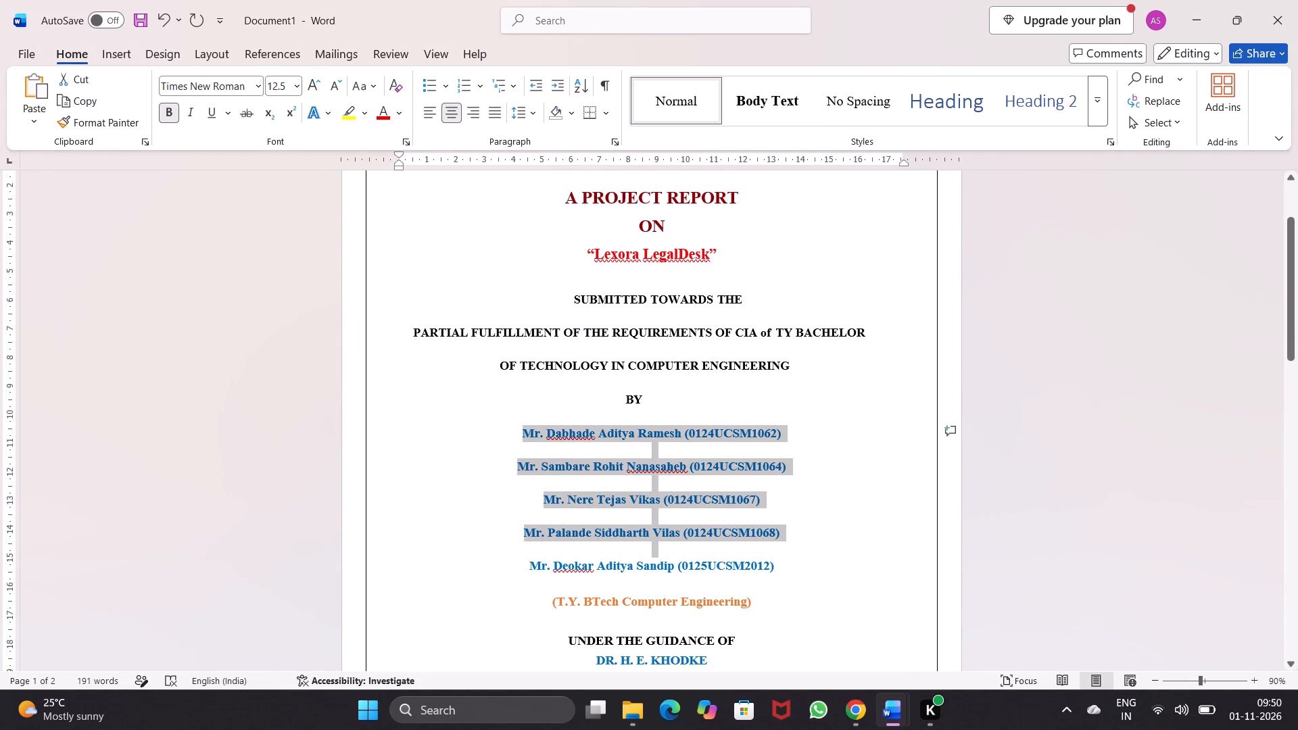
pyautogui.hotkey('shift', 'Down')
pyautogui.hotkey('ctrl', 'c')
pyautogui.scroll(-2, 524, 435)
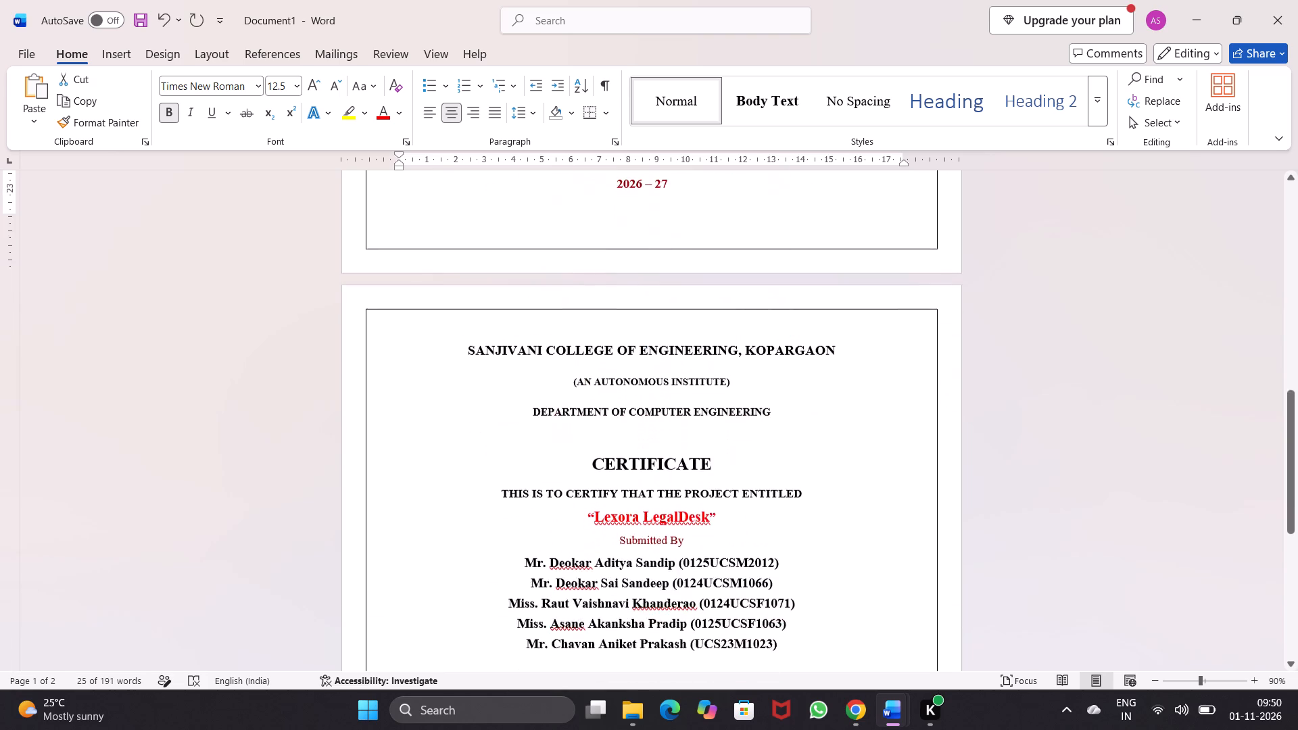
pyautogui.scroll(-2, 524, 435)
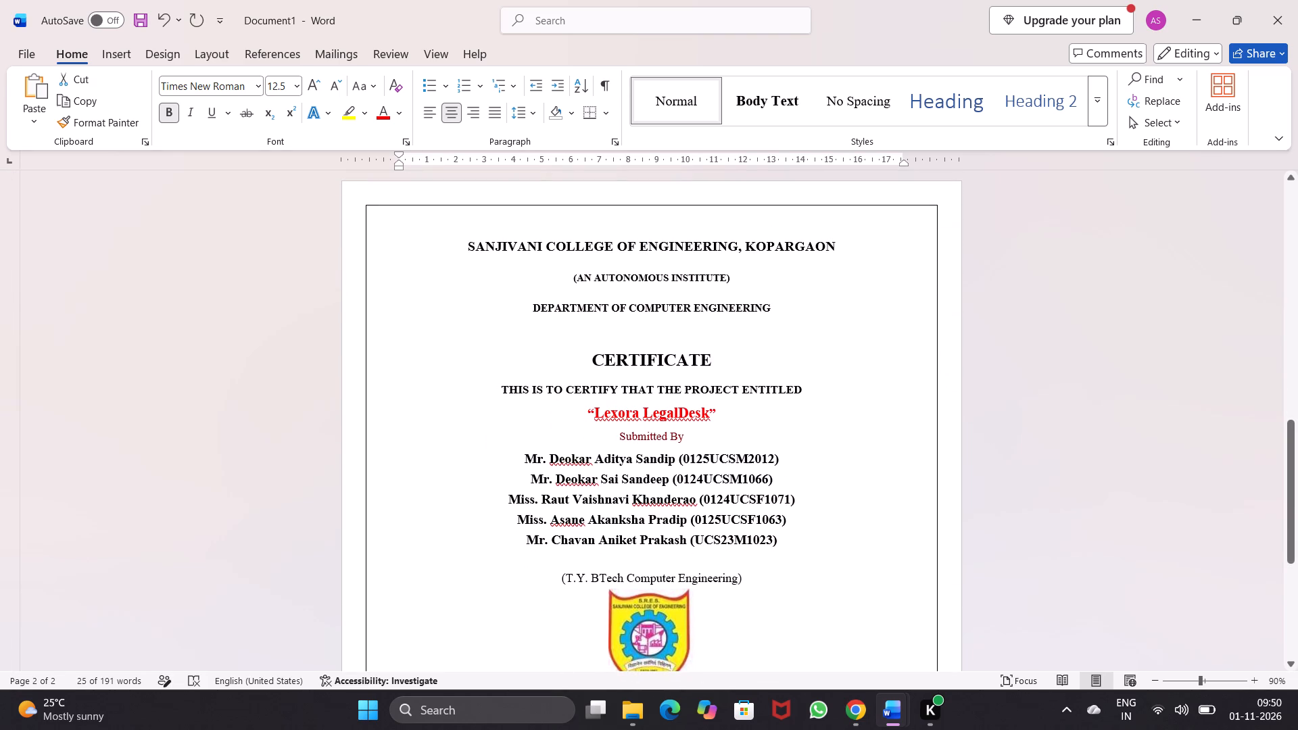
pyautogui.click(526, 465)
pyautogui.hotkey('shift', 'Down')
pyautogui.hotkey('shift', 'Down')
pyautogui.hotkey('shift', 'Down')
pyautogui.hotkey('shift', 'Down')
pyautogui.hotkey('shift', 'Down')
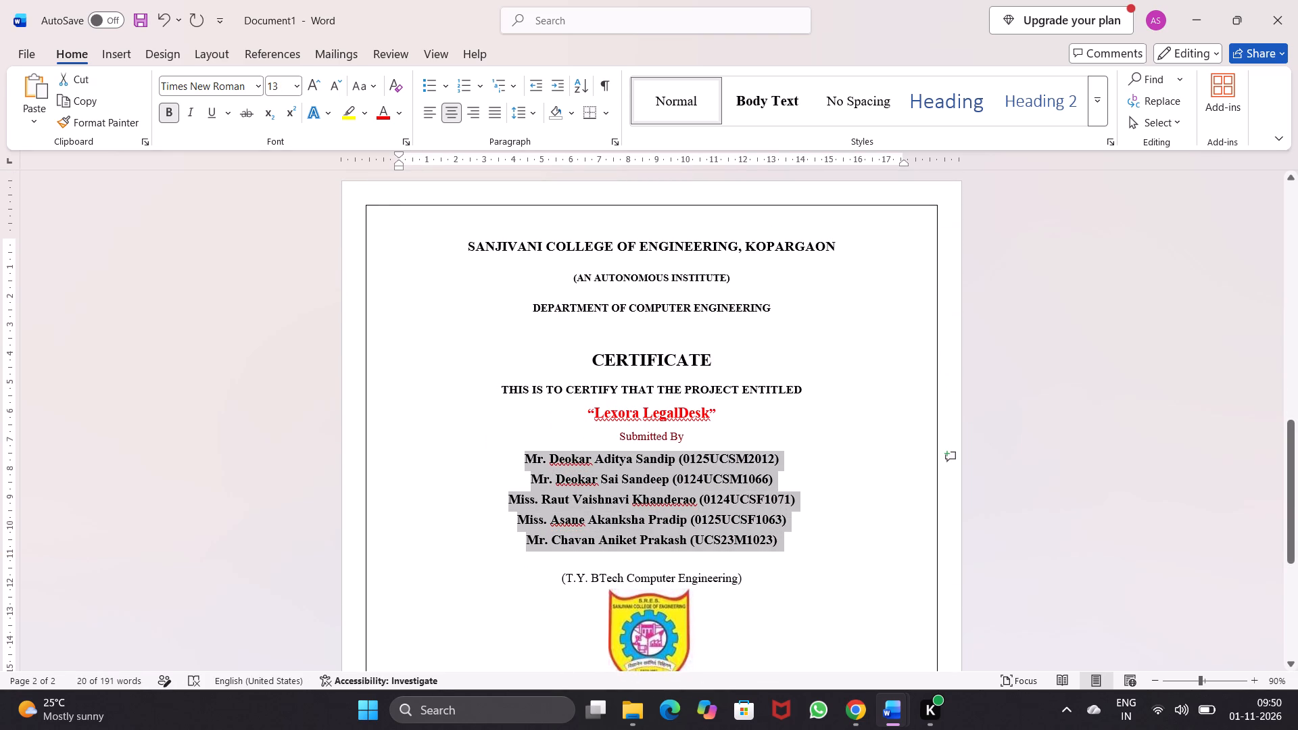
pyautogui.hotkey('ctrl', 'v')
# Set the paragraph spacing after the certificate page's five student lines to 0 pt.
pyautogui.scroll(-1, 526, 465)
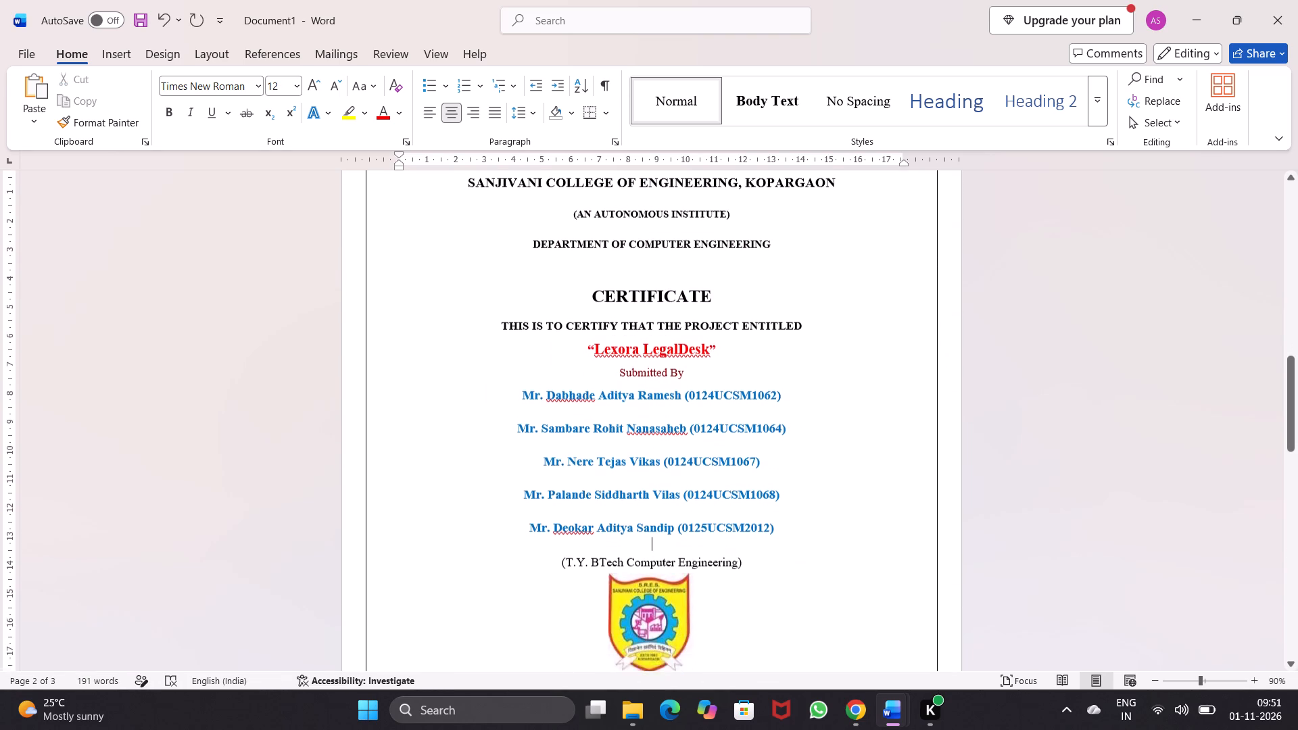
pyautogui.scroll(-1, 526, 465)
pyautogui.hotkey('shift', 'Up')
pyautogui.hotkey('shift', 'Up')
pyautogui.hotkey('shift', 'Up')
pyautogui.hotkey('shift', 'Up')
pyautogui.hotkey('shift', 'Up')
pyautogui.hotkey('shift', 'Up')
pyautogui.hotkey('shift', 'Up')
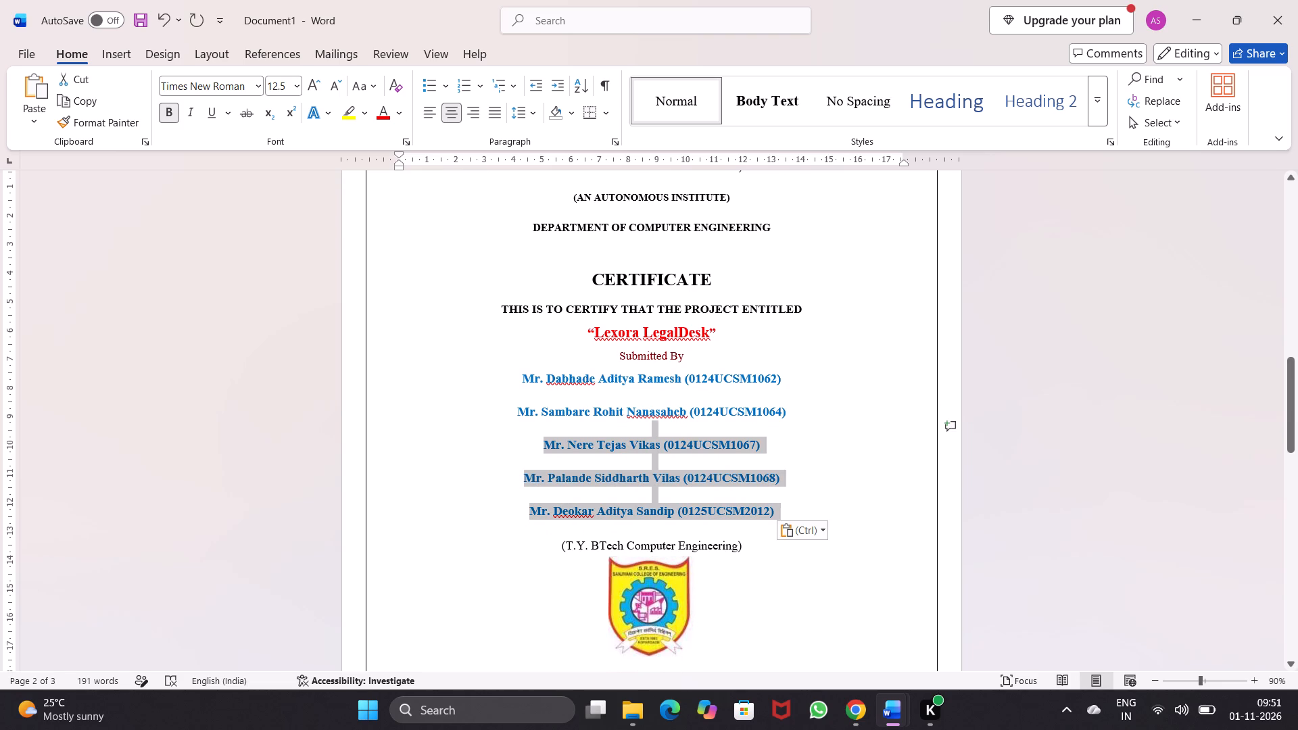
pyautogui.hotkey('shift', 'Up')
pyautogui.hotkey('shift', 'Up')
pyautogui.hotkey('shift', 'Up')
pyautogui.hotkey('shift', 'Right')
pyautogui.hotkey('shift', 'Right')
pyautogui.hotkey('shift', 'Right')
pyautogui.hotkey('shift', 'Right')
pyautogui.hotkey('shift', 'Right')
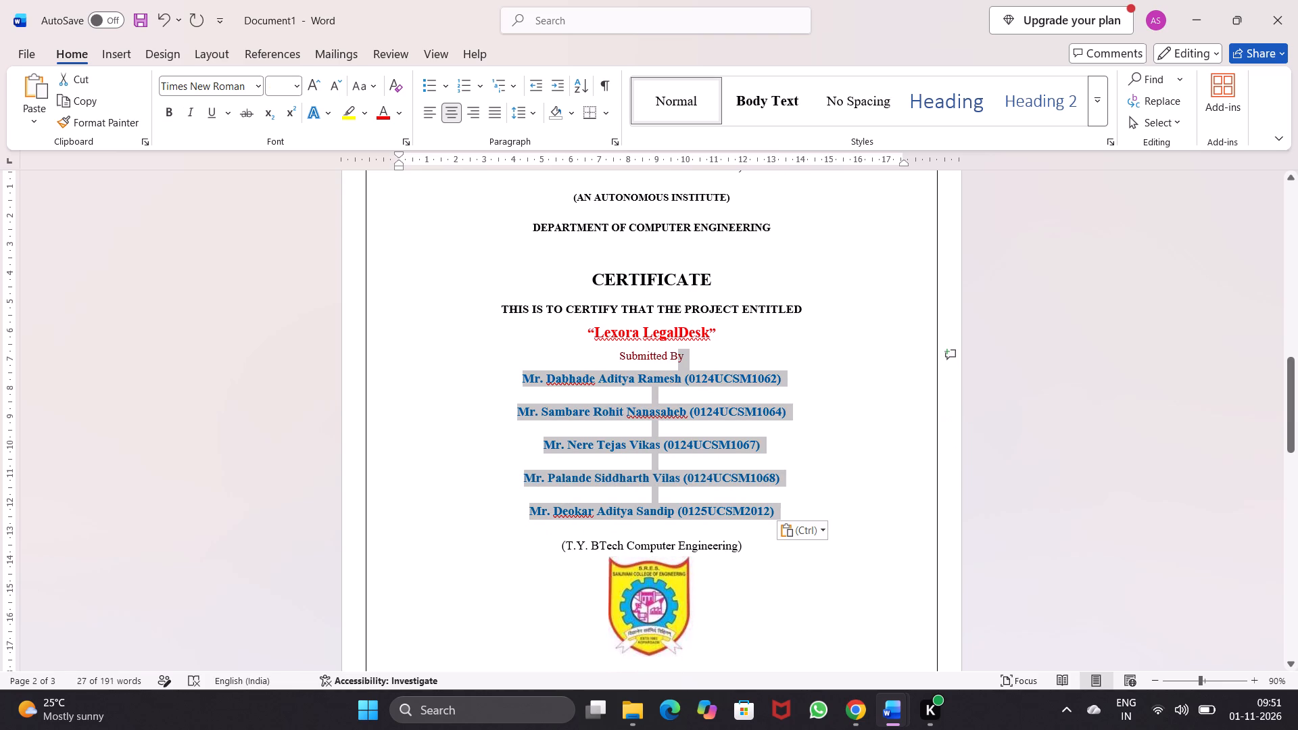
pyautogui.hotkey('shift', 'Right')
pyautogui.hotkey('shift', 'Right')
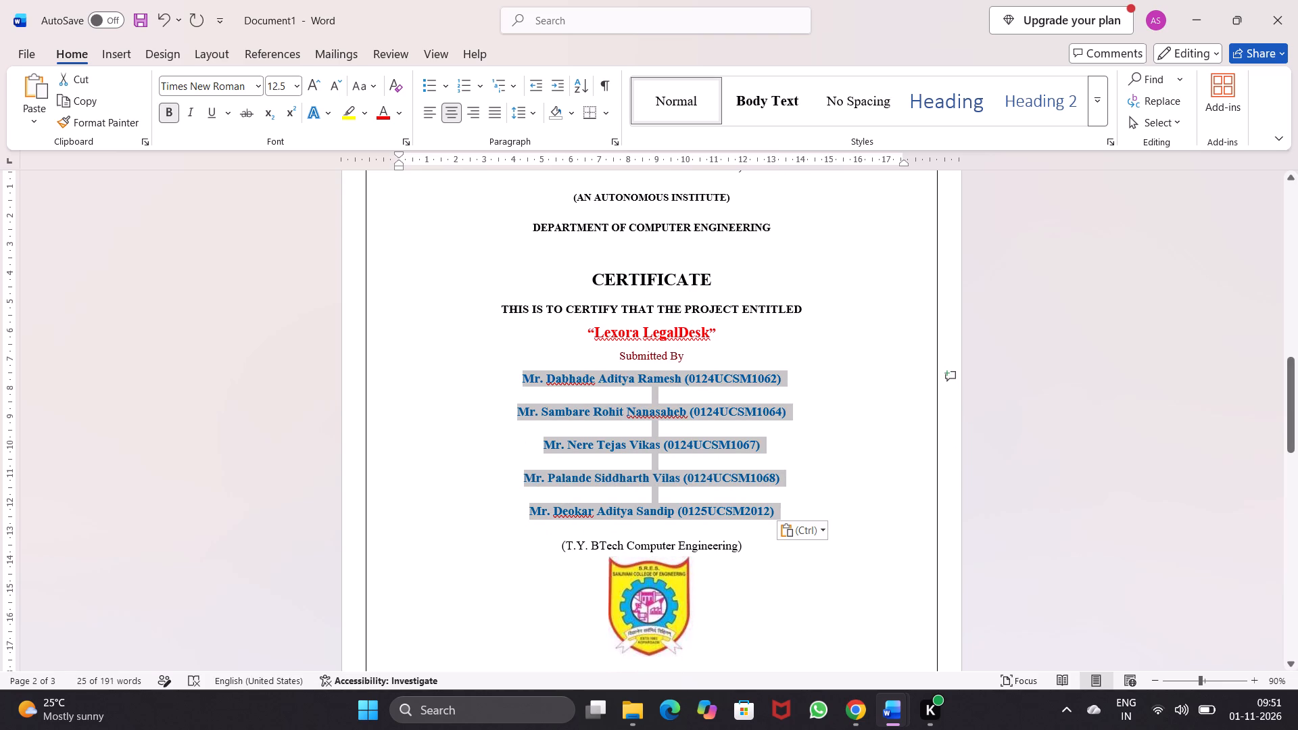
pyautogui.click(531, 105)
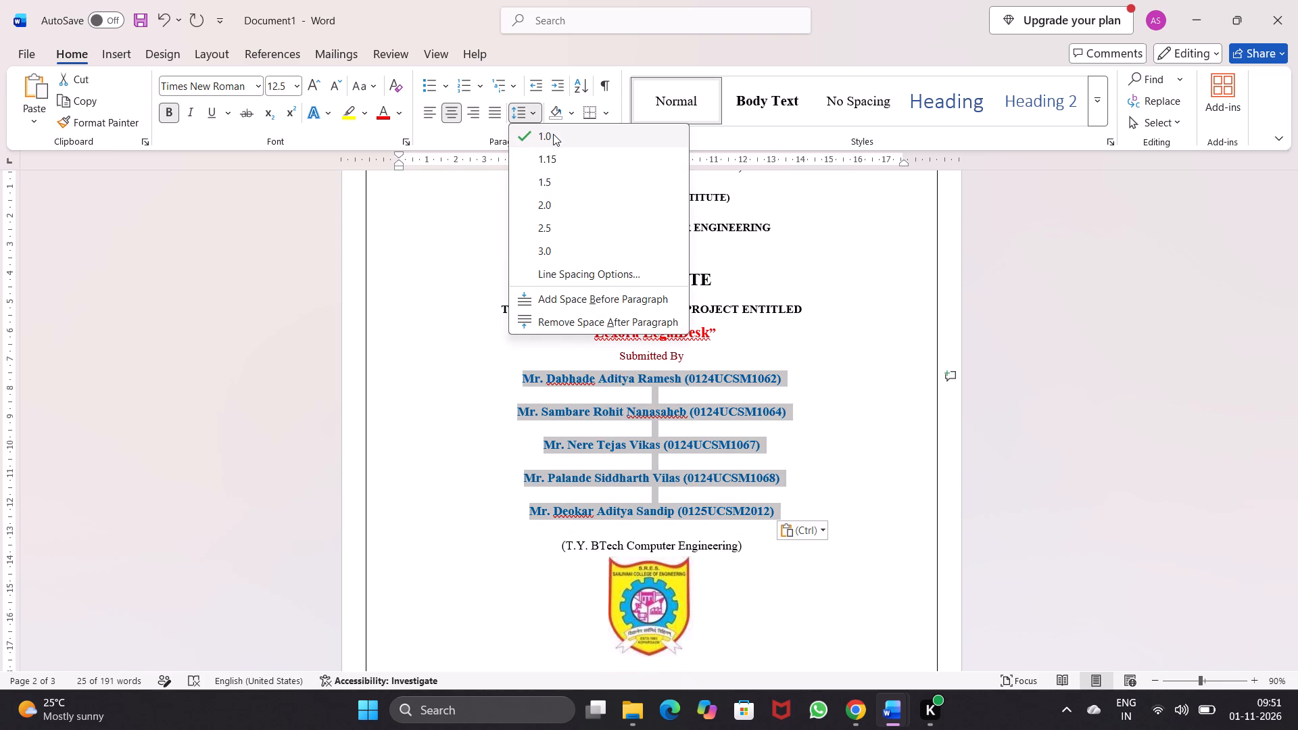
pyautogui.click(578, 278)
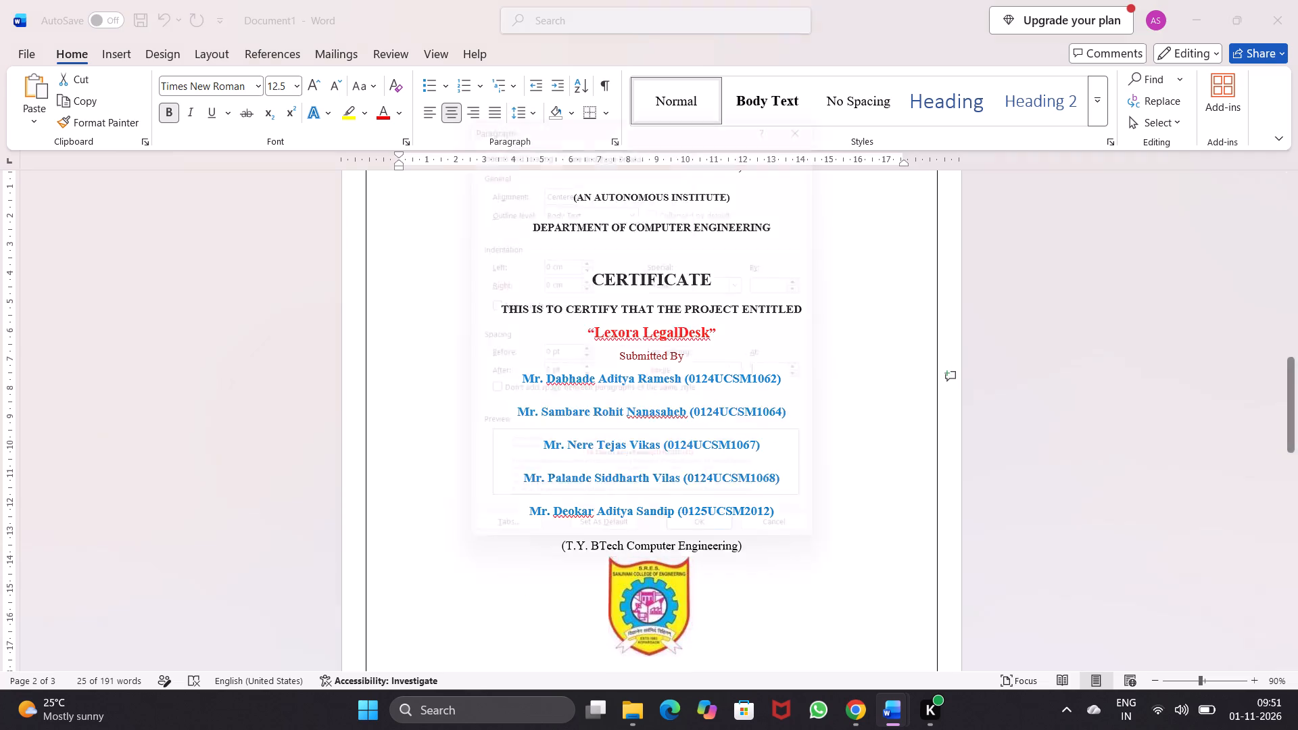
pyautogui.click(544, 379)
pyautogui.press('BackSpace')
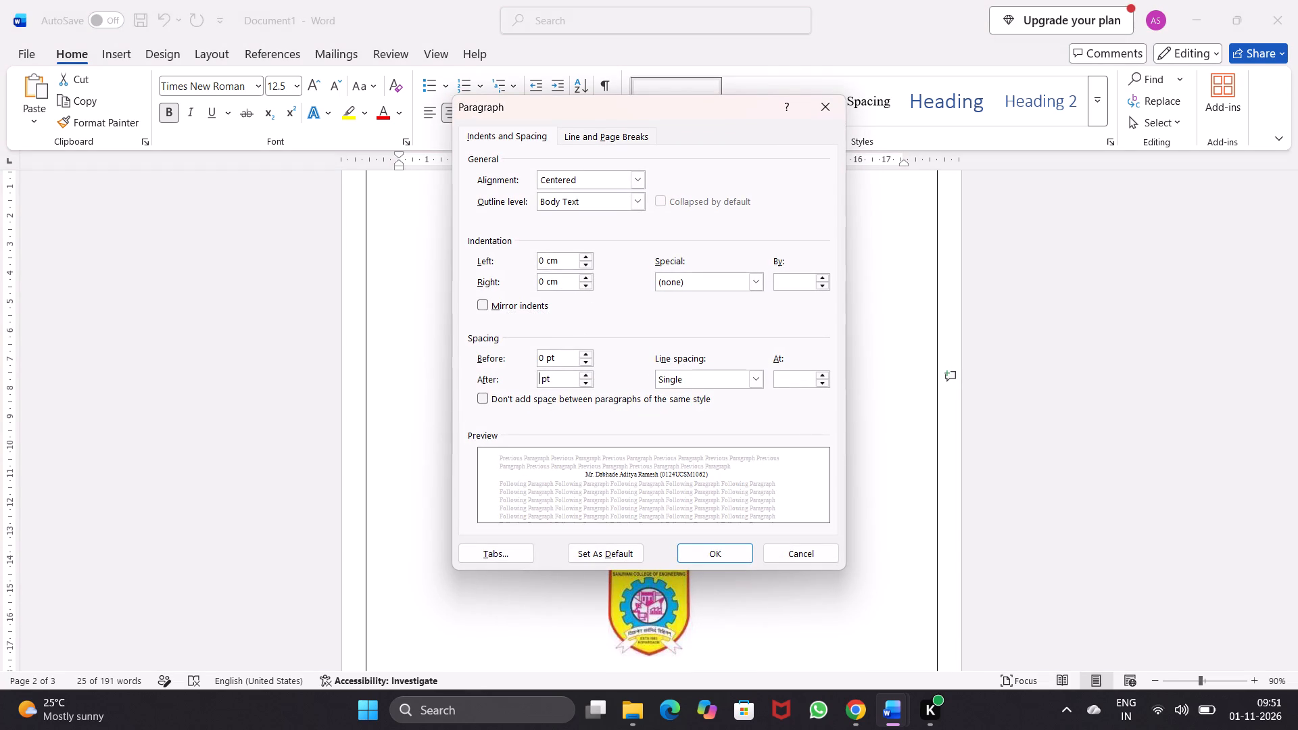
pyautogui.press('0')
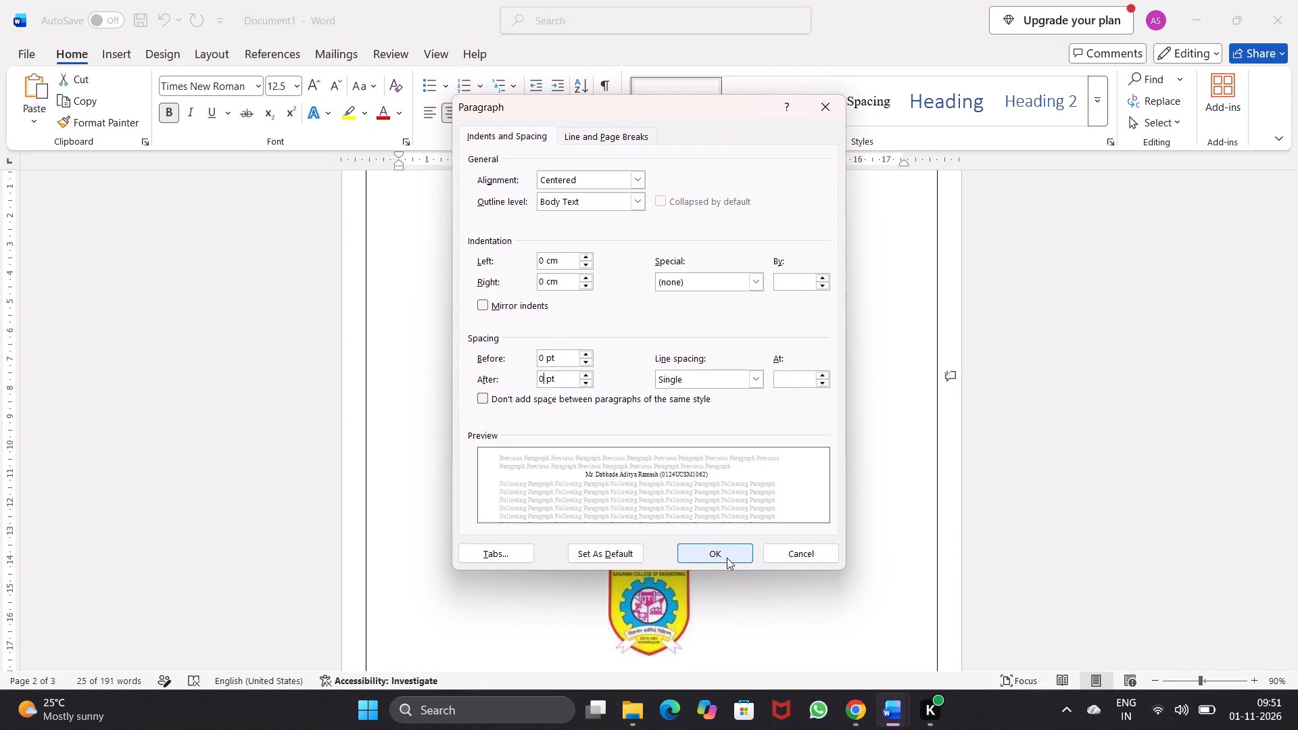
pyautogui.click(727, 557)
# Delete a blank line above the signature names so the whole signature block fits on the certificate page.
pyautogui.scroll(-1, 786, 487)
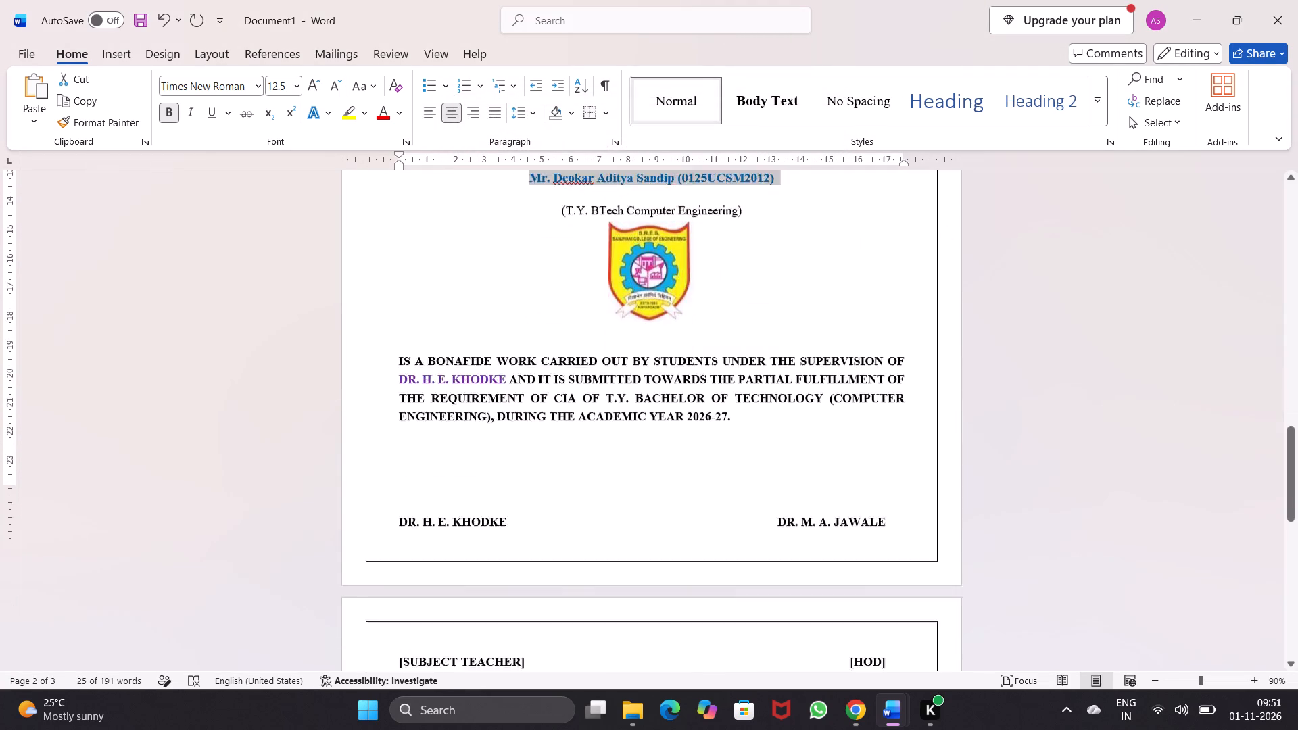
pyautogui.scroll(-2, 786, 487)
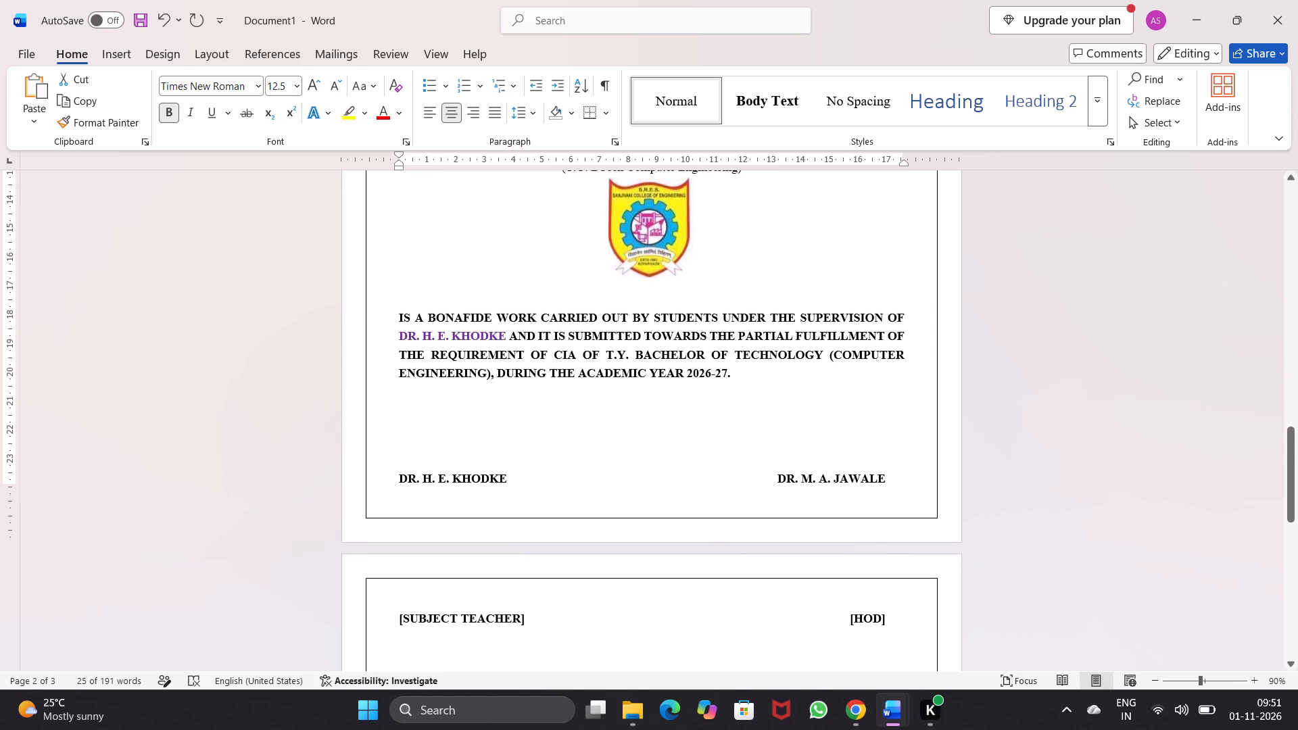
pyautogui.click(394, 478)
pyautogui.press('BackSpace')
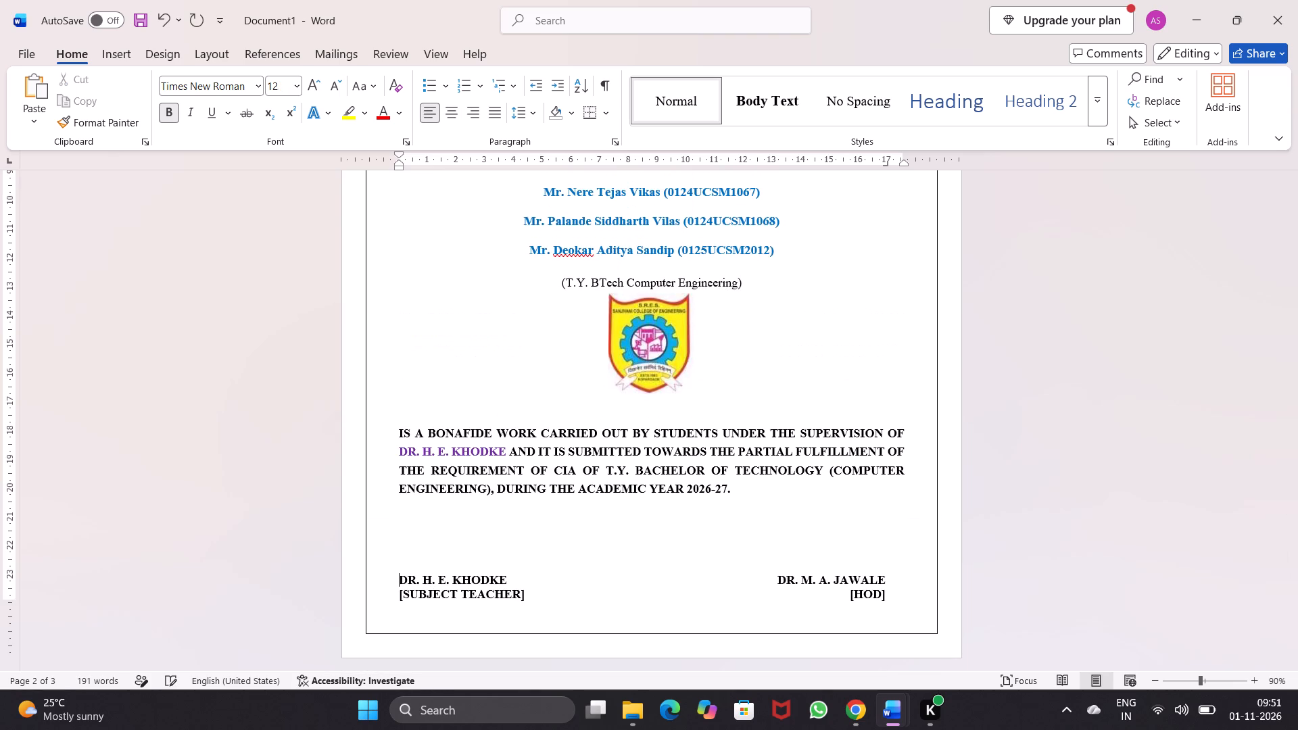
# Review the finished cover and certificate pages of Document1 from top to bottom, with a brief look at IOT_FRONT's certificate page.
pyautogui.scroll(2, 394, 478)
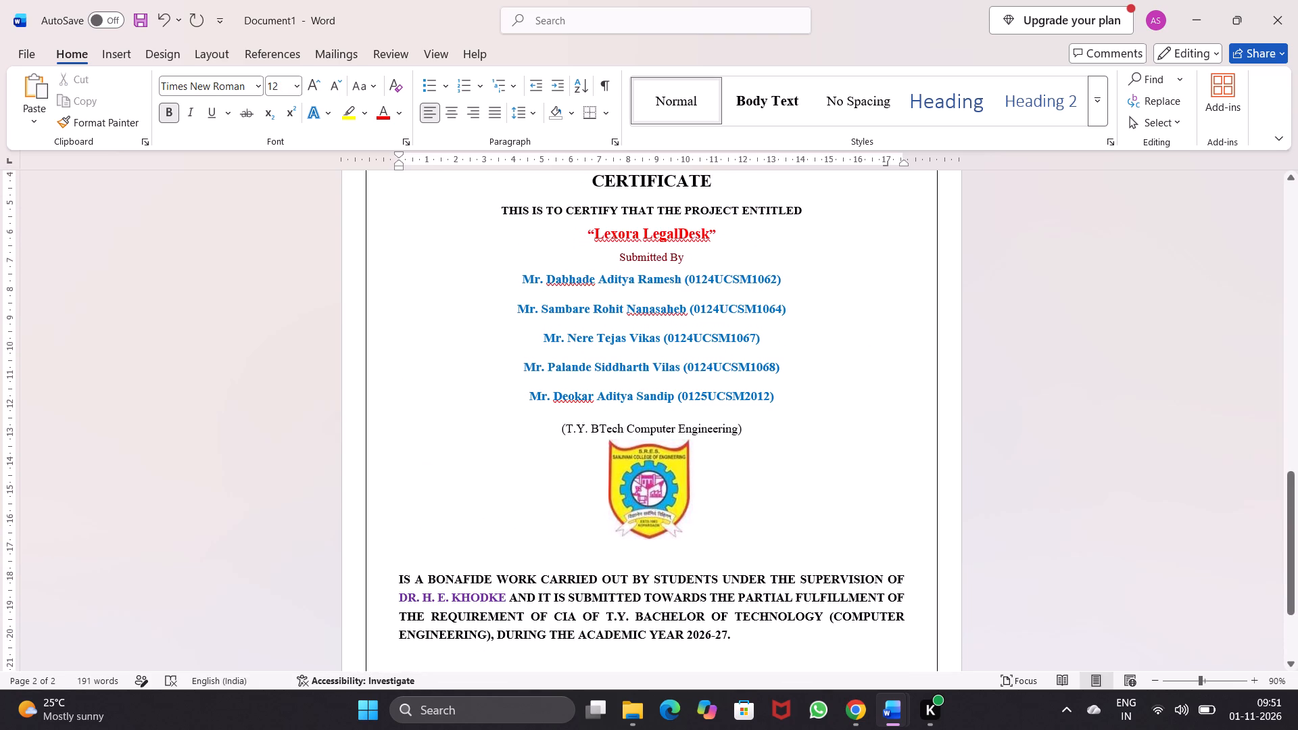
pyautogui.scroll(1, 571, 339)
pyautogui.hotkey('alt', 'Tab')
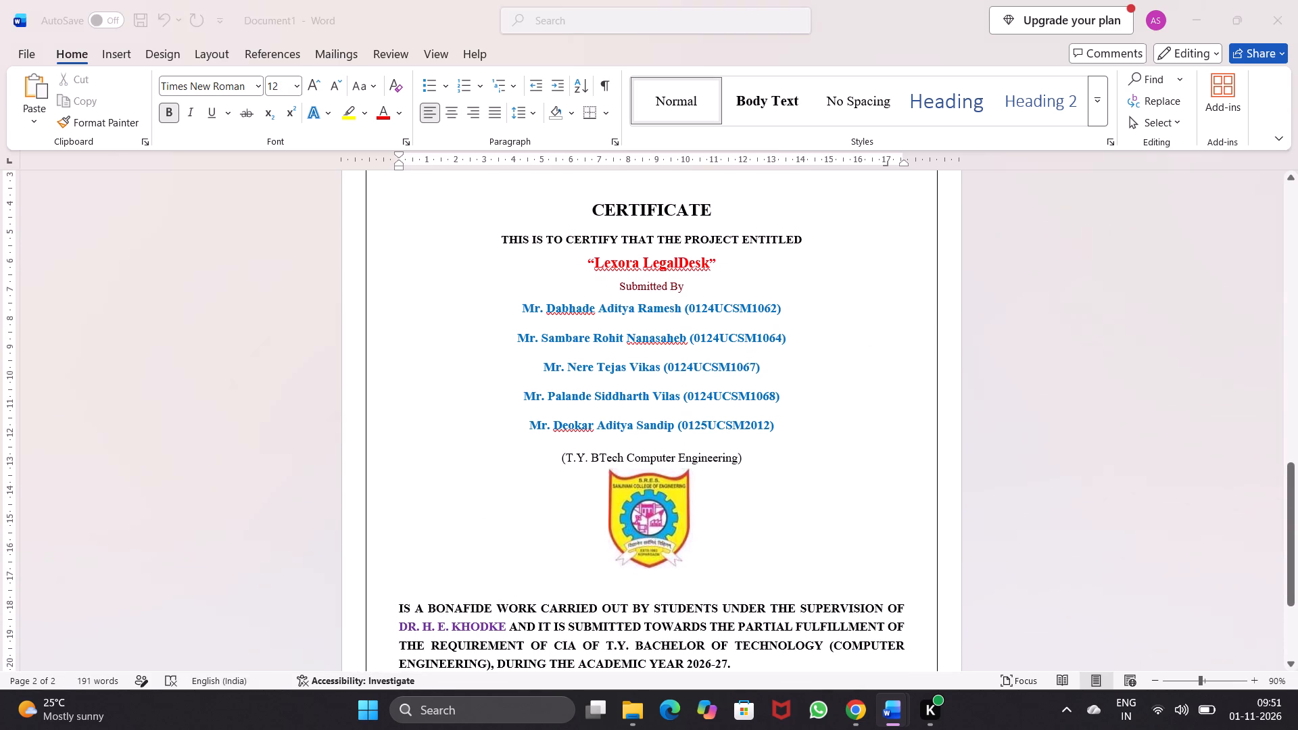
pyautogui.scroll(-6, 615, 425)
pyautogui.hotkey('alt', 'Tab')
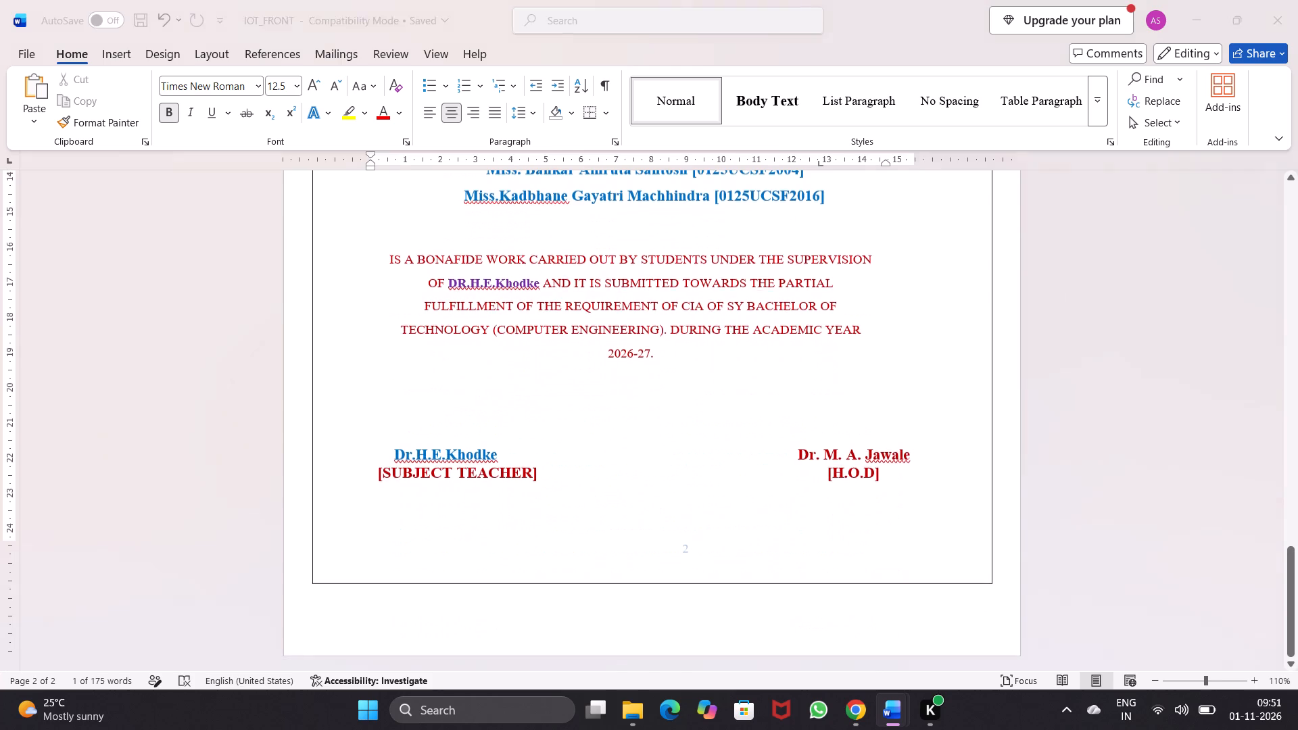
pyautogui.scroll(3, 615, 472)
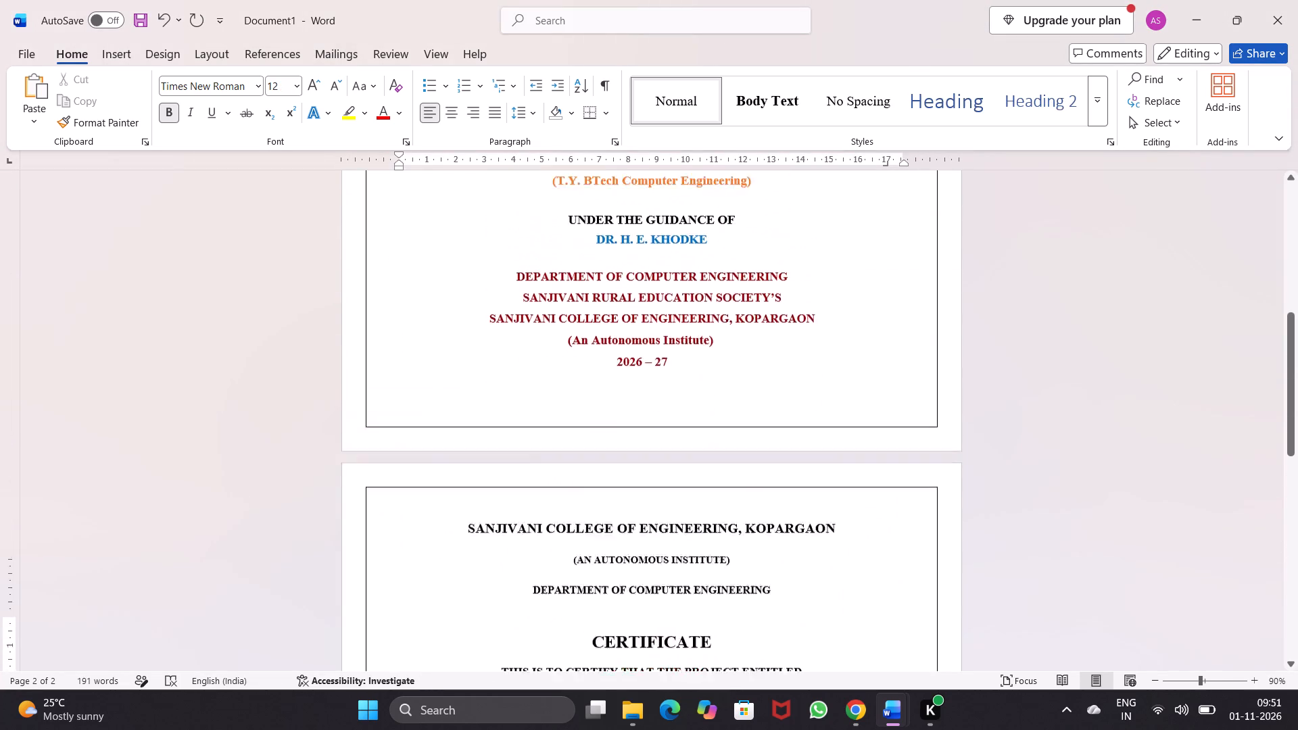
pyautogui.scroll(2, 615, 472)
pyautogui.scroll(-4, 615, 472)
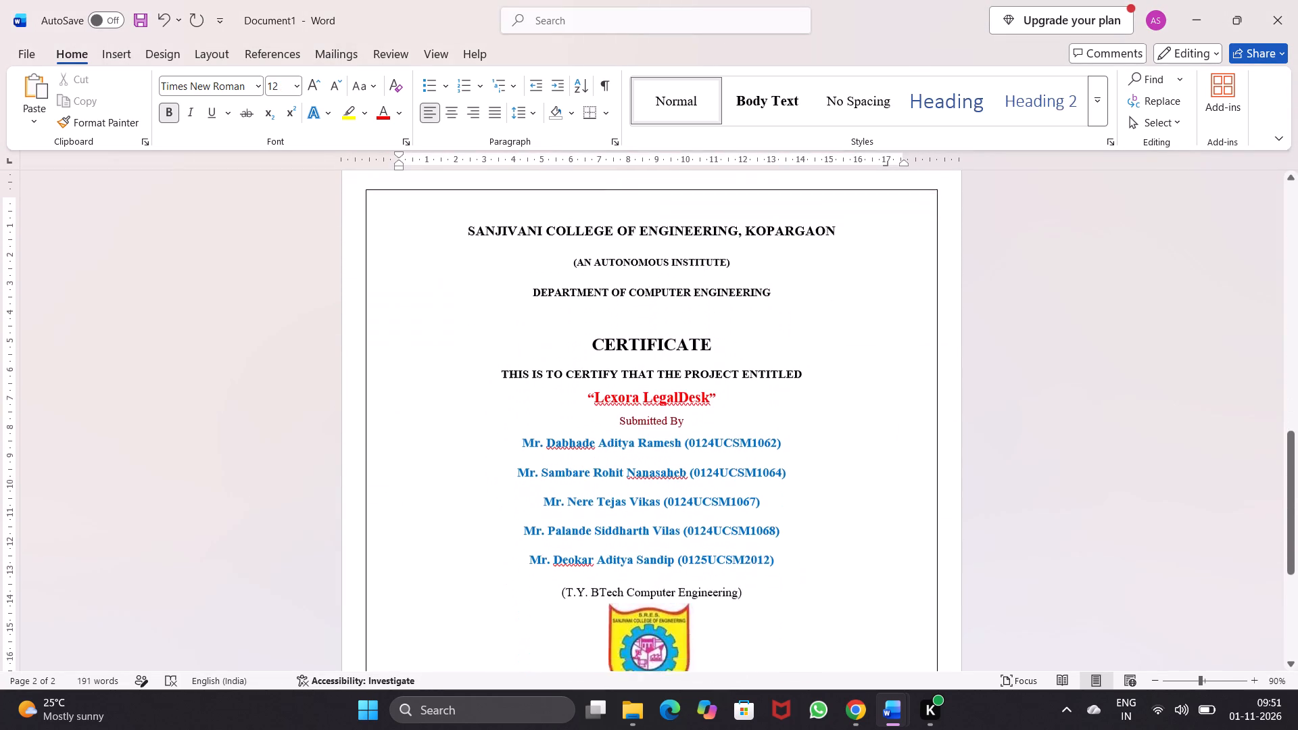
pyautogui.scroll(-2, 615, 472)
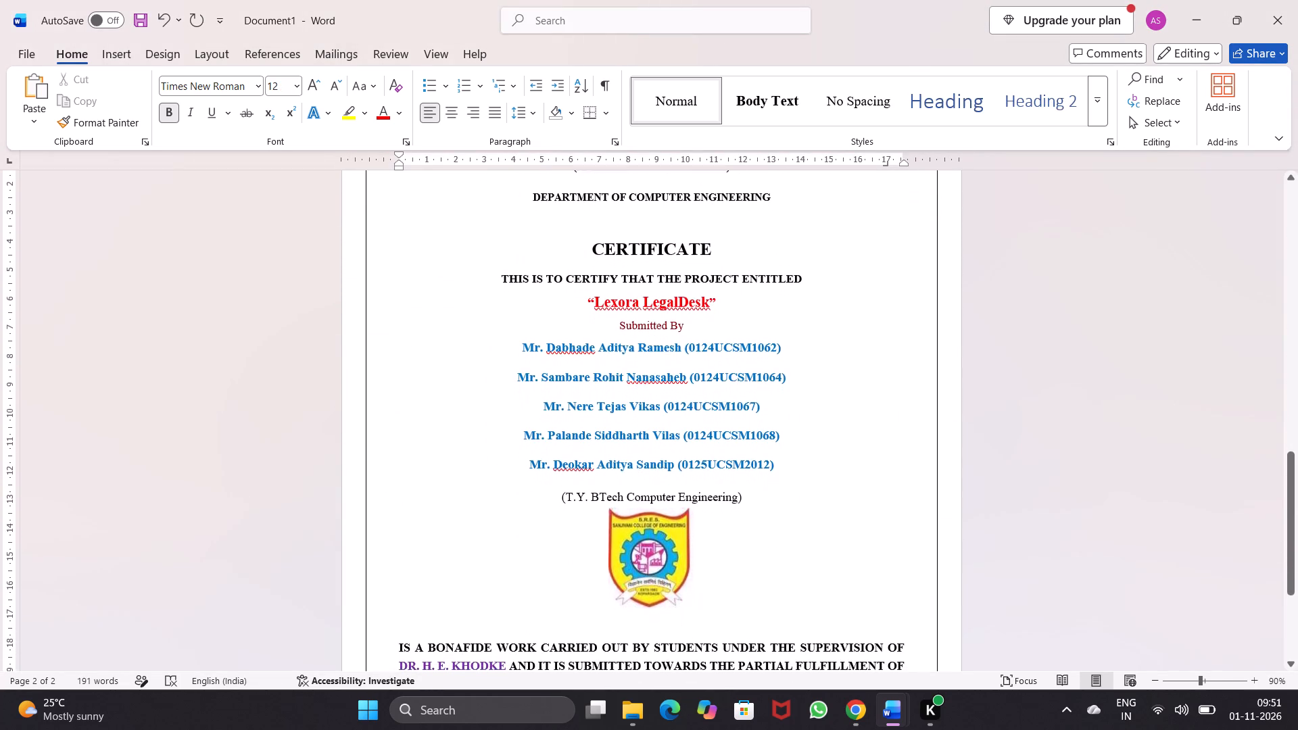
pyautogui.scroll(-1, 615, 472)
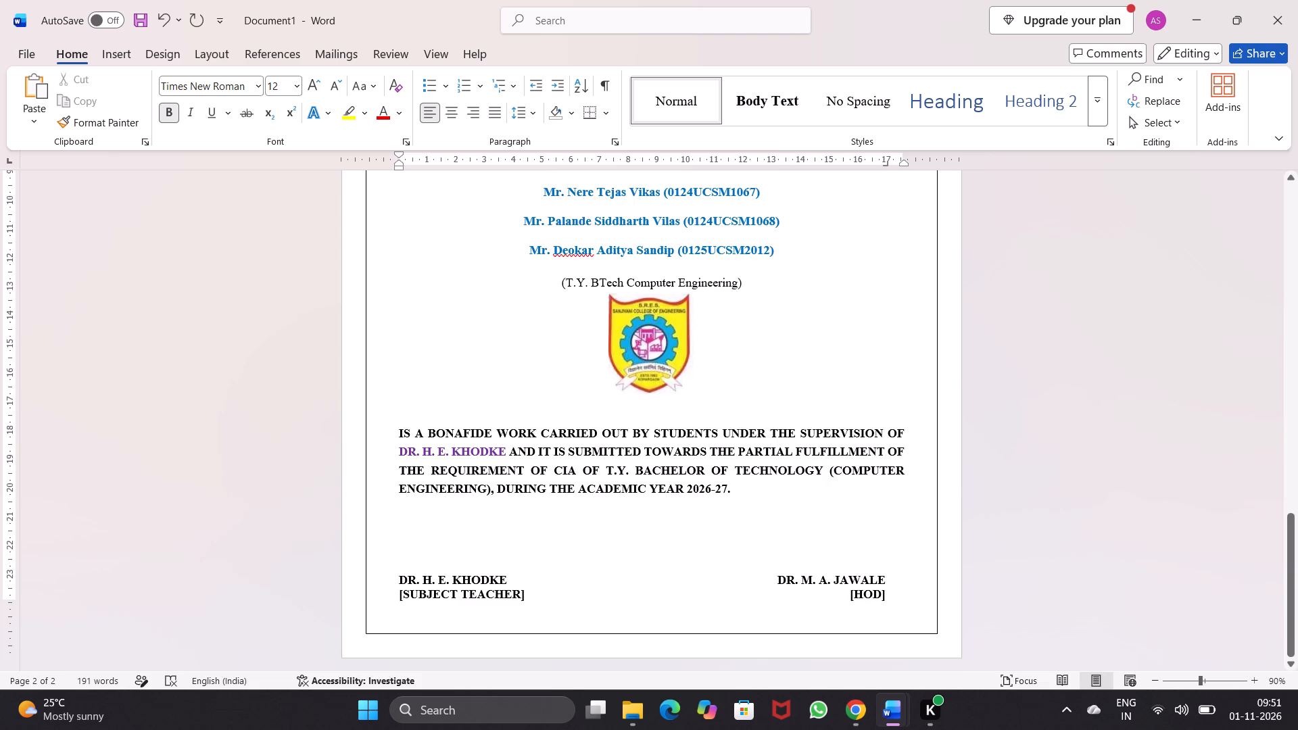
pyautogui.scroll(11, 615, 472)
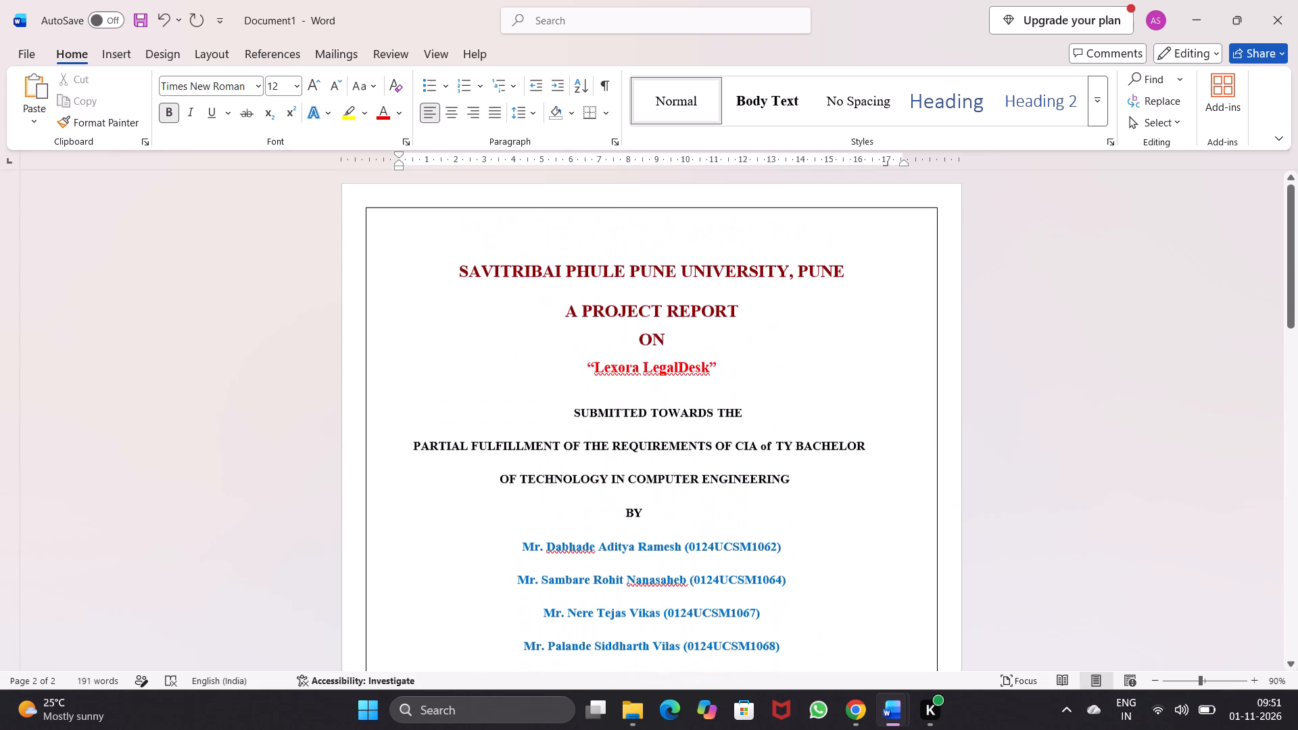
pyautogui.hotkey('ctrl', 's')
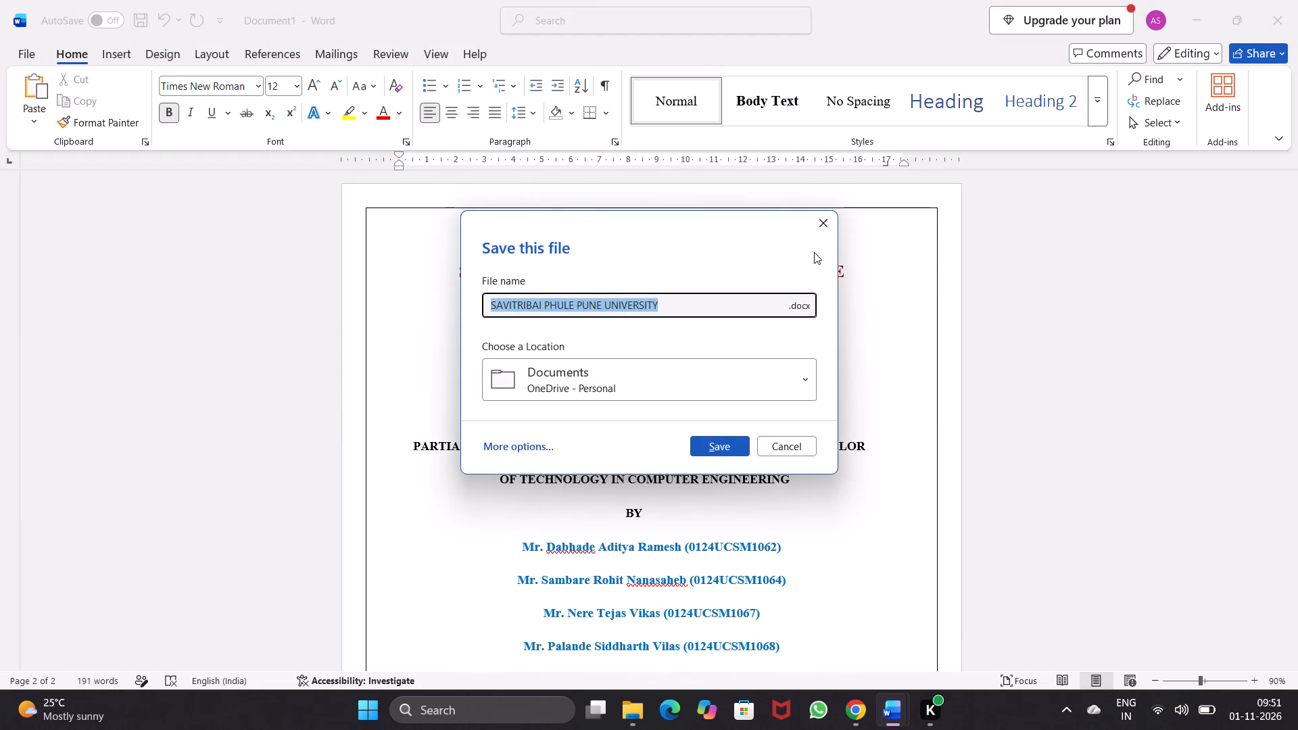
pyautogui.click(828, 225)
# Add an empty line after the [HOD] signature label to start a third page.
pyautogui.scroll(-9, 769, 330)
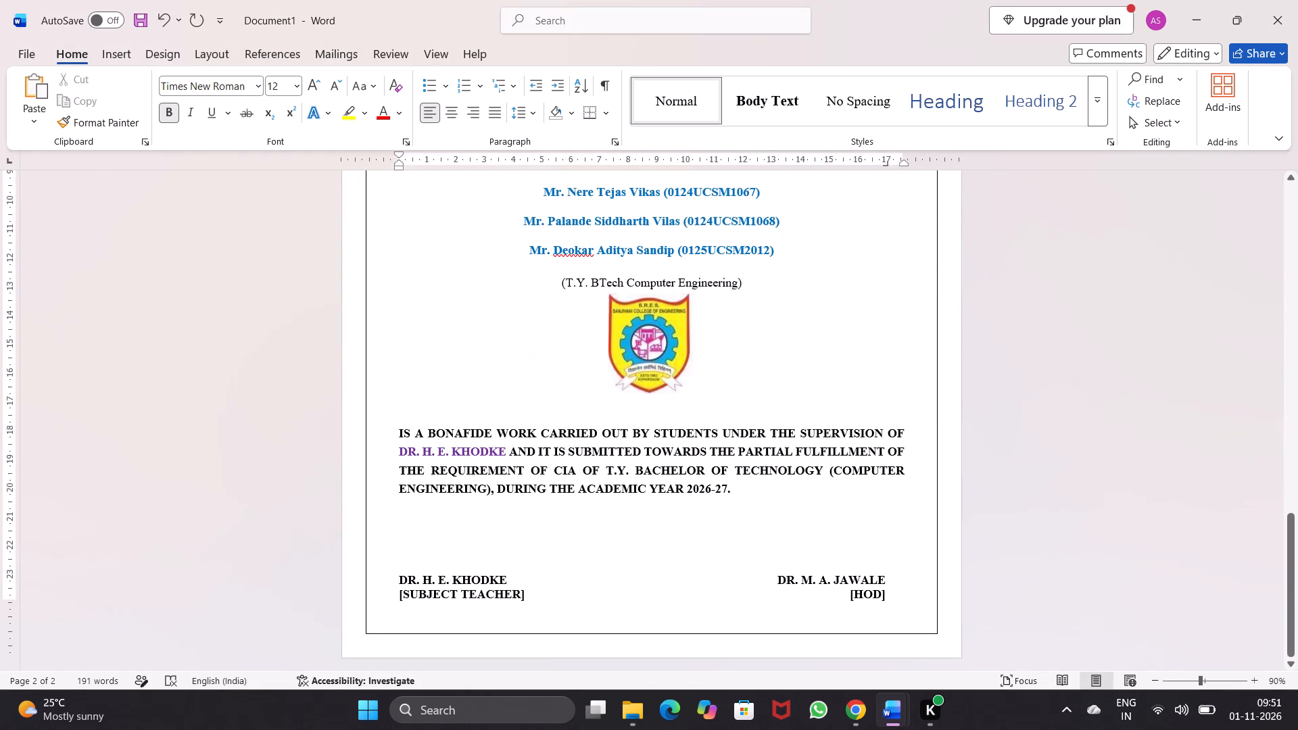
pyautogui.click(896, 594)
pyautogui.press('Return')
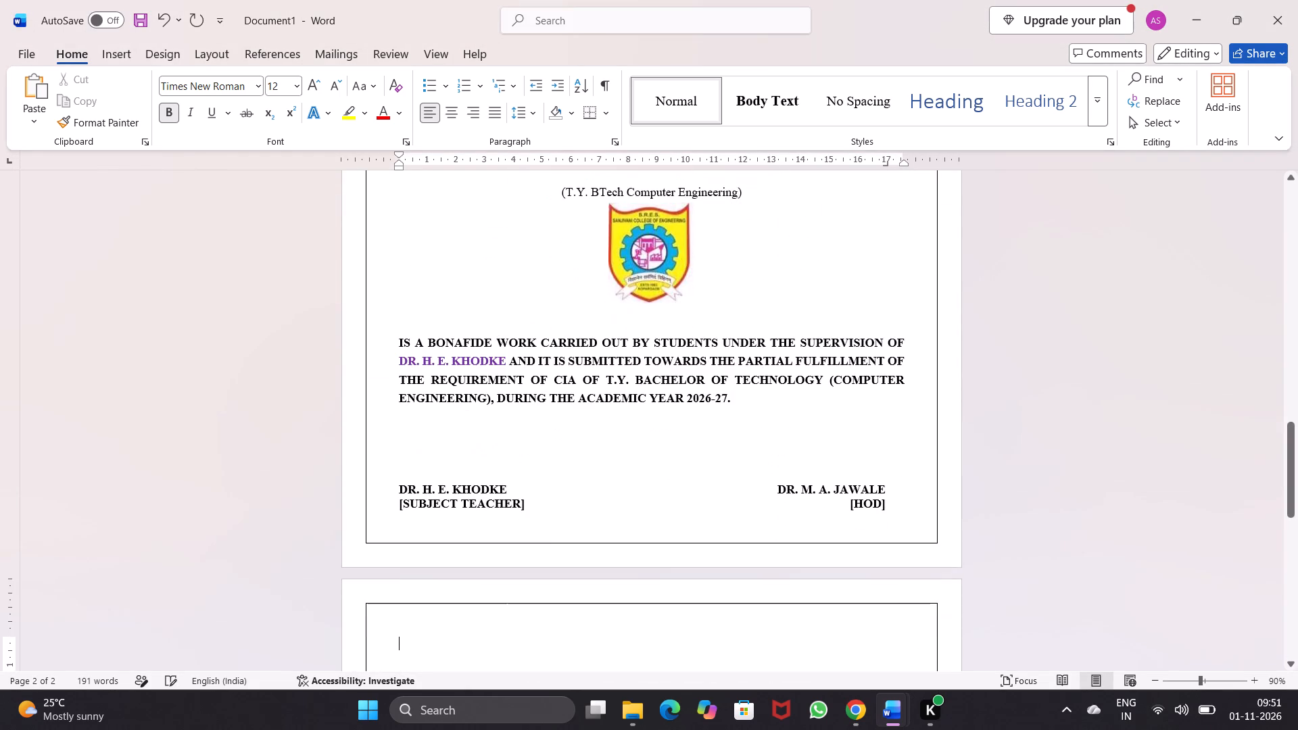
# Switch to Lexora_LegalDesk_Report_WTL and add the missing final "b" to the student's name in row 2 of the group members table.
pyautogui.hotkey('alt', 'Tab')
pyautogui.hotkey('alt', 'Tab')
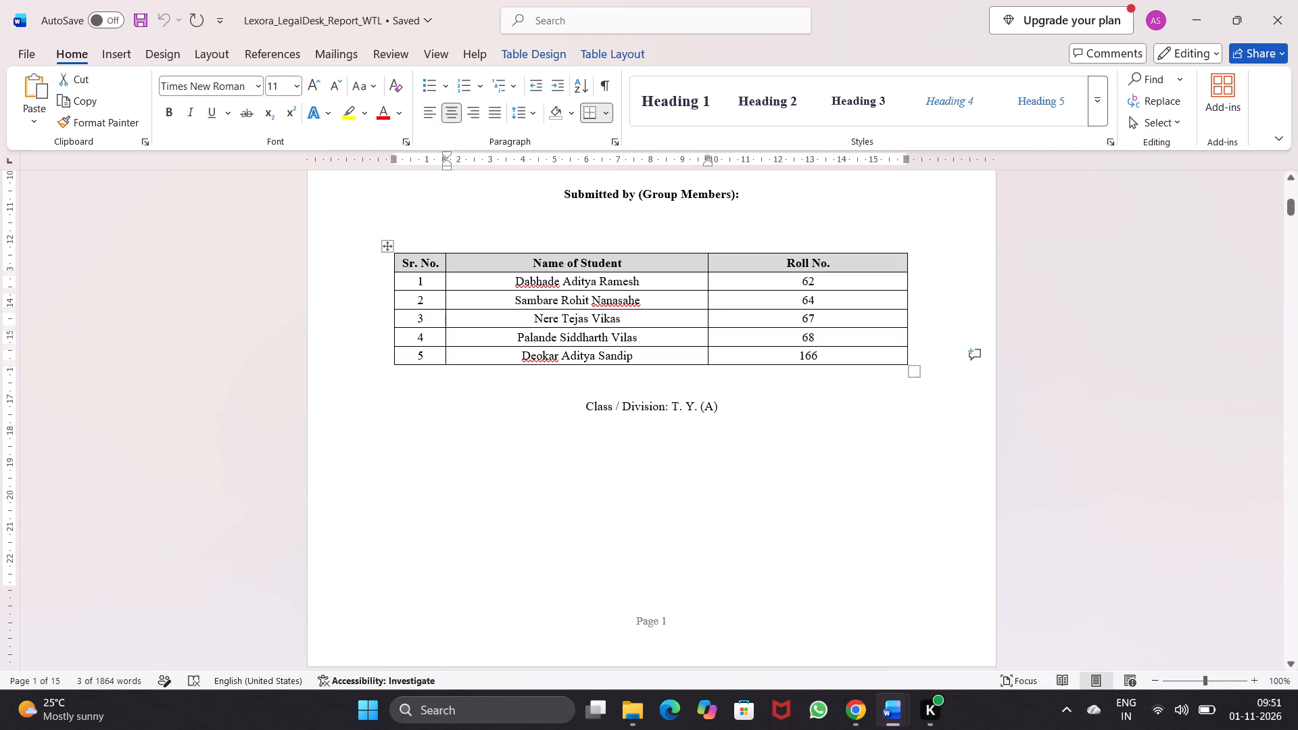
pyautogui.click(641, 301)
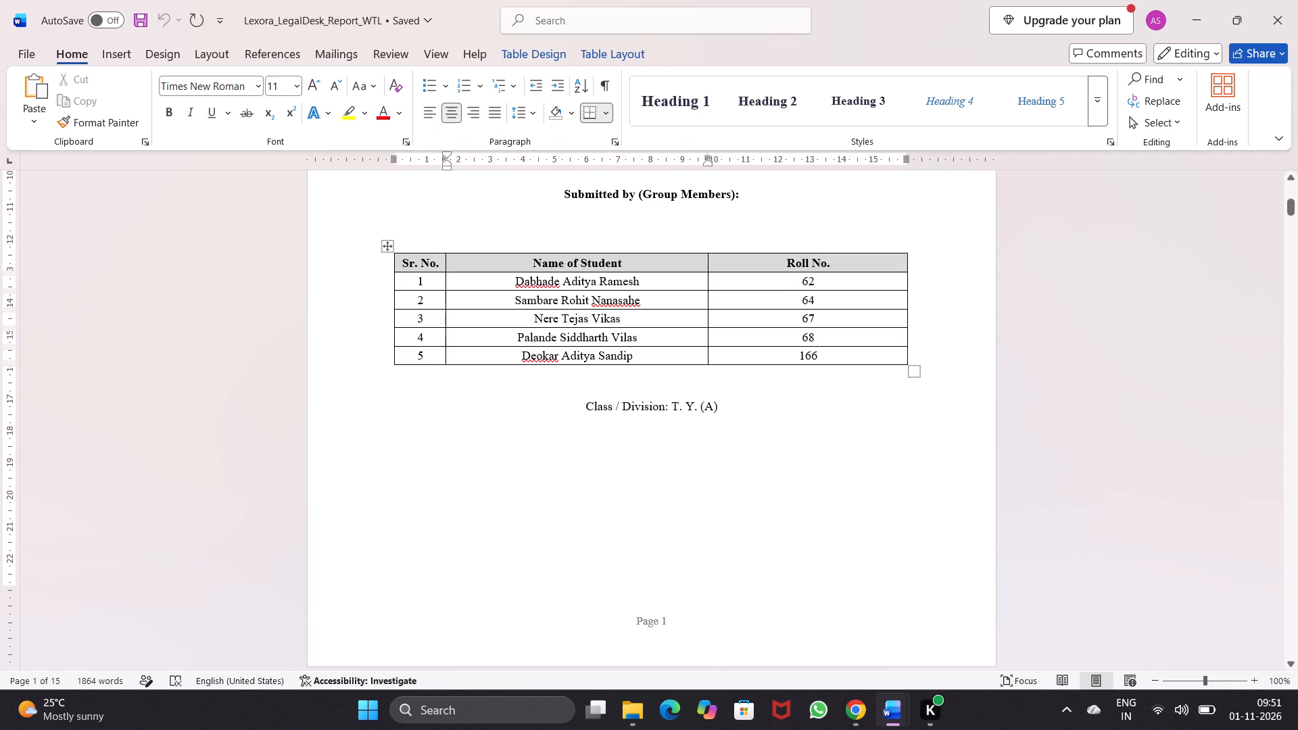
pyautogui.press('b')
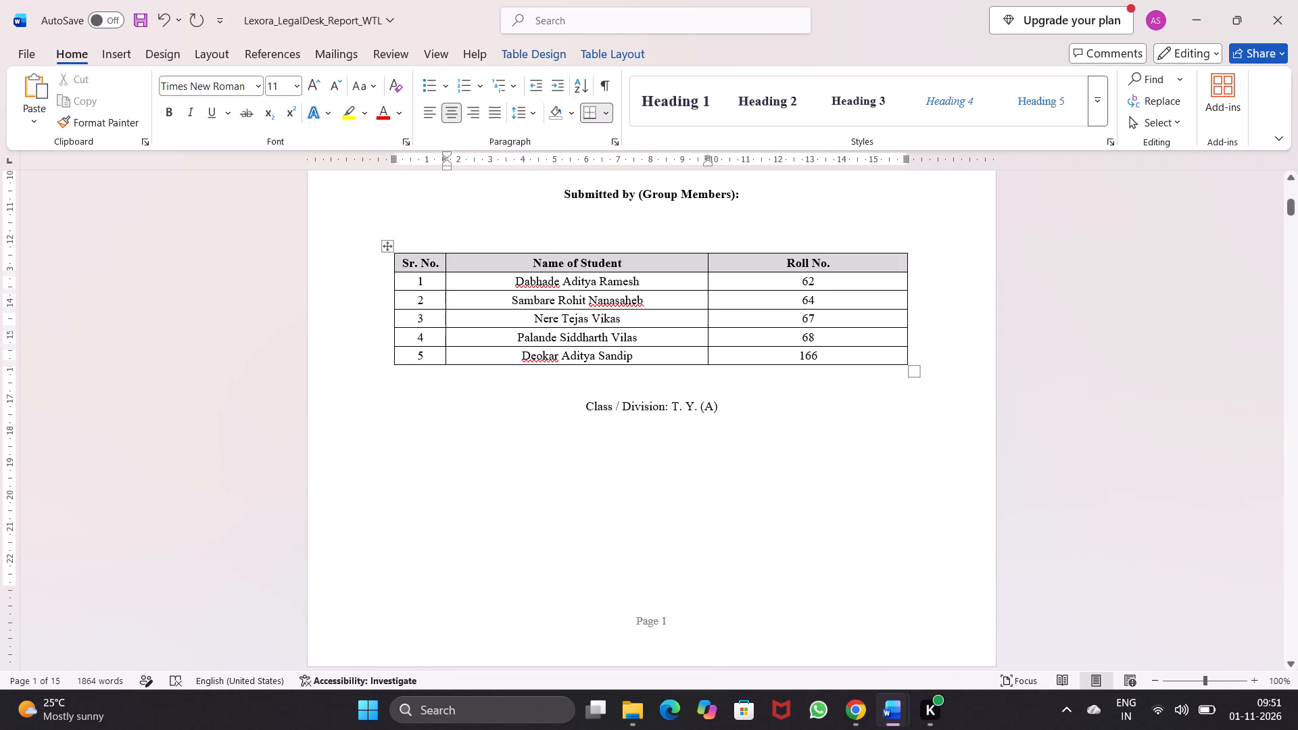
# Copy the entire Lexora_LegalDesk_Report_WTL report and paste it into Document1 on the new page after the certificate.
pyautogui.scroll(-3, 678, 342)
pyautogui.click(678, 342)
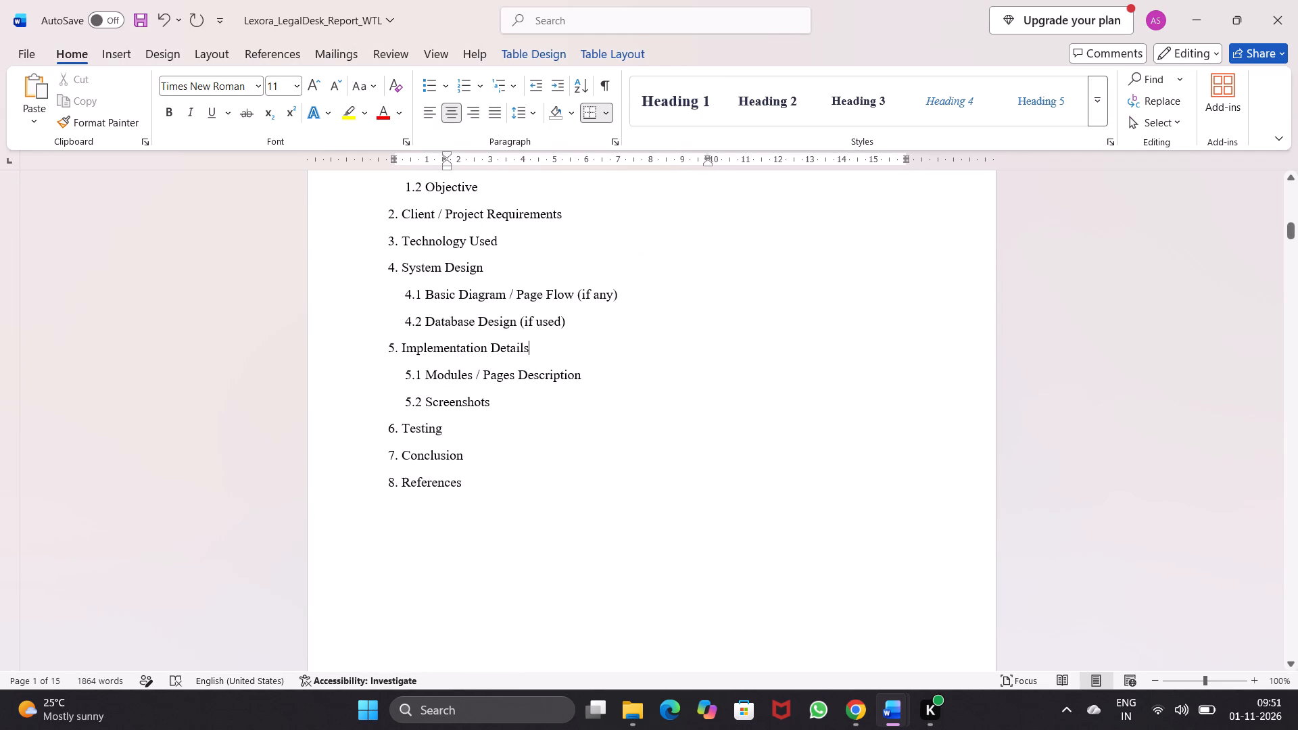
pyautogui.scroll(11, 678, 342)
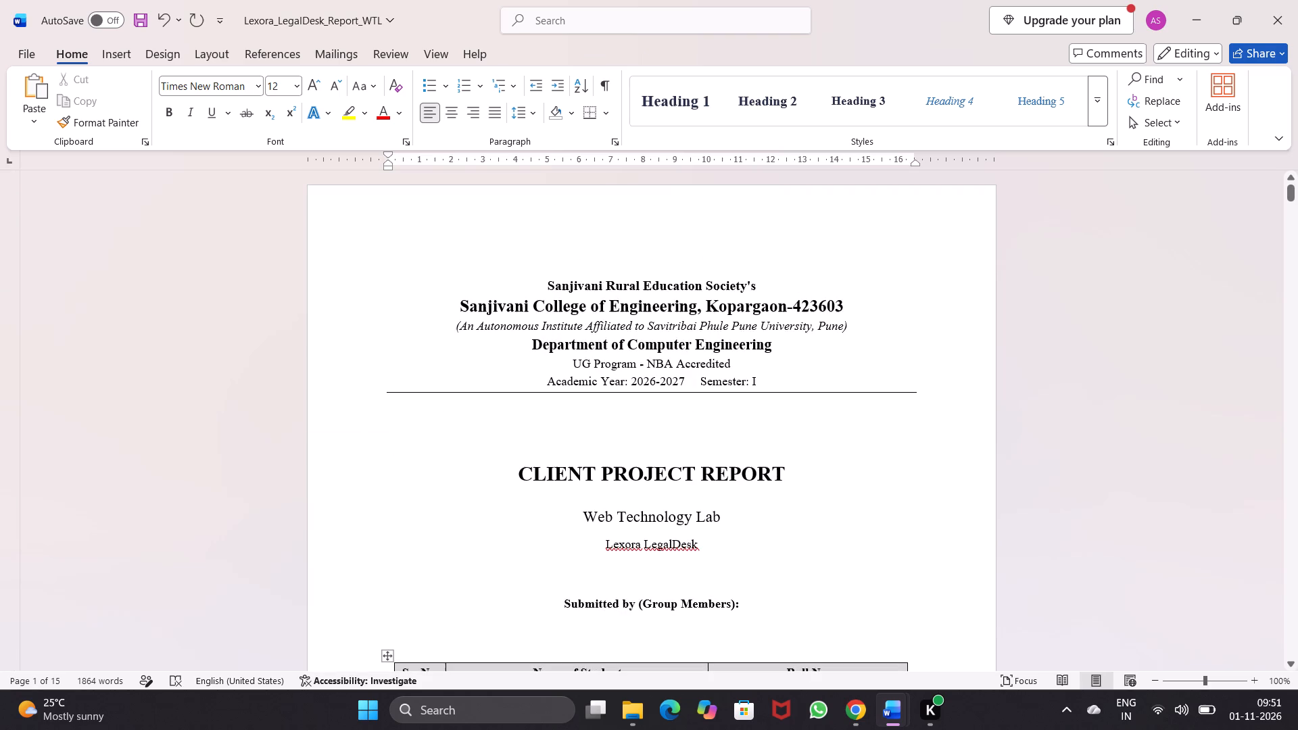
pyautogui.click(498, 243)
pyautogui.hotkey('ctrl', 'a')
pyautogui.hotkey('ctrl', 'c')
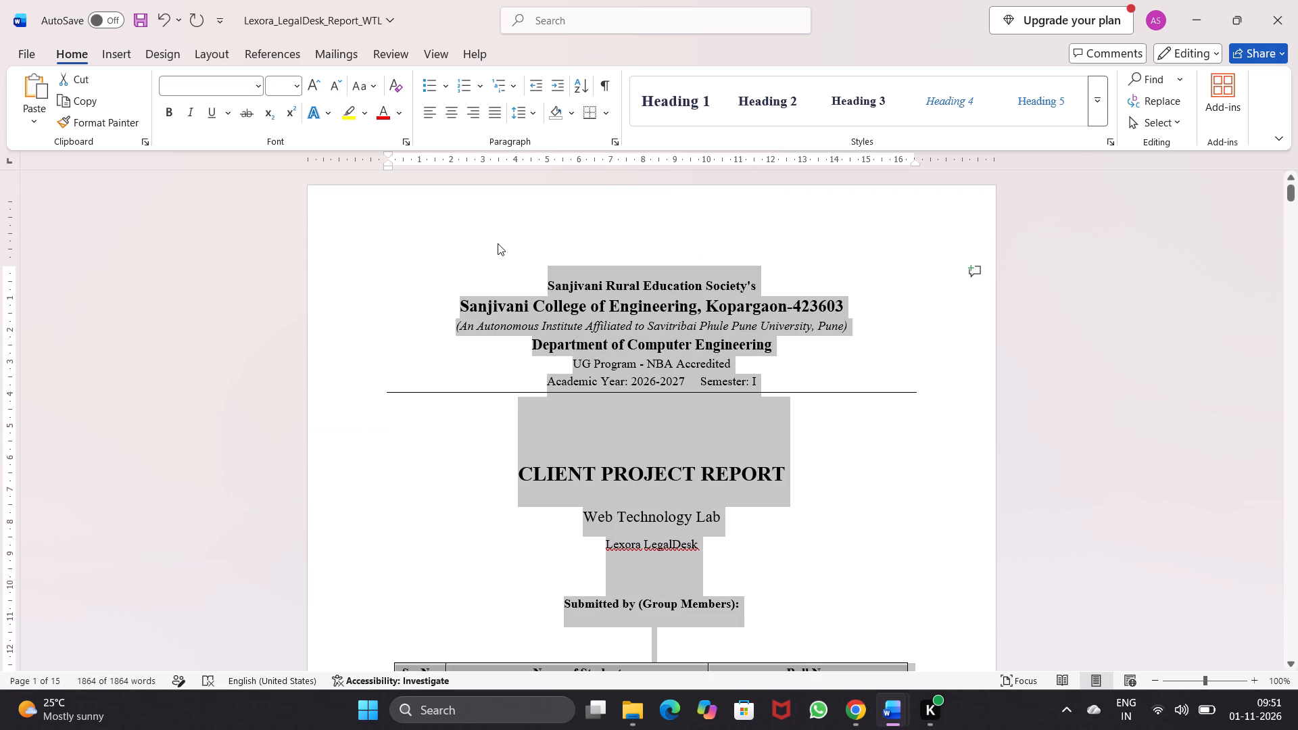
pyautogui.hotkey('alt', 'Tab')
pyautogui.hotkey('ctrl', 'v')
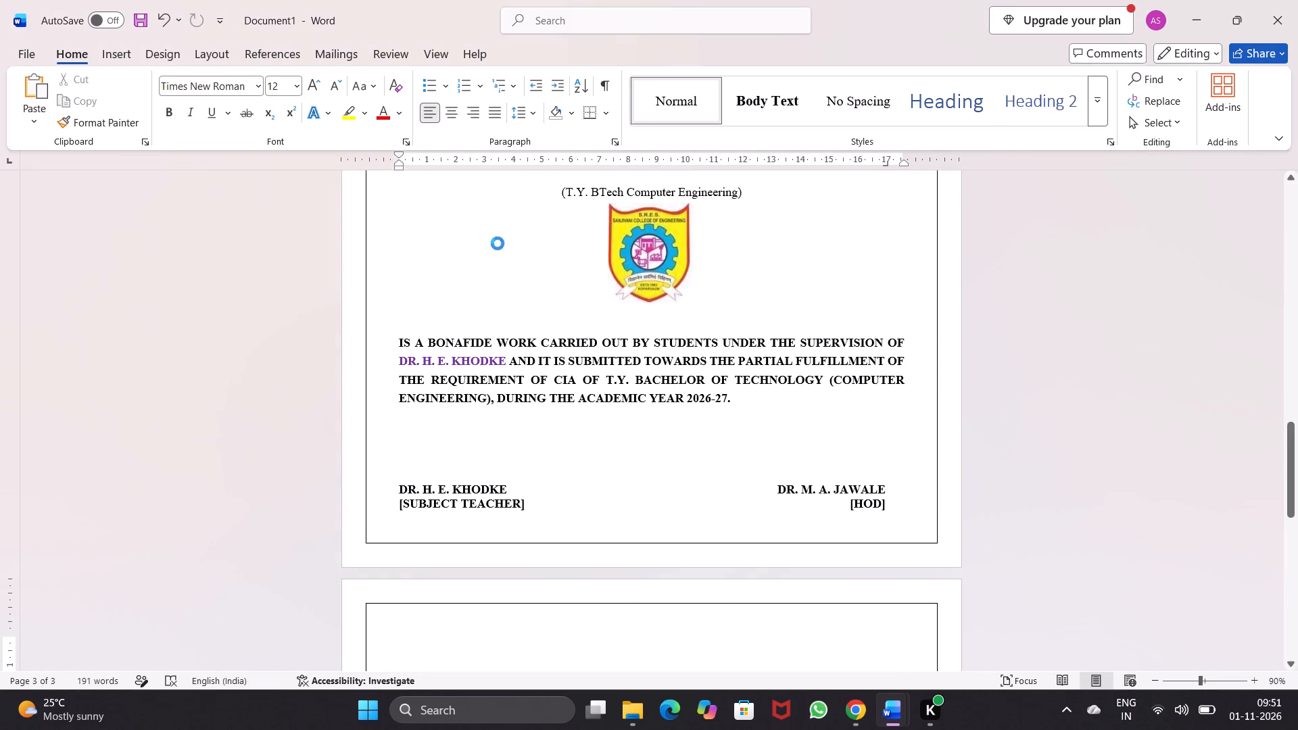
# Check the pasted report's layout inside the page borders, from its title page and INDEX through the Introduction.
pyautogui.scroll(-1, 590, 420)
pyautogui.scroll(2, 590, 420)
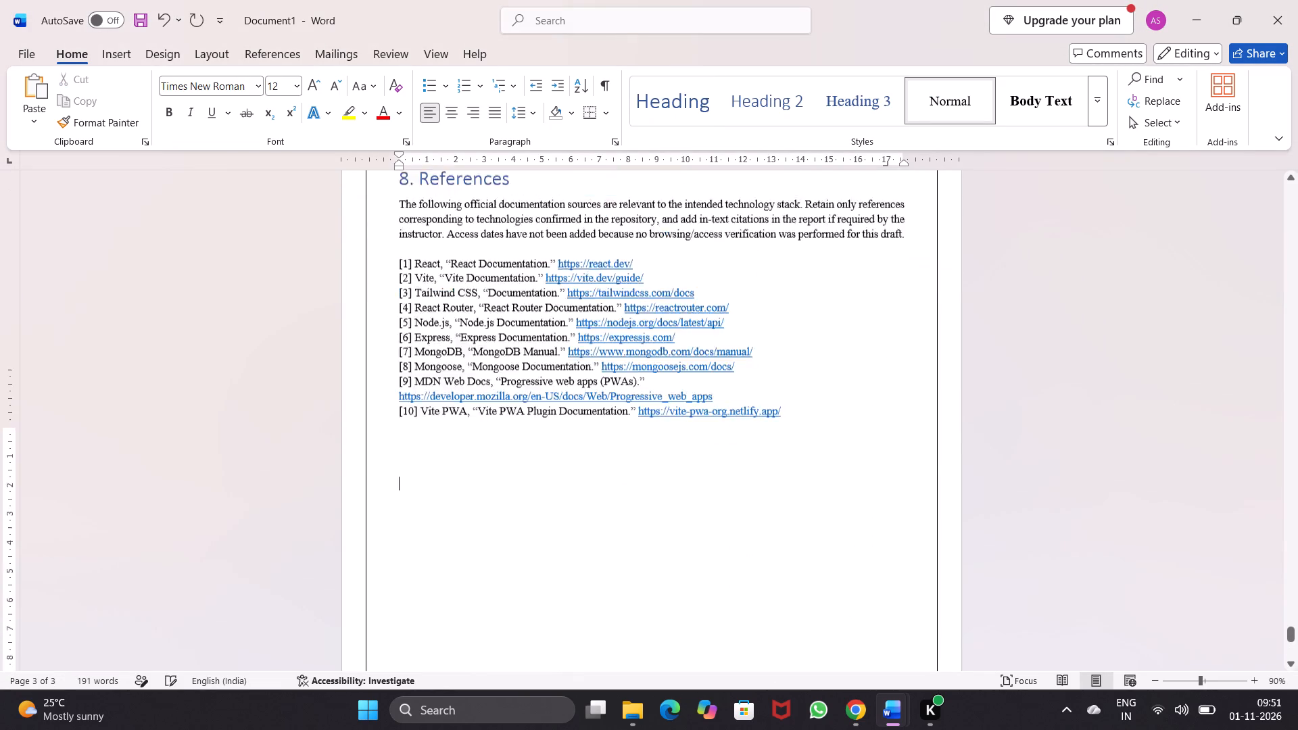
pyautogui.scroll(18, 590, 420)
pyautogui.scroll(10, 590, 420)
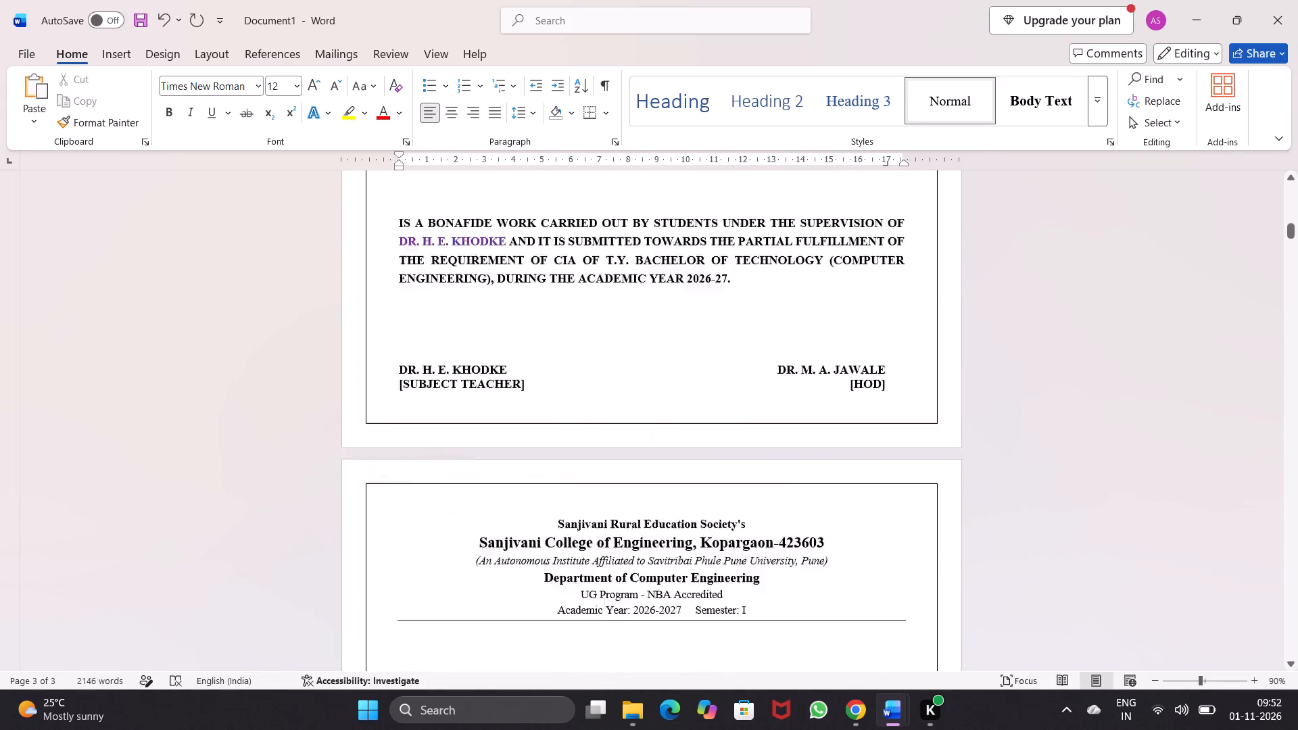
pyautogui.scroll(1, 590, 420)
pyautogui.scroll(-2, 590, 420)
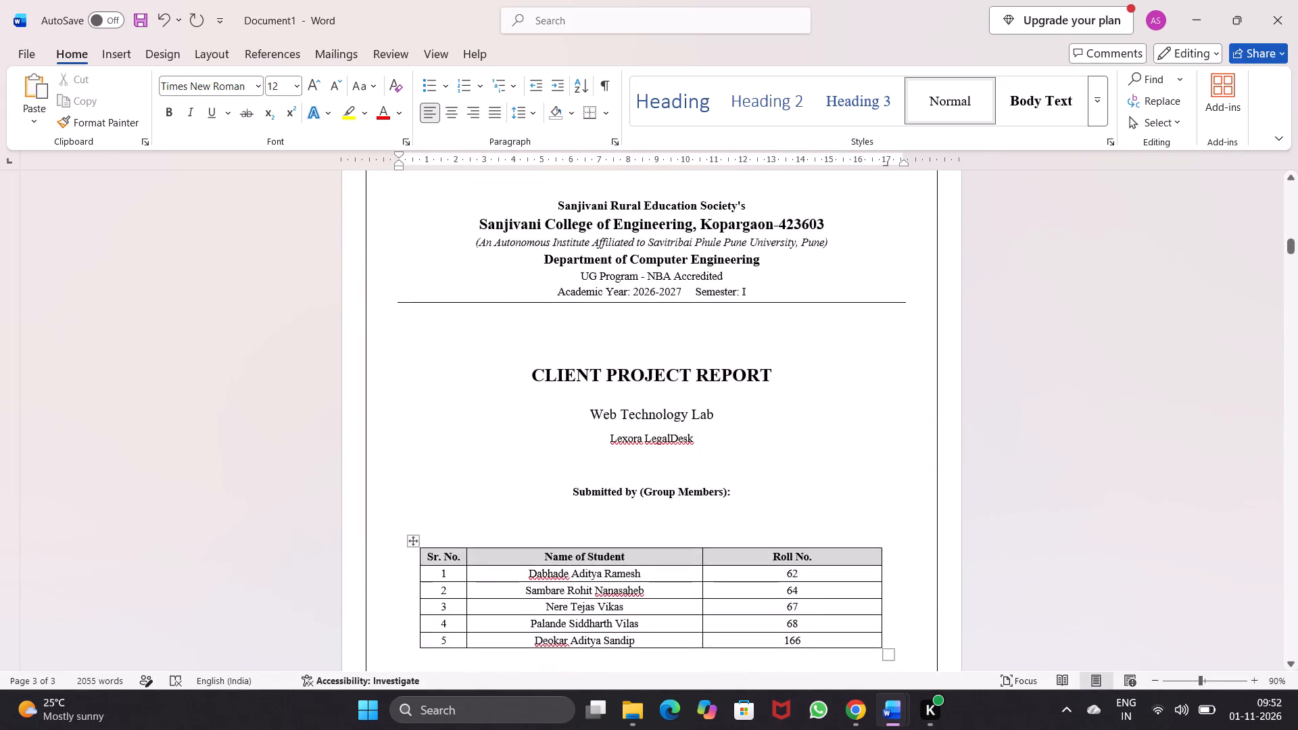
pyautogui.scroll(-4, 590, 420)
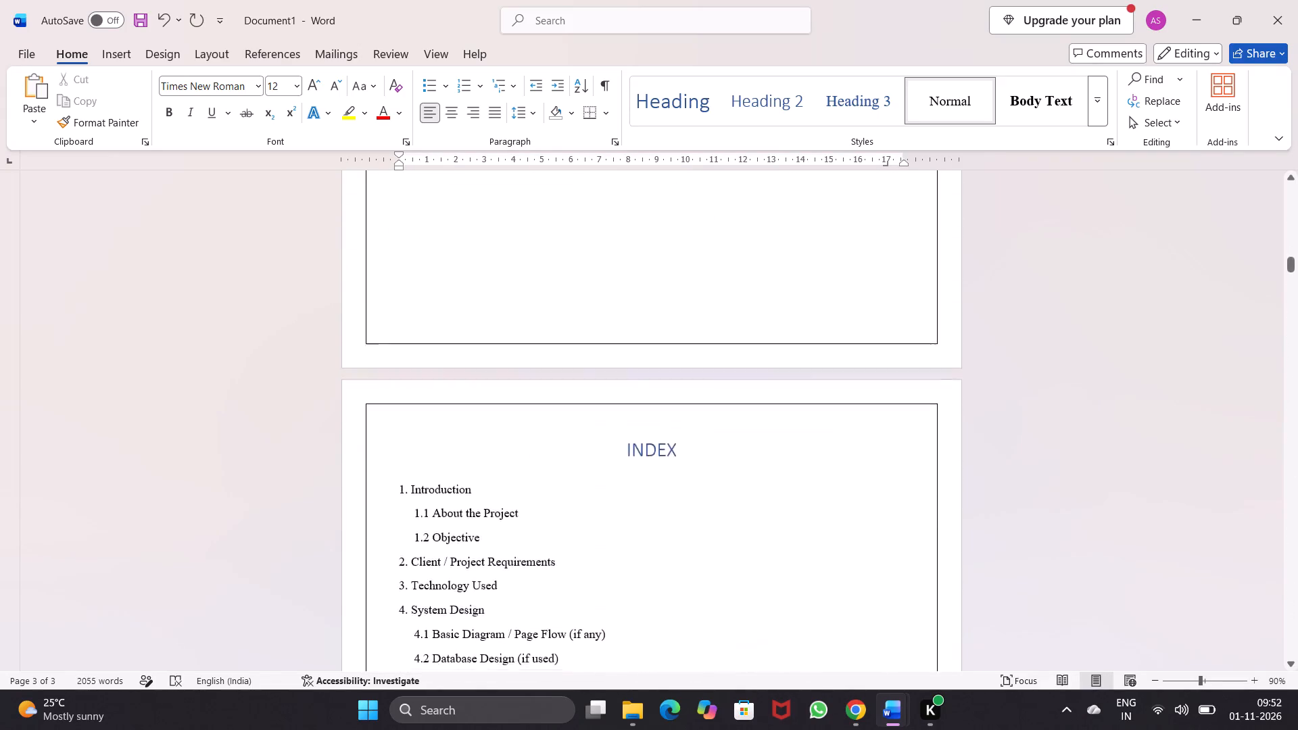
pyautogui.scroll(-3, 590, 420)
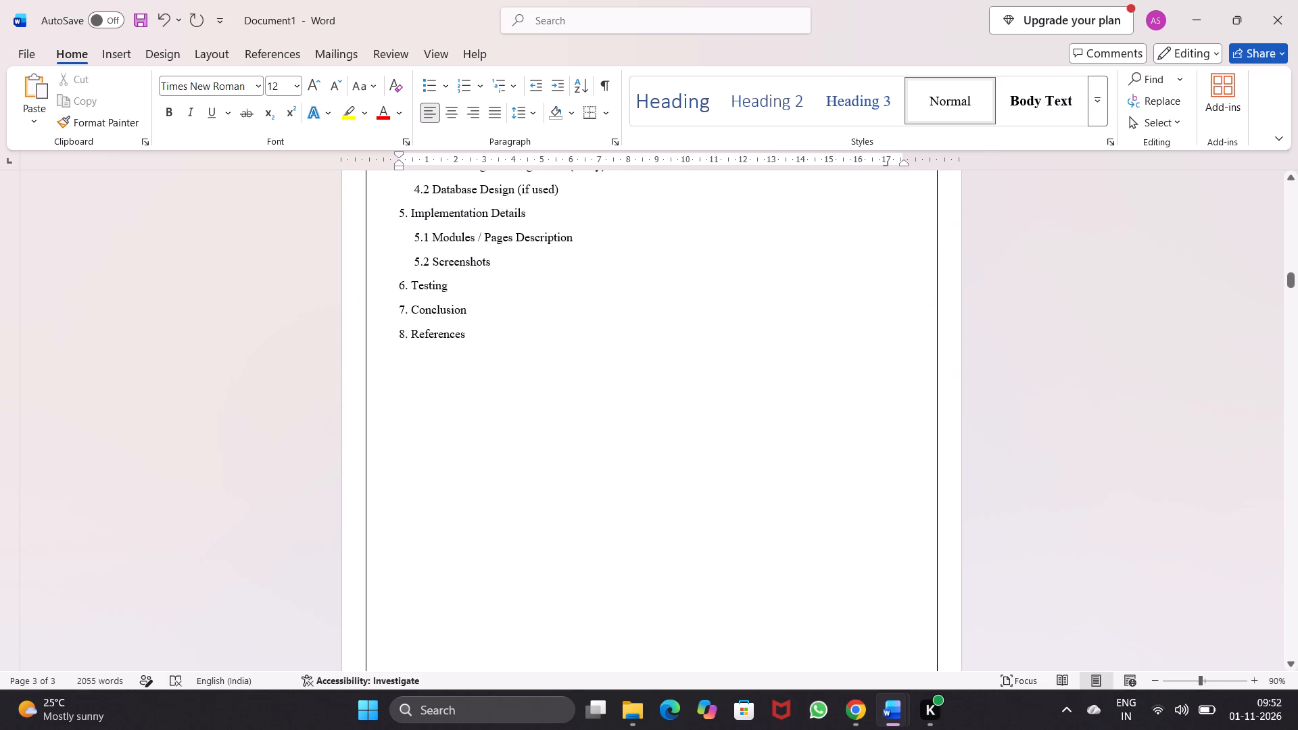
pyautogui.scroll(-2, 590, 420)
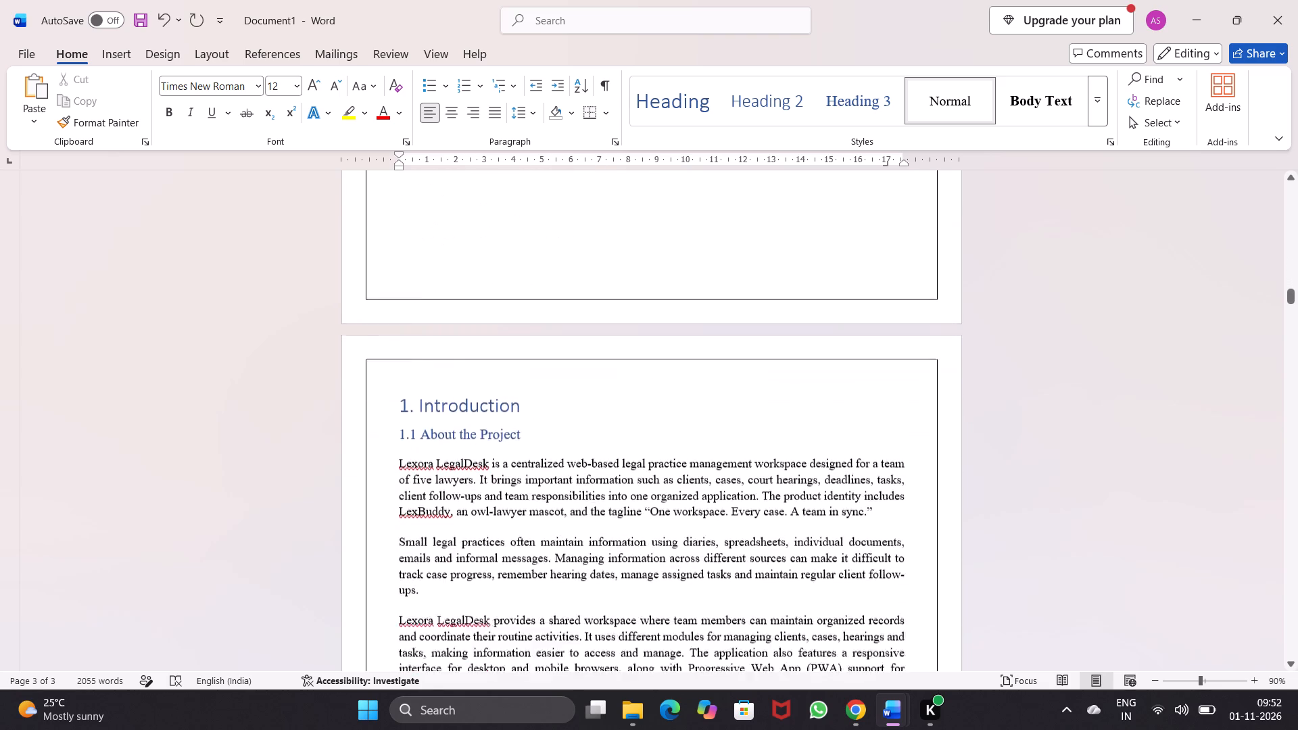
pyautogui.scroll(-4, 590, 420)
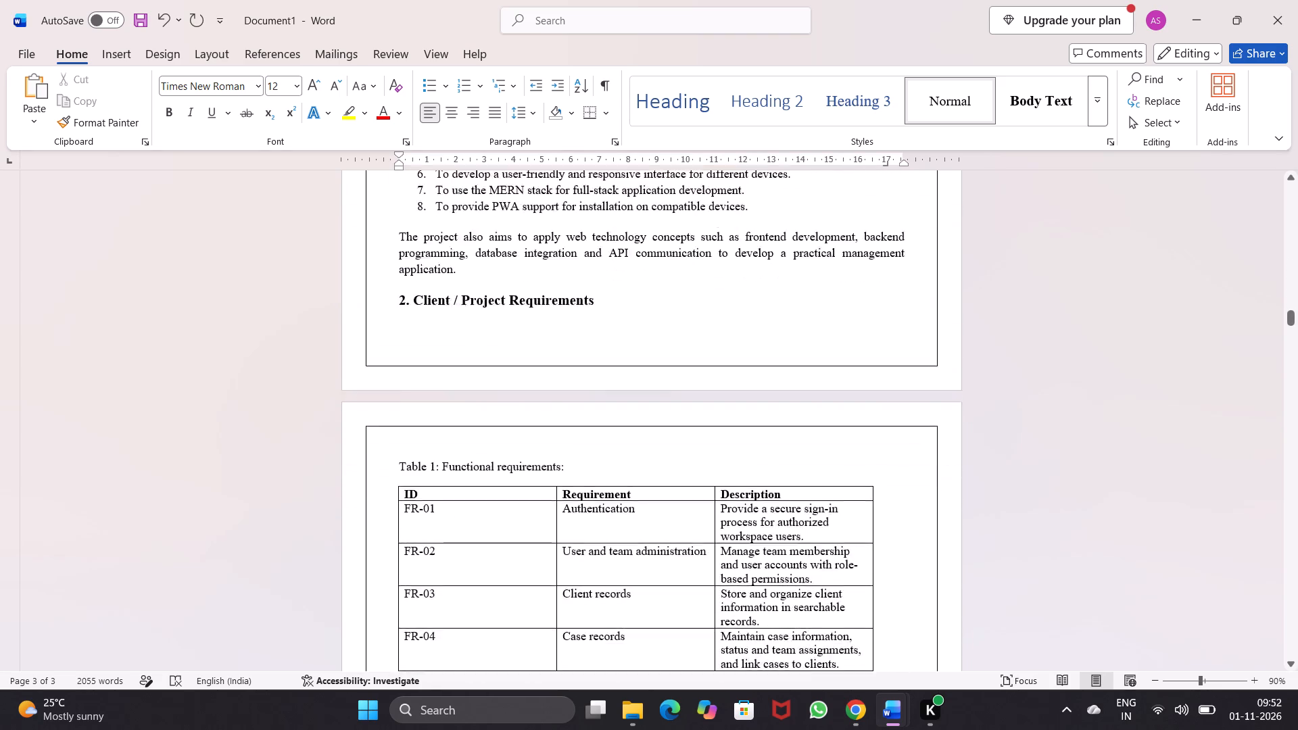
# Insert two blank lines before the heading "2. Client / Project Requirements" so it moves onto the page with Table 1.
pyautogui.scroll(-2, 590, 420)
pyautogui.click(402, 225)
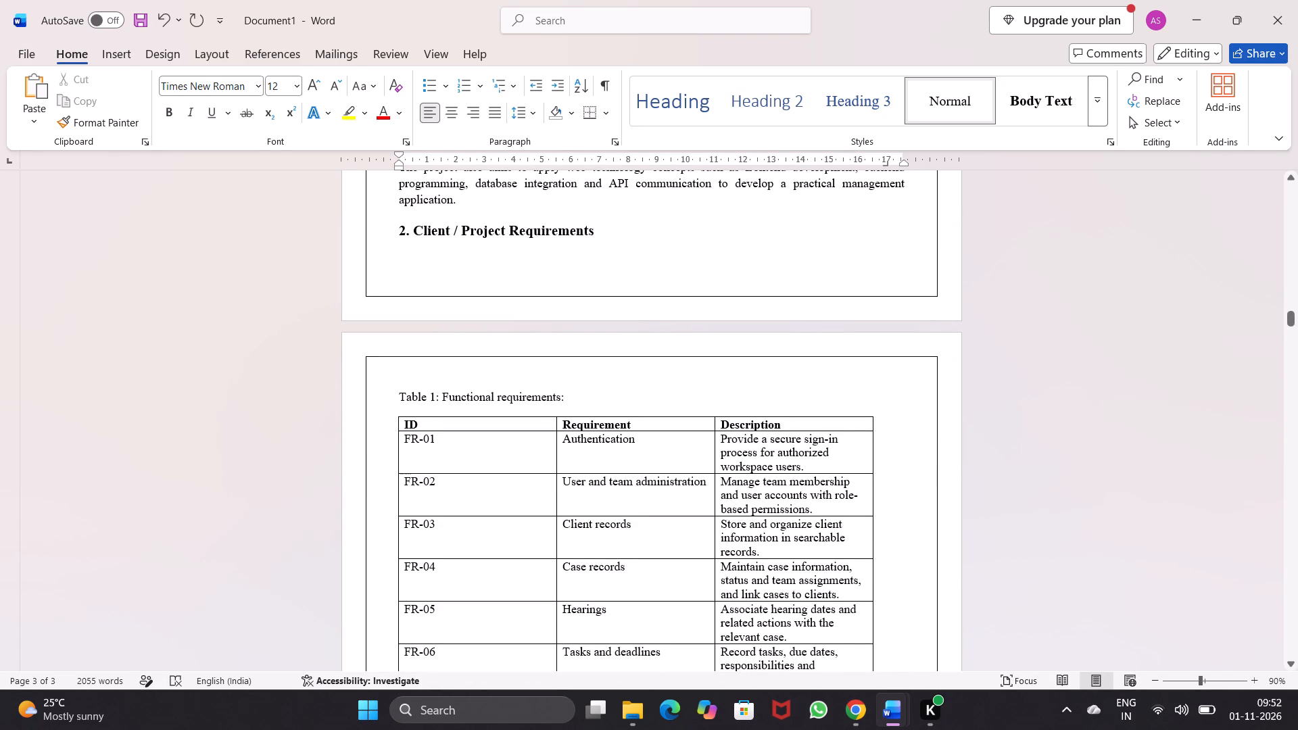
pyautogui.press('Return')
pyautogui.press('Return')
# Examine the layout of the requirements tables and the Technology Used section up to System Design.
pyautogui.scroll(-2, 402, 225)
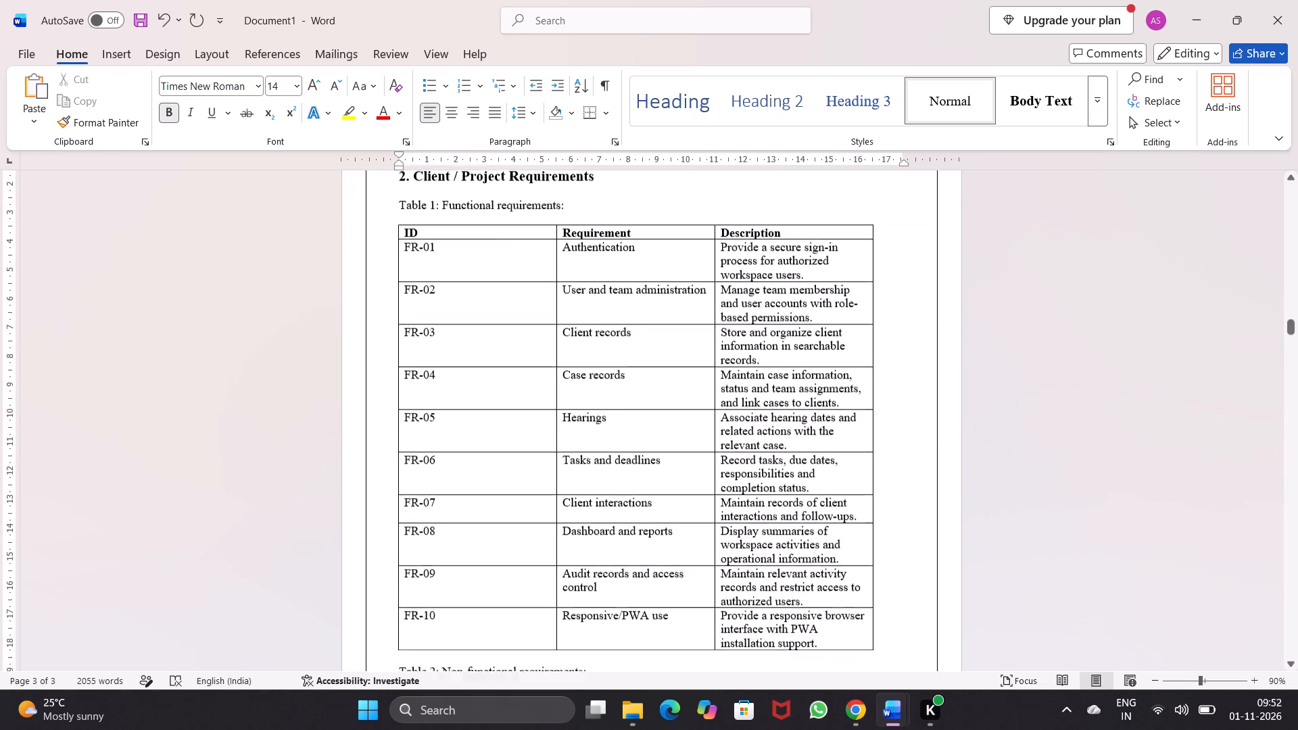
pyautogui.scroll(-5, 402, 225)
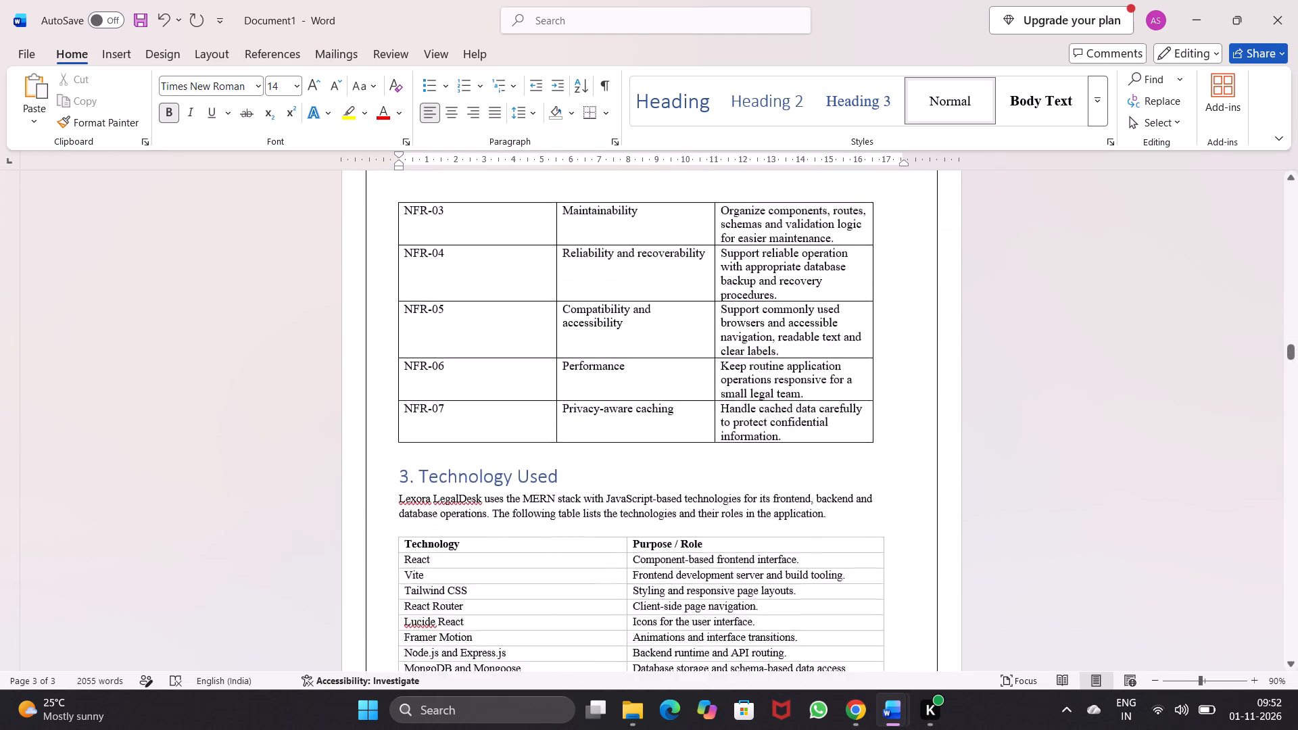
pyautogui.scroll(-2, 402, 225)
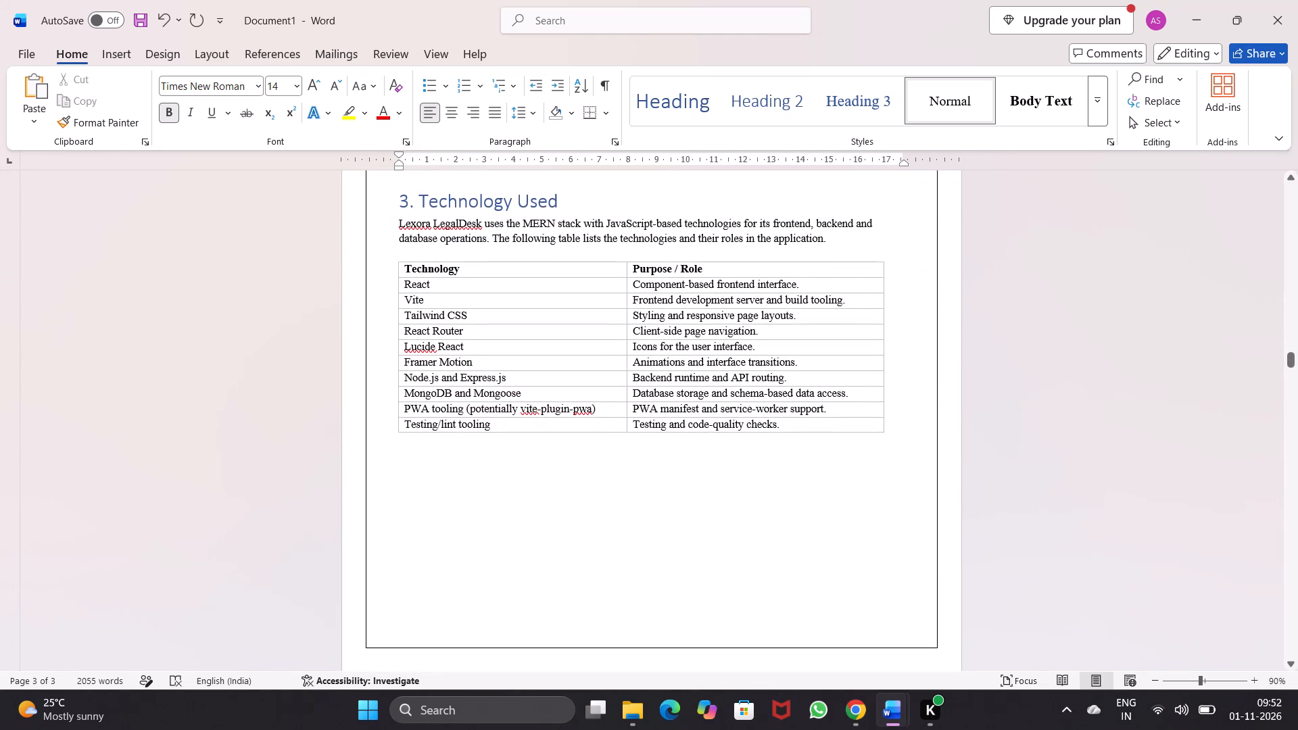
pyautogui.scroll(-1, 402, 225)
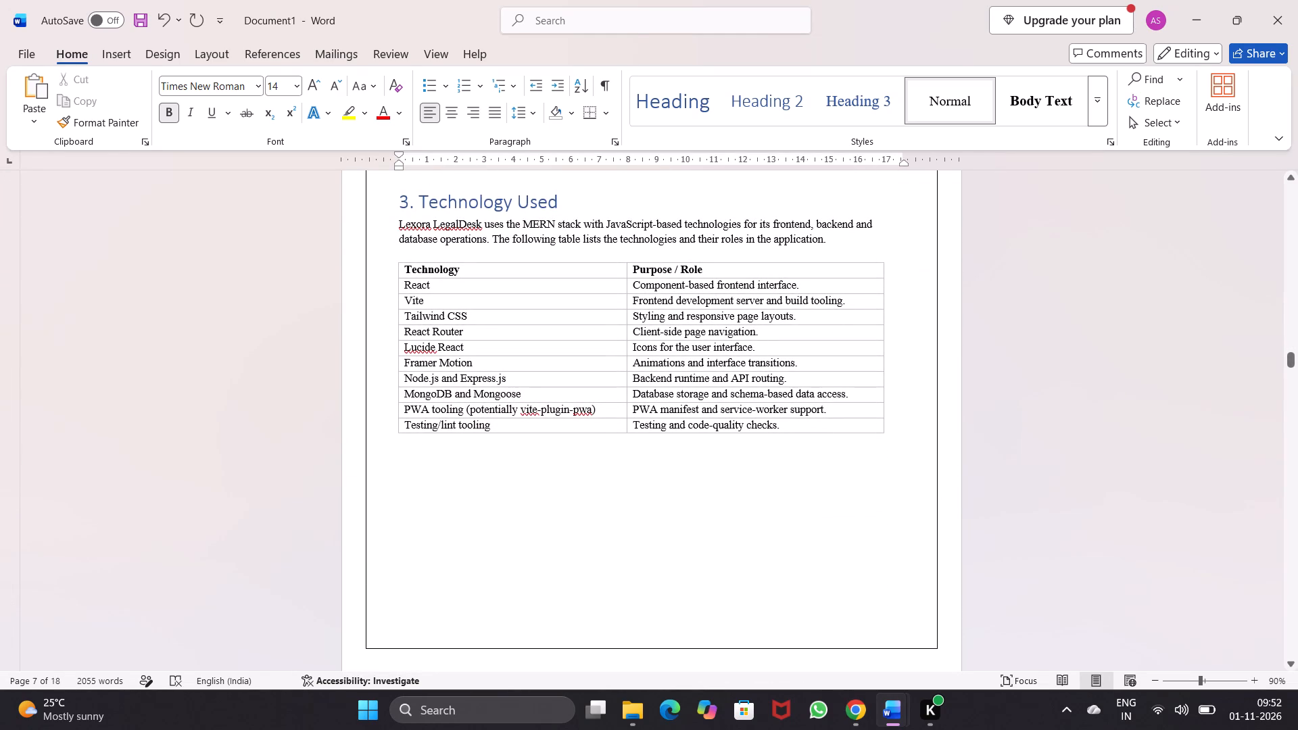
pyautogui.scroll(-4, 402, 225)
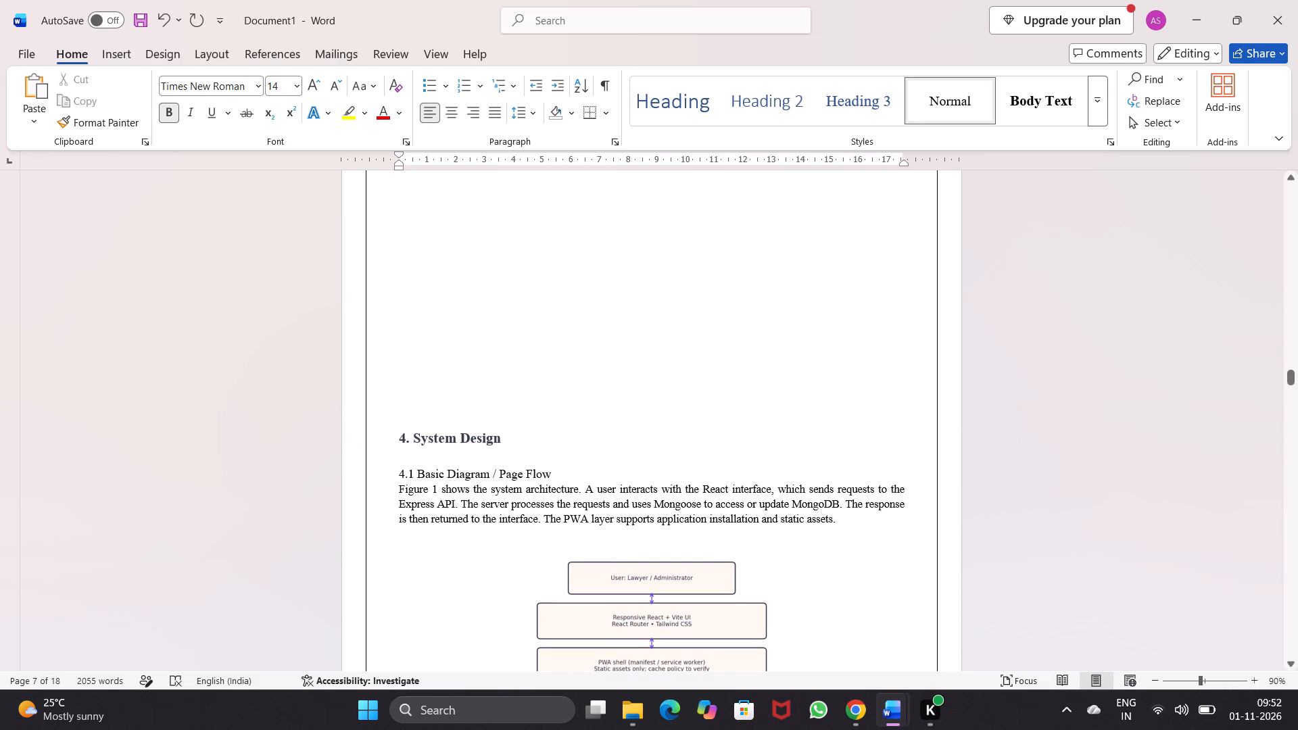
# Delete the blank lines above the heading "4. System Design" so it sits at the top of its page.
pyautogui.click(396, 444)
pyautogui.press('BackSpace')
pyautogui.press('BackSpace')
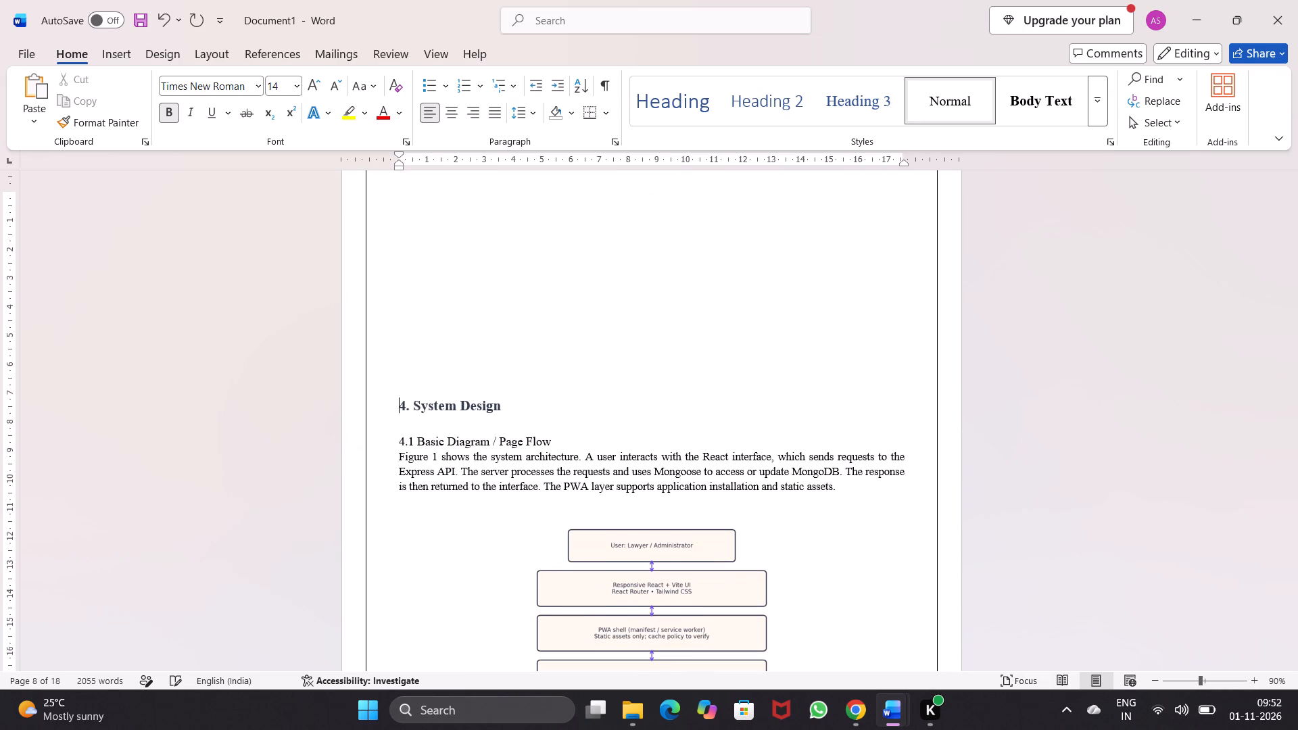
pyautogui.press('BackSpace')
pyautogui.press('BackSpace')
pyautogui.press('BackSpace')
pyautogui.press('BackSpace')
pyautogui.press('BackSpace')
pyautogui.press('BackSpace')
pyautogui.press('BackSpace')
pyautogui.press('BackSpace')
pyautogui.press('BackSpace')
pyautogui.press('BackSpace')
pyautogui.press('BackSpace')
pyautogui.press('BackSpace')
pyautogui.press('BackSpace')
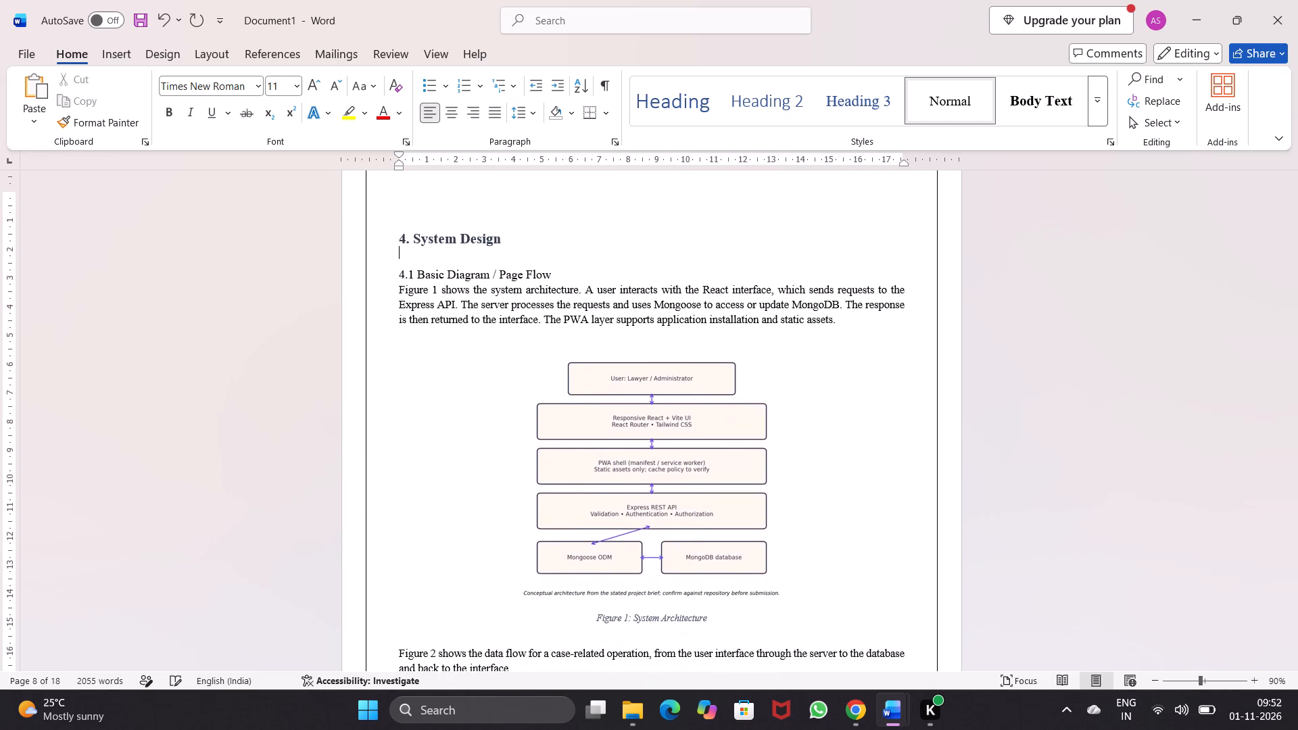
pyautogui.press('BackSpace')
pyautogui.press('BackSpace')
pyautogui.press('BackSpace')
pyautogui.scroll(1, 396, 444)
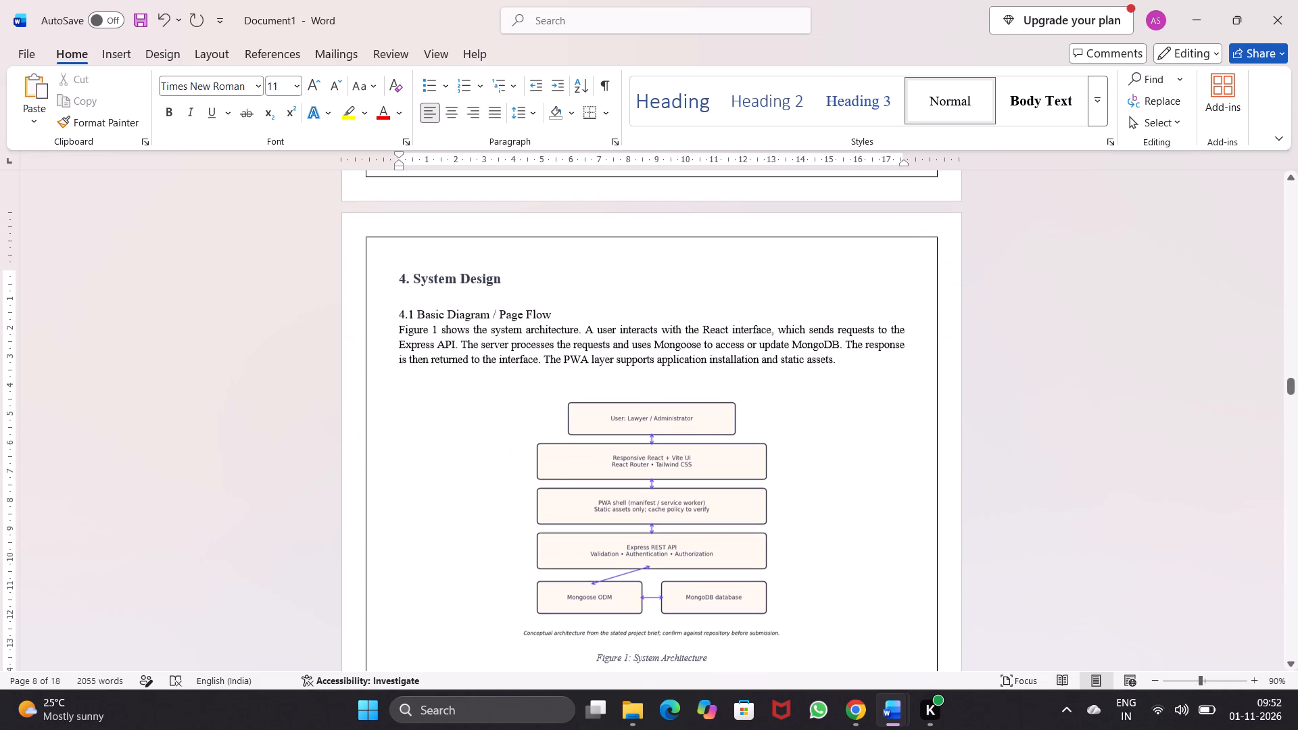
pyautogui.press('BackSpace')
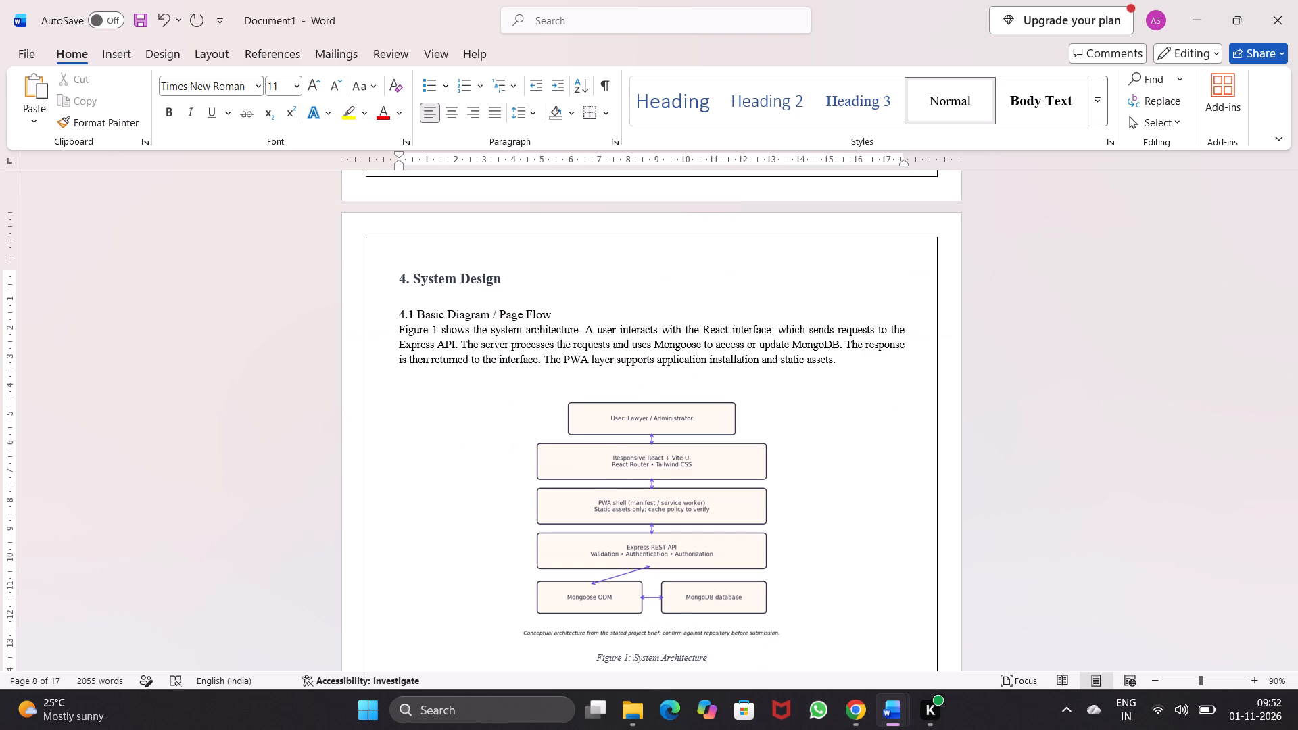
# Delete the blank lines above the heading "5. Implementation Details" so it sits at the top of its page.
pyautogui.scroll(-5, 396, 444)
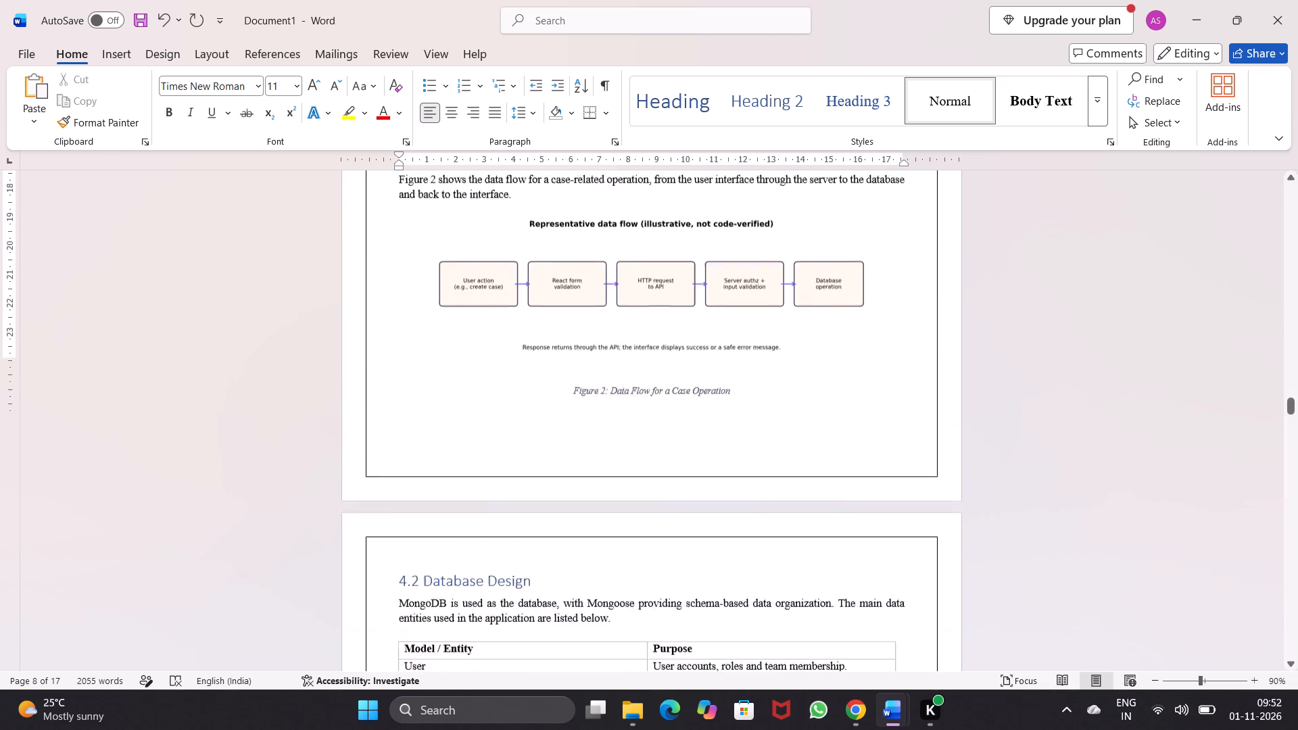
pyautogui.scroll(-4, 396, 444)
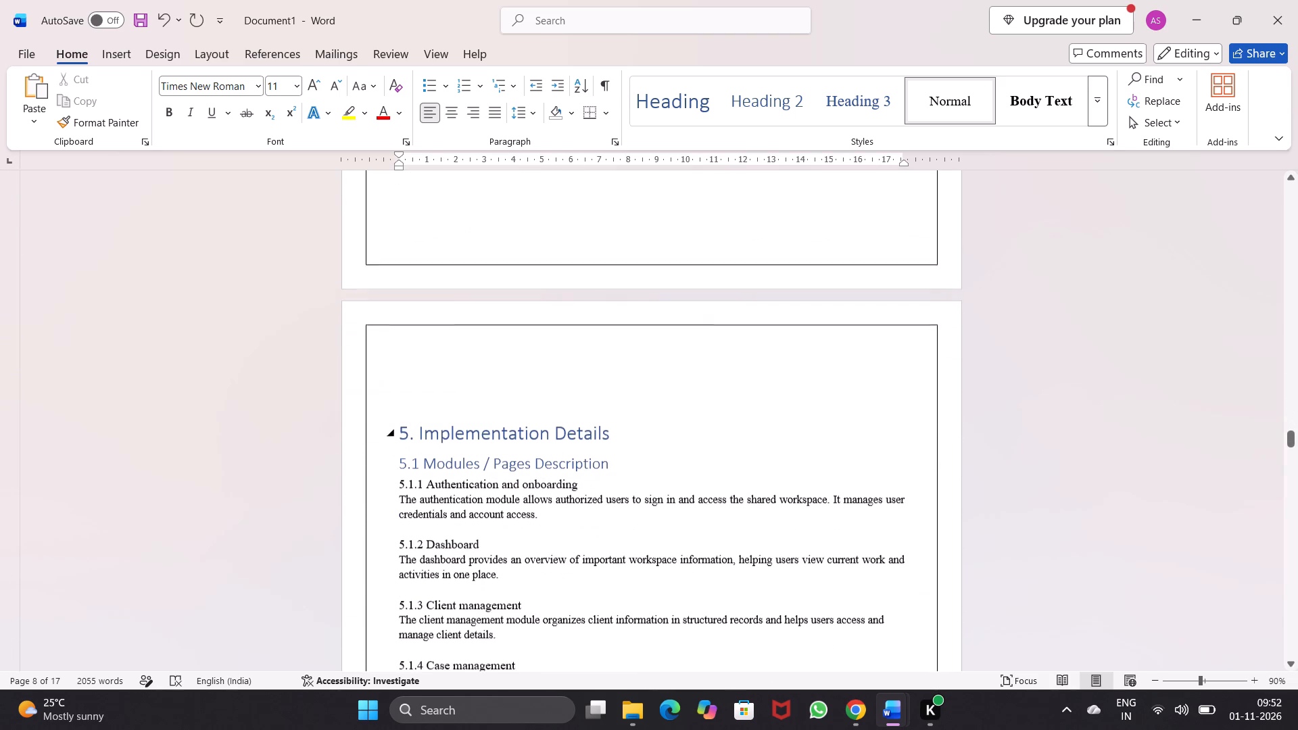
pyautogui.click(396, 402)
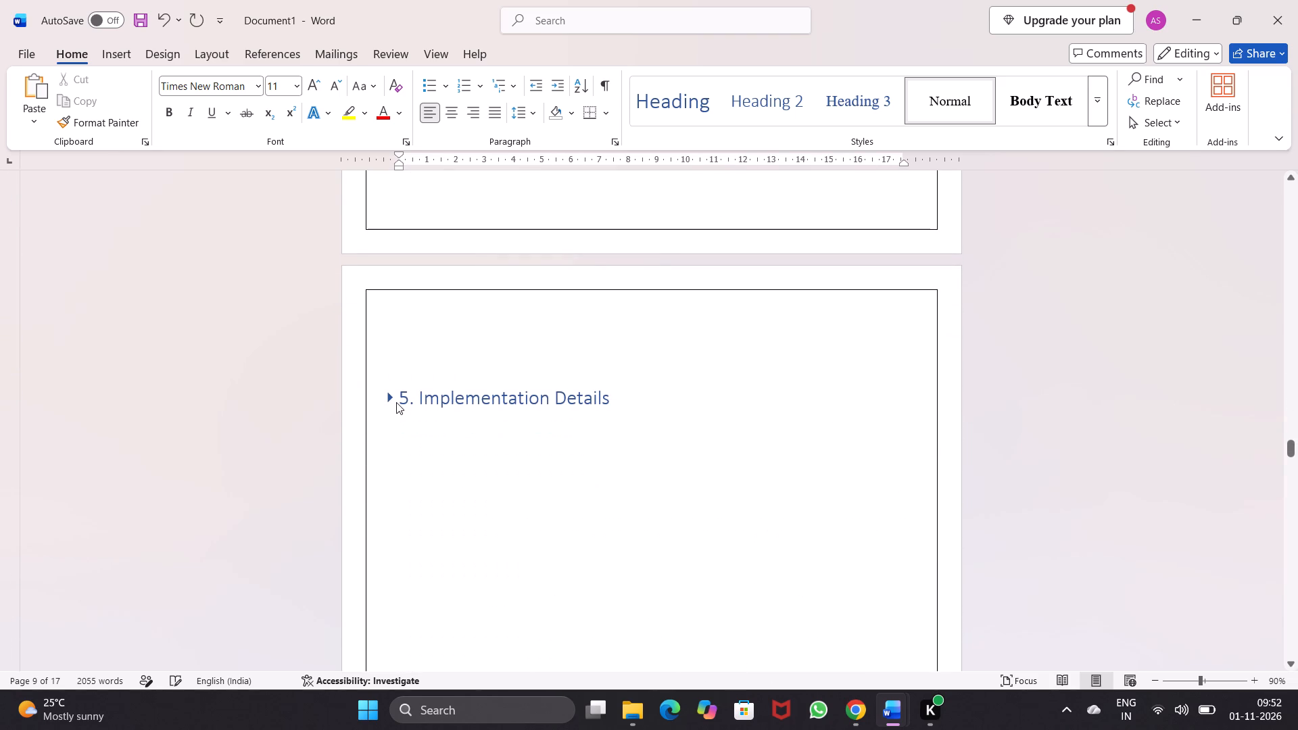
pyautogui.click(395, 397)
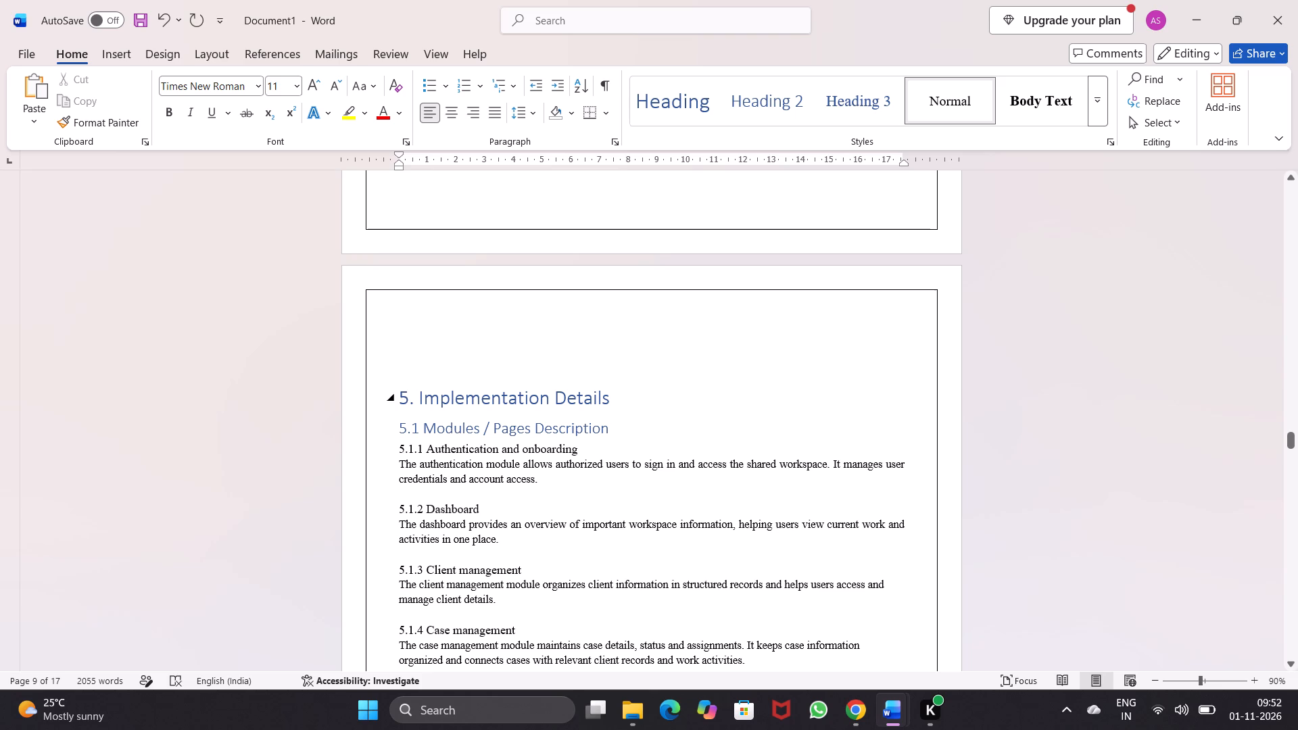
pyautogui.click(399, 395)
pyautogui.press('BackSpace')
pyautogui.press('BackSpace')
pyautogui.press('BackSpace')
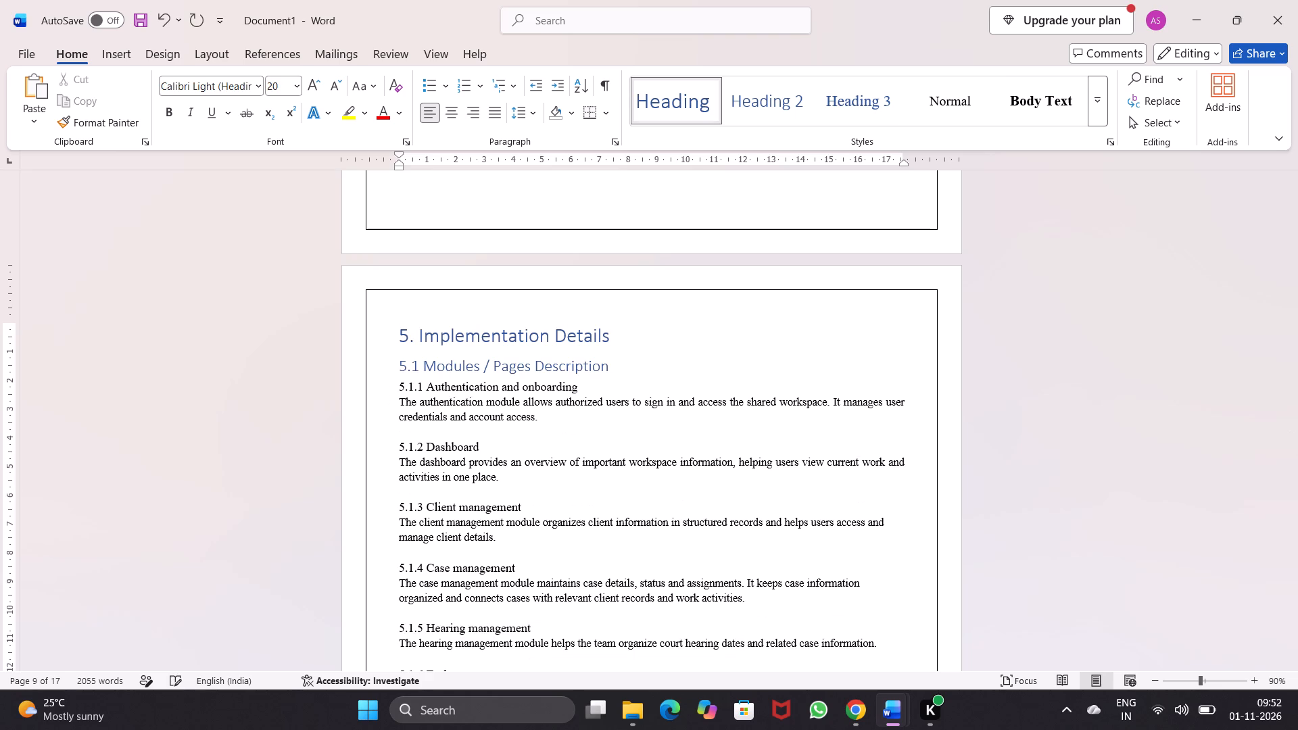
# Narrow the User's Dashboard screenshot from its left side to the text margin so it fits inside the page border.
pyautogui.scroll(-7, 399, 395)
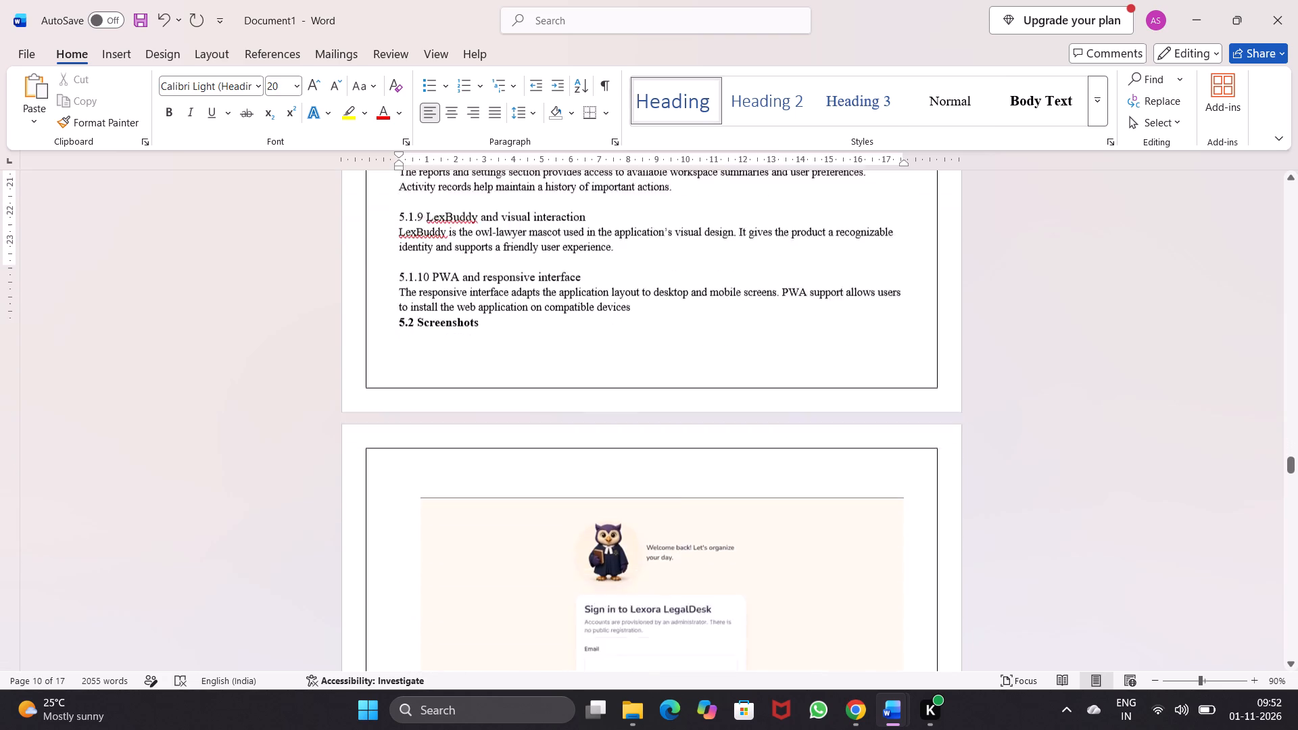
pyautogui.scroll(-3, 399, 395)
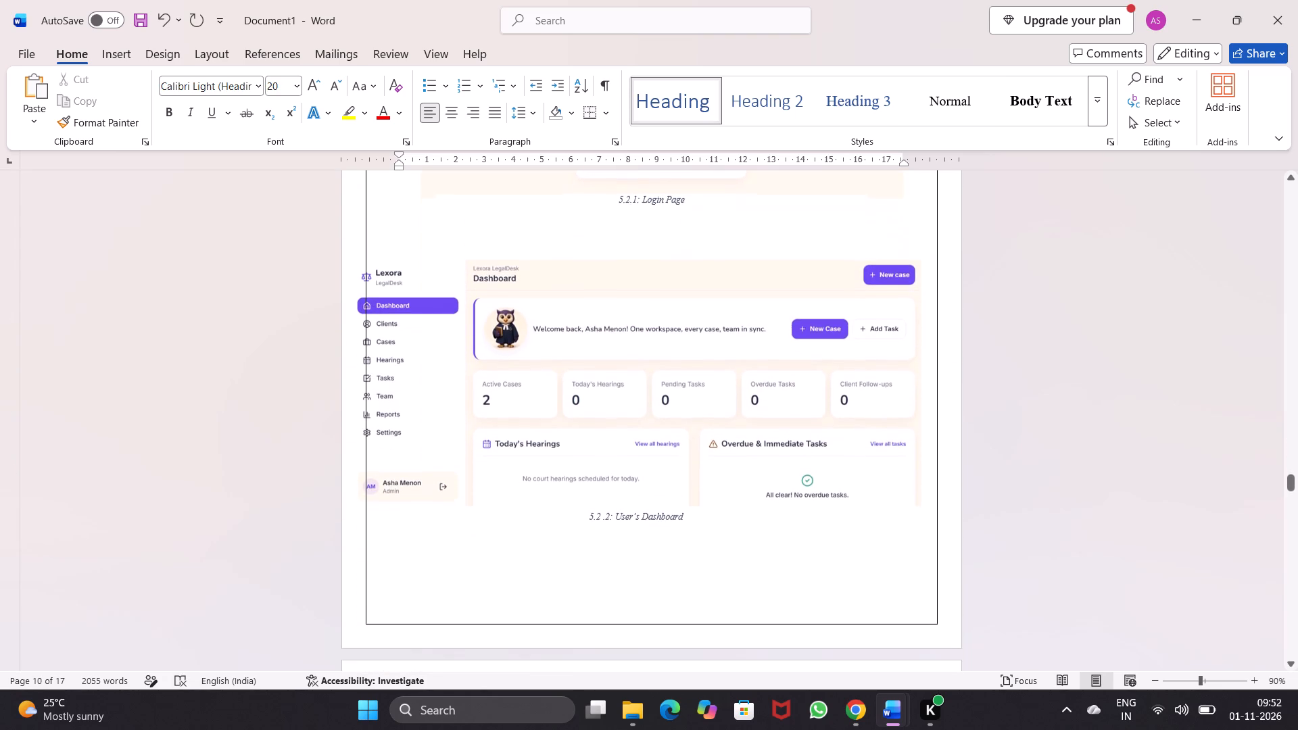
pyautogui.scroll(-1, 399, 395)
pyautogui.click(545, 442)
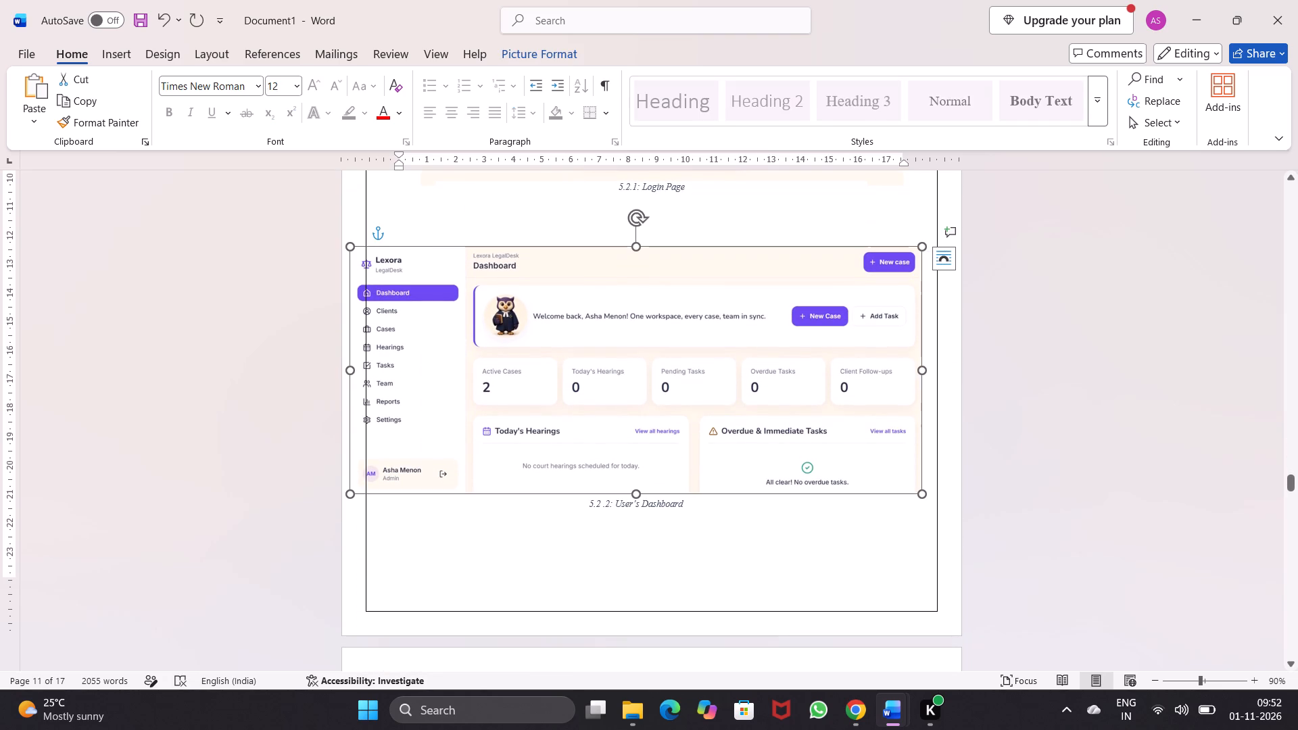
pyautogui.moveTo(350, 371); pyautogui.dragTo(412, 369)
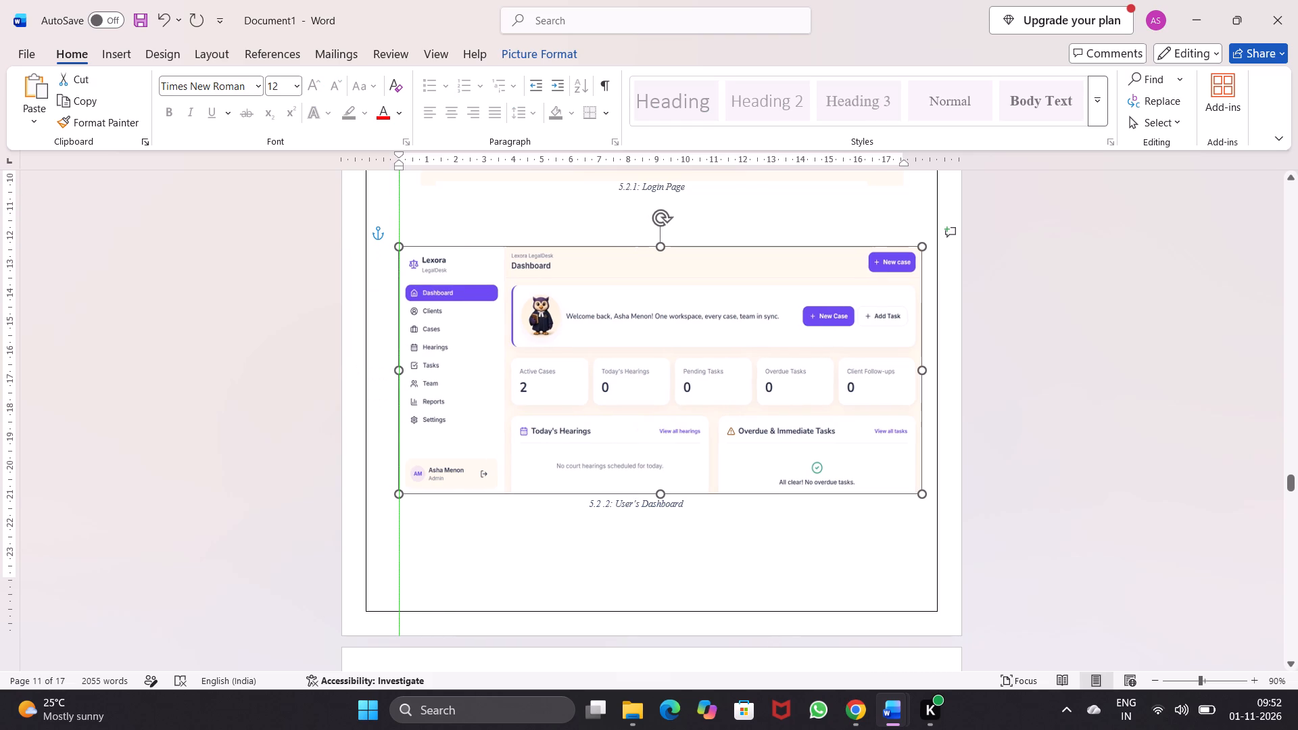
pyautogui.moveTo(412, 369); pyautogui.dragTo(409, 368)
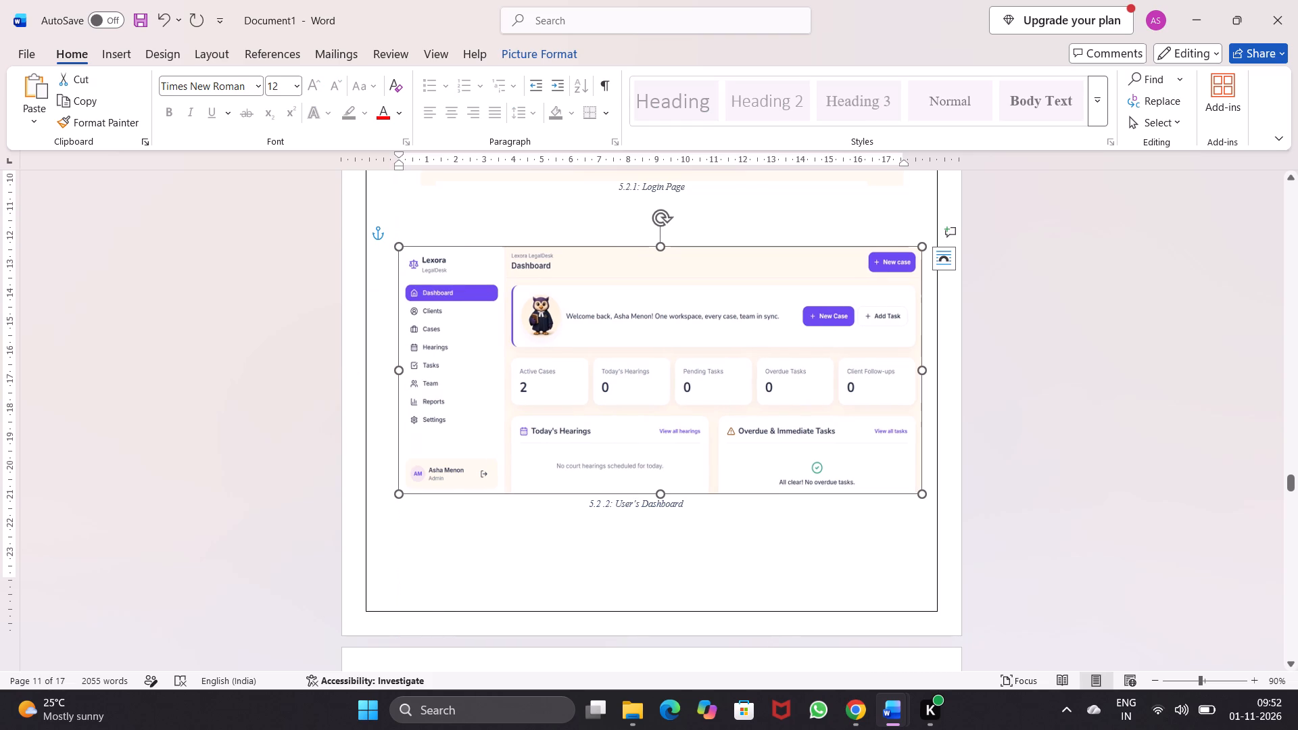
pyautogui.click(746, 541)
# Widen the Login Page screenshot on its left side so its edge lines up with the left text margin.
pyautogui.scroll(2, 746, 541)
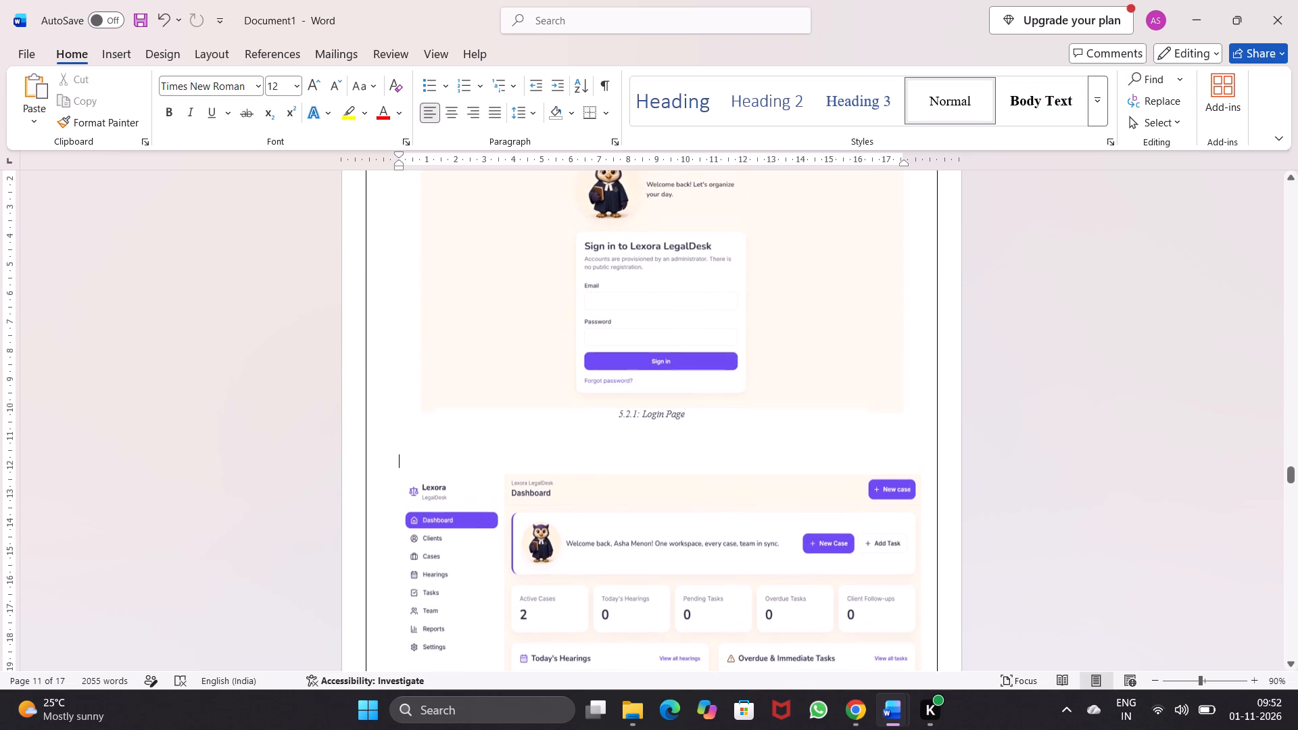
pyautogui.scroll(2, 746, 541)
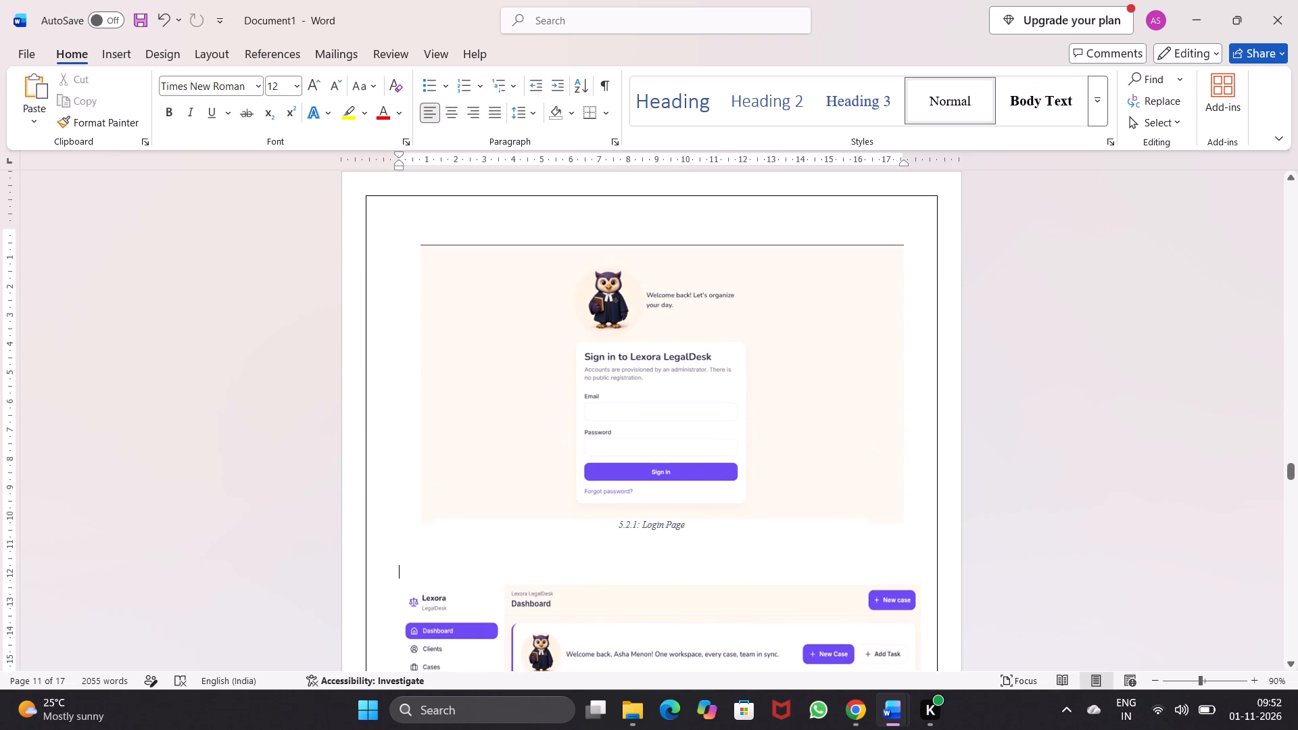
pyautogui.click(711, 433)
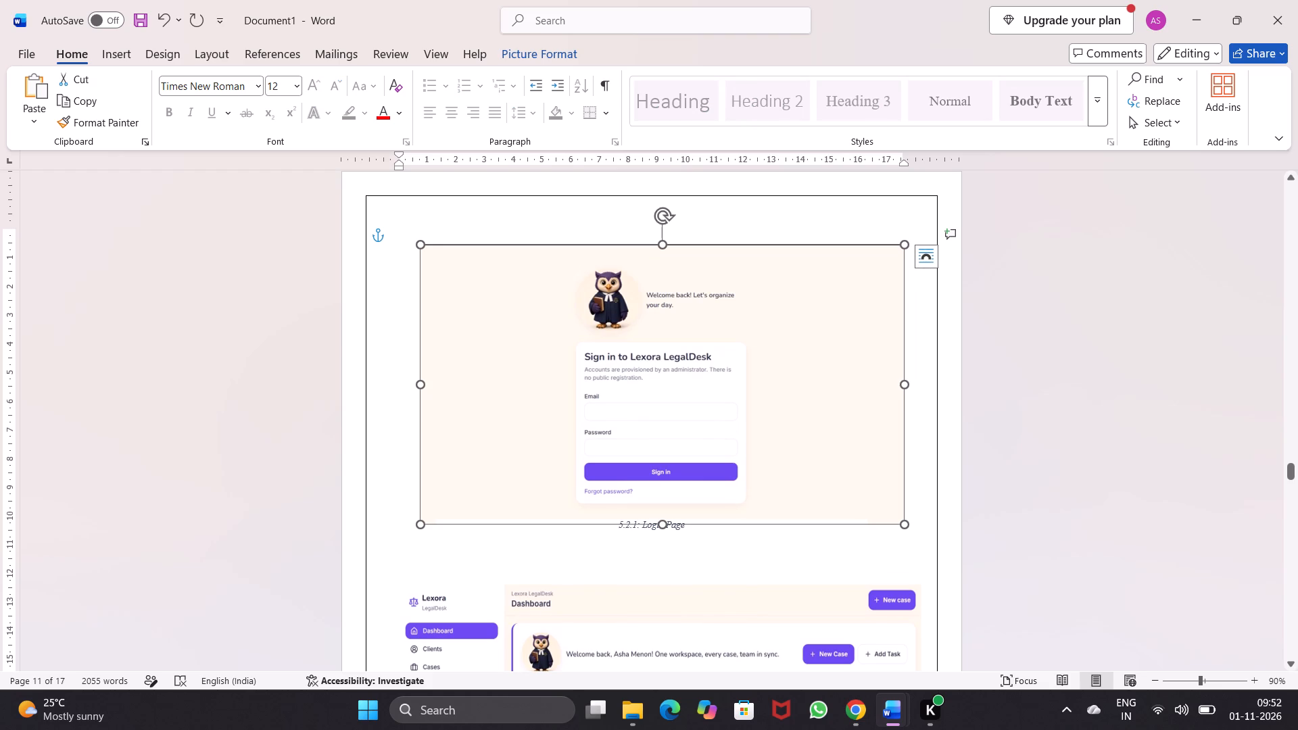
pyautogui.moveTo(420, 384); pyautogui.dragTo(404, 382)
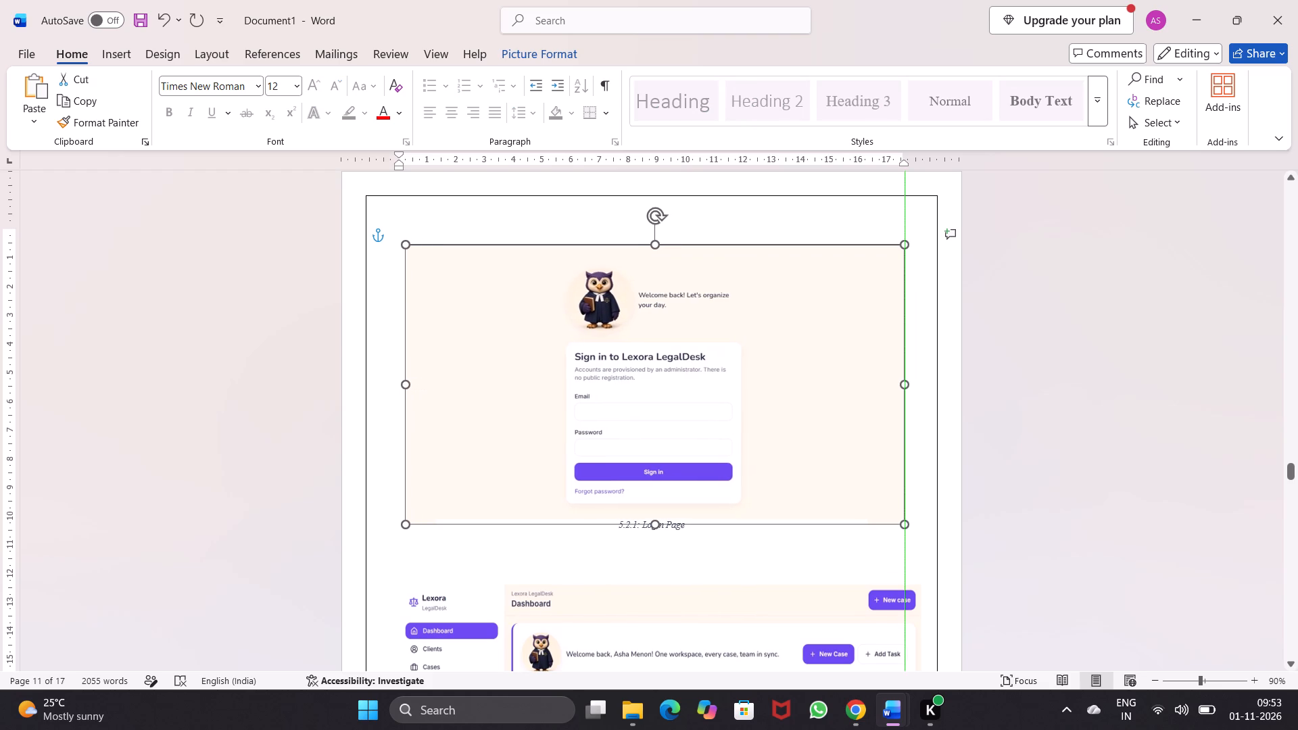
pyautogui.moveTo(404, 382); pyautogui.dragTo(397, 385)
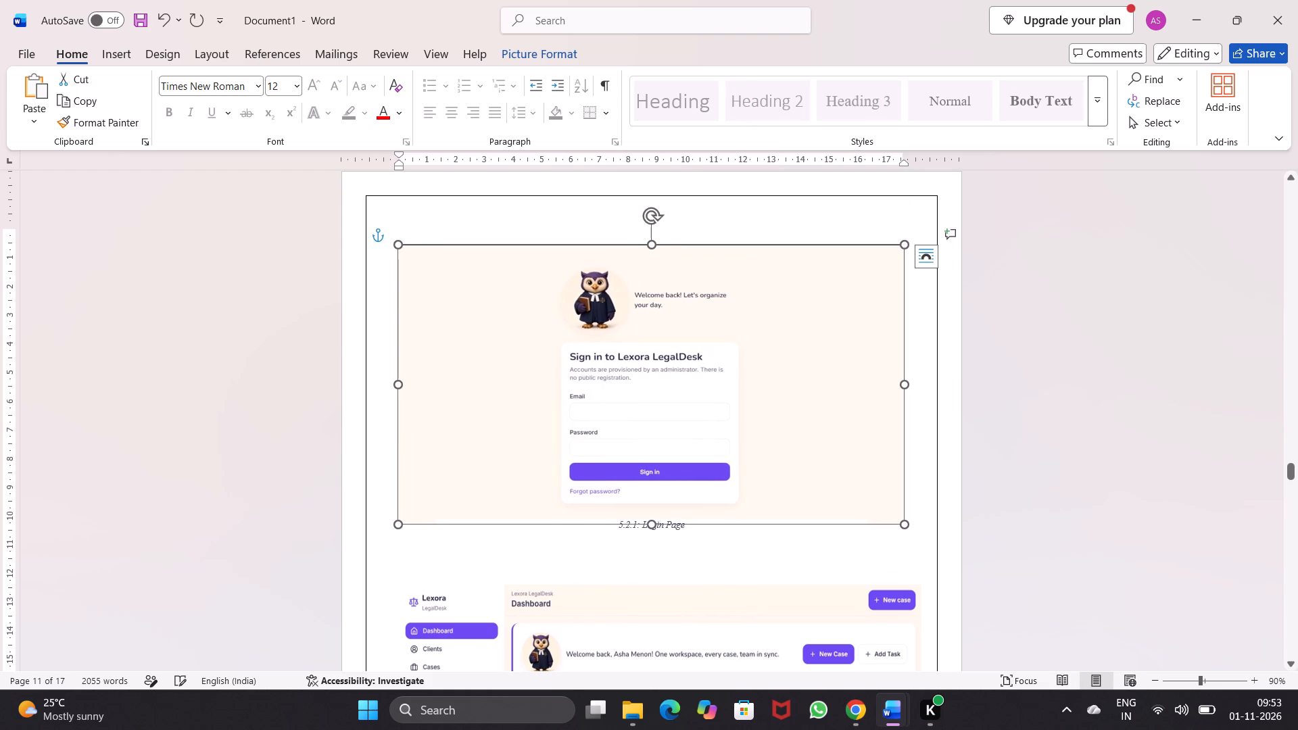
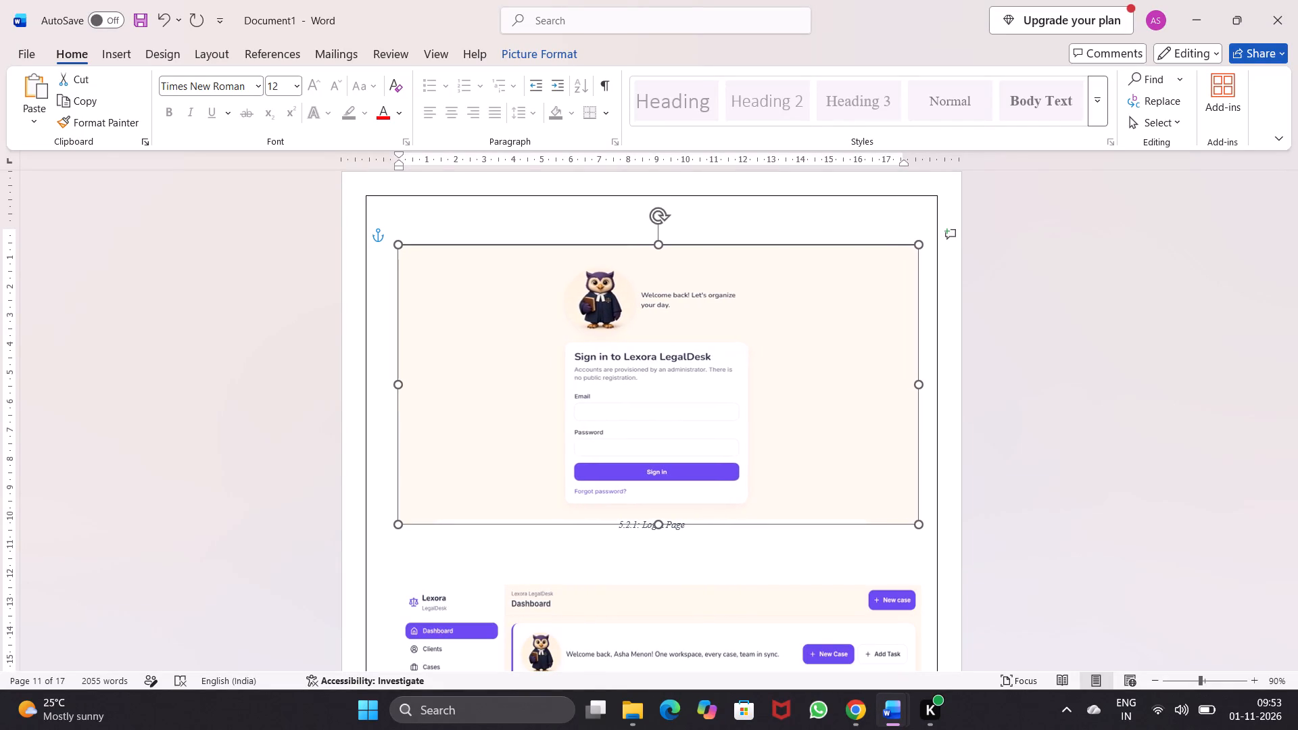
# Narrow the Dashboard screenshot captioned 5.2.3 from its left side to the left text margin so it fits inside the page border.
pyautogui.scroll(-1, 838, 473)
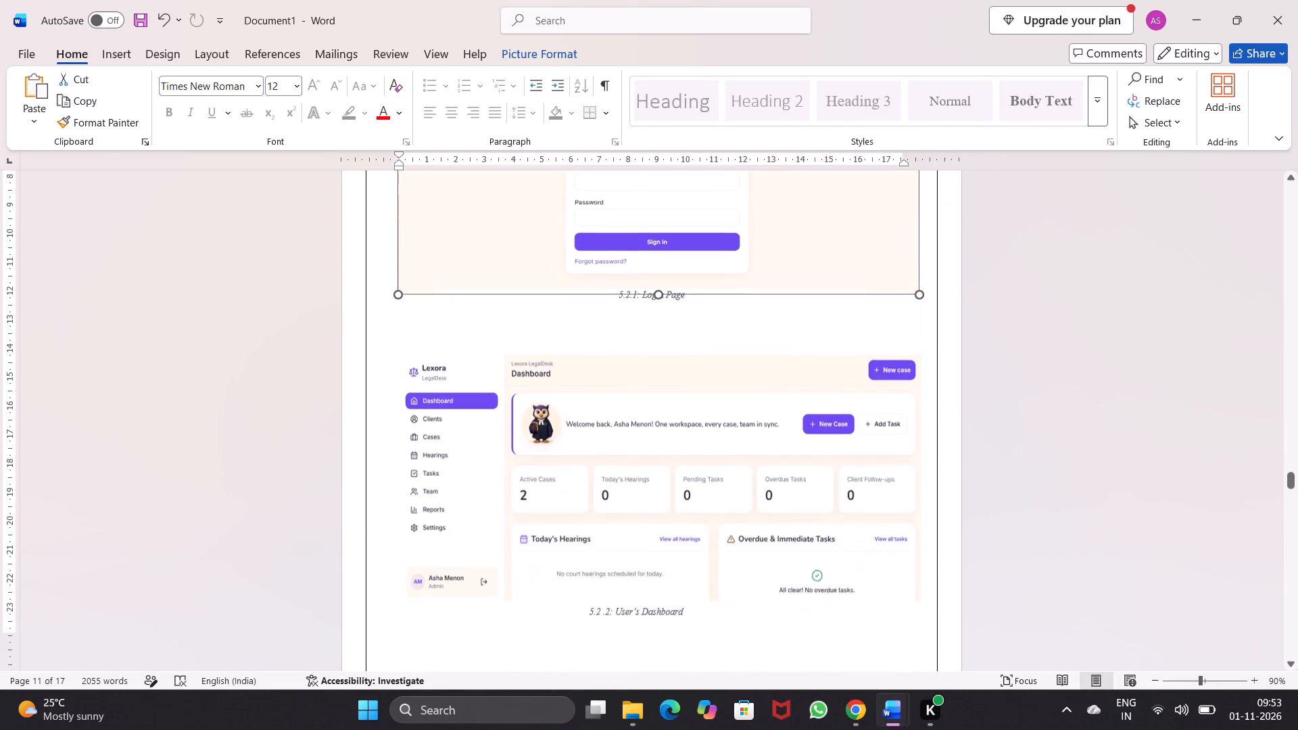
pyautogui.scroll(-1, 838, 473)
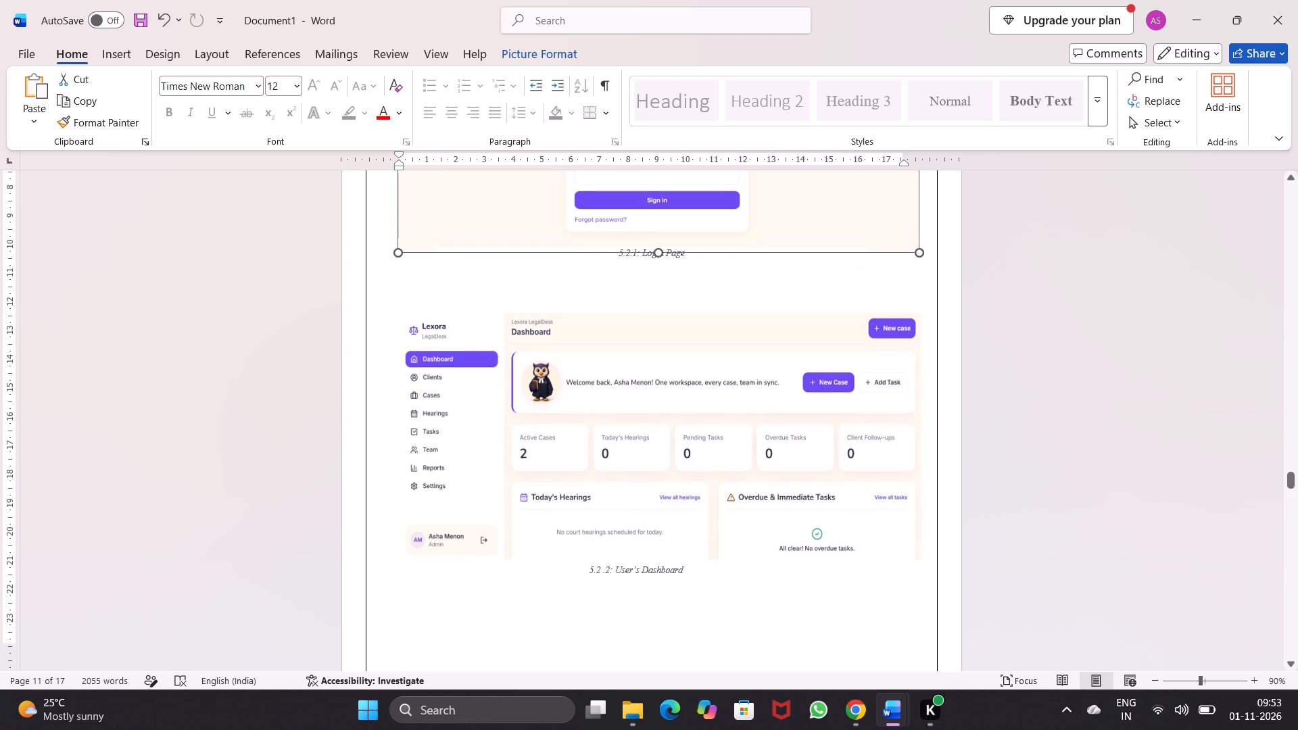
pyautogui.click(617, 272)
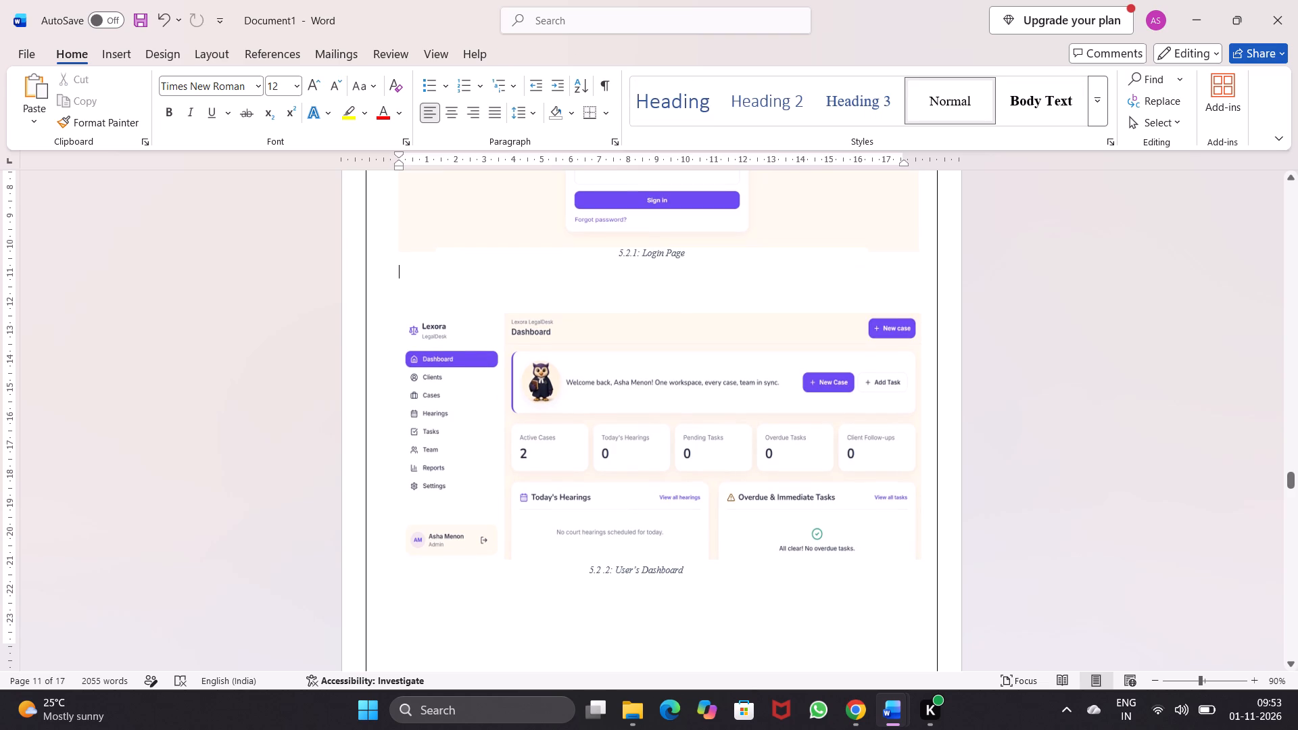
pyautogui.scroll(-4, 652, 371)
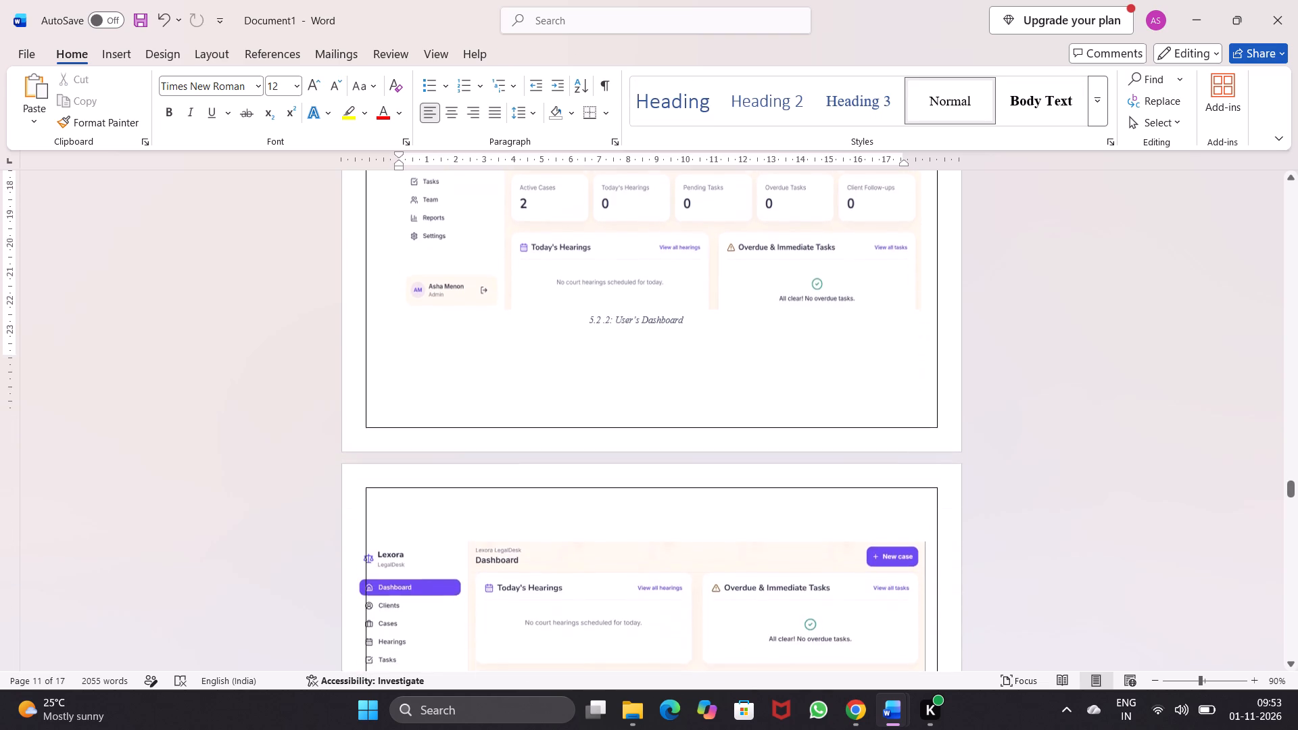
pyautogui.scroll(-2, 652, 371)
pyautogui.click(566, 379)
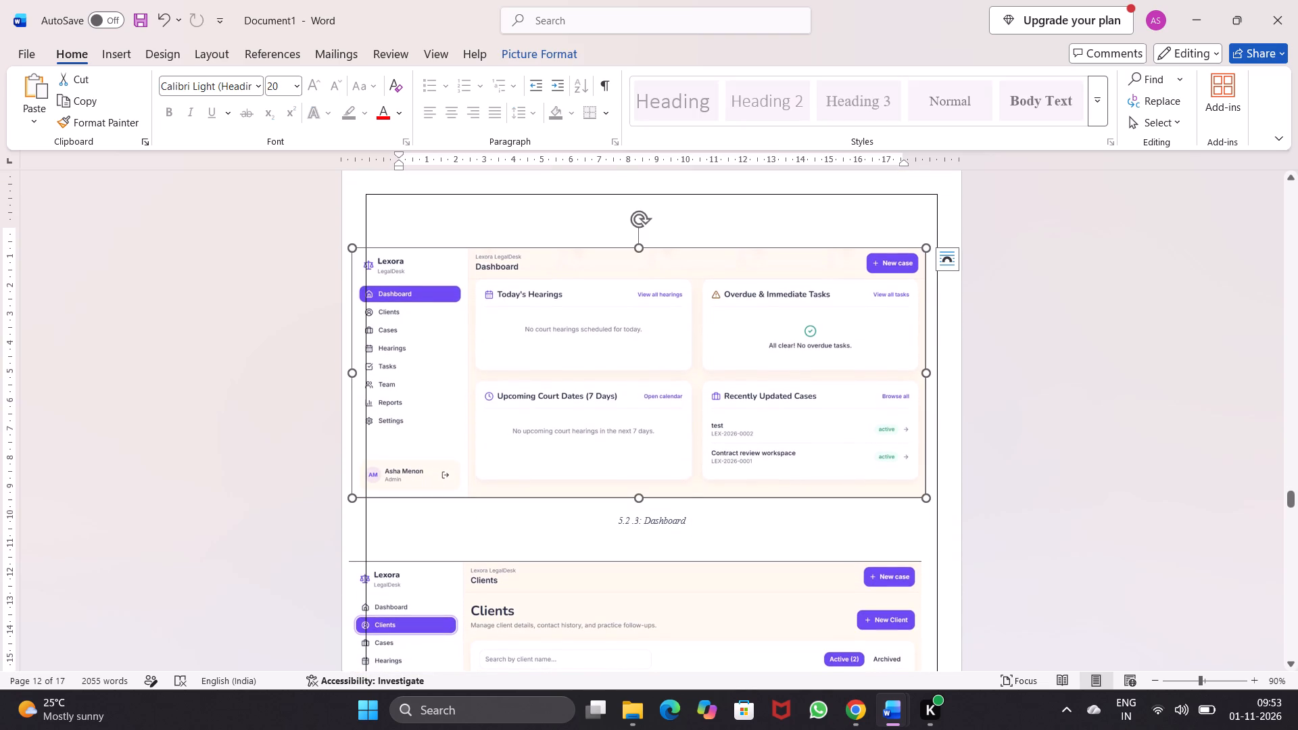
pyautogui.moveTo(353, 372); pyautogui.dragTo(397, 372)
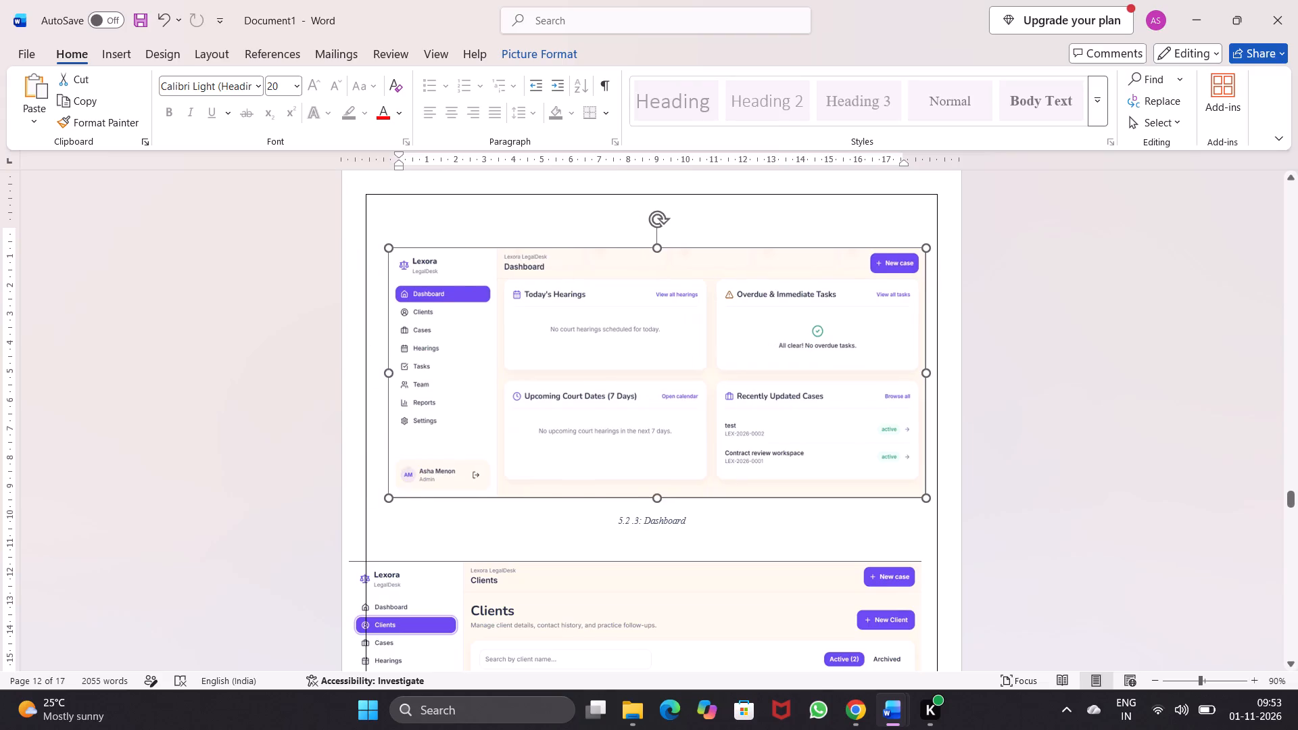
pyautogui.moveTo(397, 372); pyautogui.dragTo(406, 368)
# Narrow the Clients Tab screenshot from its left side to the left text margin so it fits inside the page border.
pyautogui.scroll(-1, 648, 477)
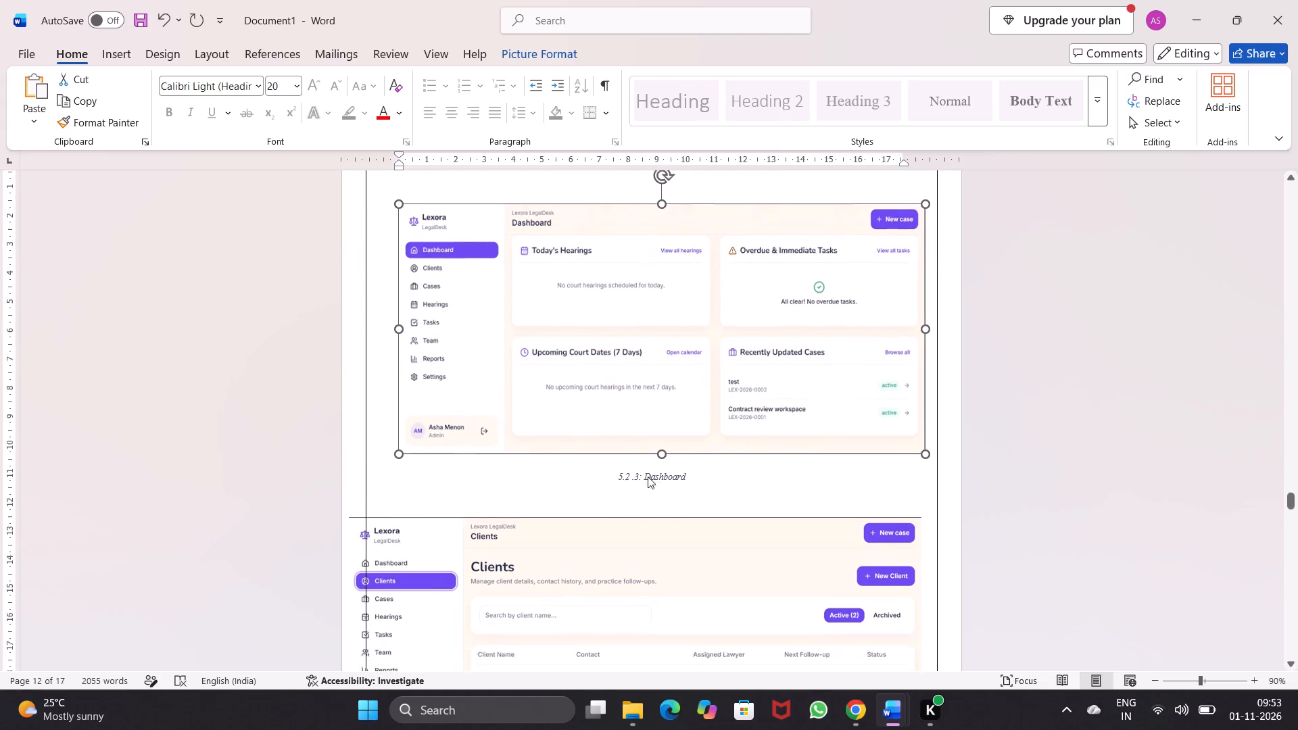
pyautogui.scroll(-3, 648, 477)
pyautogui.click(349, 351)
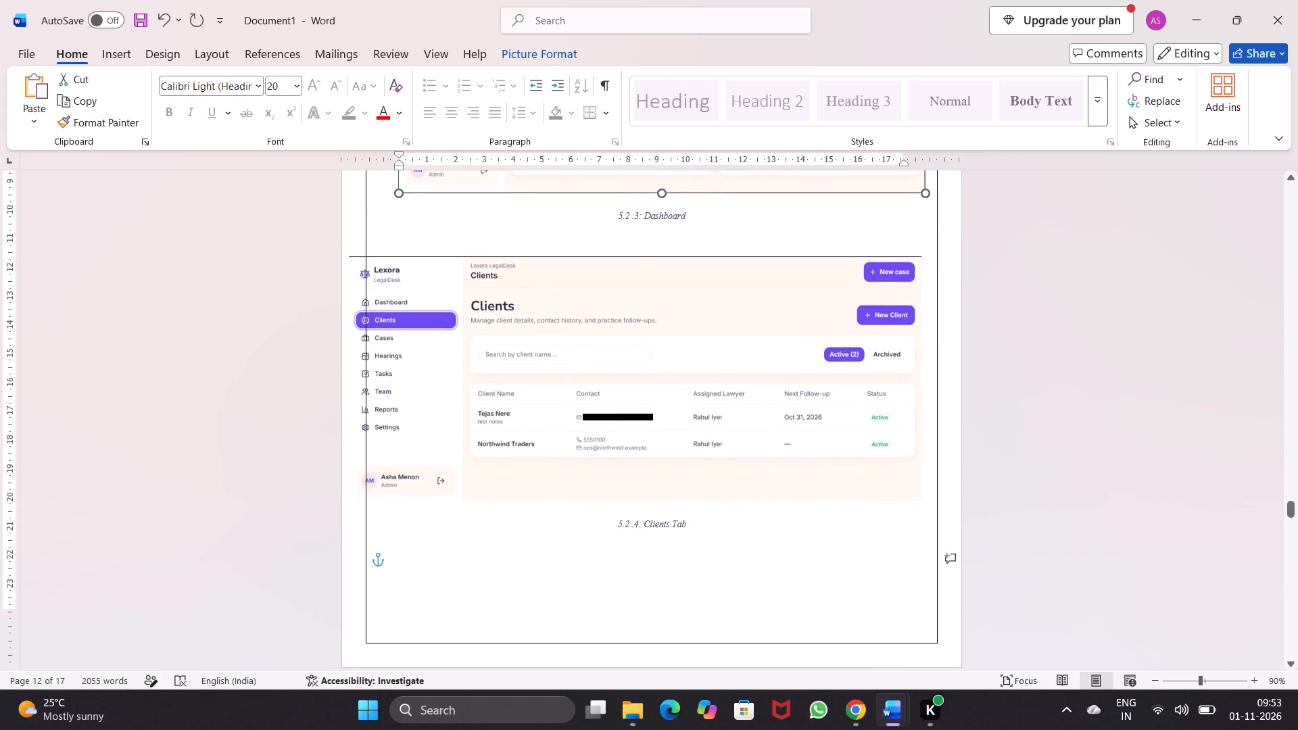
pyautogui.moveTo(347, 378); pyautogui.dragTo(400, 383)
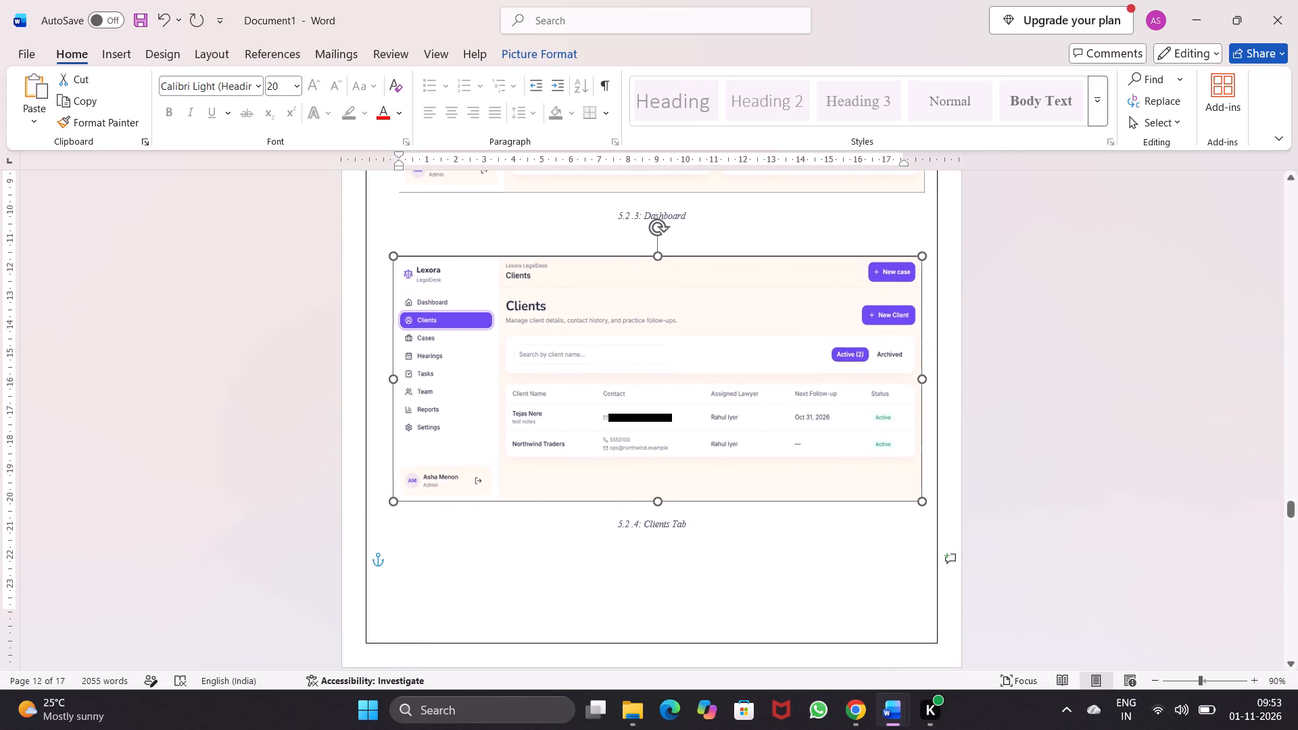
pyautogui.moveTo(400, 383); pyautogui.dragTo(403, 382)
# Narrow the Cases Tab screenshot from both sides so its edges line up with the left and right text margins.
pyautogui.scroll(-2, 505, 487)
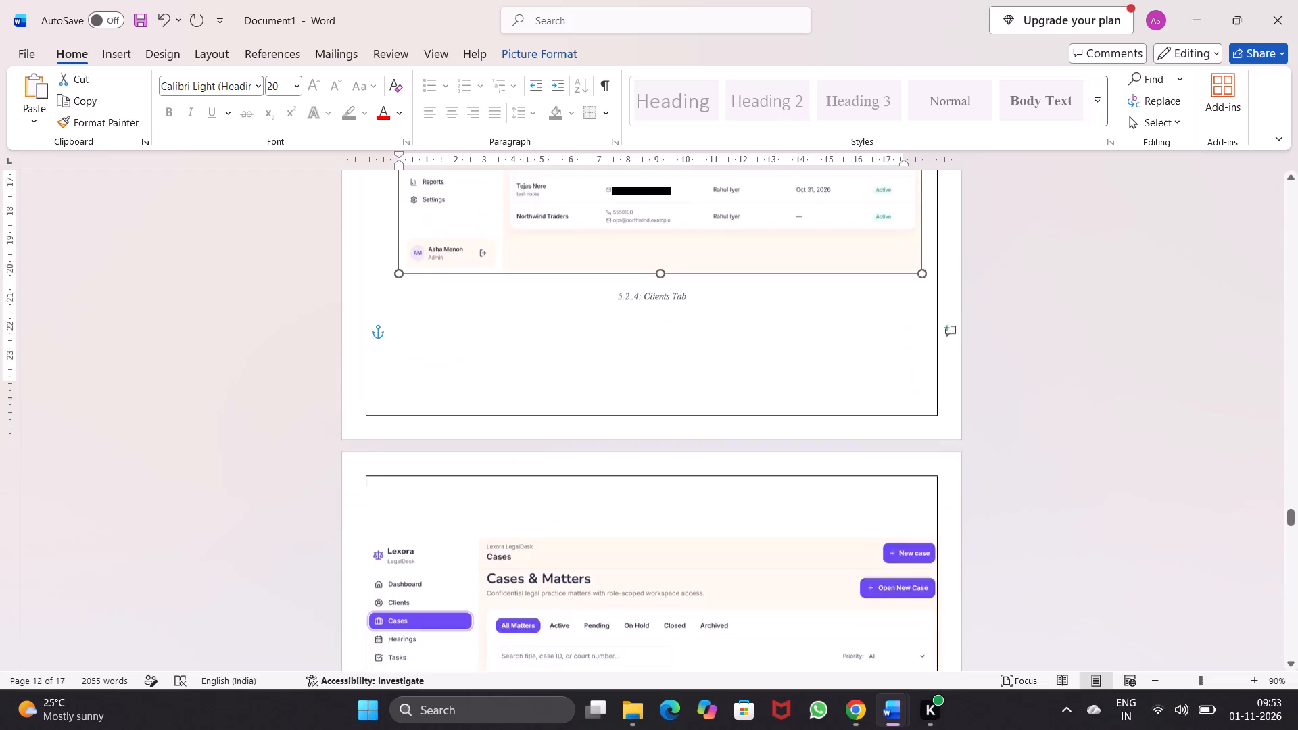
pyautogui.scroll(-2, 505, 487)
pyautogui.click(766, 432)
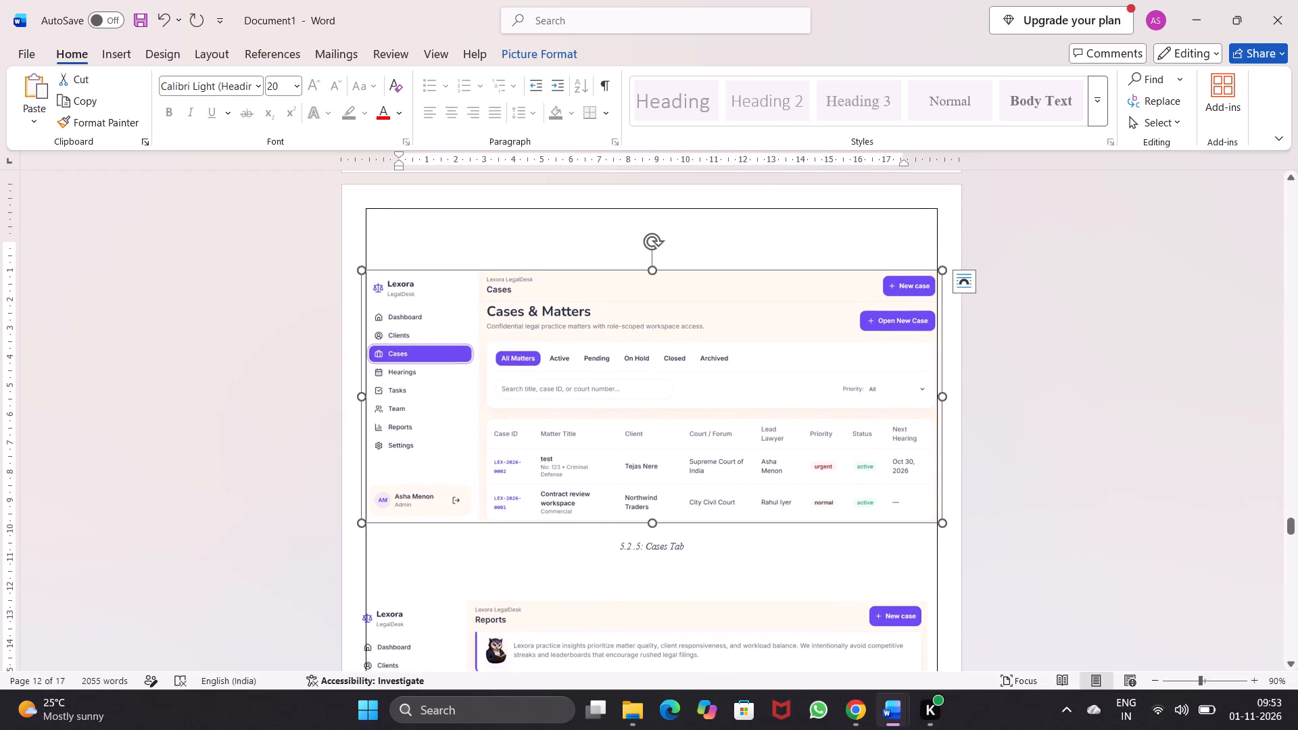
pyautogui.moveTo(945, 395); pyautogui.dragTo(928, 396)
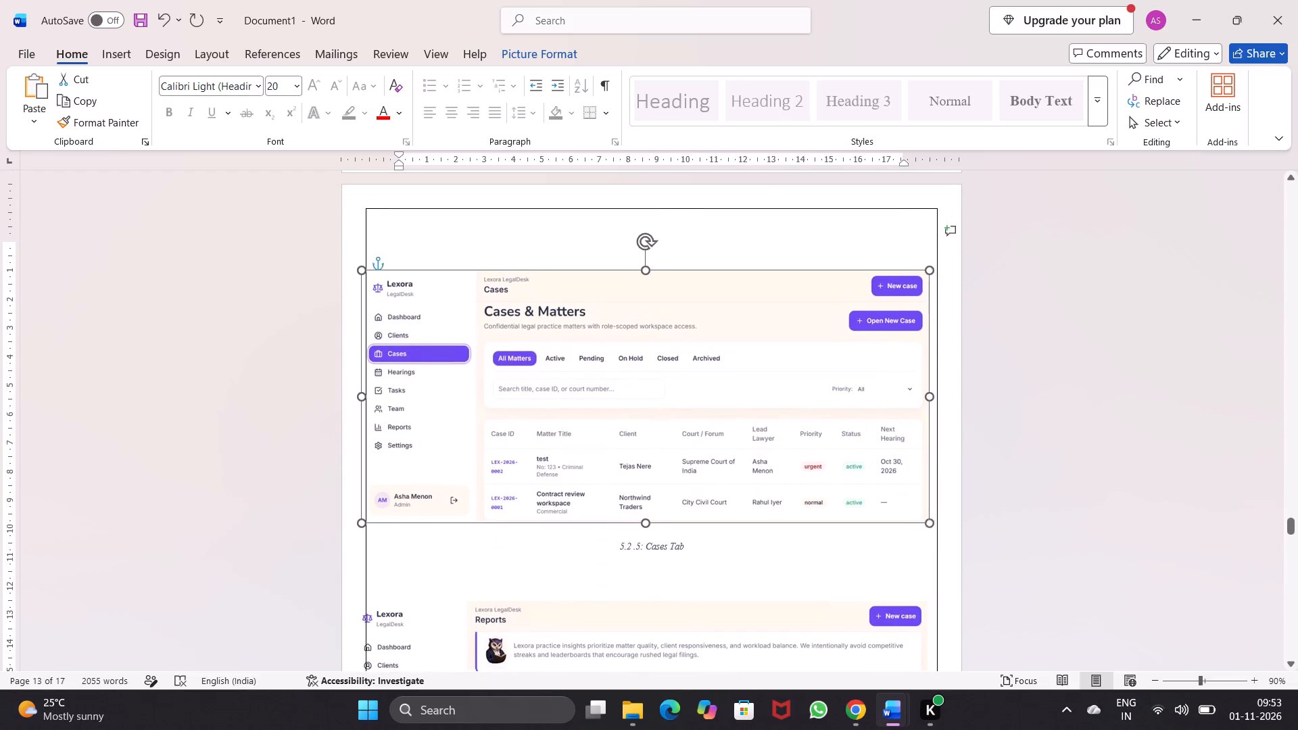
pyautogui.moveTo(928, 396); pyautogui.dragTo(898, 397)
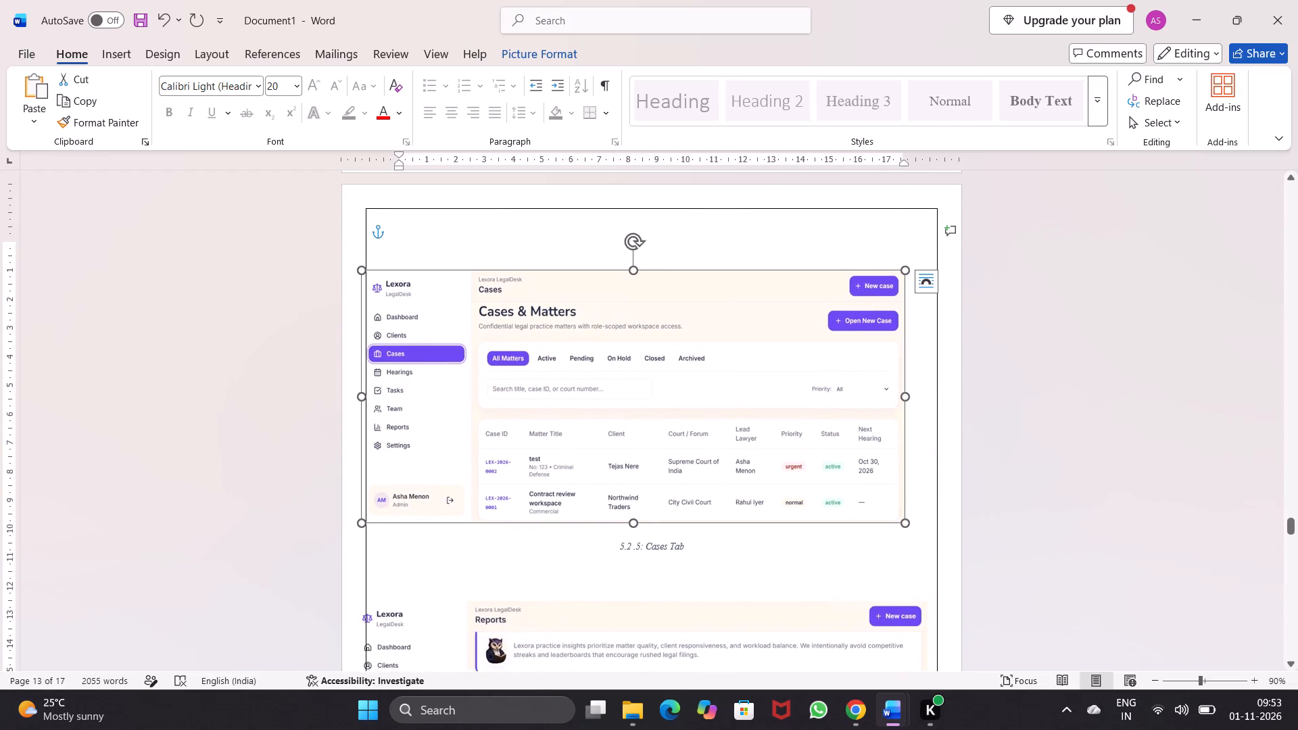
pyautogui.click(365, 394)
pyautogui.moveTo(365, 394); pyautogui.dragTo(389, 394)
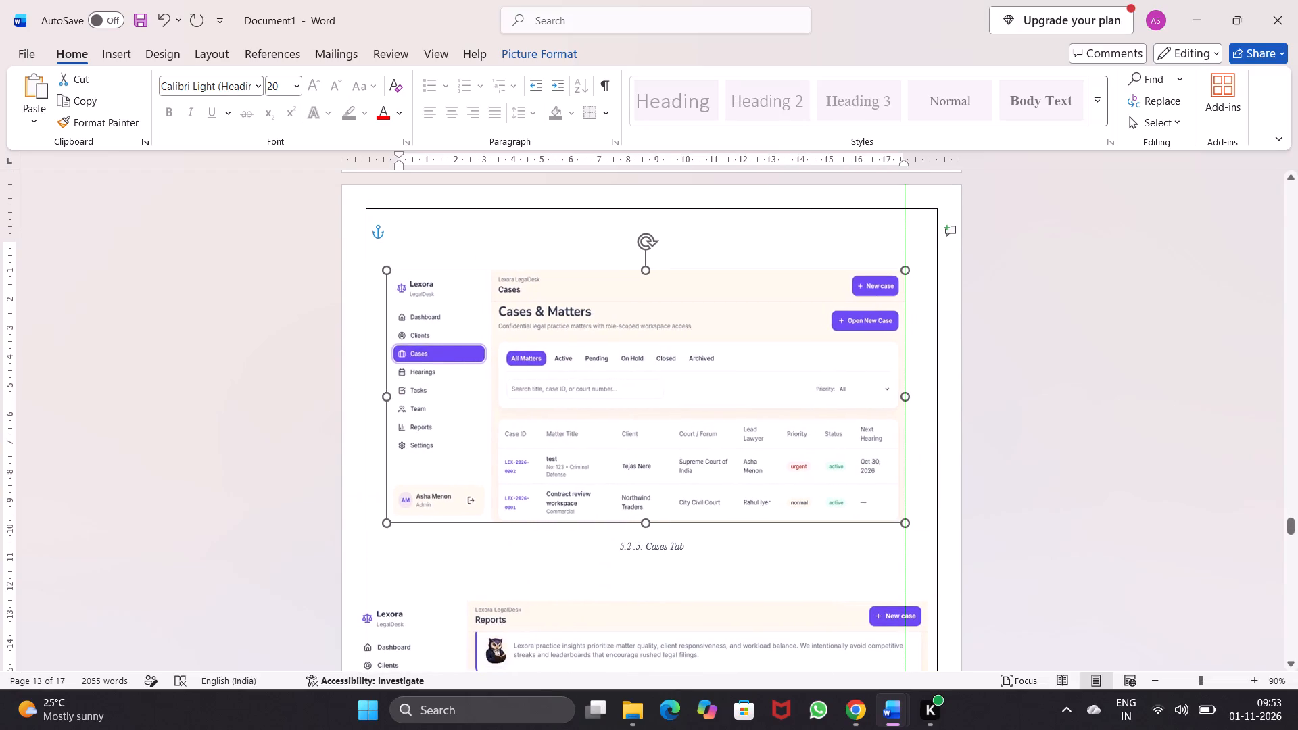
pyautogui.moveTo(389, 394); pyautogui.dragTo(408, 395)
# Narrow the Reports Tab screenshot from both sides so its edges line up with the left and right text margins.
pyautogui.scroll(-2, 489, 480)
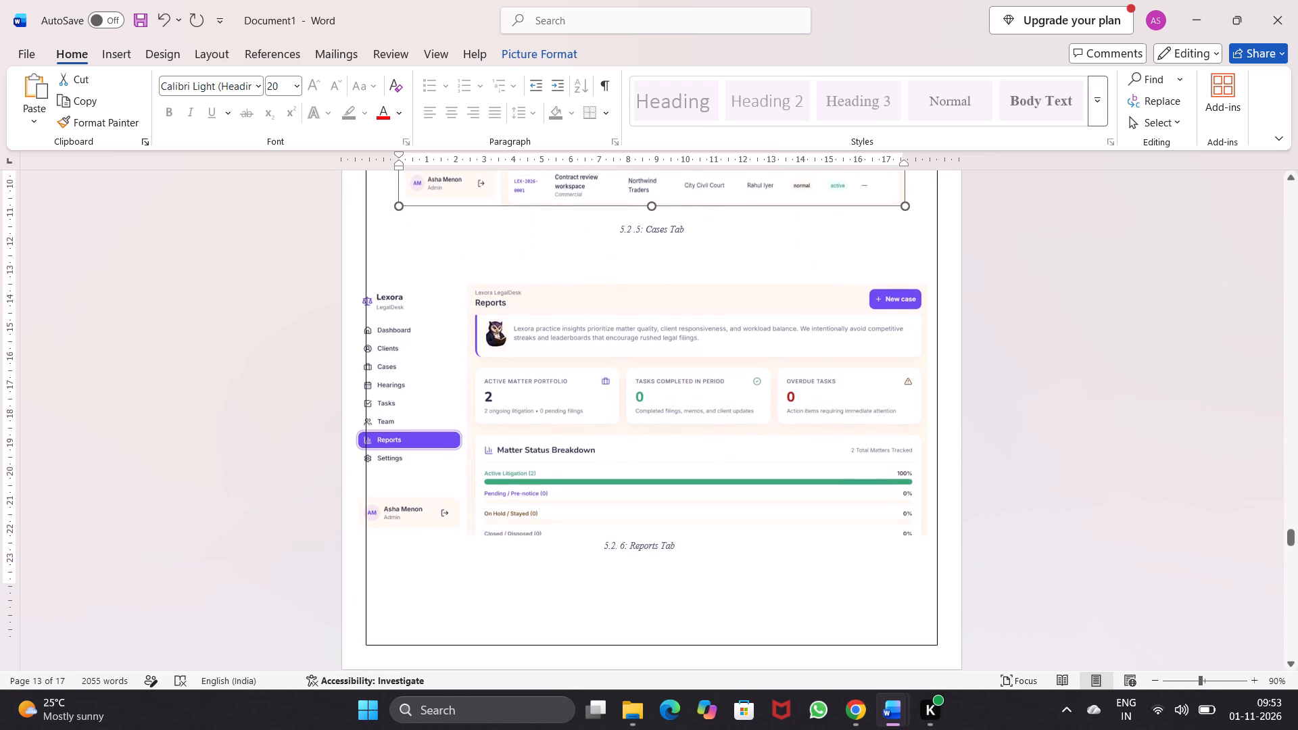
pyautogui.scroll(-1, 489, 480)
pyautogui.click(515, 448)
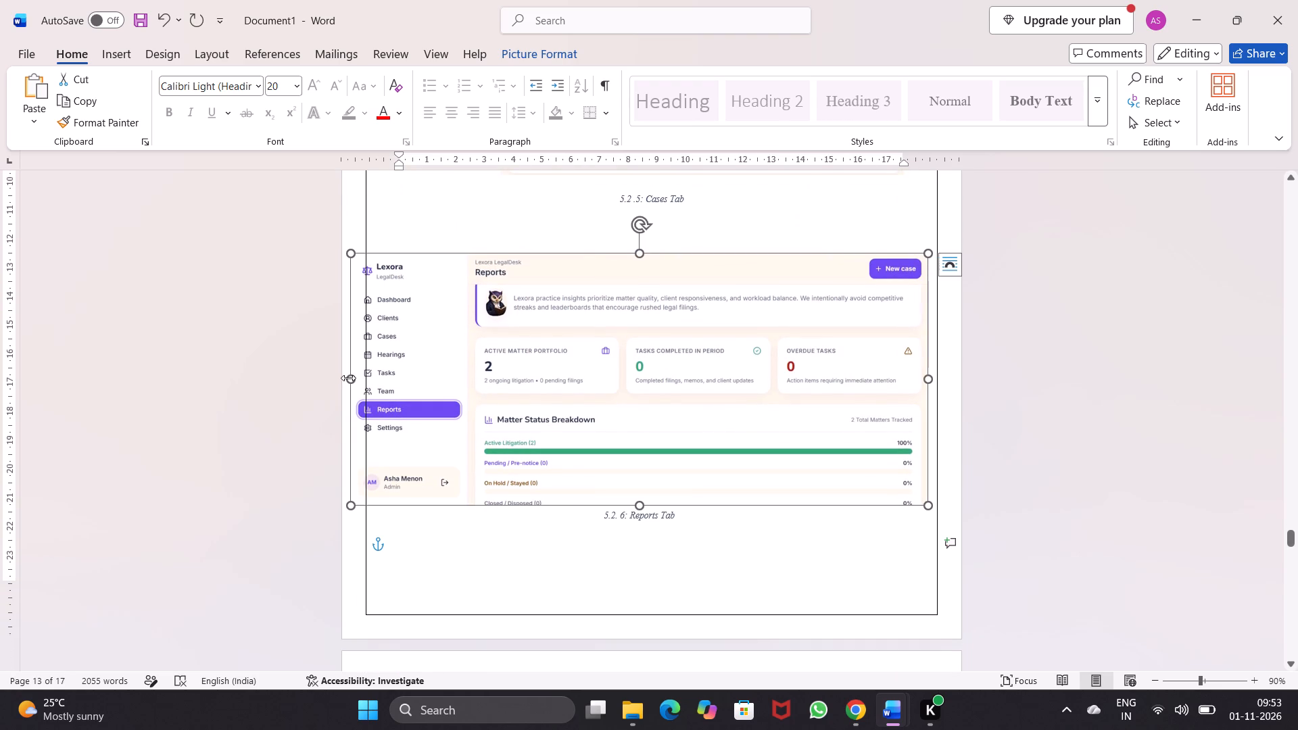
pyautogui.moveTo(350, 379); pyautogui.dragTo(407, 377)
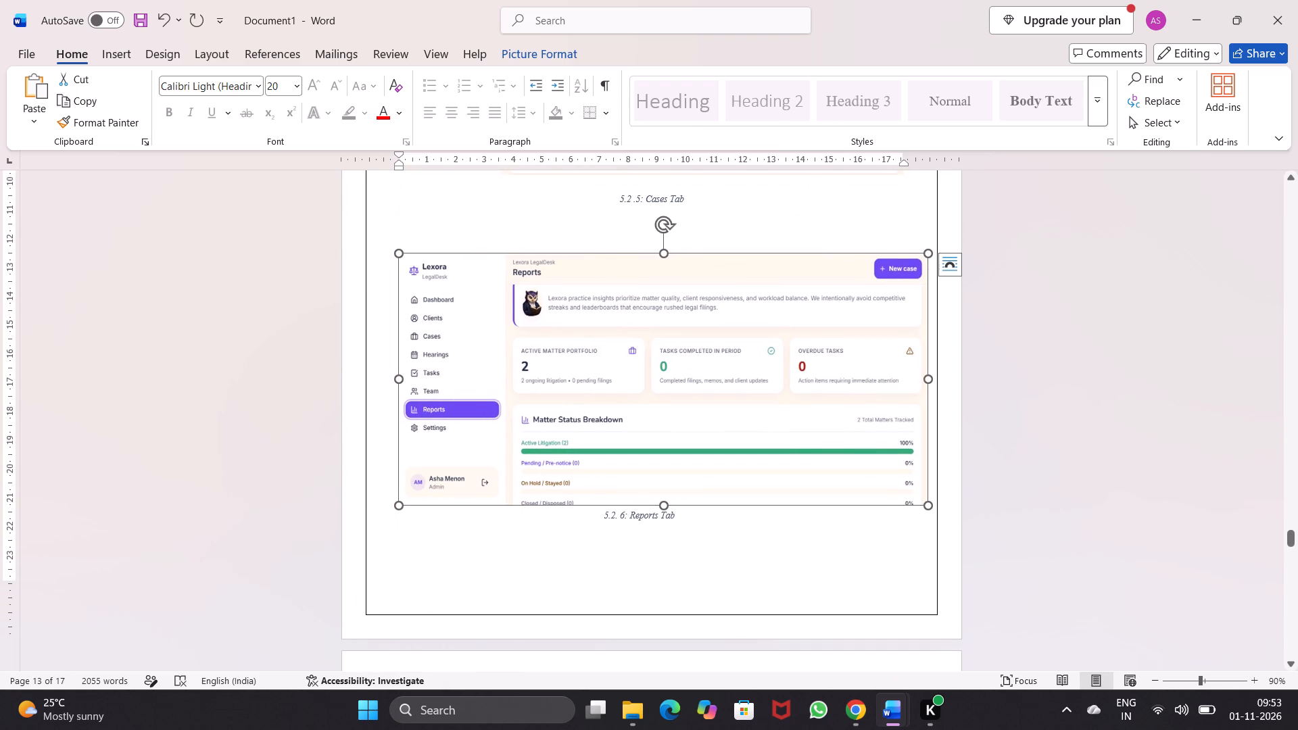
pyautogui.moveTo(925, 381); pyautogui.dragTo(903, 378)
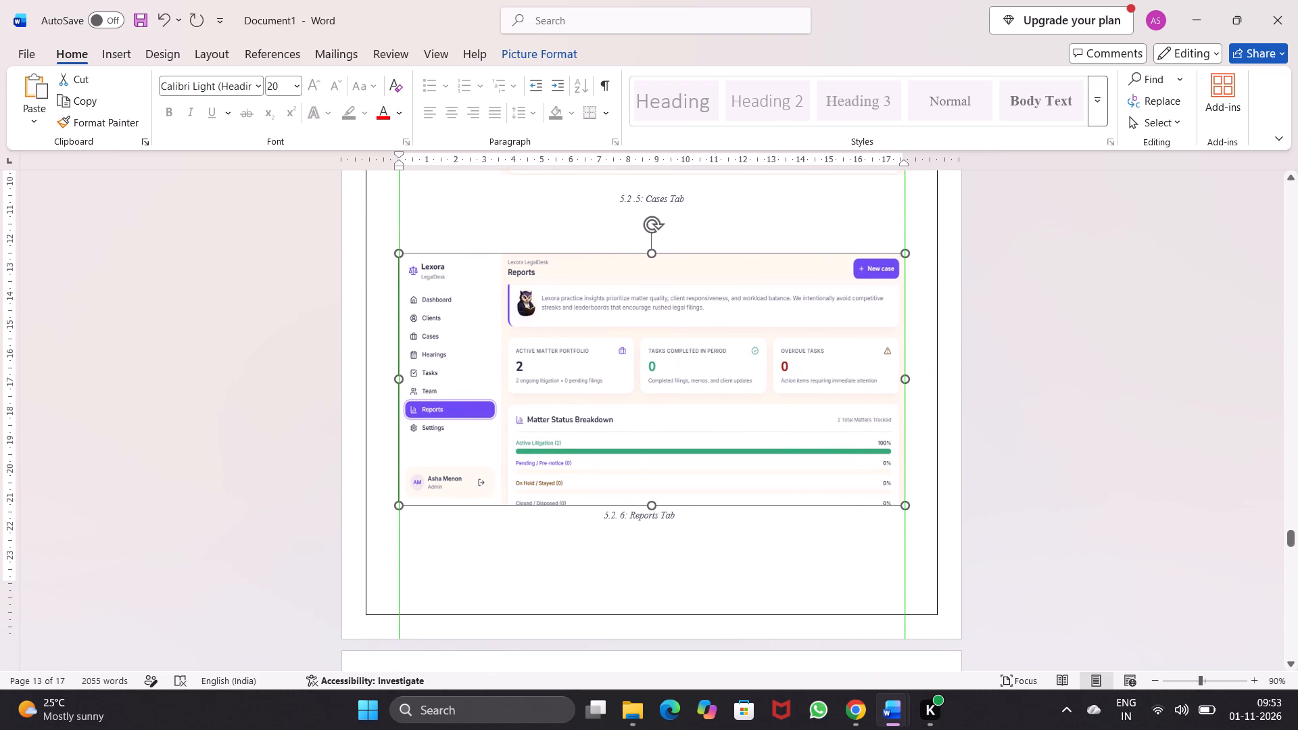
pyautogui.moveTo(903, 378); pyautogui.dragTo(895, 378)
# Narrow the Team tab screenshot from both sides so its edges line up with the left and right text margins.
pyautogui.scroll(-2, 798, 406)
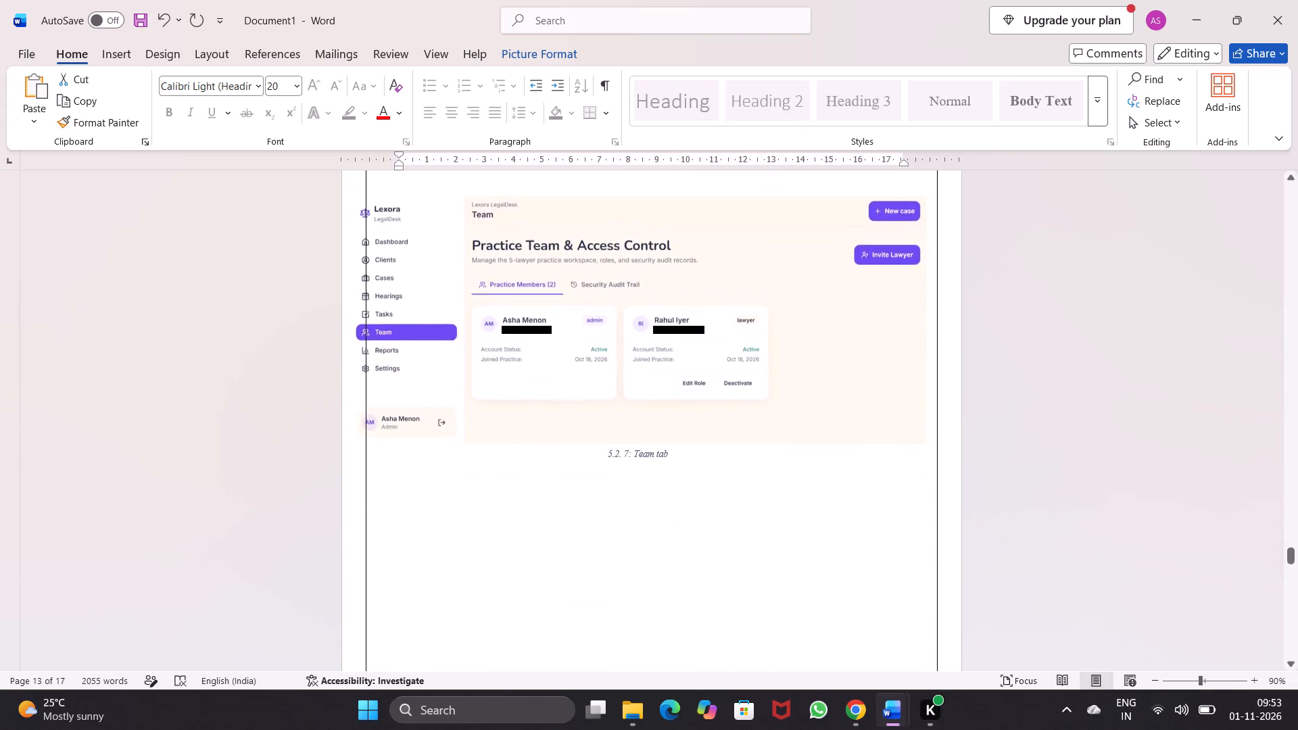
pyautogui.scroll(-1, 798, 406)
pyautogui.click(659, 323)
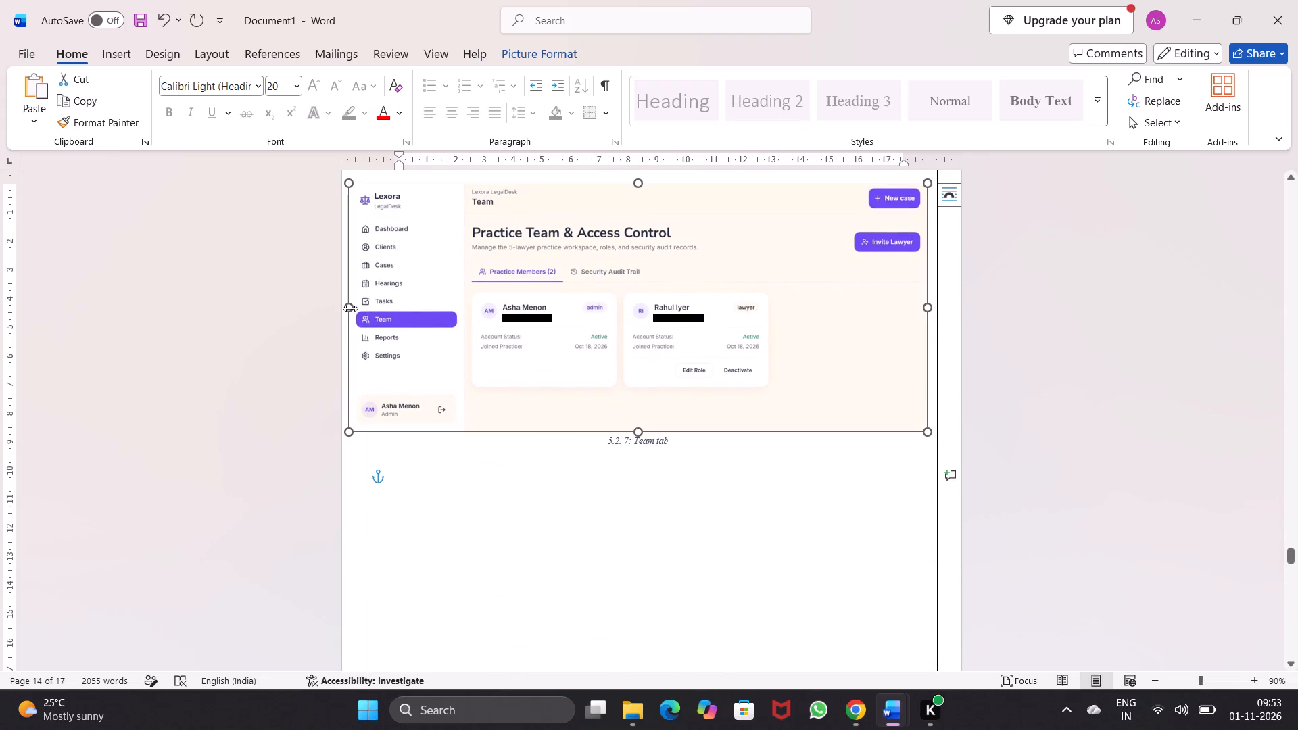
pyautogui.moveTo(349, 308); pyautogui.dragTo(412, 308)
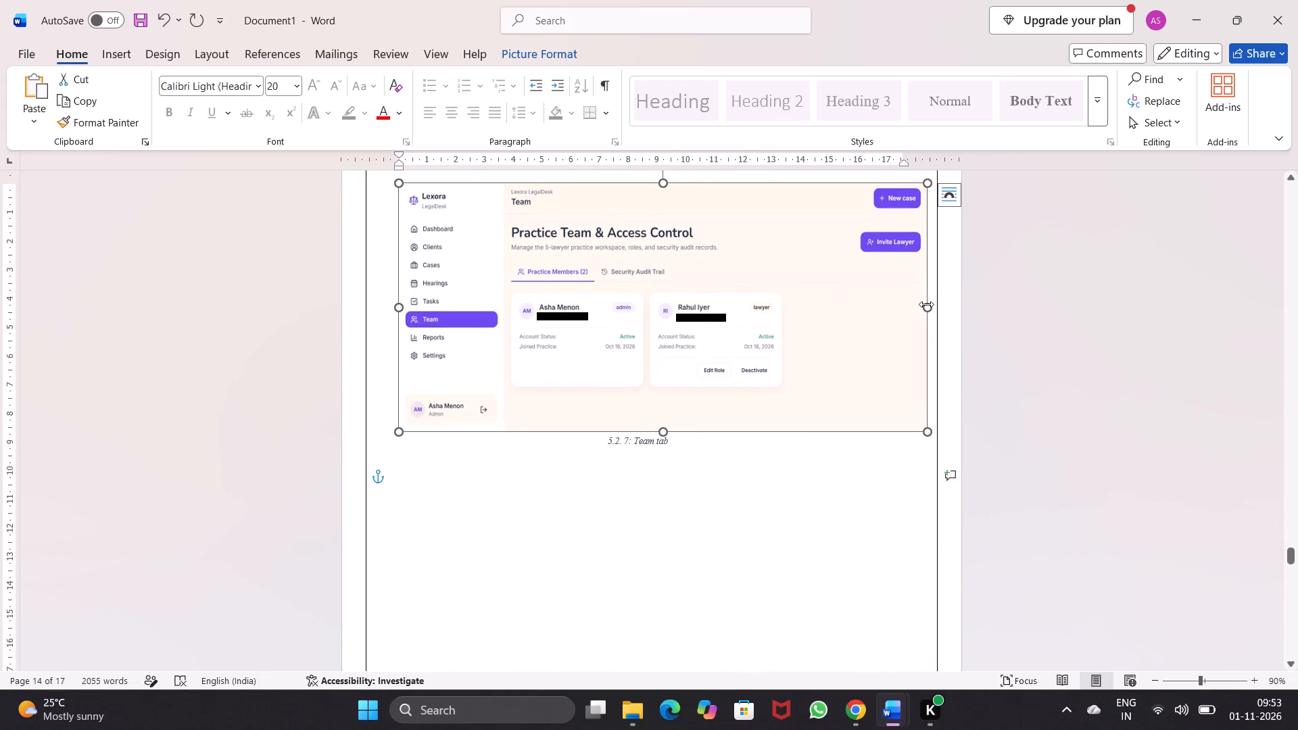
pyautogui.moveTo(926, 306); pyautogui.dragTo(893, 308)
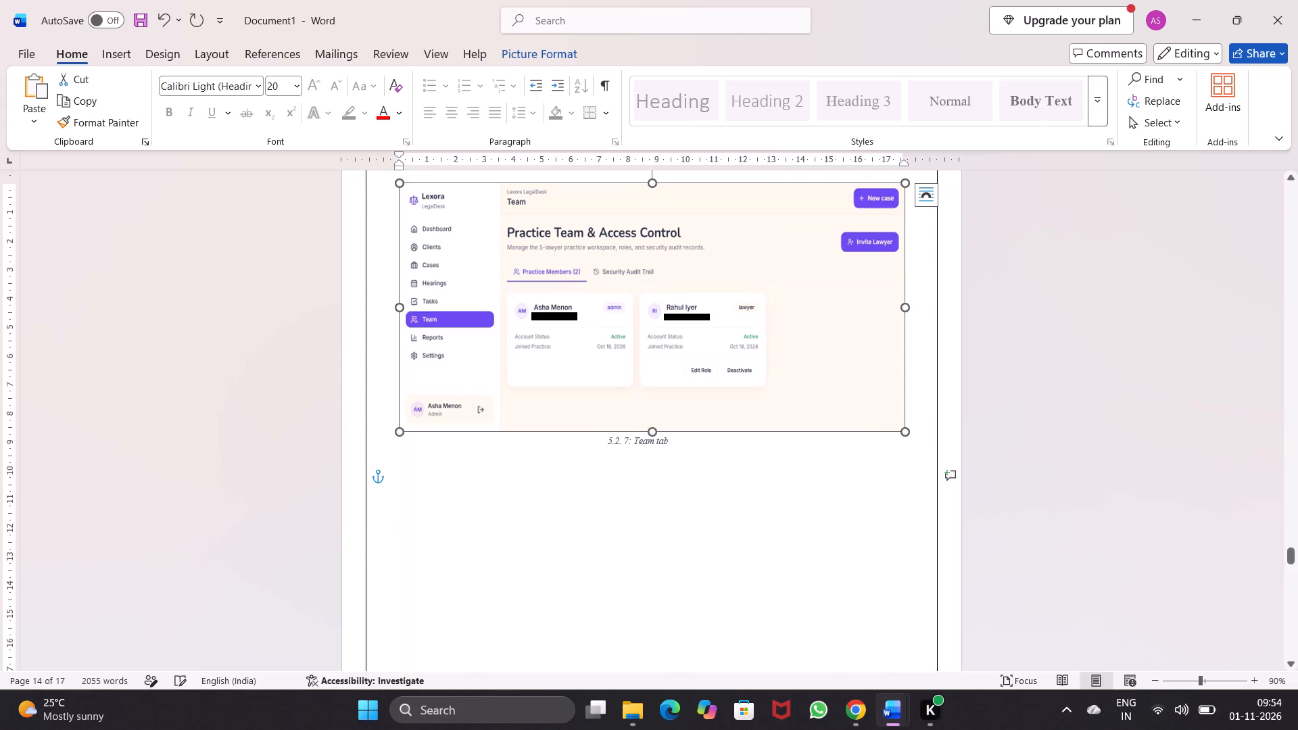
# Delete the blank lines above the heading "6. Testing" so it sits at the top of its page.
pyautogui.scroll(-4, 770, 375)
pyautogui.scroll(1, 770, 375)
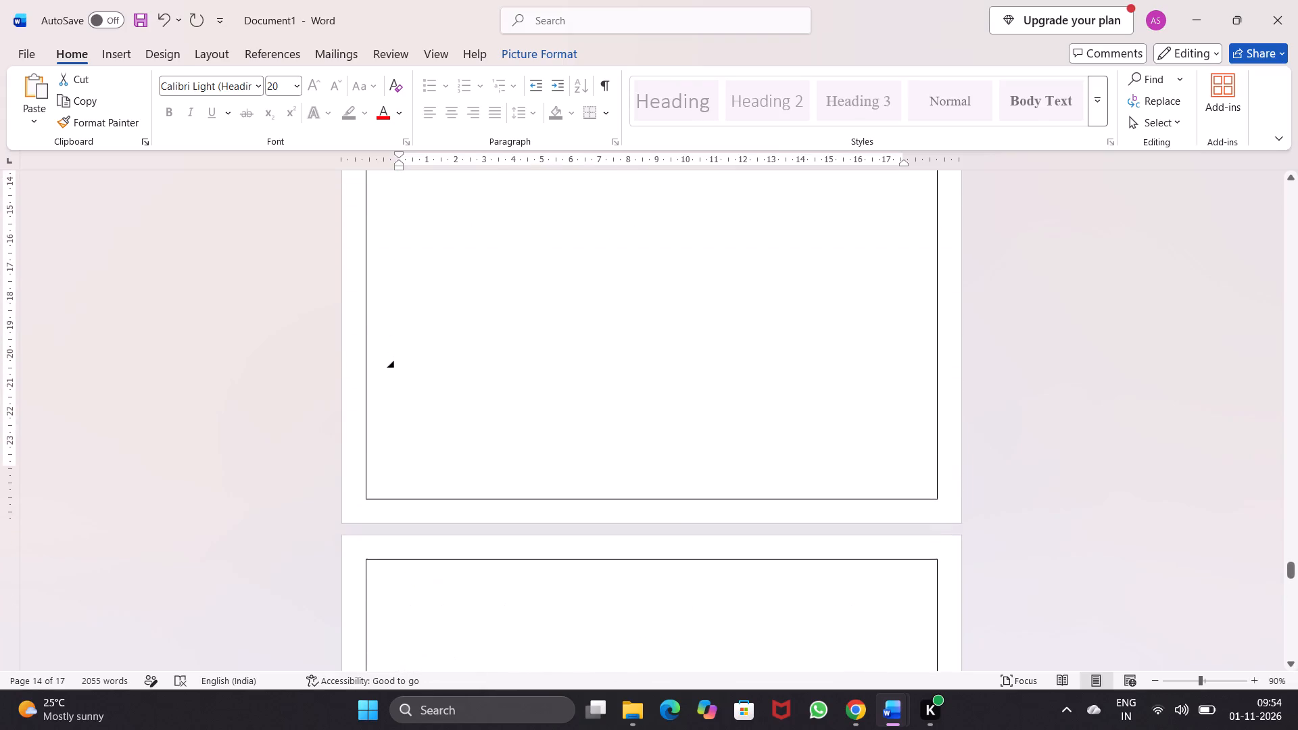
pyautogui.scroll(1, 770, 375)
pyautogui.scroll(-1, 770, 375)
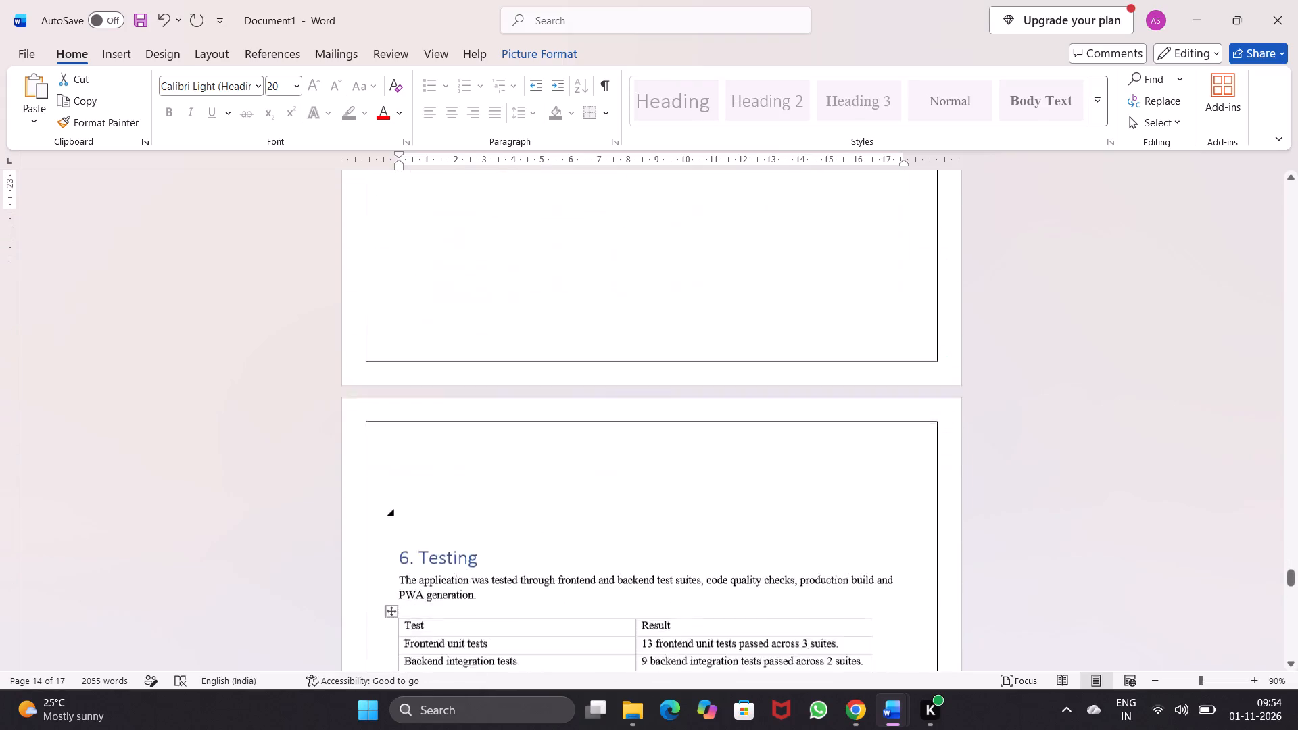
pyautogui.scroll(-1, 770, 375)
pyautogui.click(399, 435)
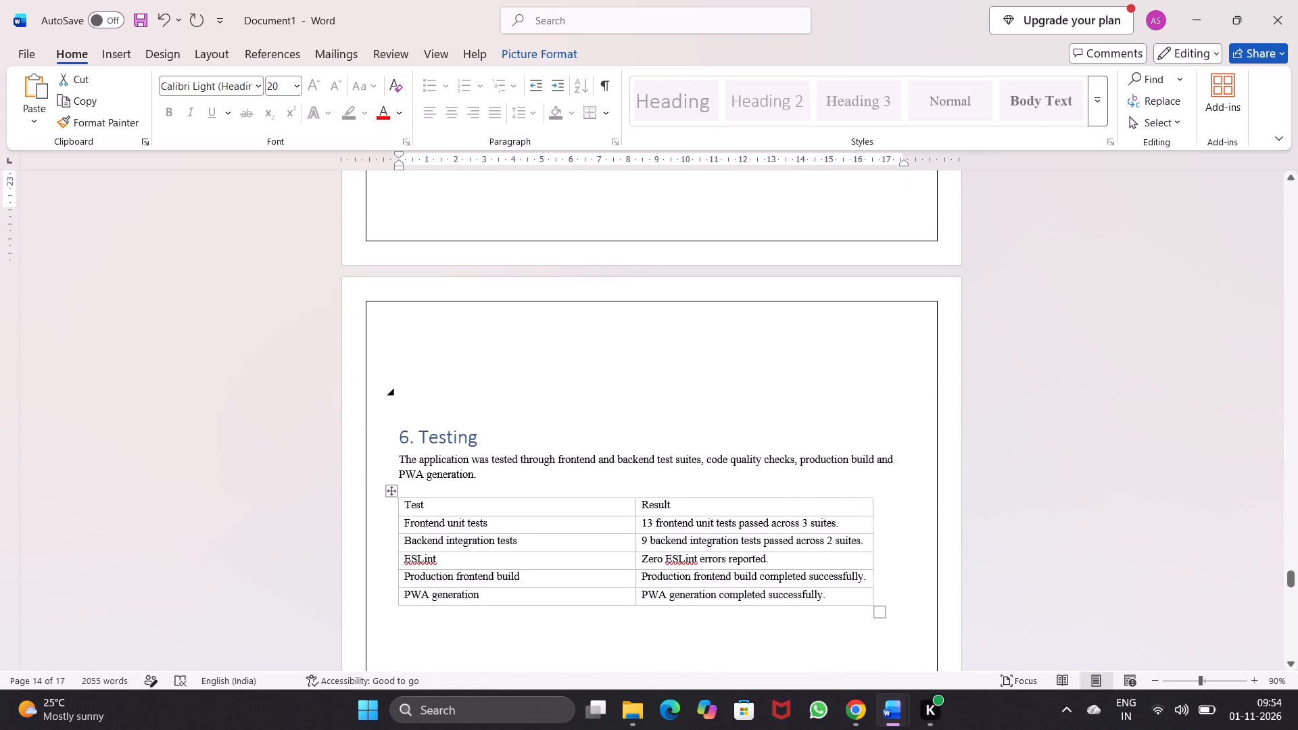
pyautogui.press('BackSpace')
pyautogui.press('BackSpace')
# Examine the Conclusion and References pages of the Lexora_LegalDesk_Report_WTL document for comparison with the closing pages of Document1.
pyautogui.scroll(-3, 399, 435)
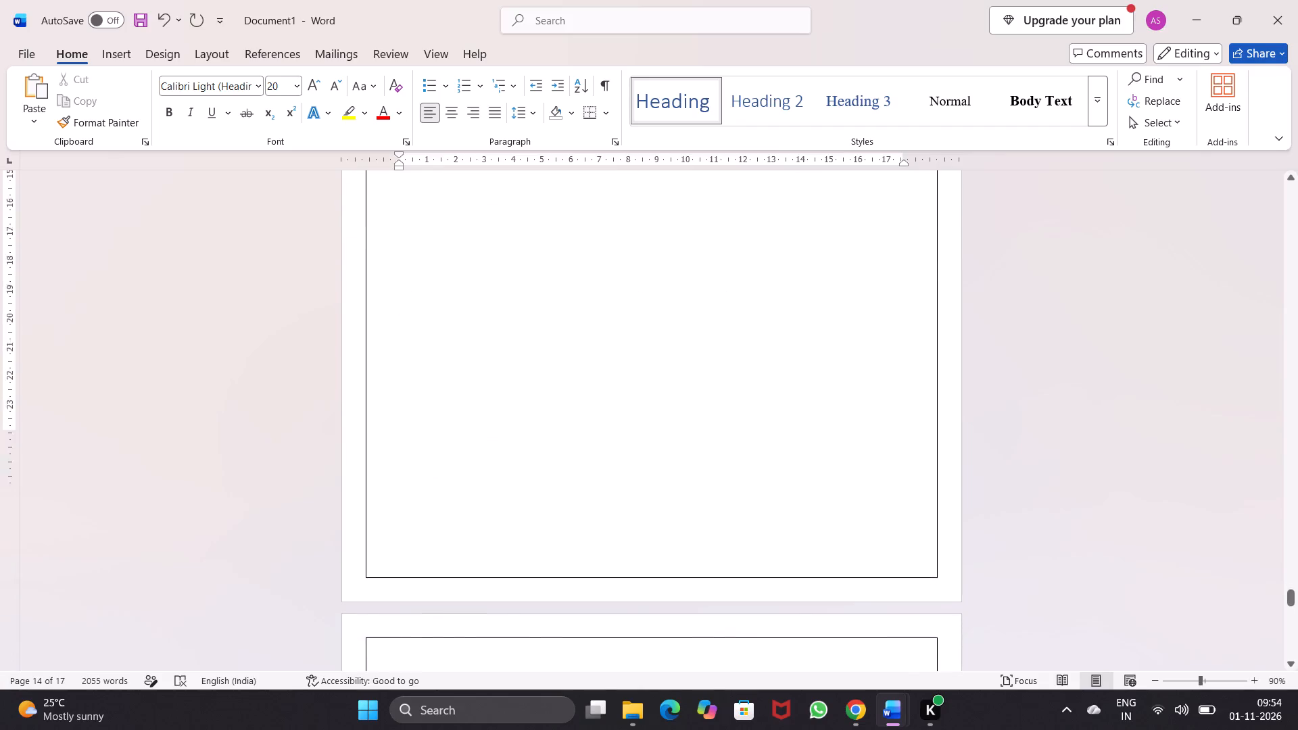
pyautogui.scroll(-3, 399, 435)
pyautogui.hotkey('alt', 'Tab')
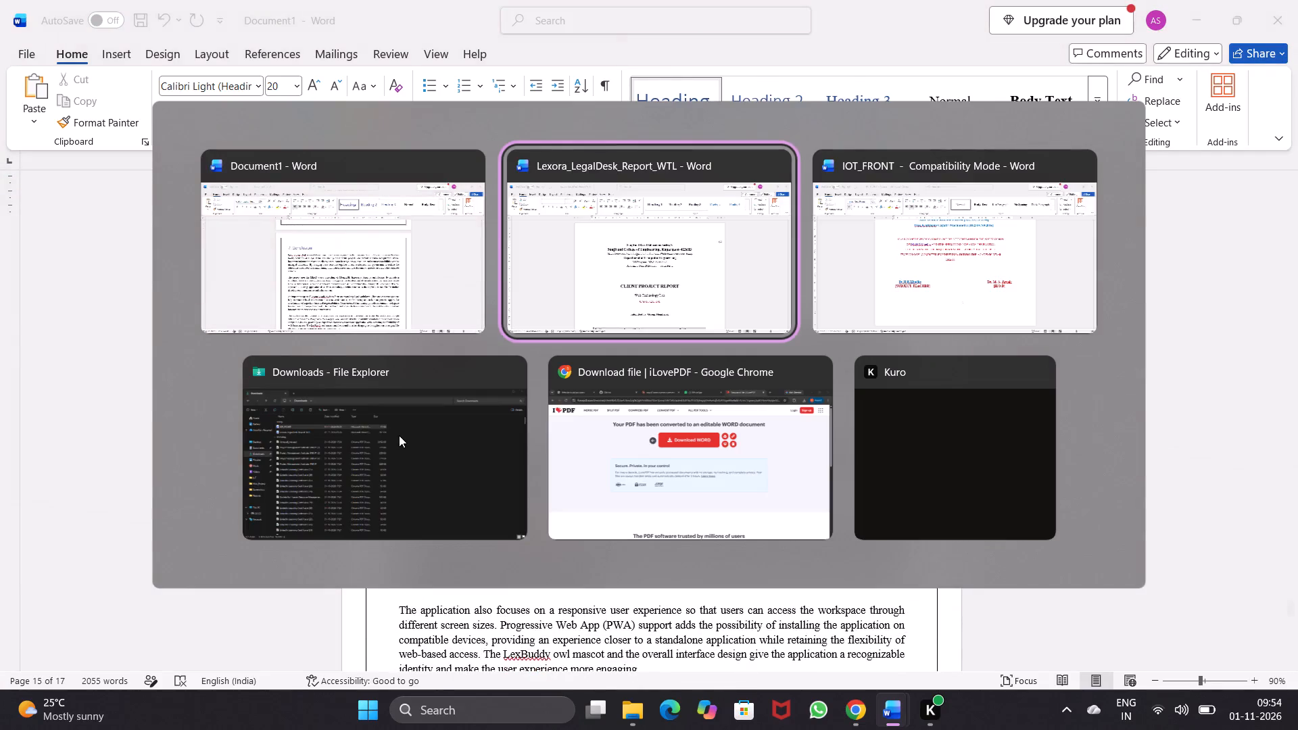
pyautogui.scroll(-5, 452, 494)
pyautogui.click(664, 453)
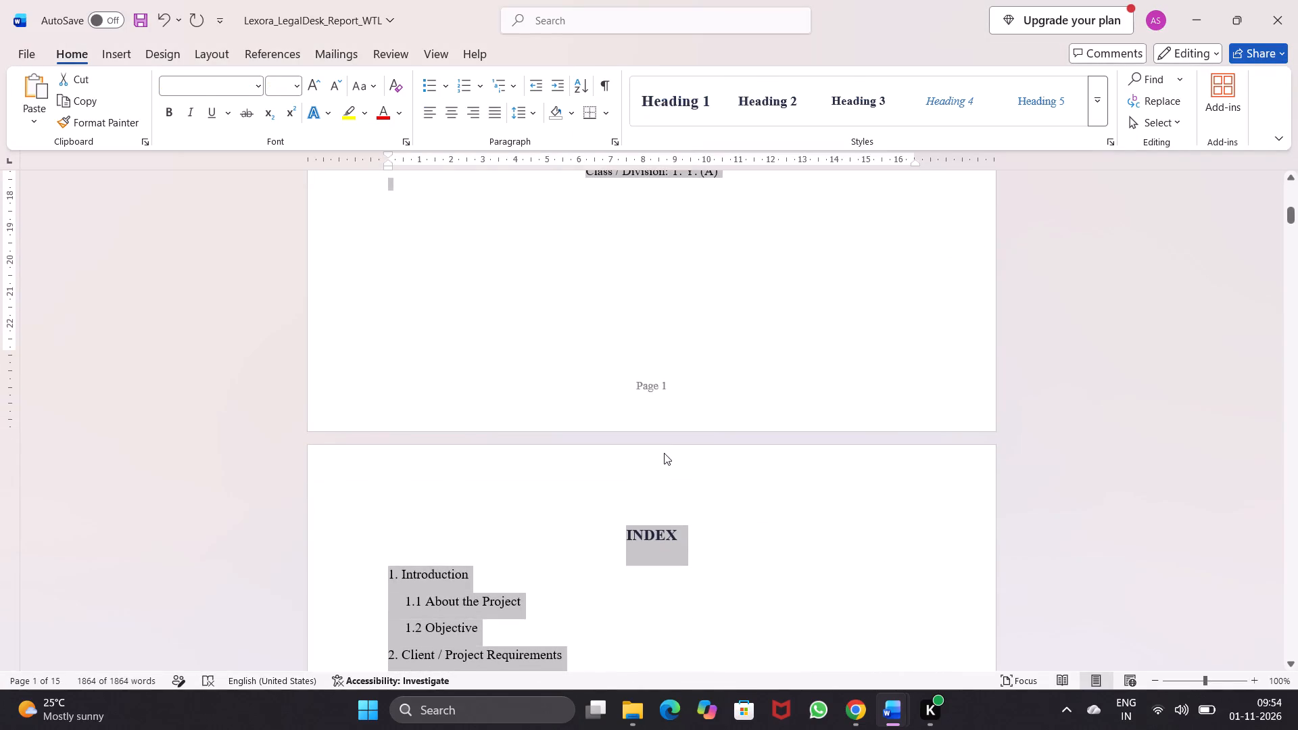
pyautogui.scroll(-17, 664, 453)
pyautogui.scroll(-6, 664, 453)
pyautogui.scroll(1, 664, 453)
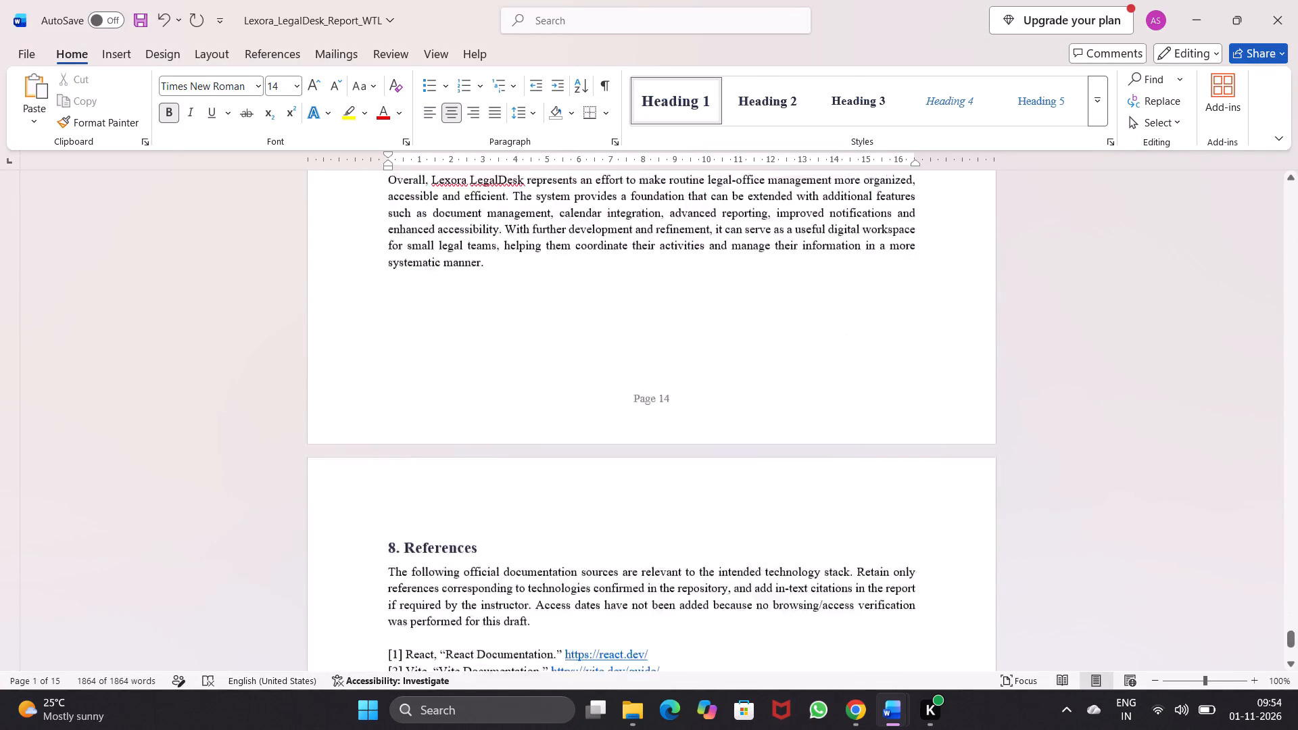
pyautogui.scroll(1, 664, 453)
pyautogui.hscroll(1, 664, 453)
pyautogui.scroll(-1, 664, 453)
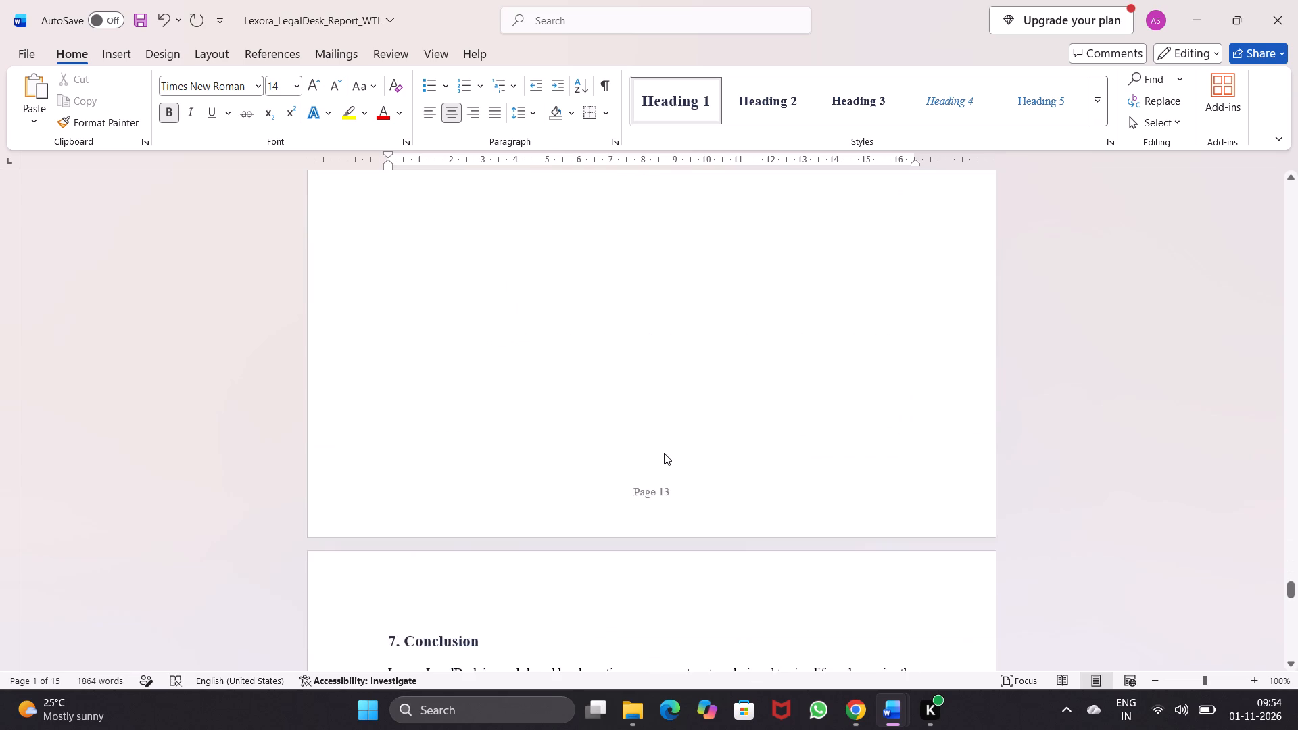
pyautogui.scroll(-1, 664, 453)
pyautogui.hotkey('alt', 'Tab')
# Delete a blank line below the last reference entry on the final page of the report.
pyautogui.scroll(-3, 594, 531)
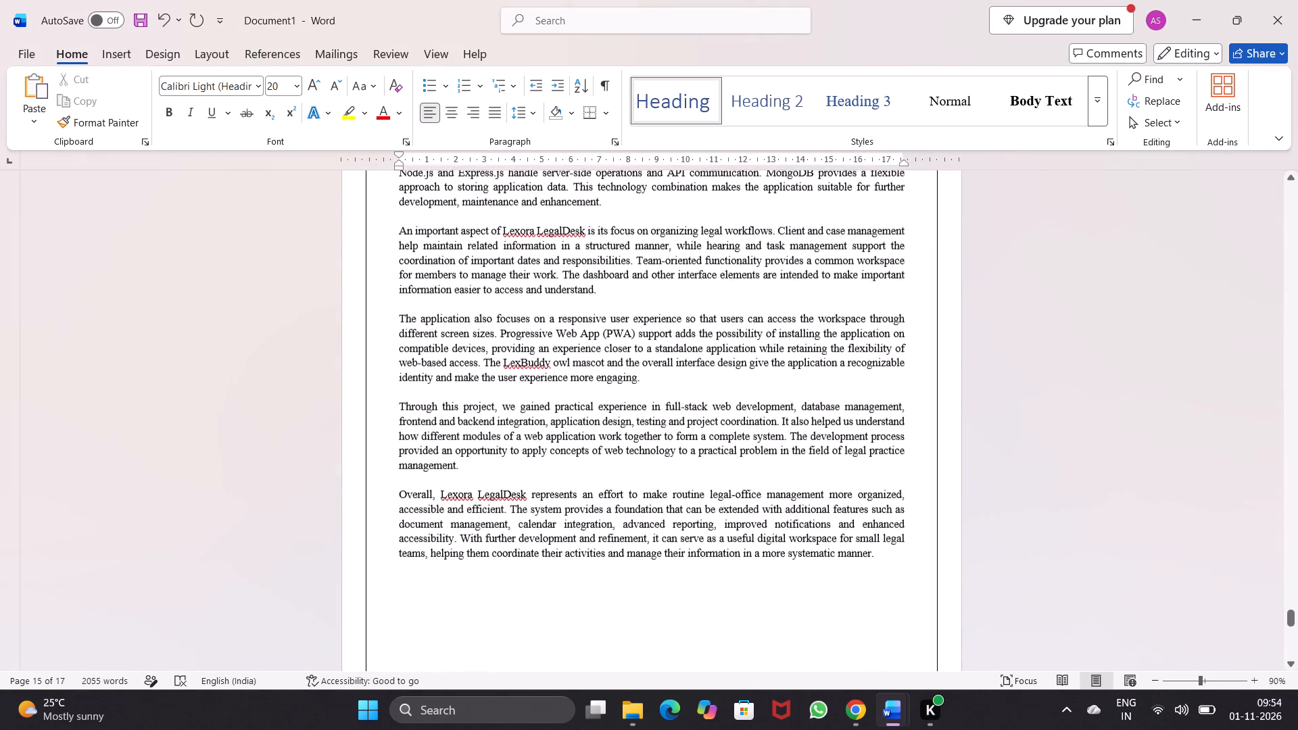
pyautogui.scroll(-3, 594, 531)
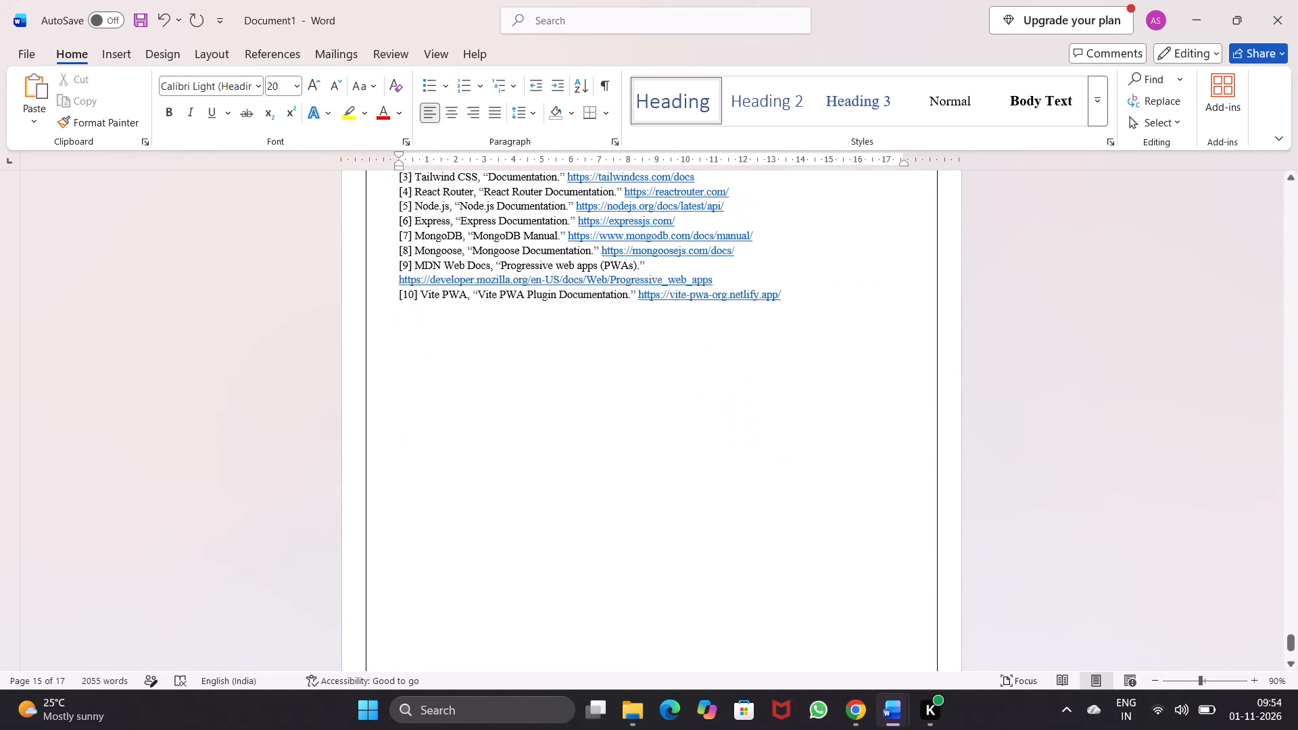
pyautogui.scroll(-1, 594, 531)
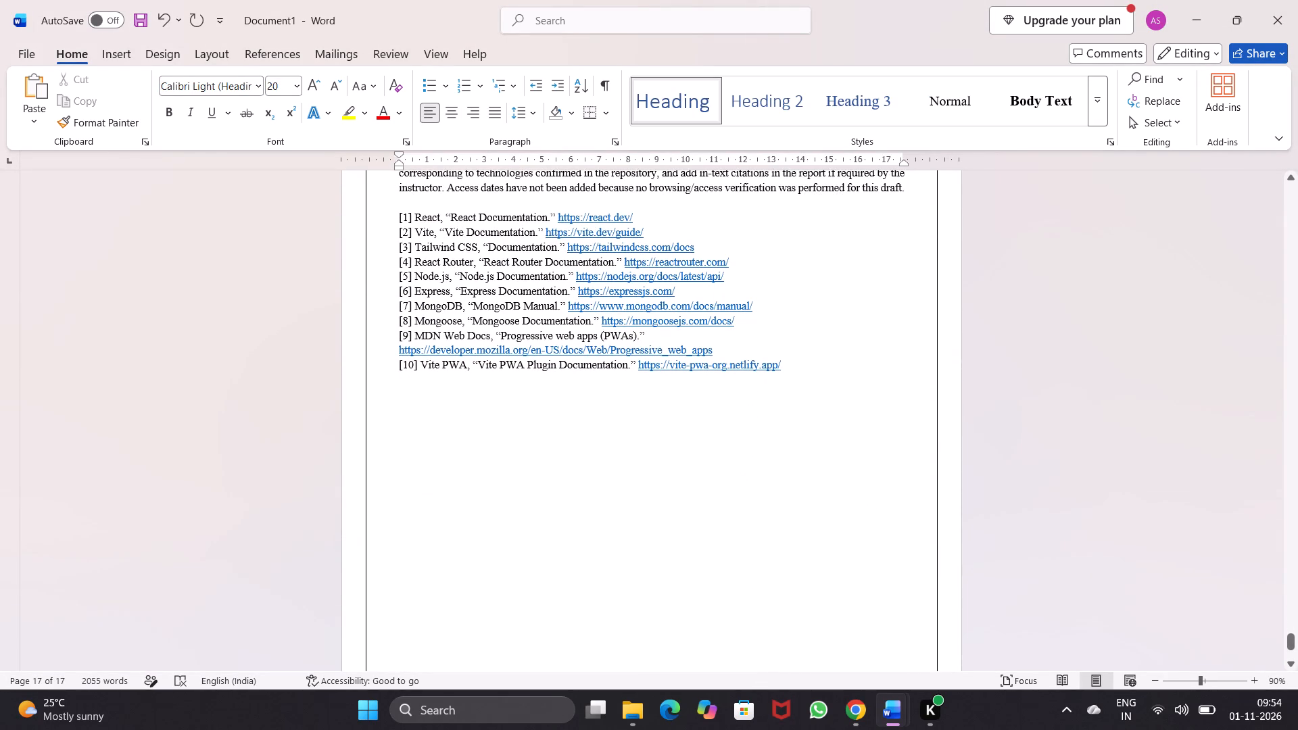
pyautogui.click(403, 434)
pyautogui.scroll(1, 403, 434)
pyautogui.press('BackSpace')
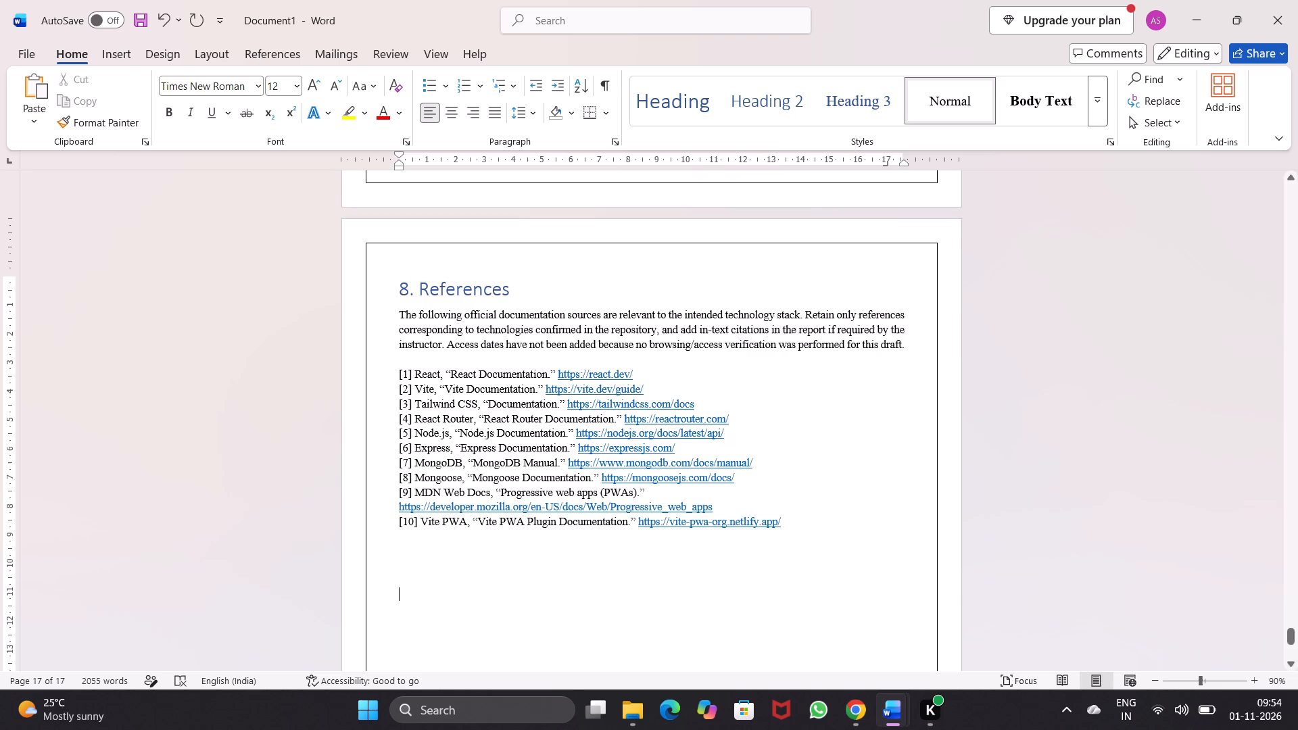
# Copy the heading "8. References" and paste it on a new line below the last reference entry.
pyautogui.click(511, 289)
pyautogui.hotkey('shift', 'Left')
pyautogui.hotkey('shift', 'Left')
pyautogui.hotkey('shift', 'Left')
pyautogui.hotkey('shift', 'Left')
pyautogui.hotkey('shift', 'Left')
pyautogui.hotkey('shift', 'Left')
pyautogui.hotkey('shift', 'Left')
pyautogui.hotkey('shift', 'Left')
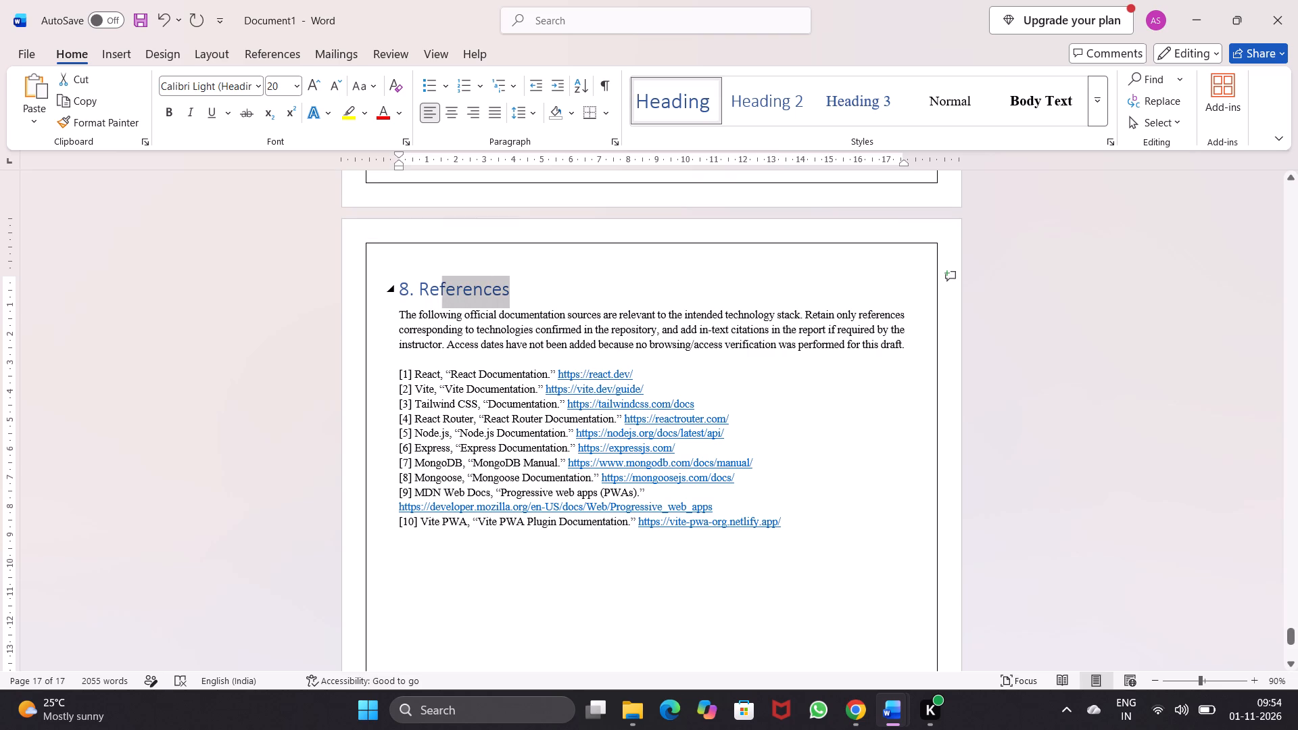
pyautogui.hotkey('shift', 'Left')
pyautogui.hotkey('shift', 'Left')
pyautogui.hotkey('shift', 'Left')
pyautogui.hotkey('shift', 'Left')
pyautogui.hotkey('shift', 'Left')
pyautogui.hotkey('ctrl', 'c')
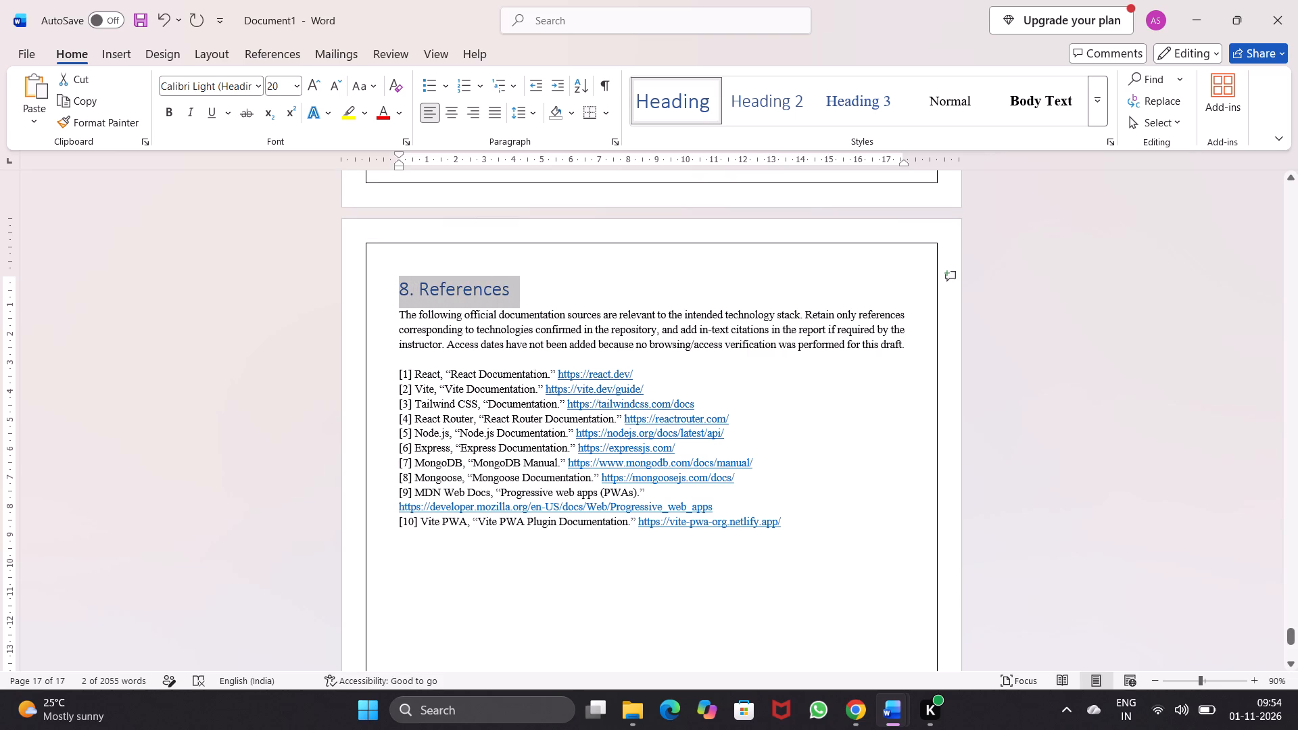
pyautogui.click(415, 556)
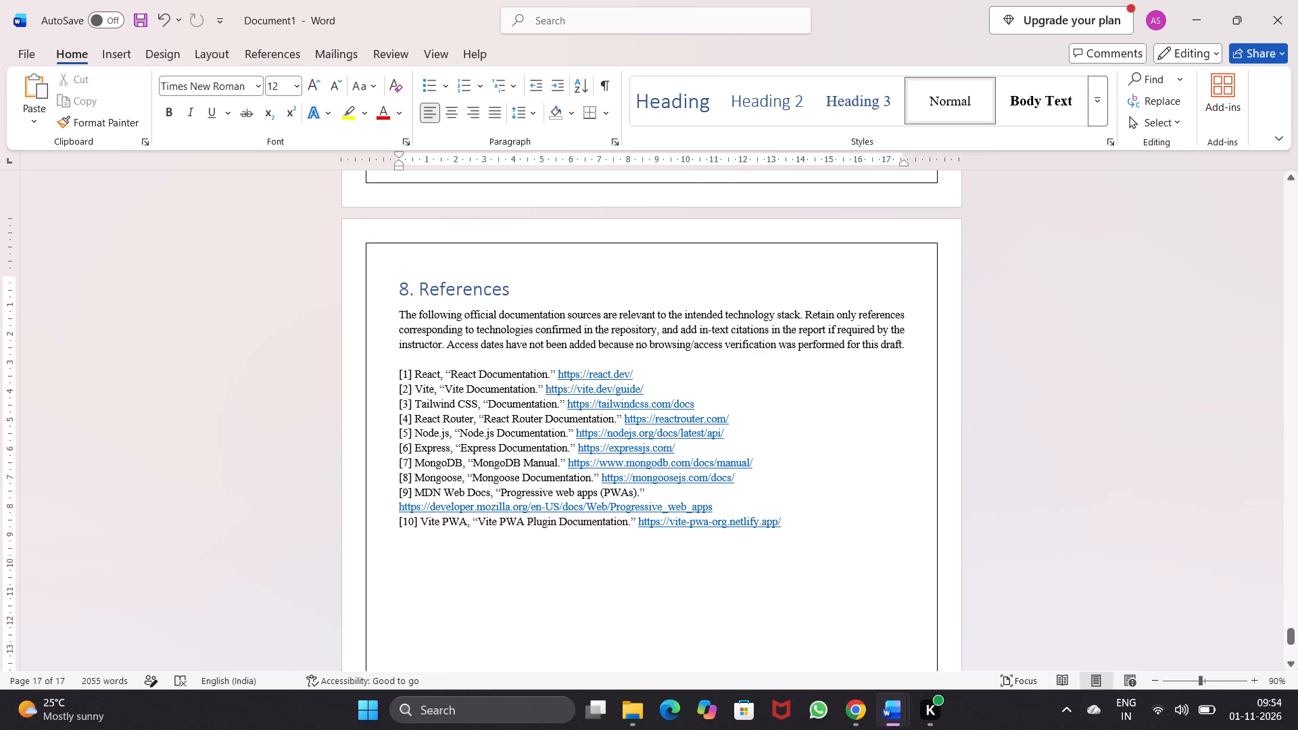
pyautogui.press('Return')
pyautogui.hotkey('ctrl', 'v')
# Change the number of the pasted heading below the reference list to 9.
pyautogui.press('Up')
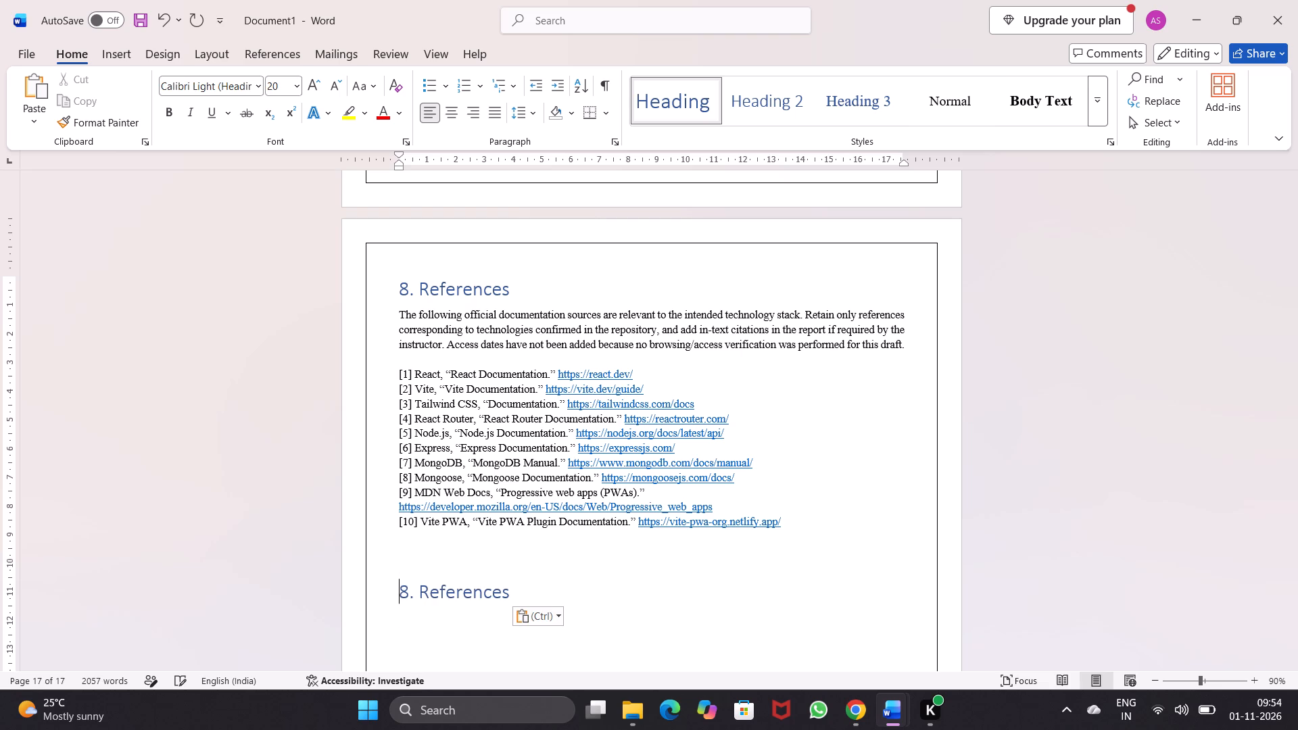
pyautogui.press('Right')
pyautogui.press('BackSpace')
pyautogui.press('9')
# Delete the word "References" from the heading numbered 9 and start its new title with "P".
pyautogui.press('Right')
pyautogui.press('Right')
pyautogui.press('Right')
pyautogui.press('Right')
pyautogui.press('Right')
pyautogui.press('Right')
pyautogui.press('Right')
pyautogui.press('Right')
pyautogui.press('Right')
pyautogui.press('Right')
pyautogui.press('Right')
pyautogui.press('Right')
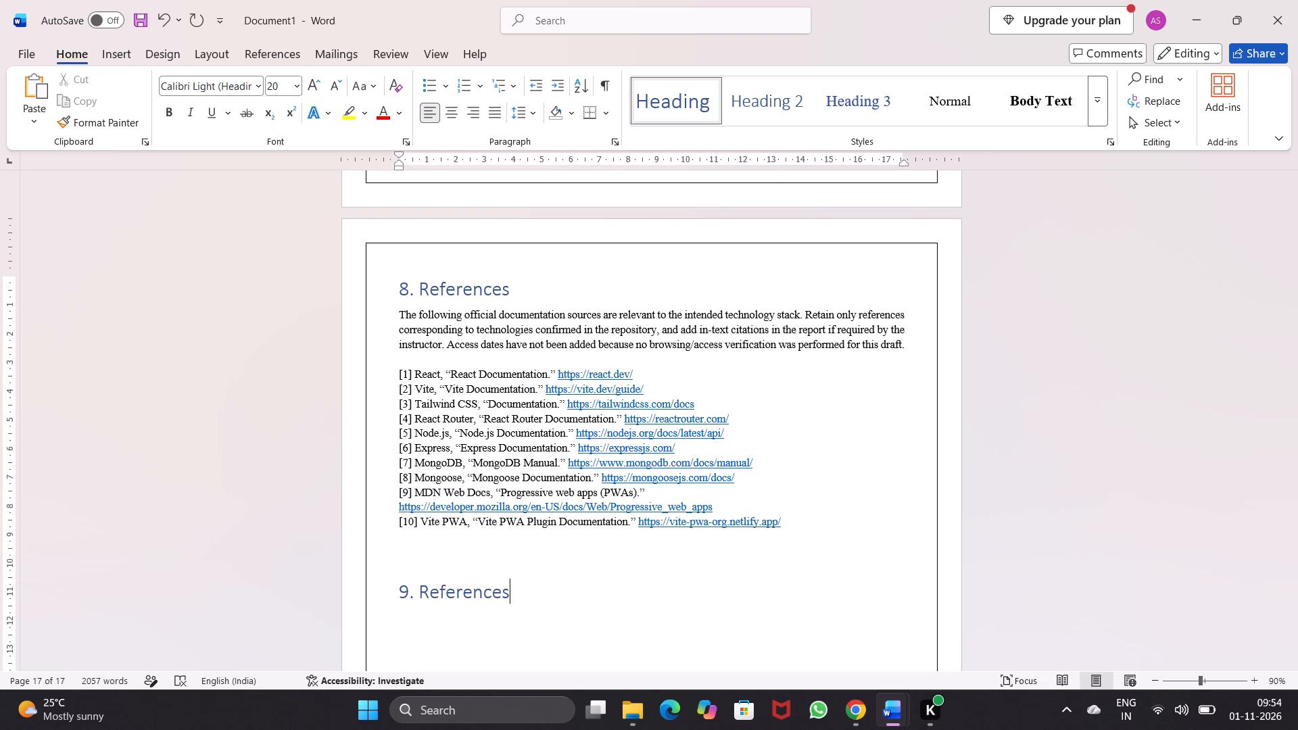
pyautogui.press('BackSpace')
pyautogui.press('BackSpace')
pyautogui.press('BackSpace')
pyautogui.press('BackSpace')
pyautogui.press('BackSpace')
pyautogui.press('BackSpace')
pyautogui.press('BackSpace')
pyautogui.press('BackSpace')
pyautogui.press('BackSpace')
pyautogui.press('BackSpace')
pyautogui.press('p')
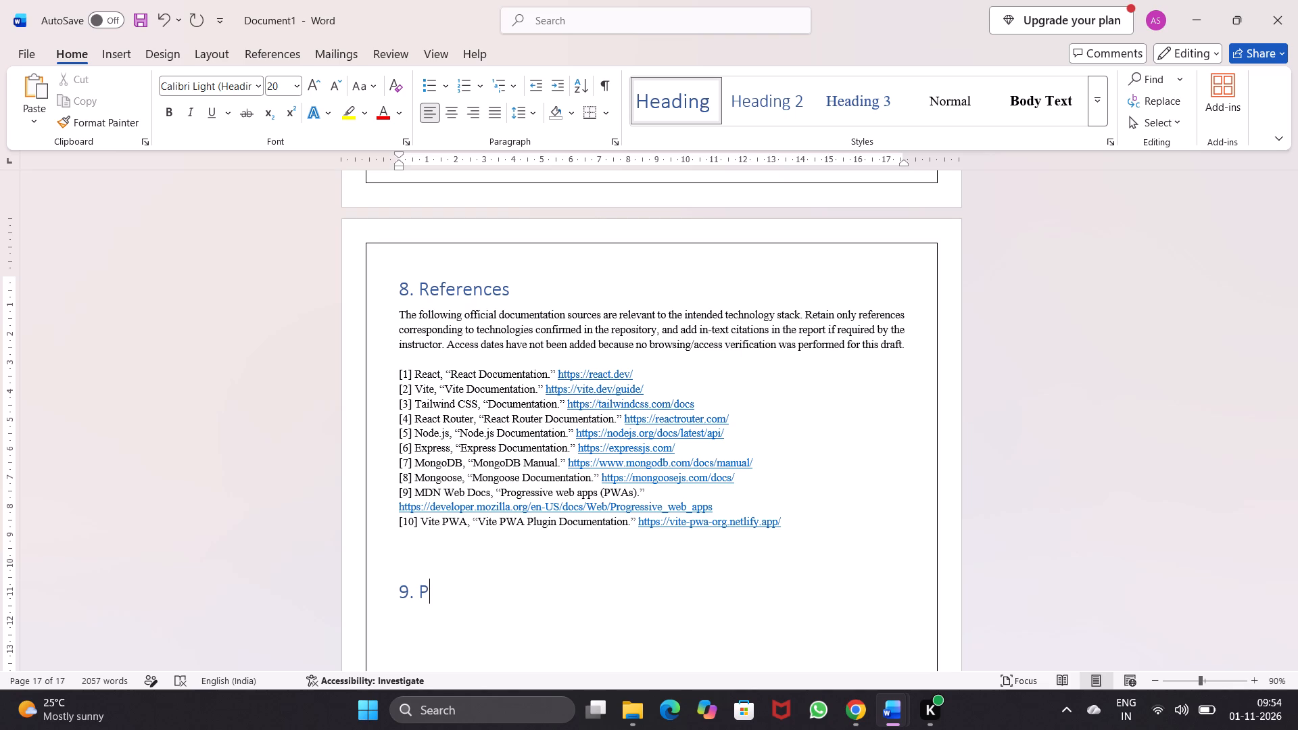
# Switch to the IOT_FRONT document and look over the end of its second page for comparison with Document1.
pyautogui.hotkey('alt', 'Tab')
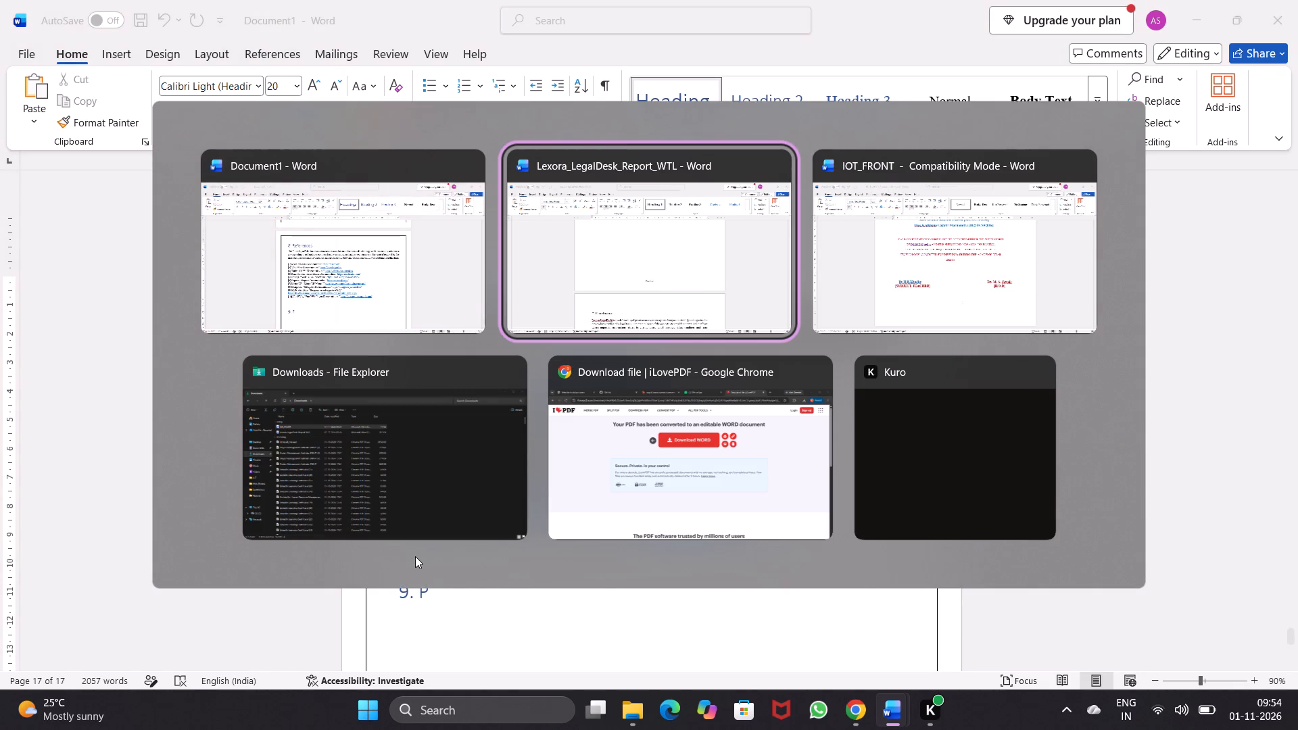
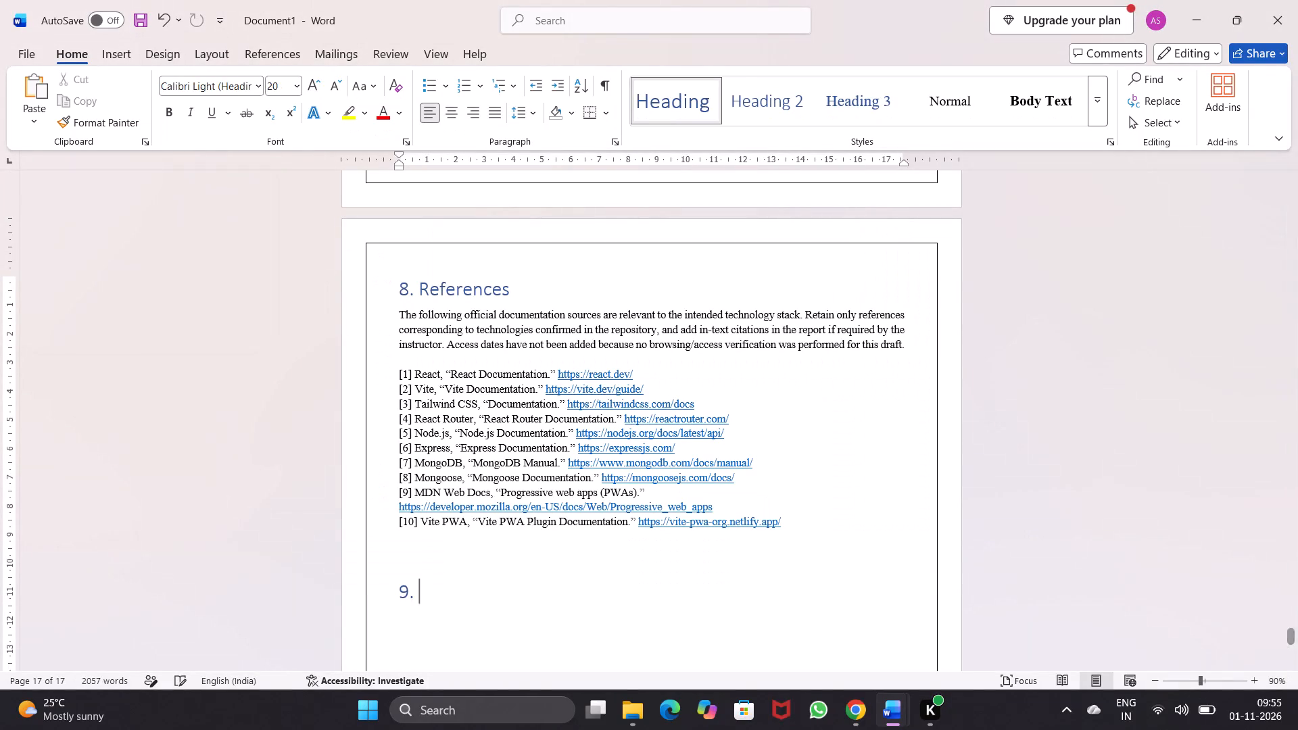
# Complete the title of the heading numbered 9 below the reference list as "Presentation Photo".
pyautogui.hotkey('ctrl', 'v')
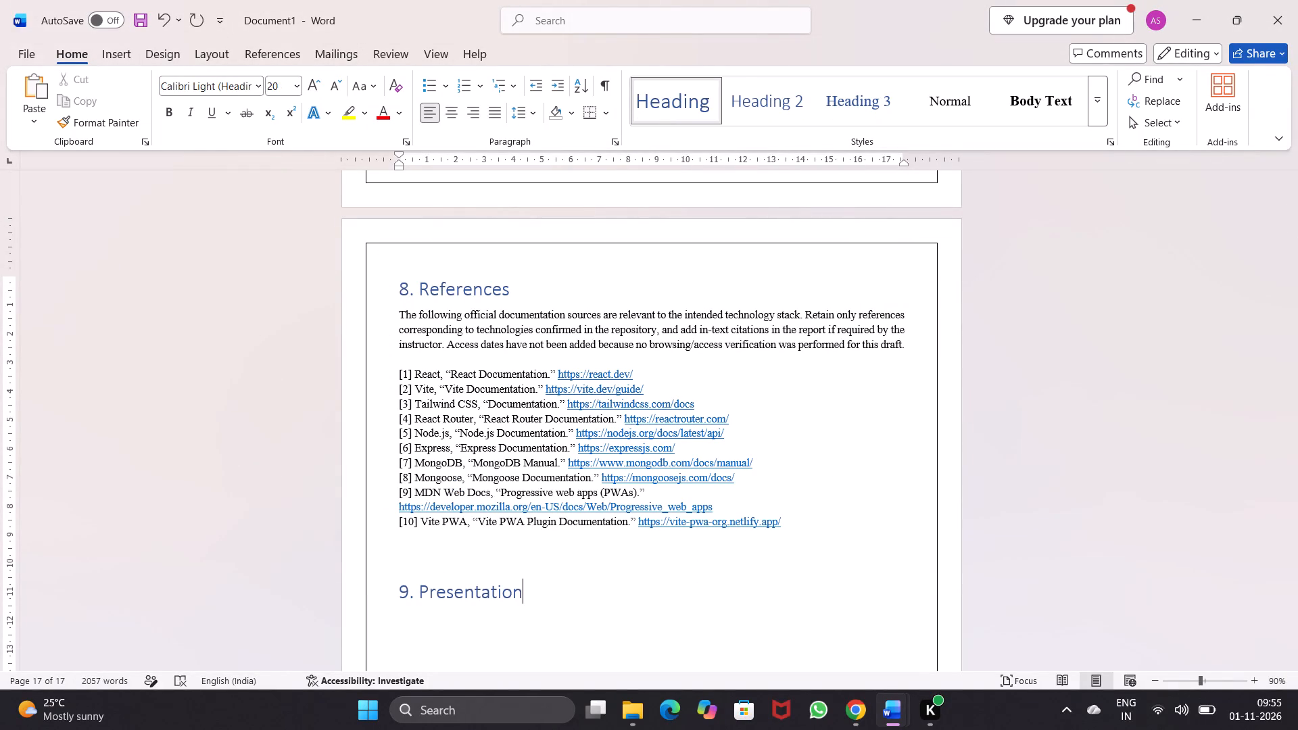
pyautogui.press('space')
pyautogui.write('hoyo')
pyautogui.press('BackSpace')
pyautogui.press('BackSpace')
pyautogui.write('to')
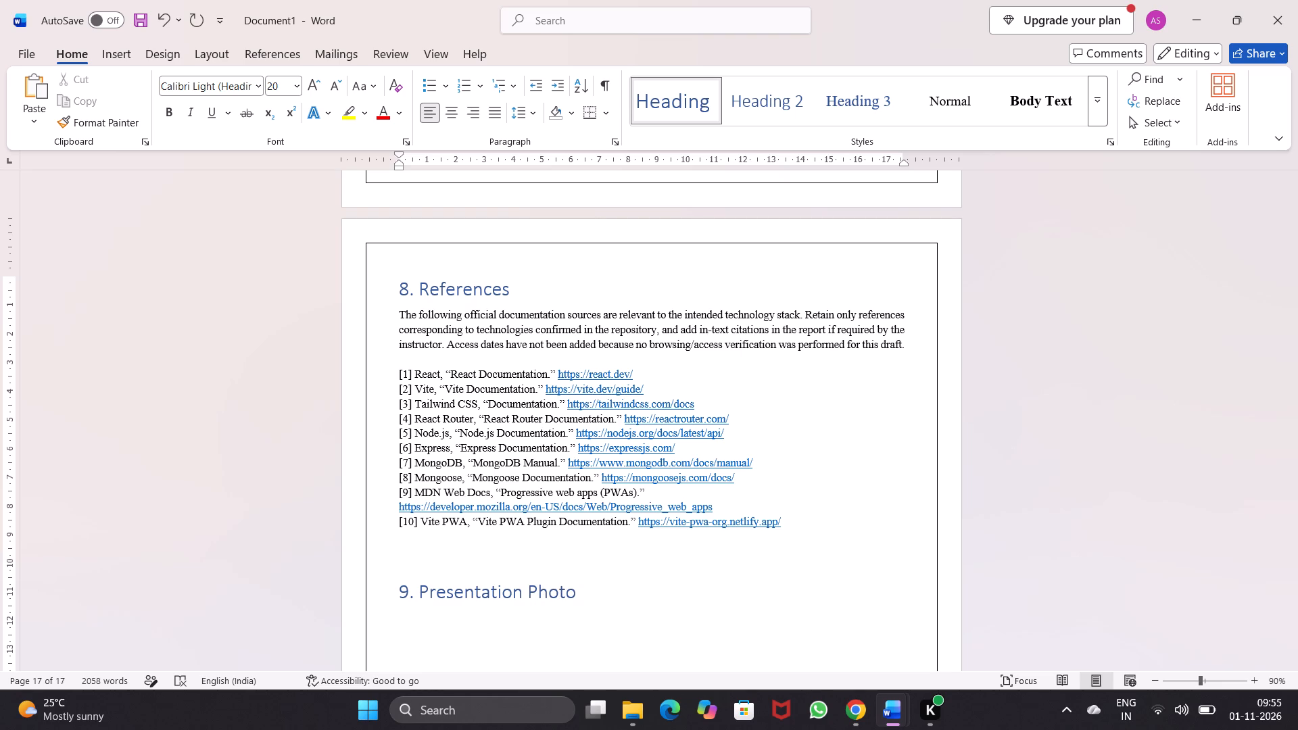
# Complete the section 9 heading as "Presentation Photograph" and start an unnumbered body-text line below it.
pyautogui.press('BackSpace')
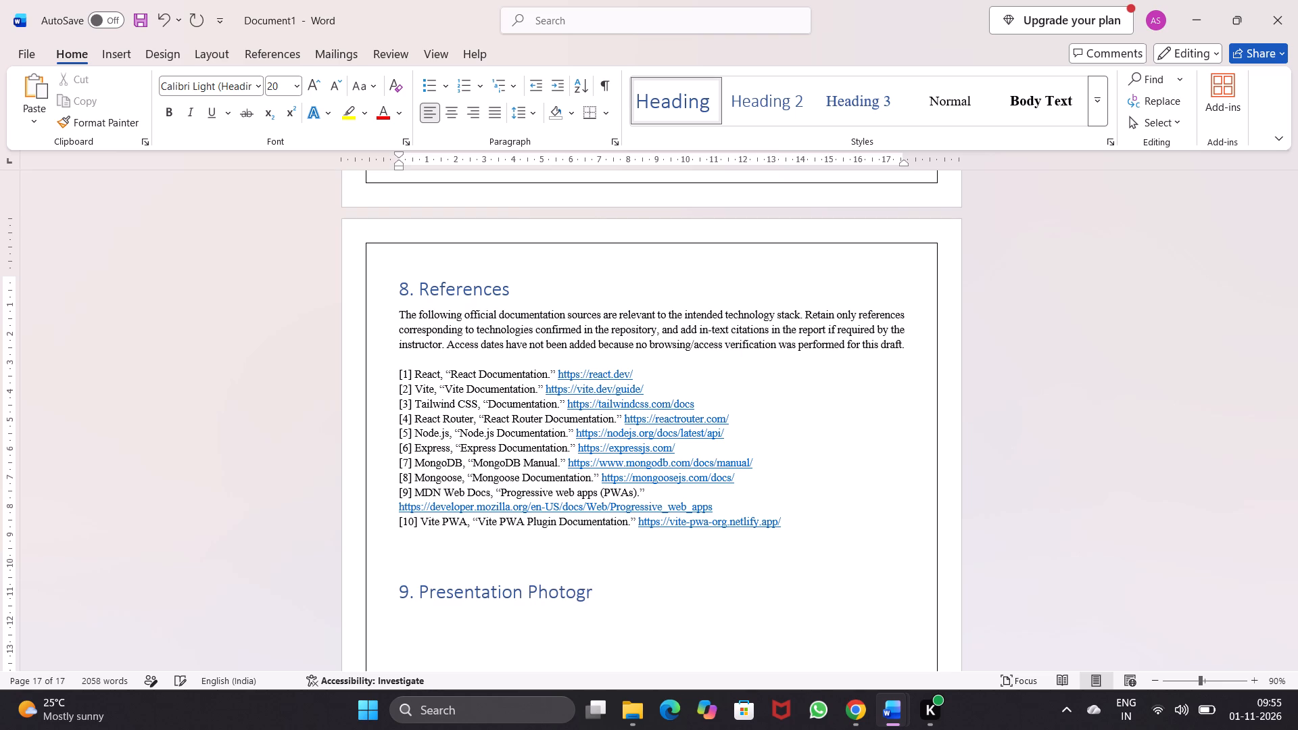
pyautogui.write('aph')
pyautogui.press('space')
pyautogui.press('BackSpace')
pyautogui.press('Return')
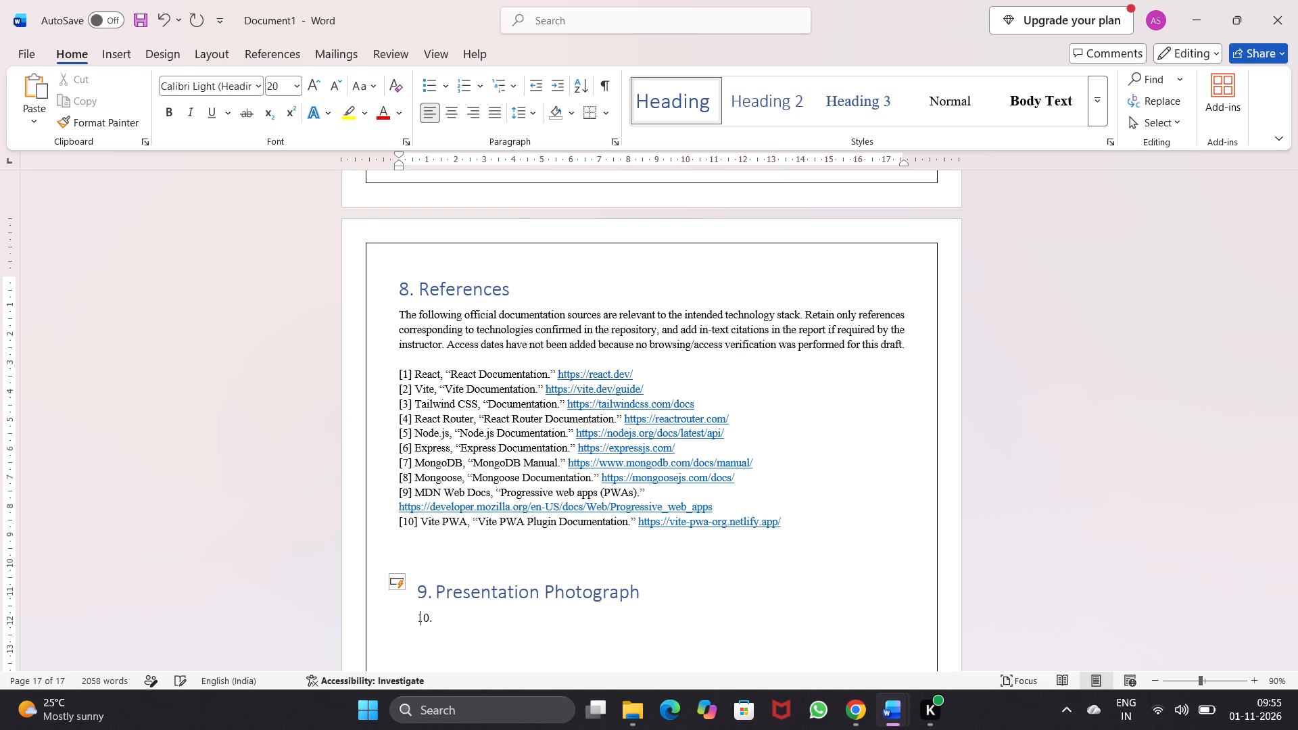
pyautogui.press('BackSpace')
pyautogui.hotkey('ctrl', 'z')
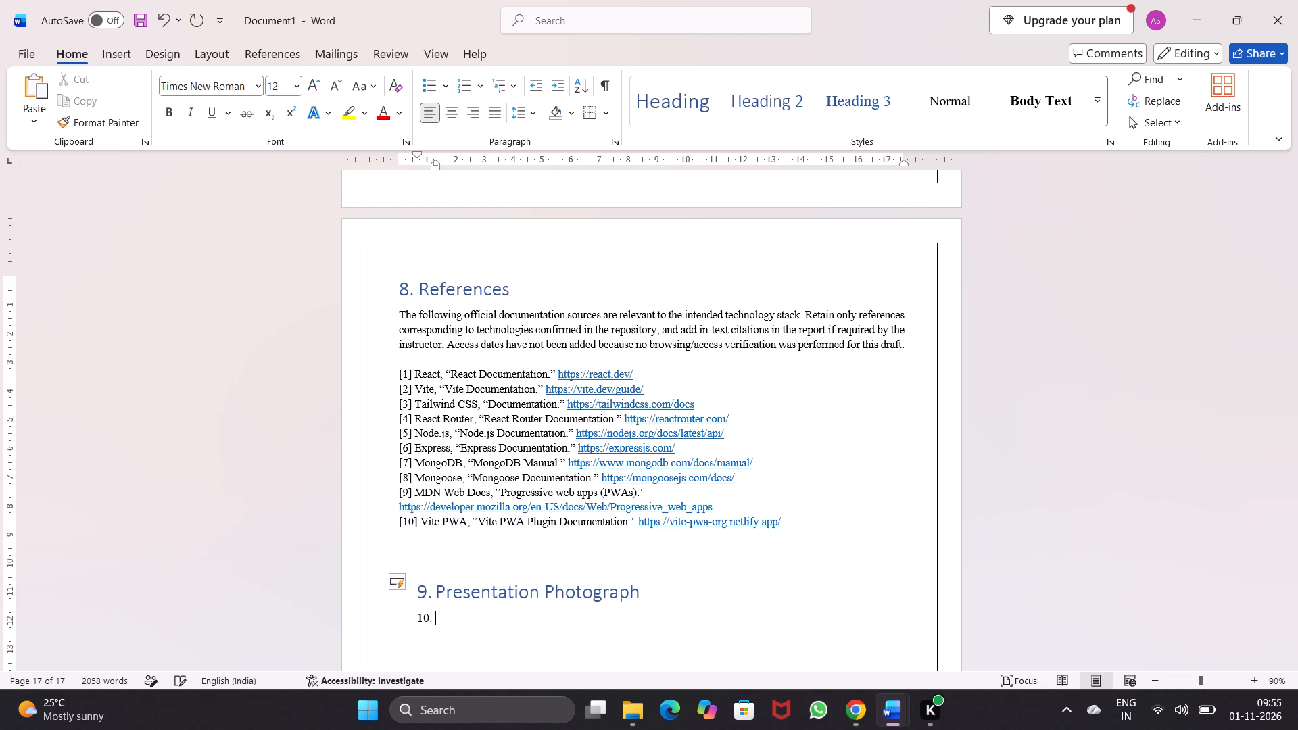
pyautogui.hotkey('ctrl', 'z')
# Draw a rectangle about 9.9 cm high and 15 cm wide below the section 9 heading and centre it between the page borders.
pyautogui.scroll(-2, 456, 487)
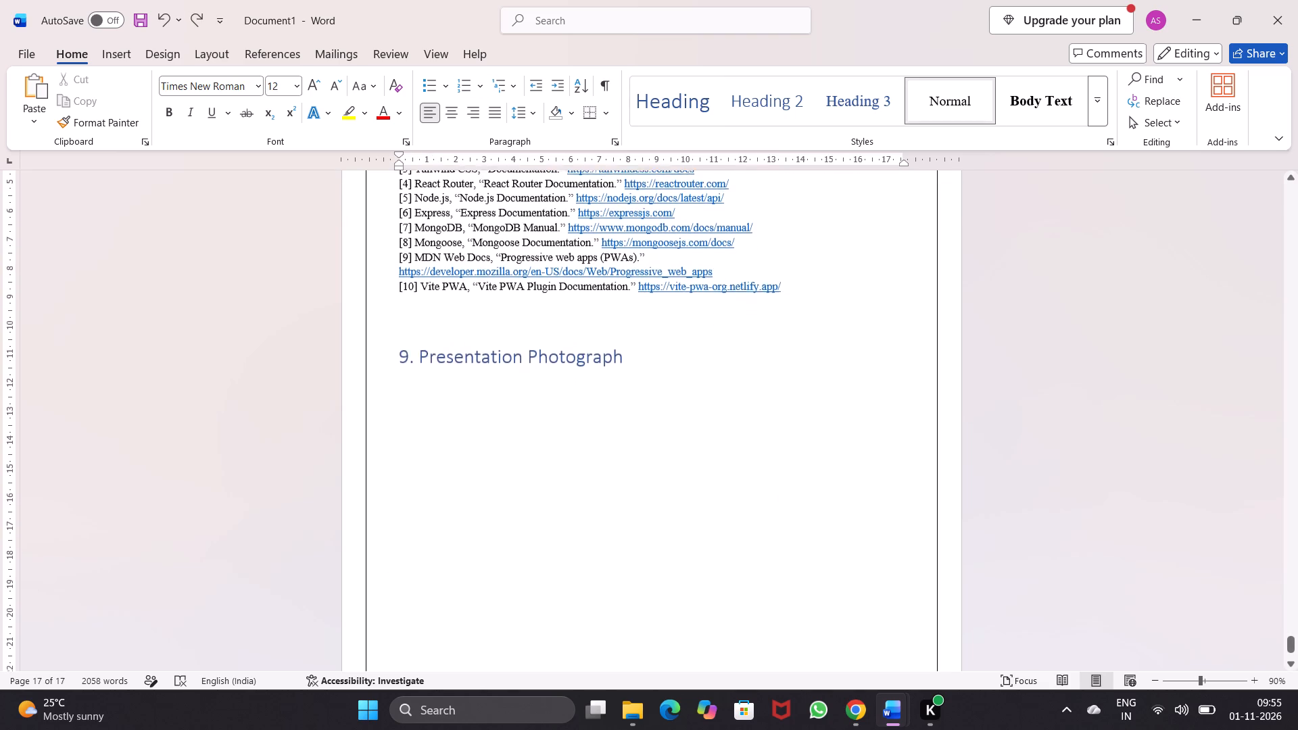
pyautogui.scroll(-2, 456, 487)
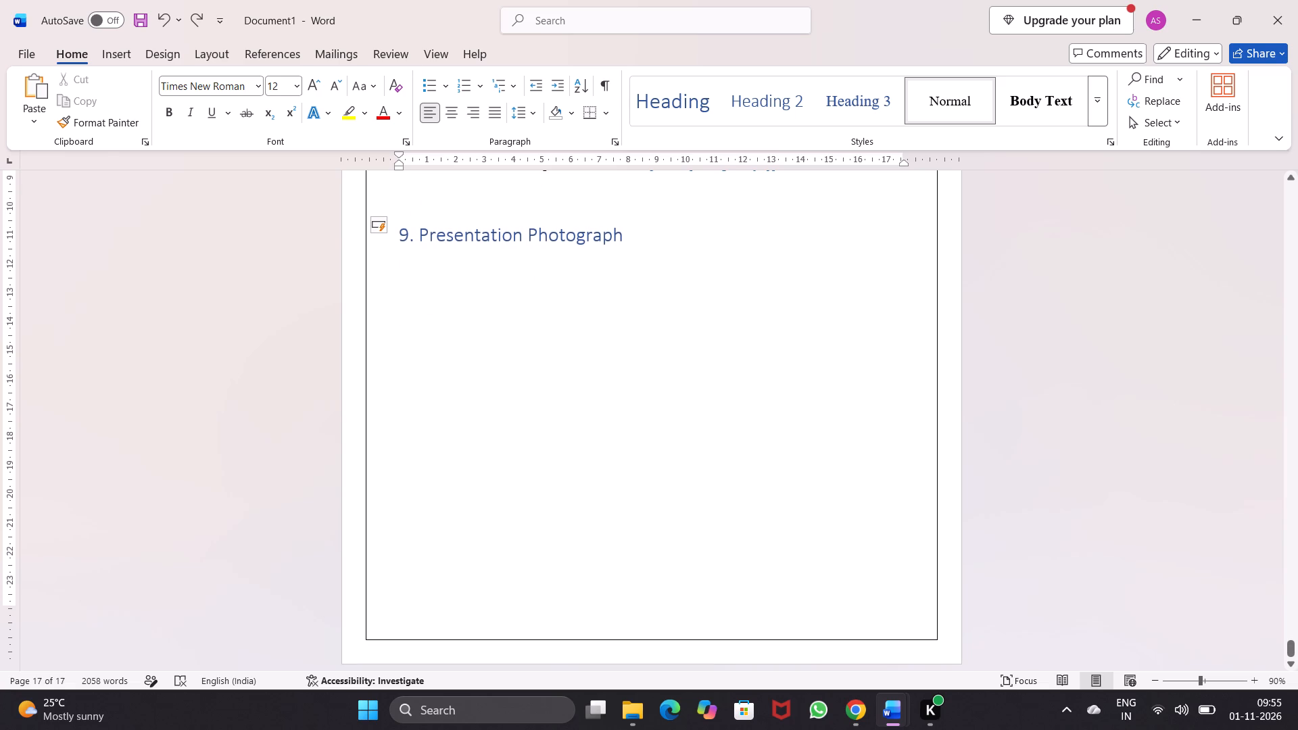
pyautogui.click(133, 49)
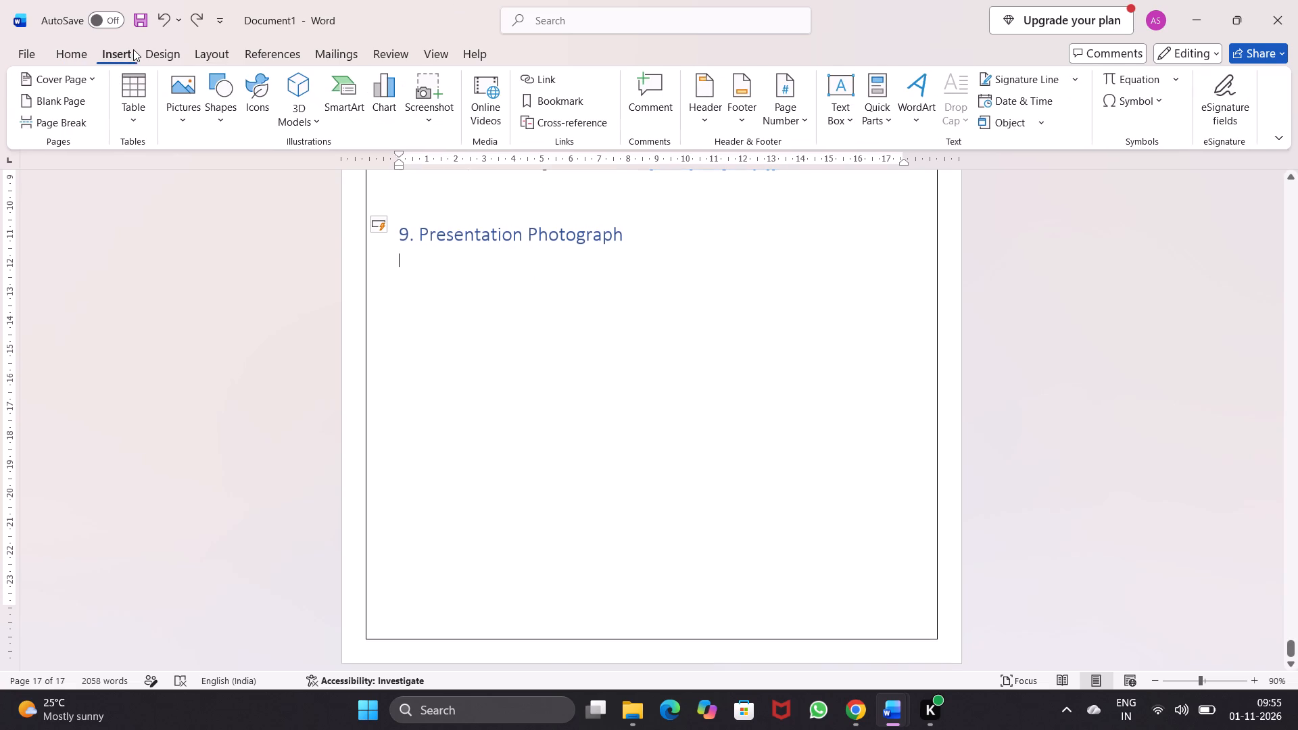
pyautogui.click(226, 115)
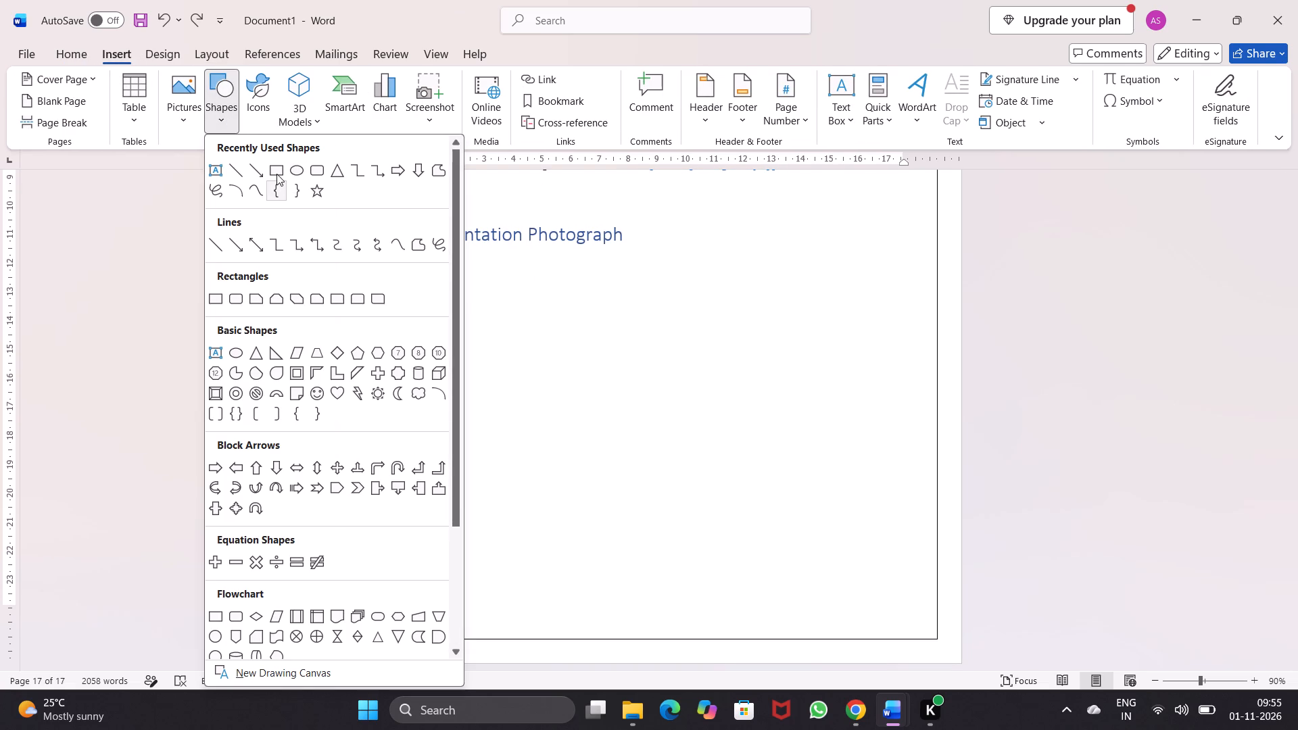
pyautogui.click(276, 173)
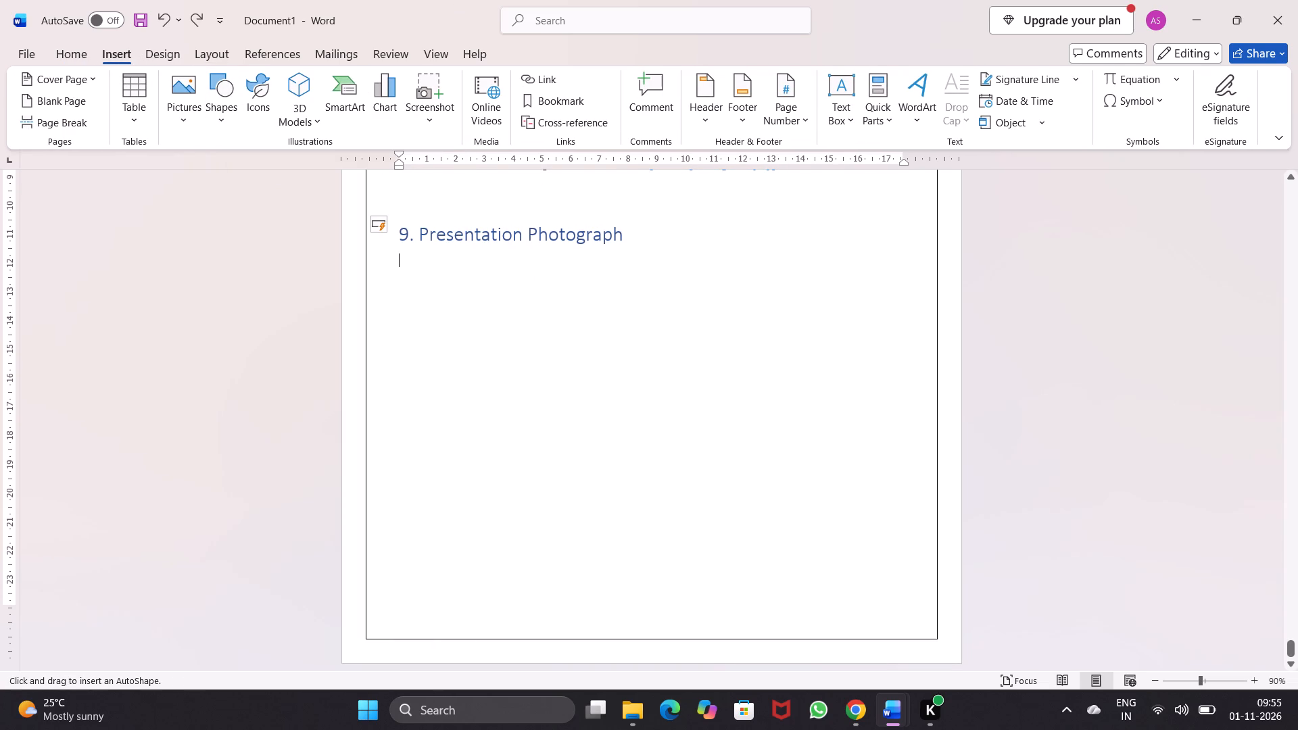
pyautogui.moveTo(398, 258); pyautogui.dragTo(798, 530)
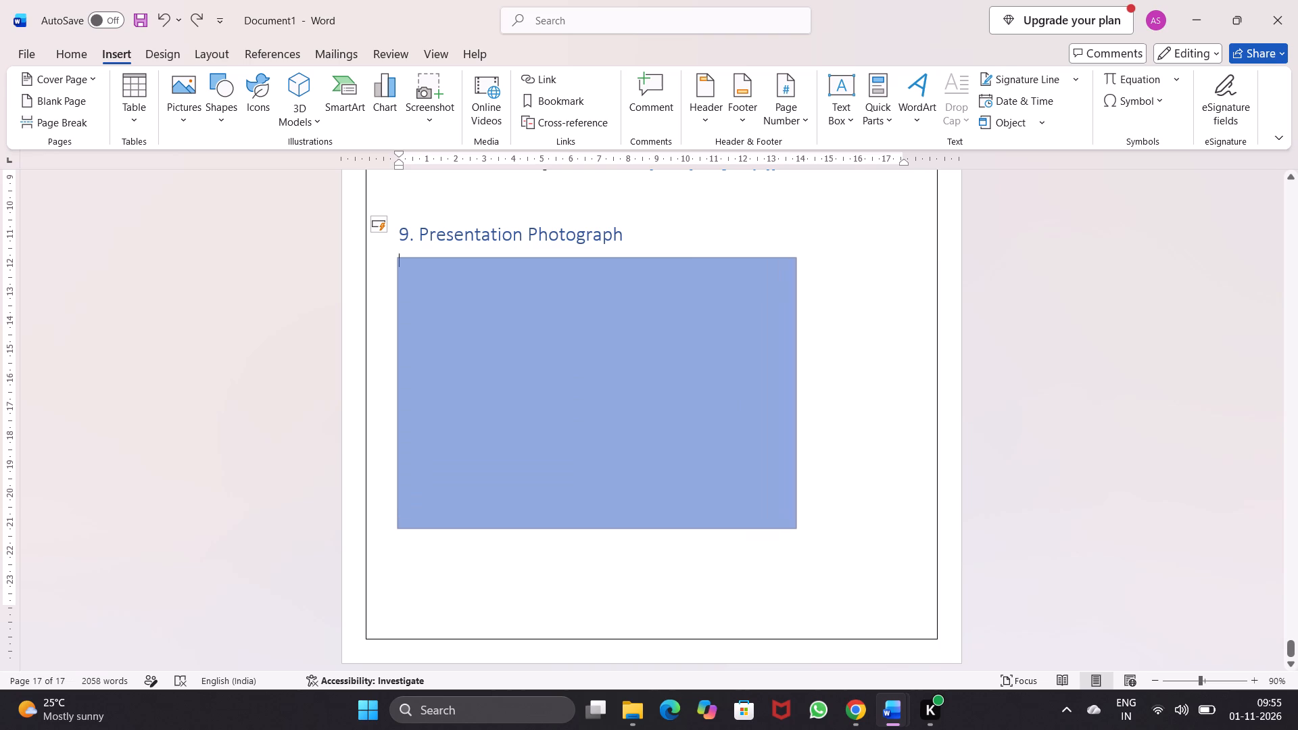
pyautogui.moveTo(798, 530); pyautogui.dragTo(827, 542)
pyautogui.moveTo(591, 437); pyautogui.dragTo(609, 438)
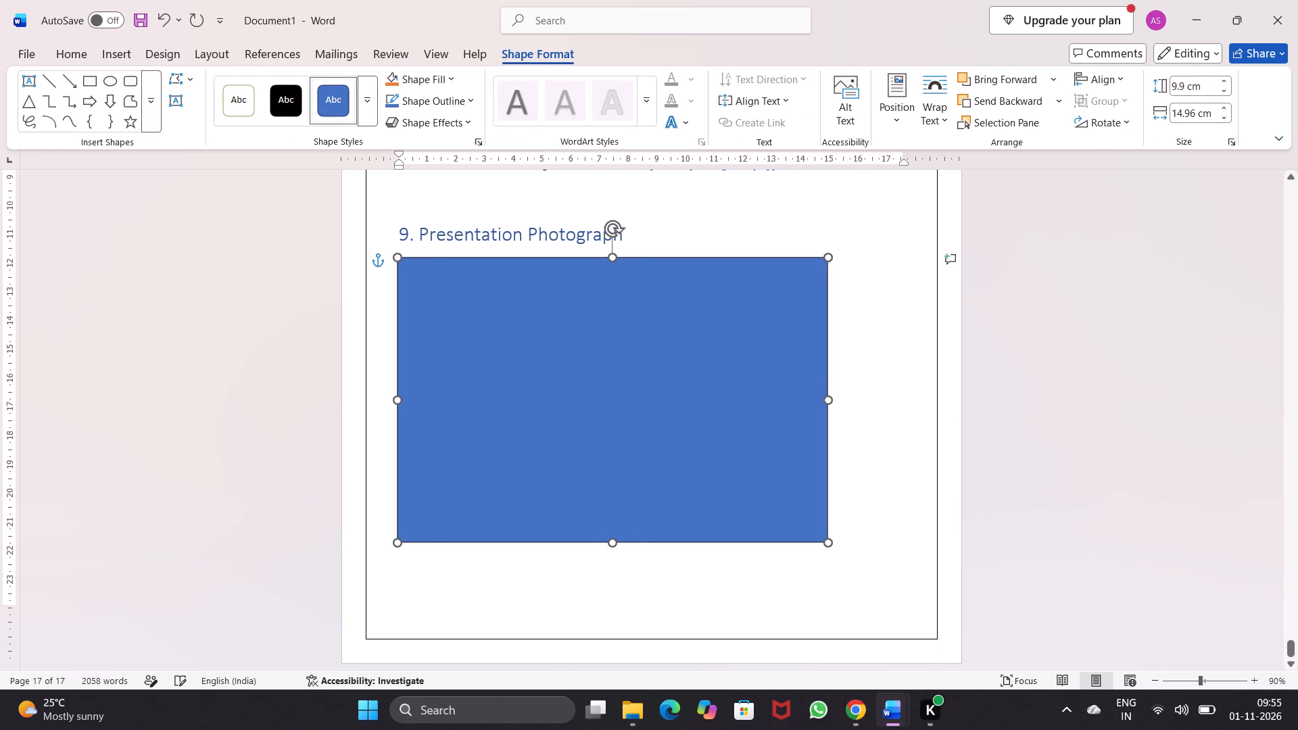
pyautogui.moveTo(609, 438); pyautogui.dragTo(635, 448)
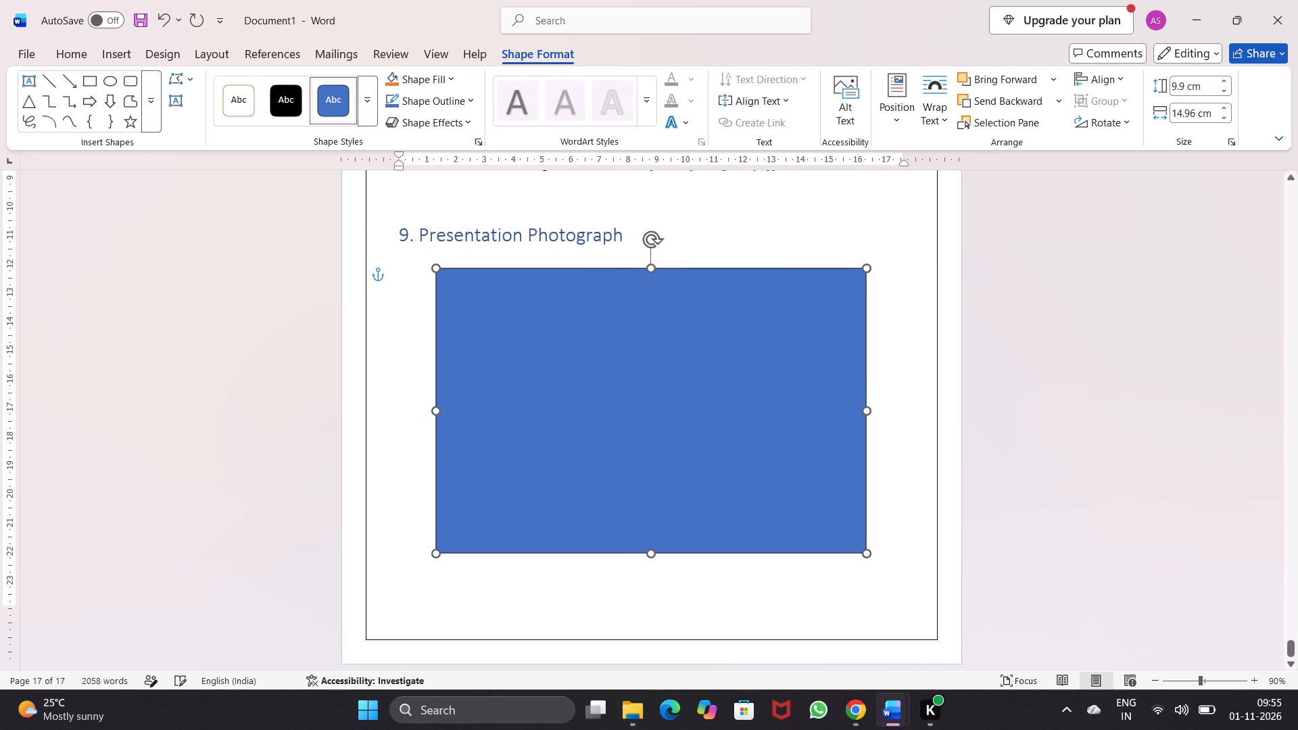
# Give the rectangle below the section 9 heading a white outline and a solid black fill.
pyautogui.click(441, 97)
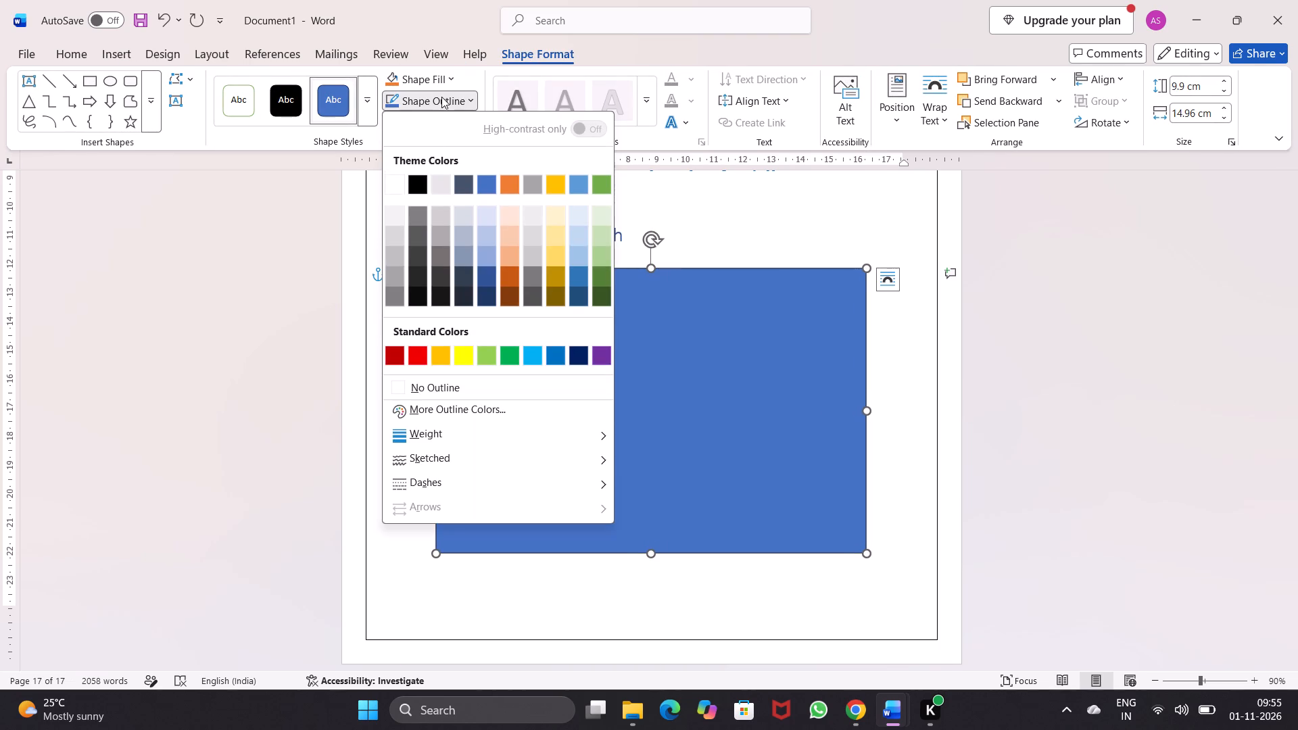
pyautogui.click(399, 182)
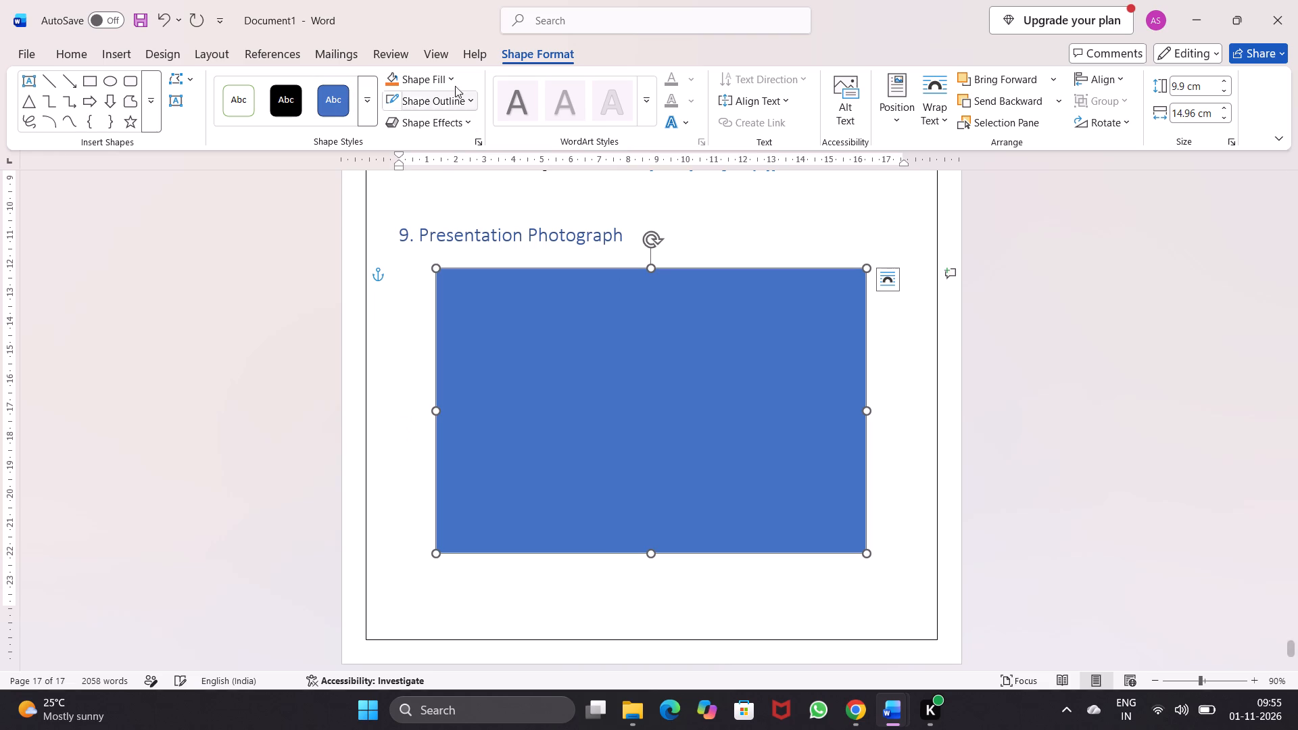
pyautogui.click(435, 78)
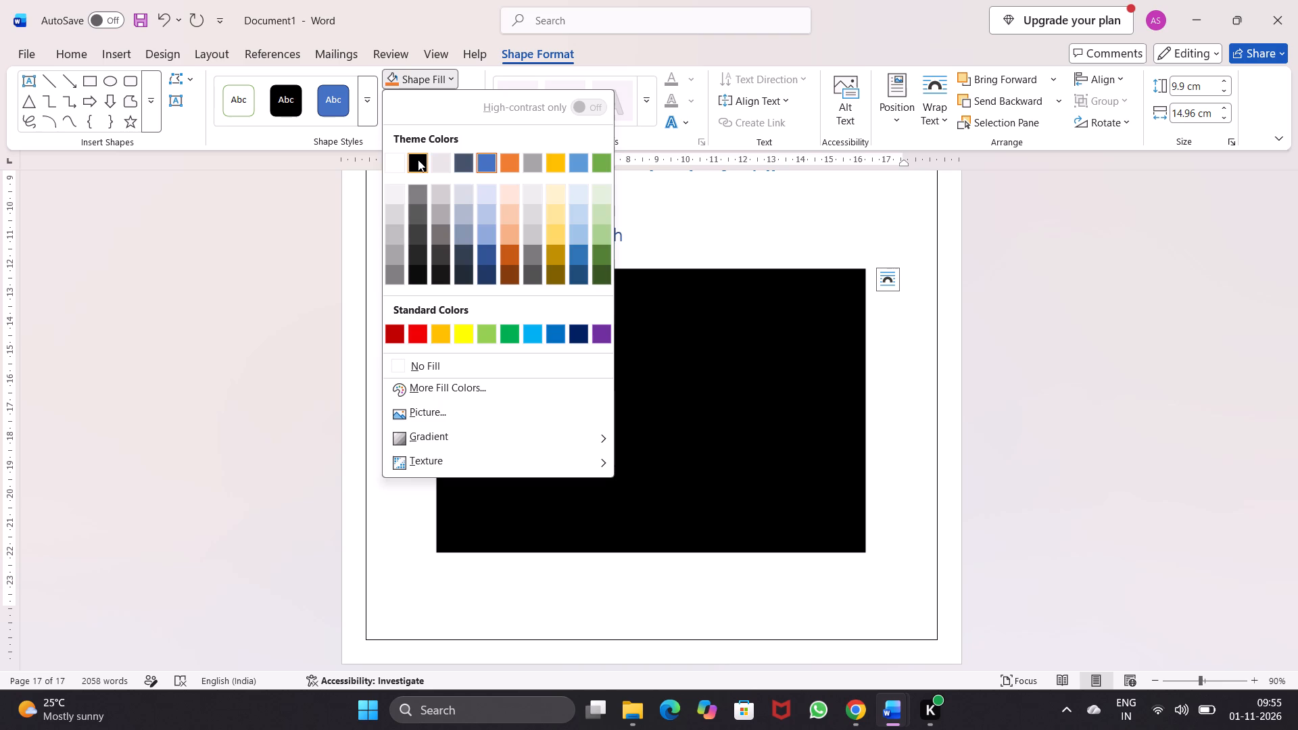
pyautogui.click(418, 160)
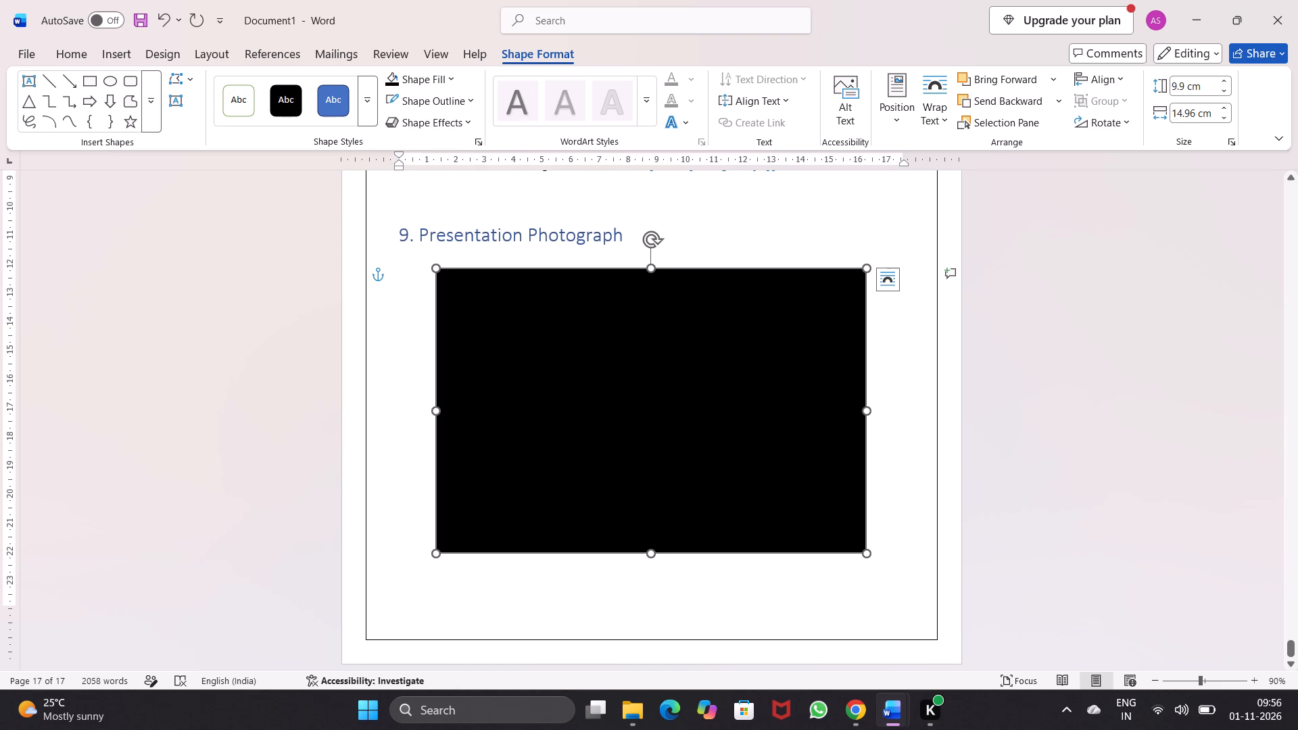
pyautogui.click(897, 472)
# Review the pages of Document1 from the new section 9 back through the screenshots and conclusion to the cover page.
pyautogui.scroll(1, 889, 370)
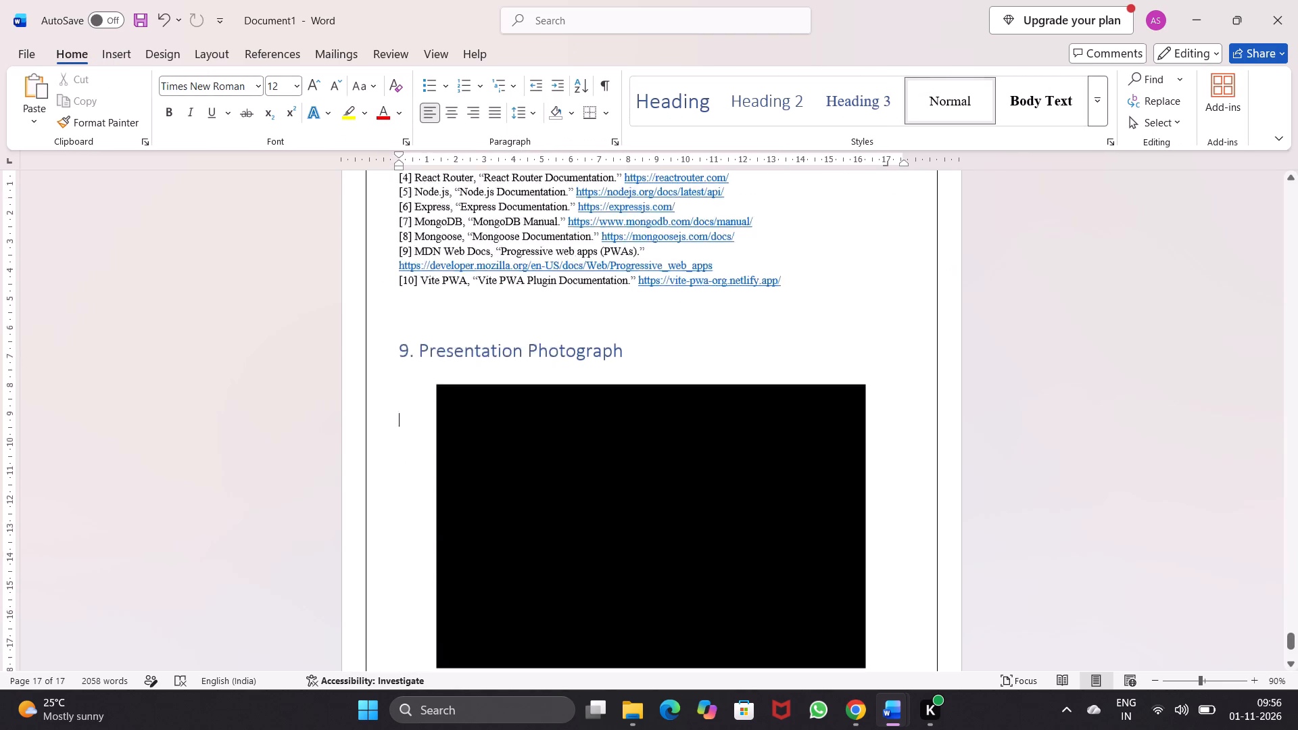
pyautogui.scroll(4, 889, 370)
pyautogui.scroll(-1, 889, 370)
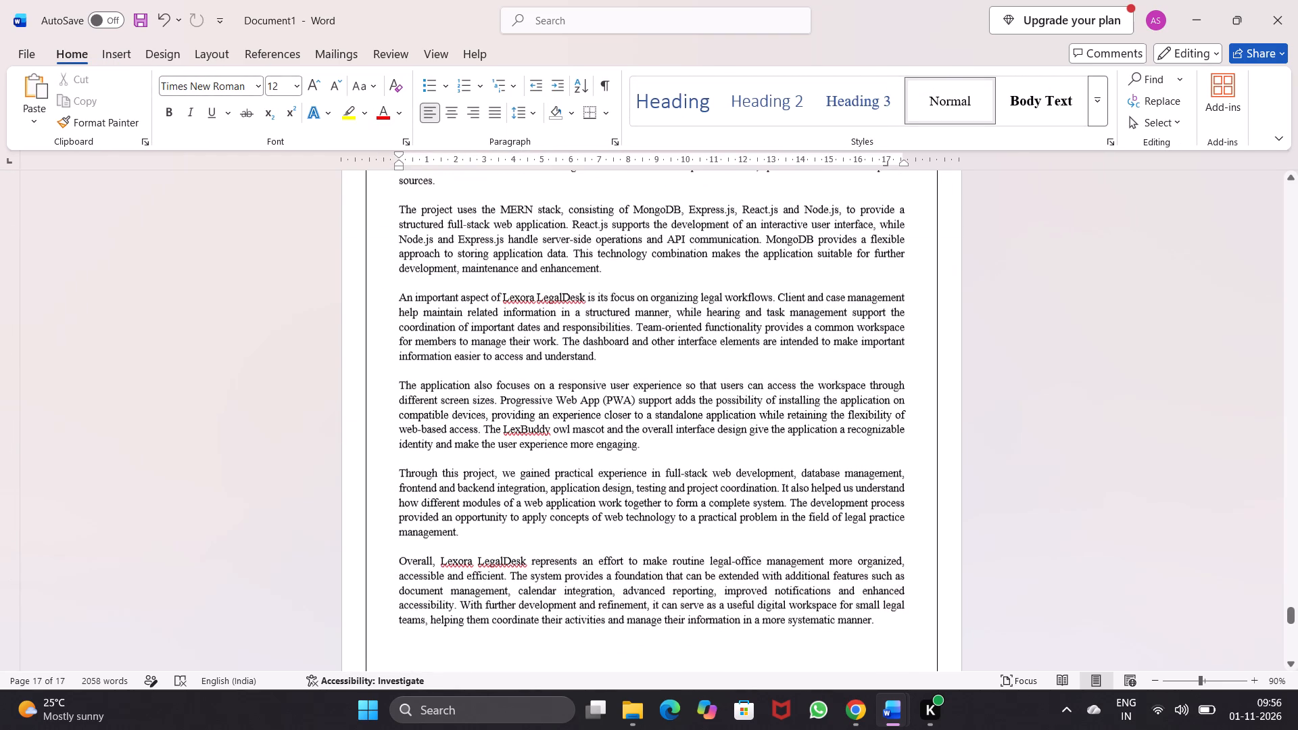
pyautogui.scroll(-1, 889, 370)
pyautogui.scroll(8, 889, 370)
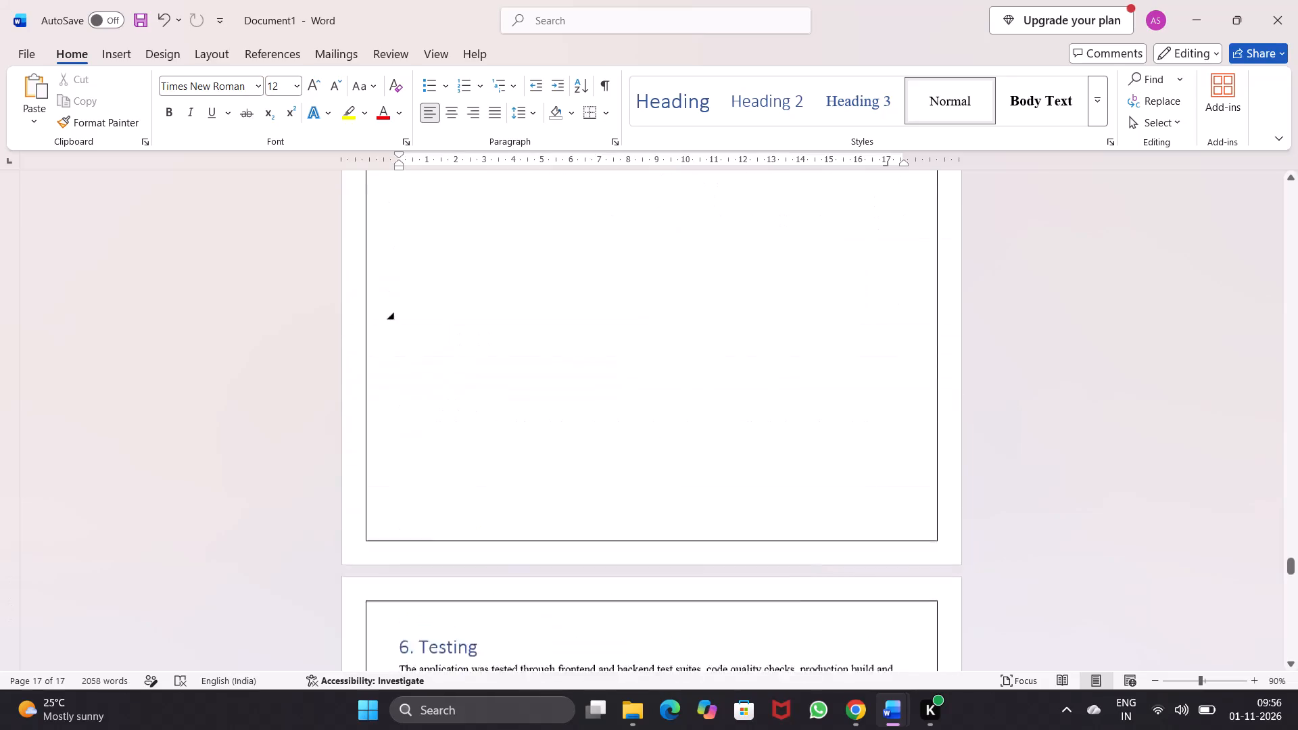
pyautogui.scroll(3, 889, 370)
pyautogui.scroll(-5, 889, 370)
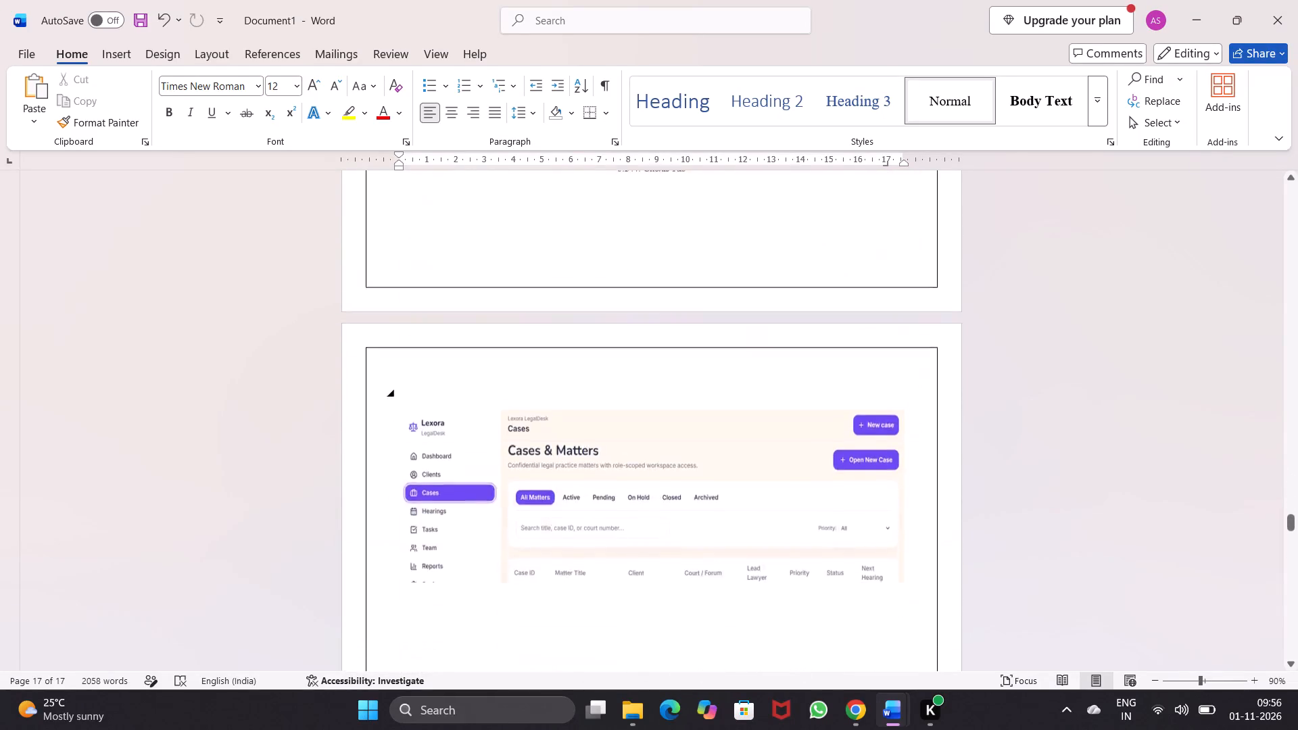
pyautogui.scroll(-9, 889, 370)
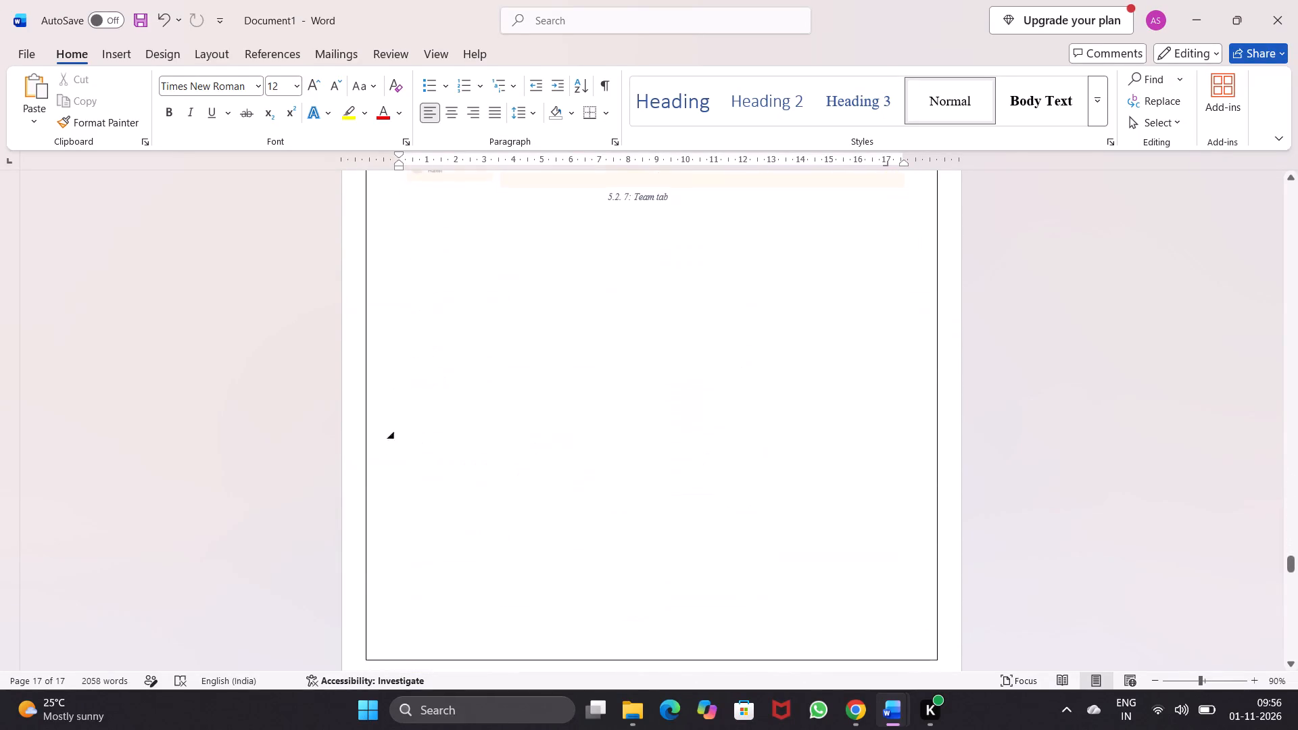
pyautogui.scroll(-7, 889, 370)
pyautogui.scroll(-19, 889, 370)
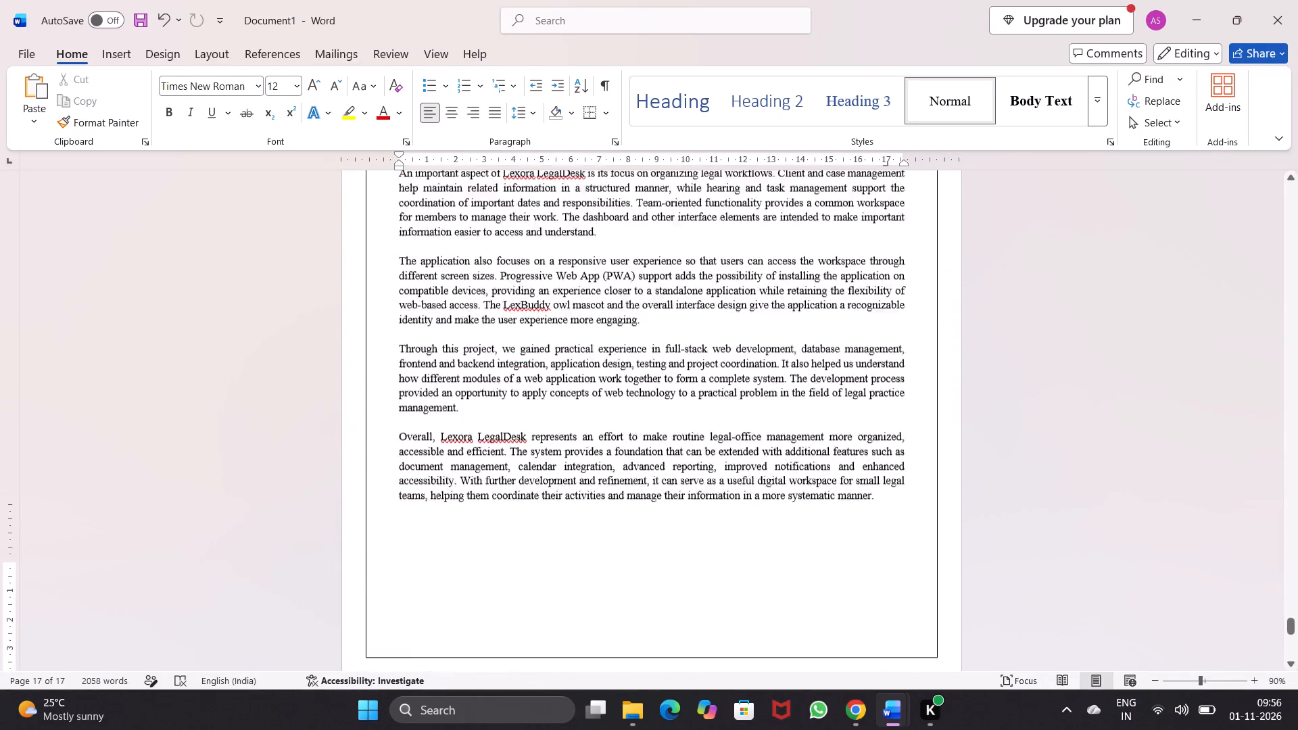
pyautogui.scroll(-3, 889, 370)
pyautogui.scroll(18, 889, 370)
pyautogui.scroll(8, 889, 370)
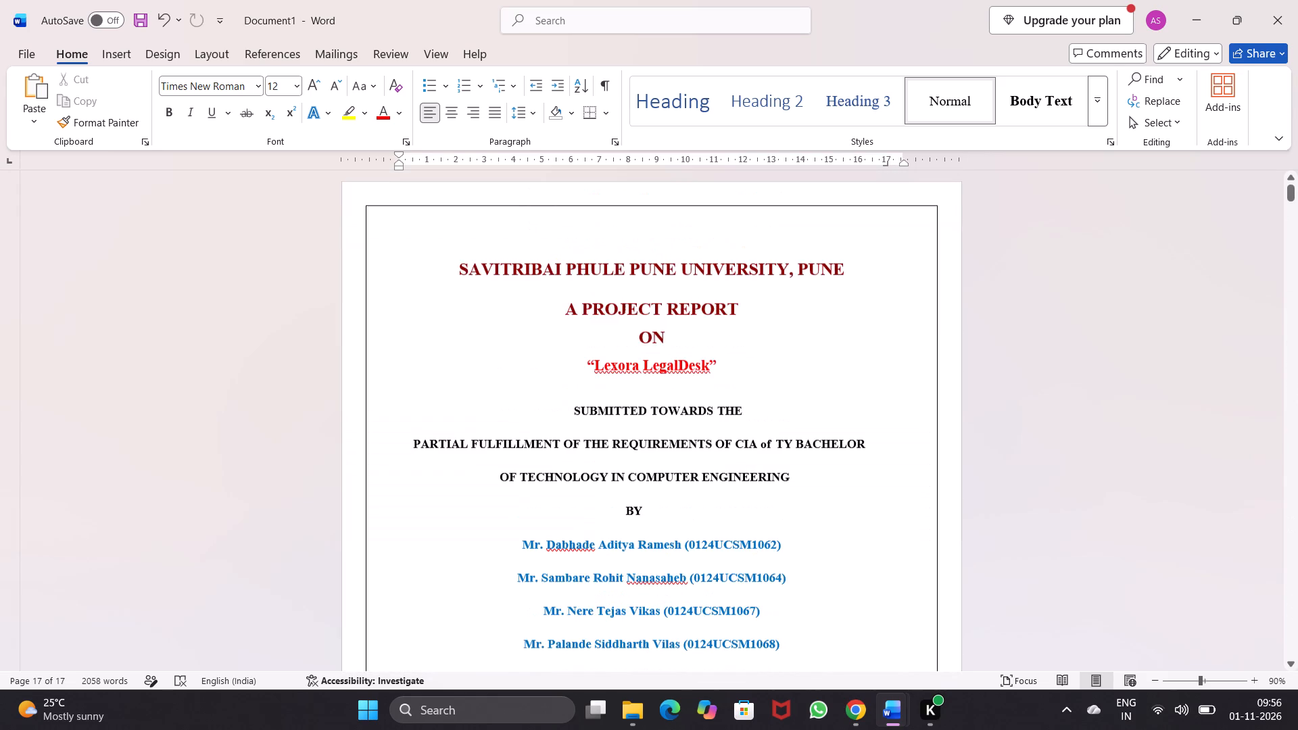
pyautogui.scroll(8, 889, 370)
pyautogui.scroll(-3, 889, 370)
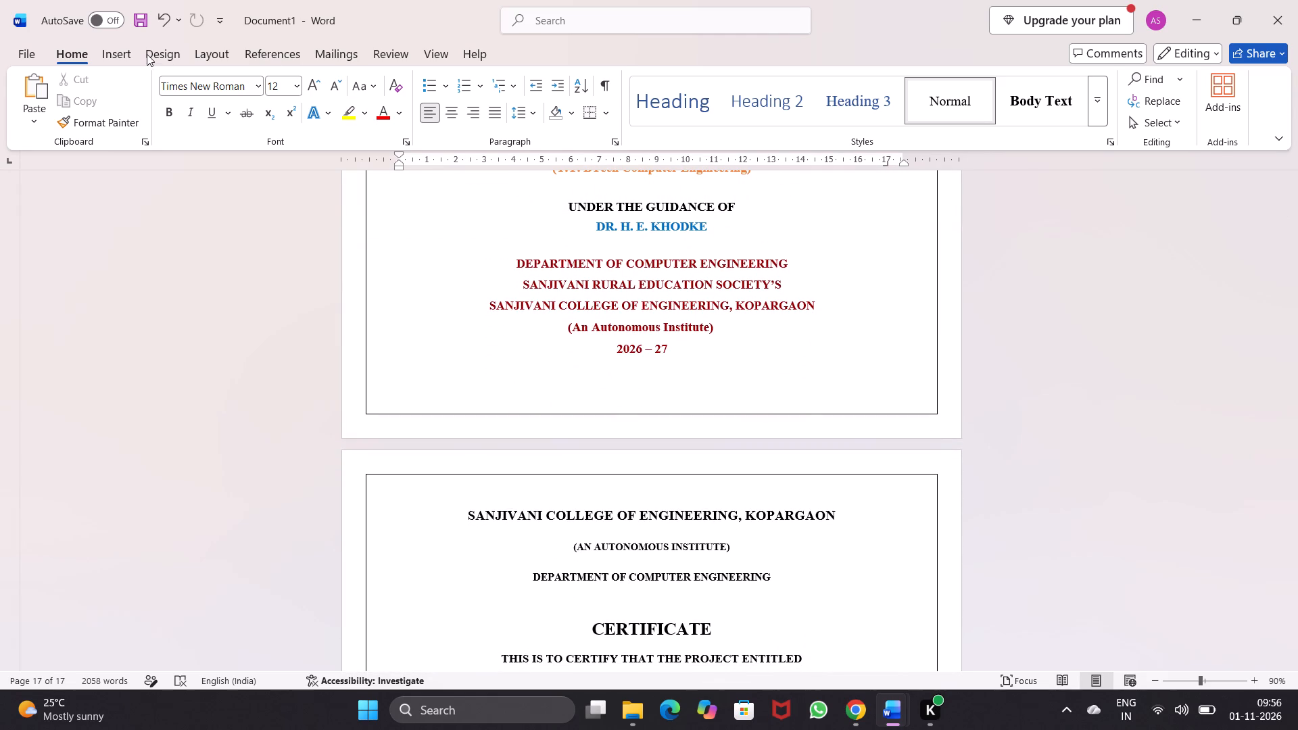
# Switch to the IOT_FRONT document to check its certificate and cover pages, and compare them with Document1's cover page.
pyautogui.hotkey('alt', 'Tab')
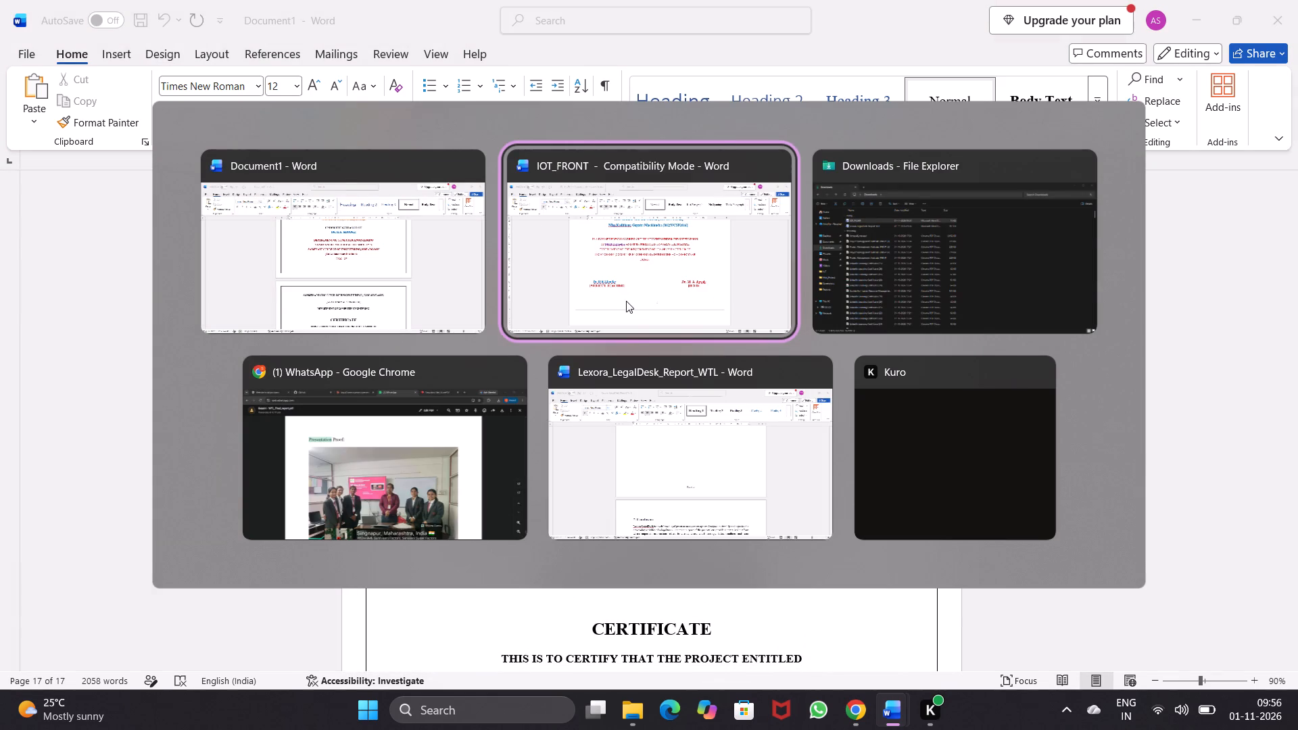
pyautogui.scroll(-1, 625, 381)
pyautogui.scroll(2, 625, 381)
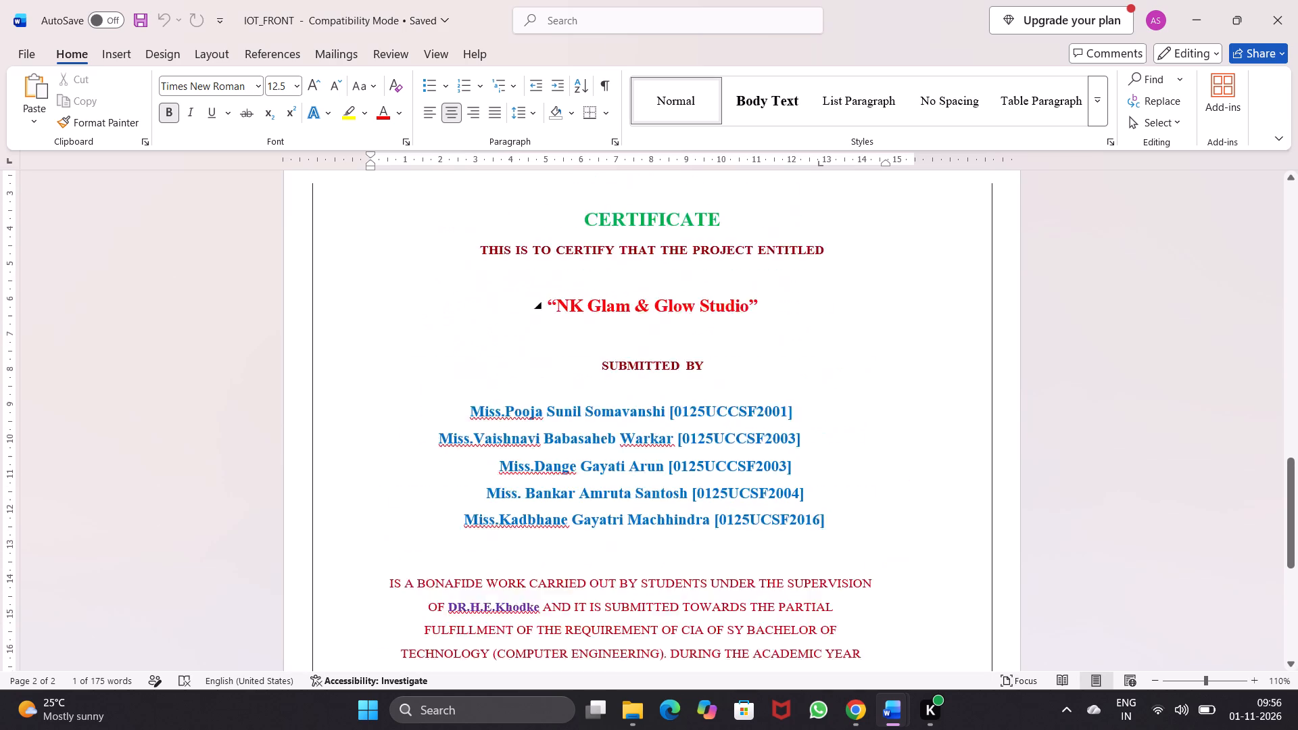
pyautogui.scroll(9, 625, 381)
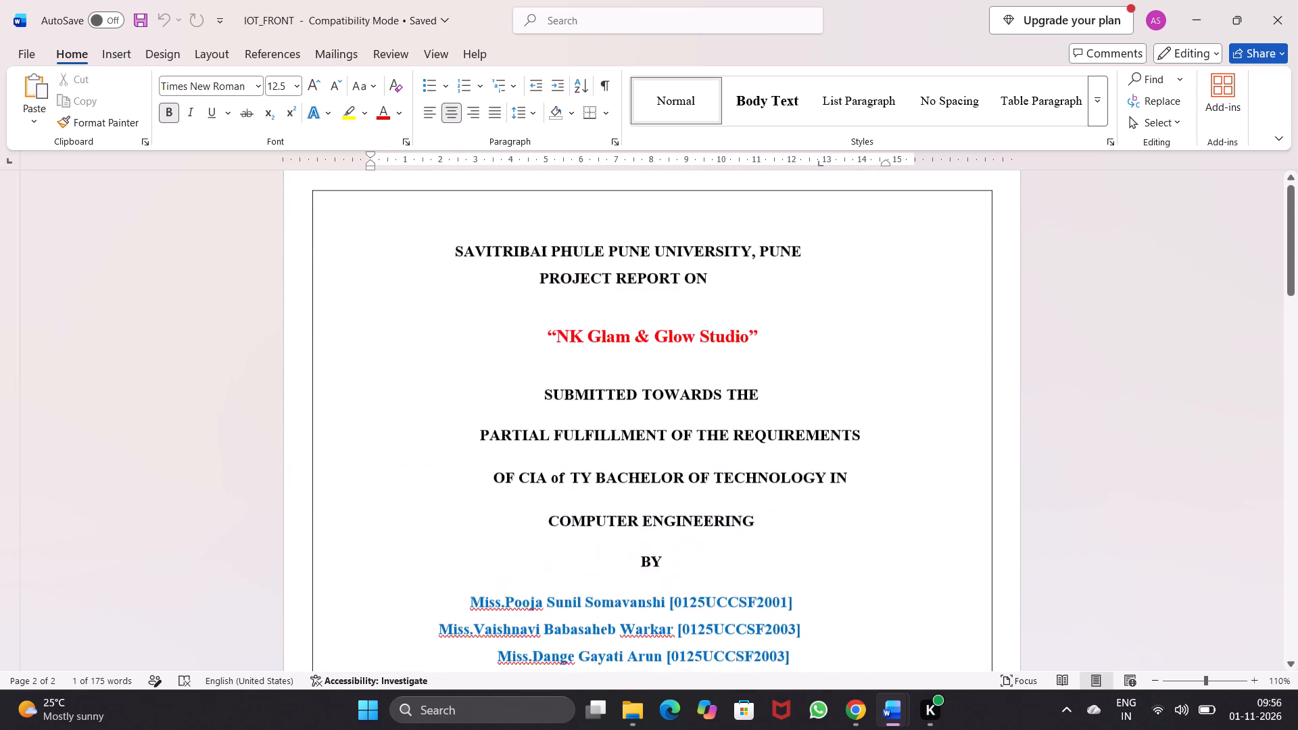
pyautogui.scroll(1, 625, 381)
pyautogui.hotkey('alt', 'Tab')
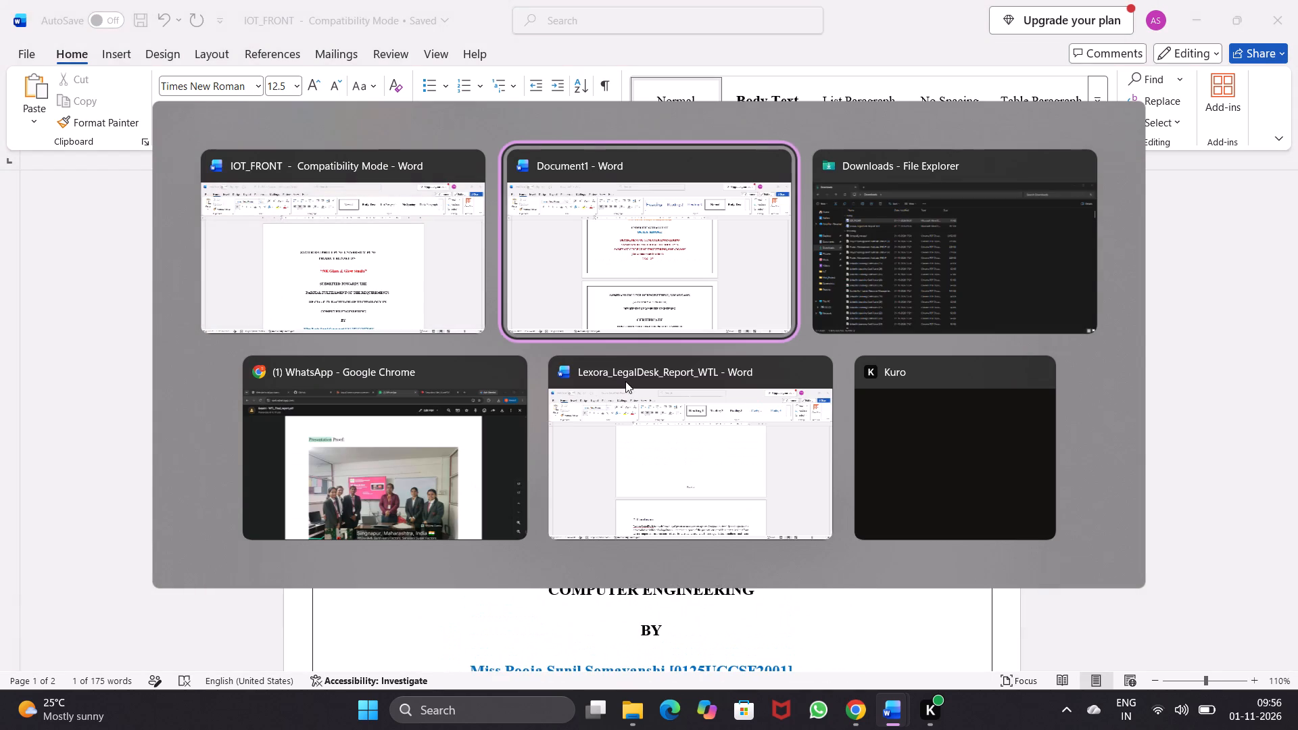
pyautogui.scroll(4, 657, 406)
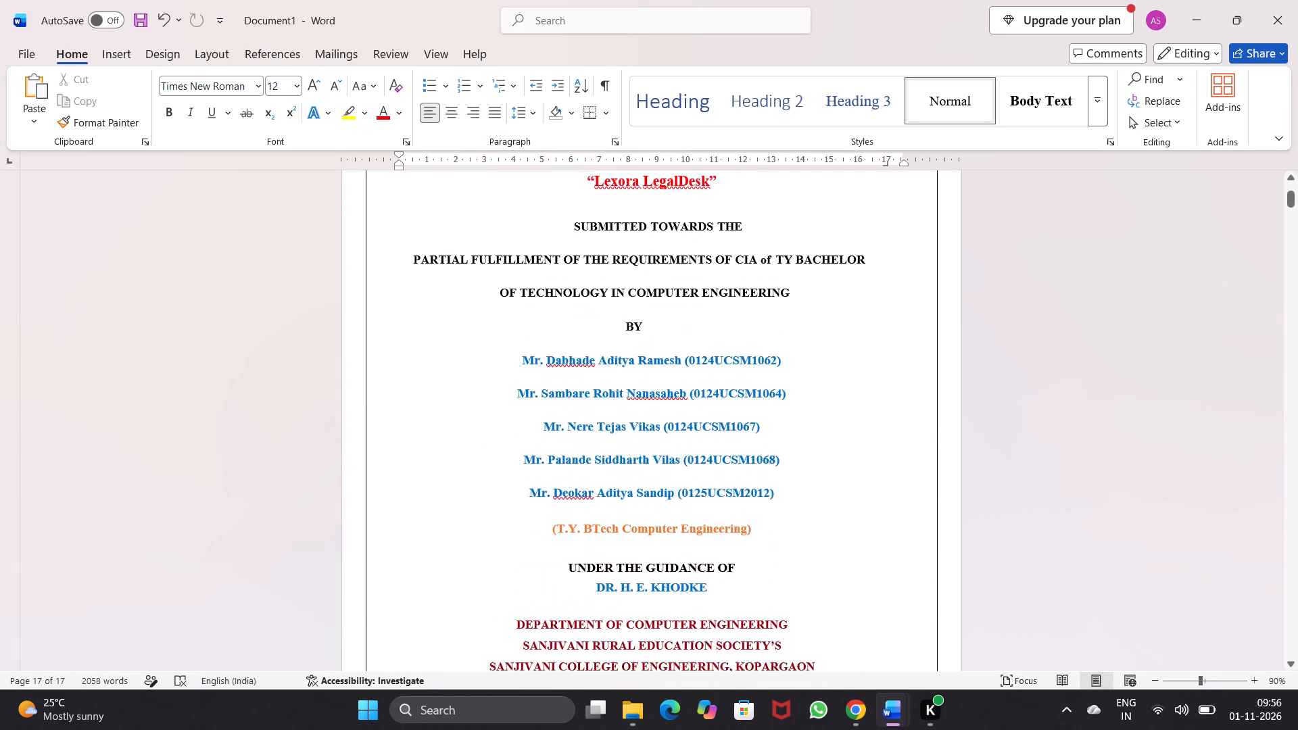
pyautogui.scroll(6, 657, 406)
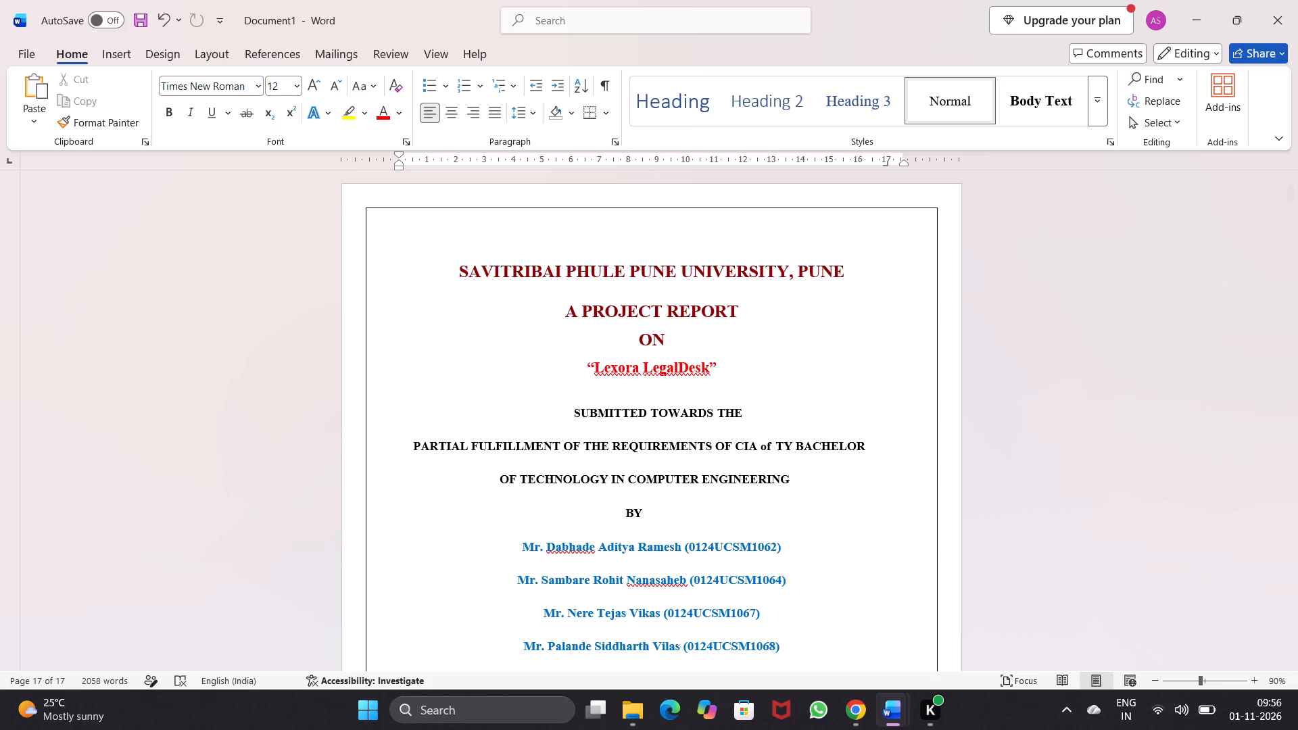
# Open Save As for Document1 and choose the WTL folder inside Documents > COMP_3 as the destination.
pyautogui.click(28, 53)
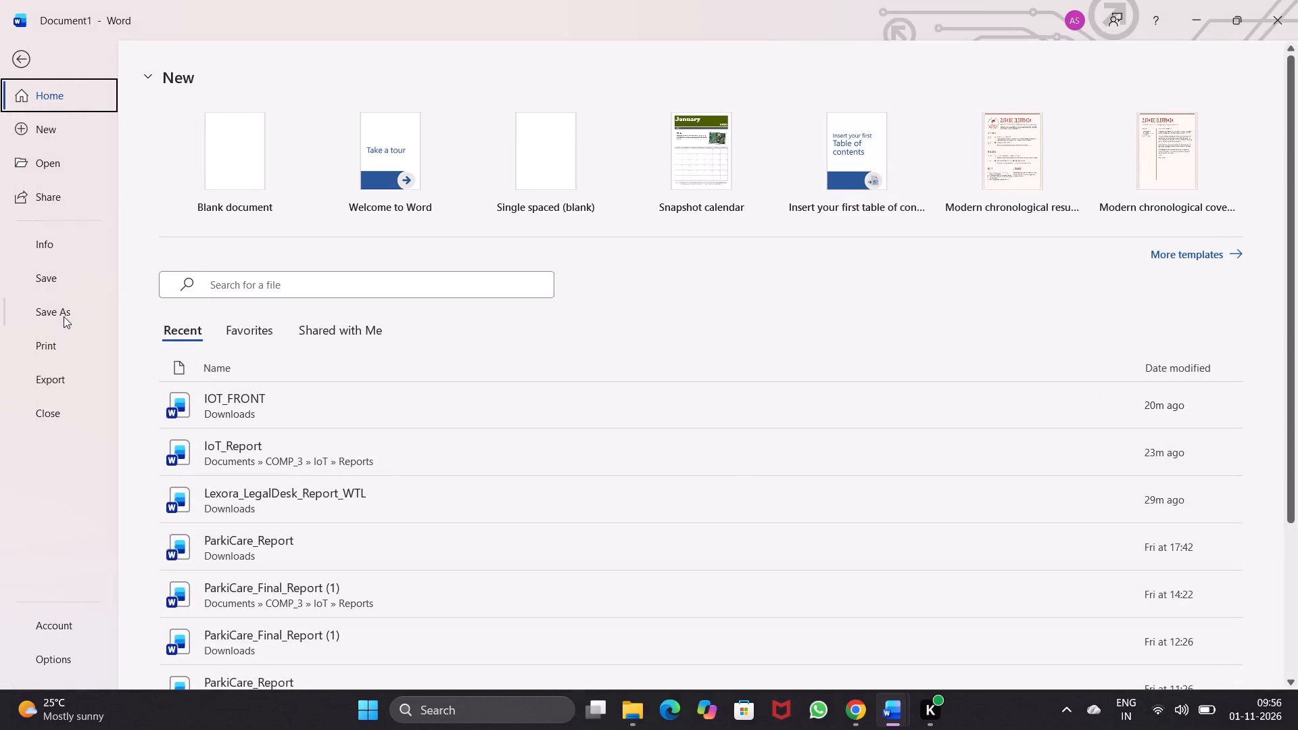
pyautogui.click(65, 313)
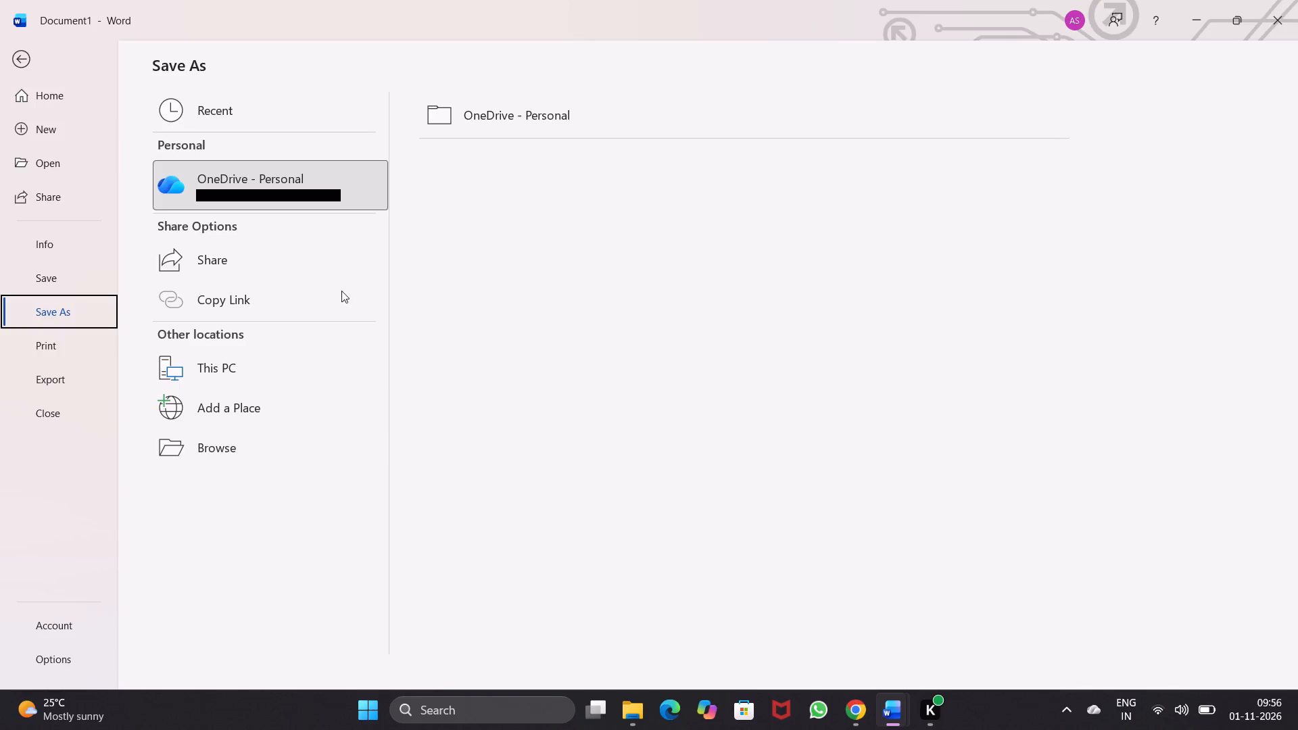
pyautogui.click(251, 376)
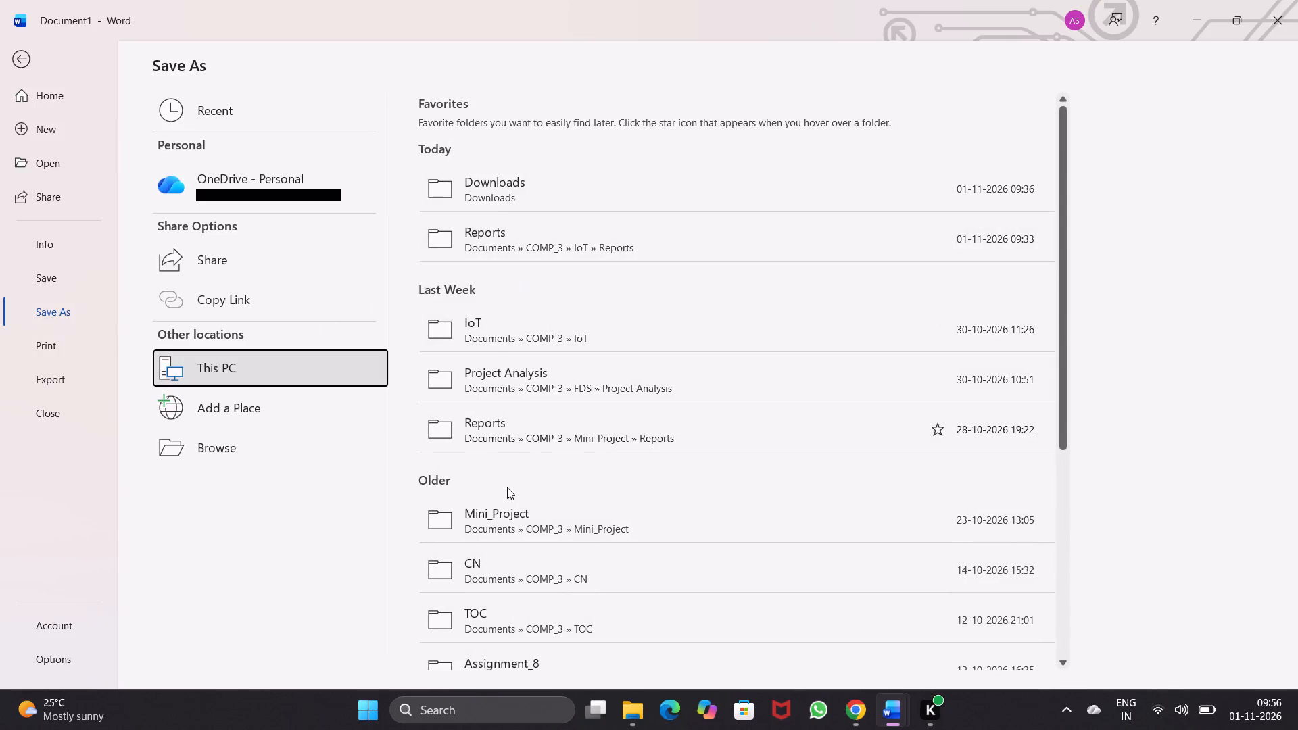
pyautogui.scroll(-2, 500, 480)
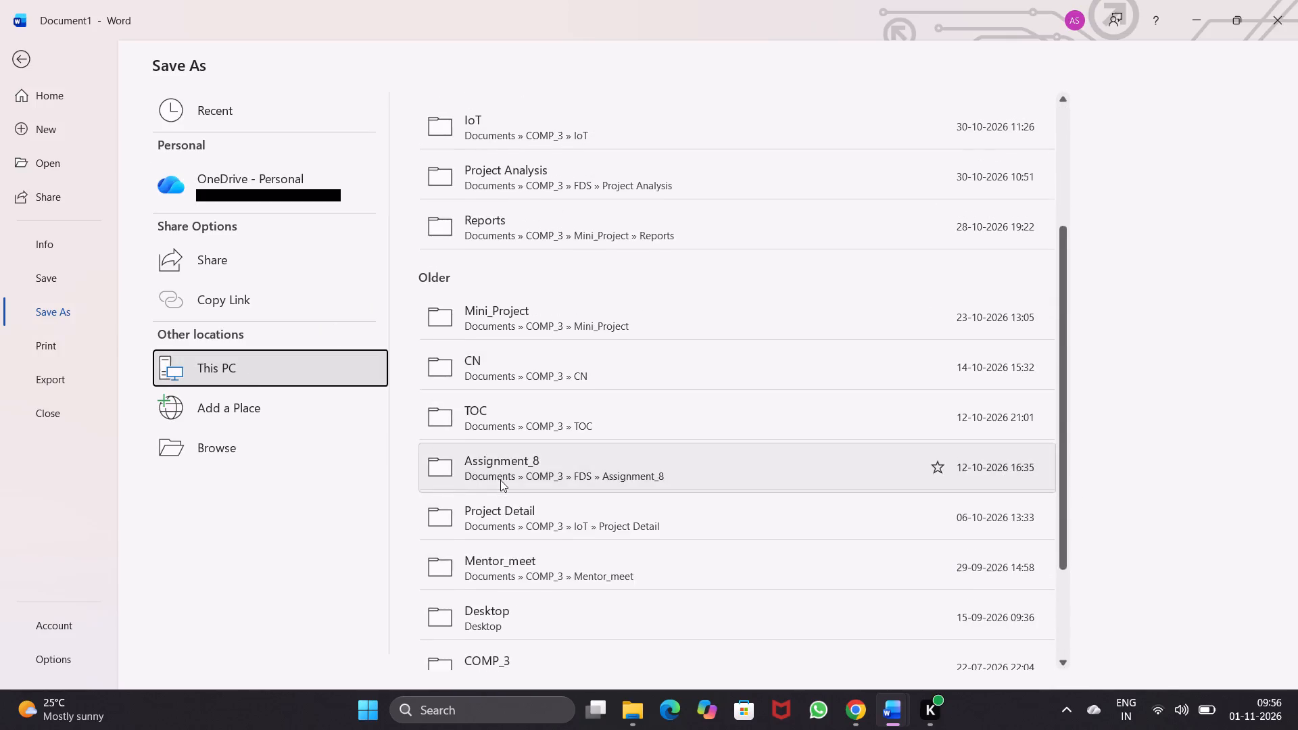
pyautogui.scroll(-2, 500, 480)
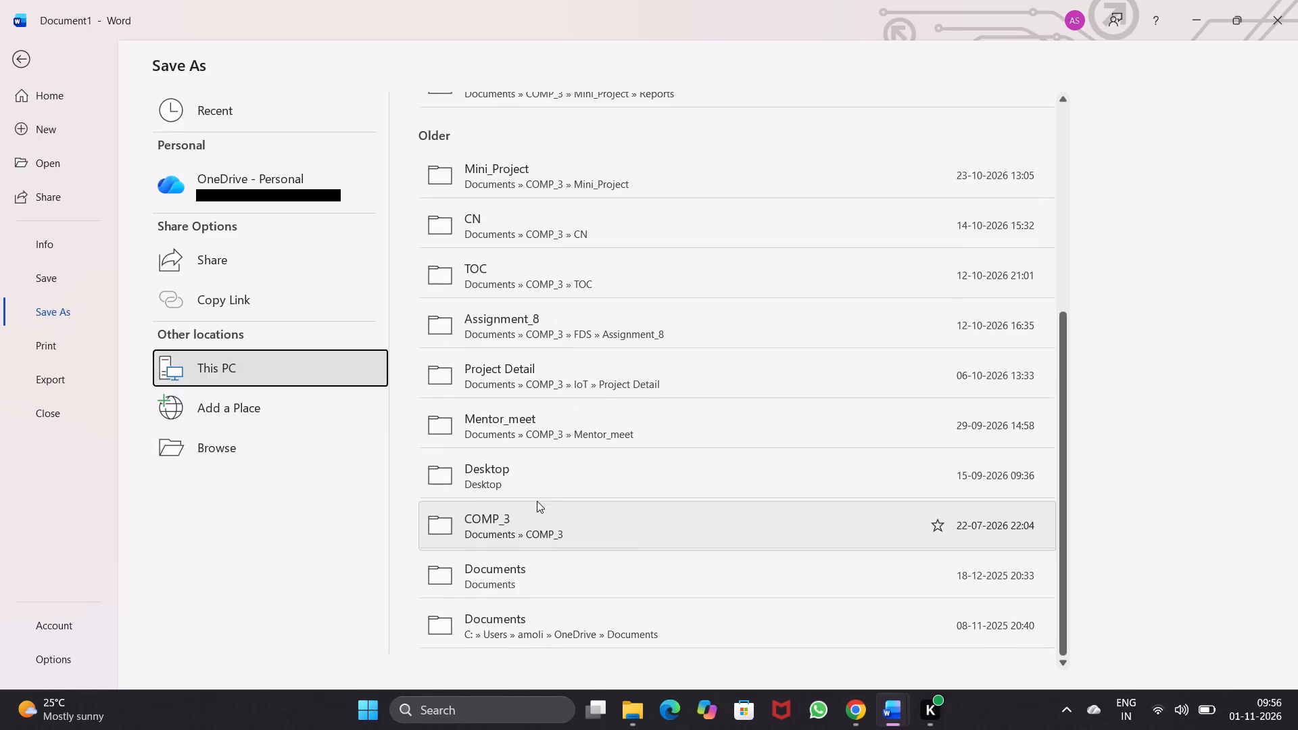
pyautogui.doubleClick(548, 522)
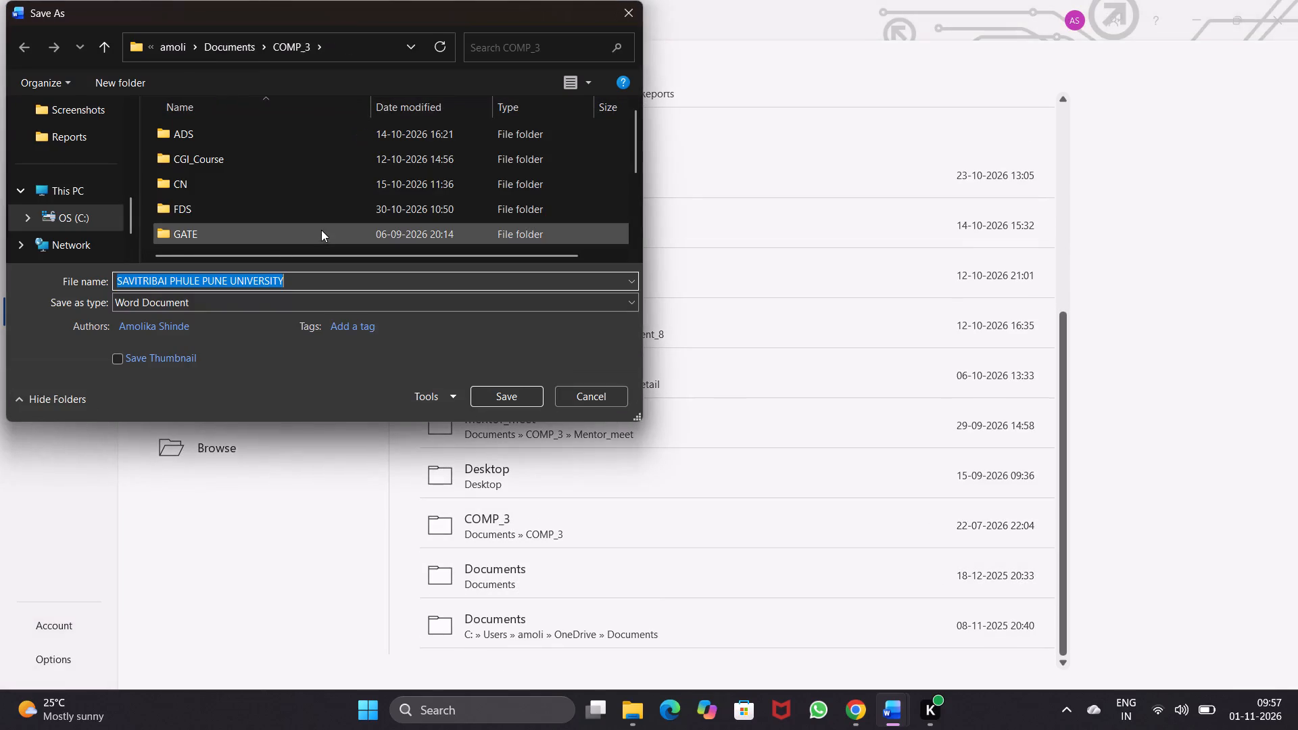
pyautogui.scroll(-4, 289, 208)
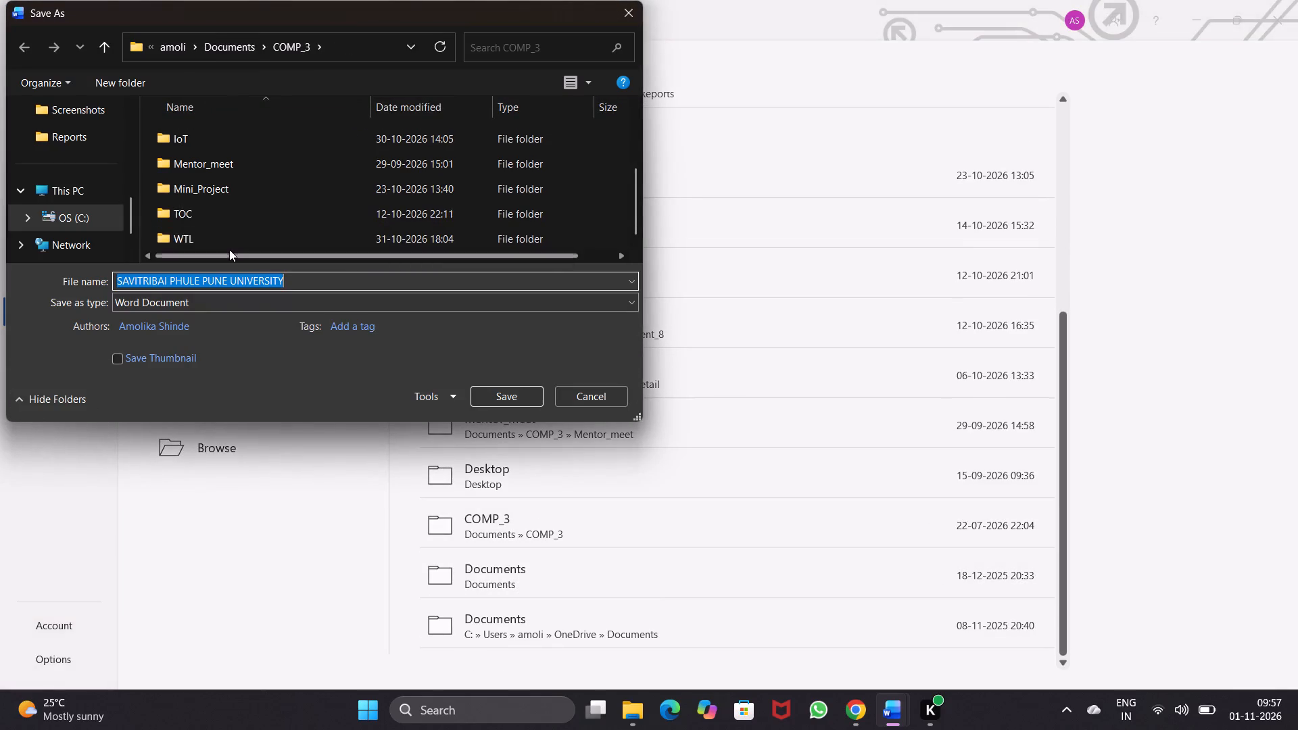
pyautogui.doubleClick(229, 241)
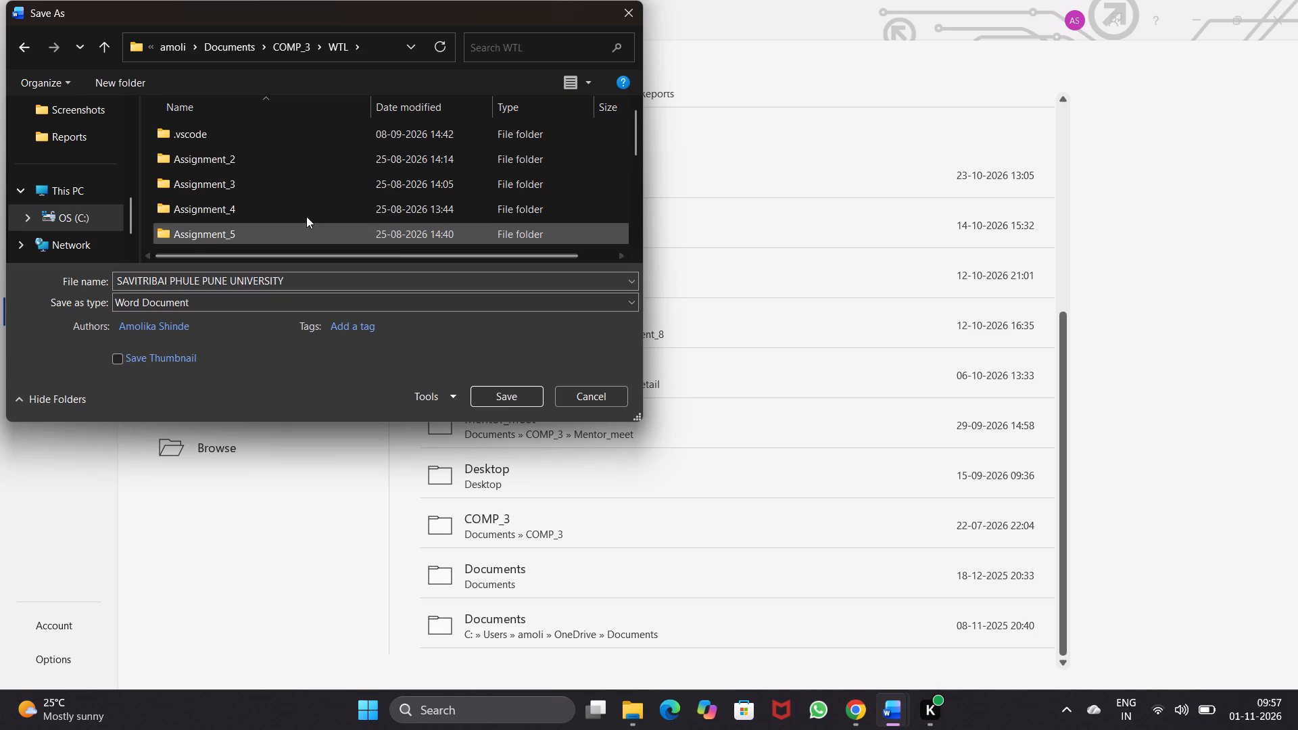
pyautogui.scroll(-13, 307, 216)
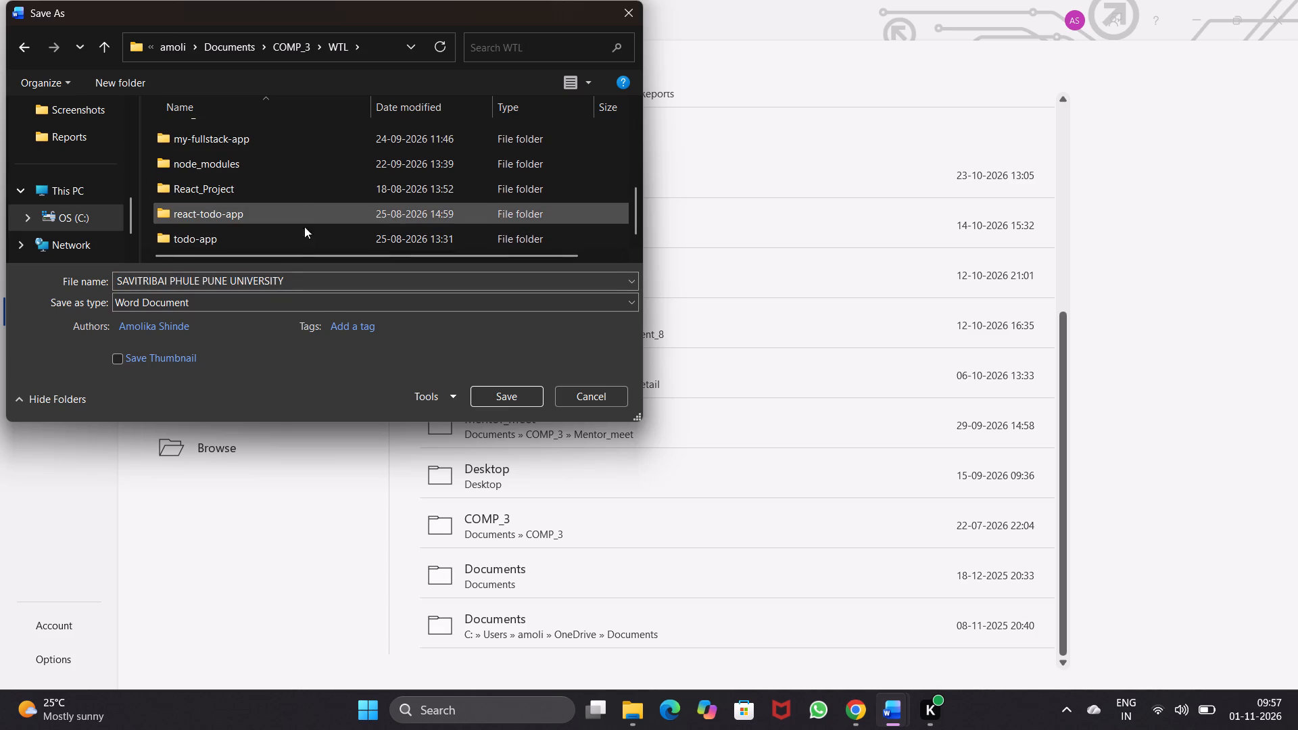
# Name the document "Final Report" and save it as a Word document in the WTL folder.
pyautogui.click(293, 283)
pyautogui.press('BackSpace')
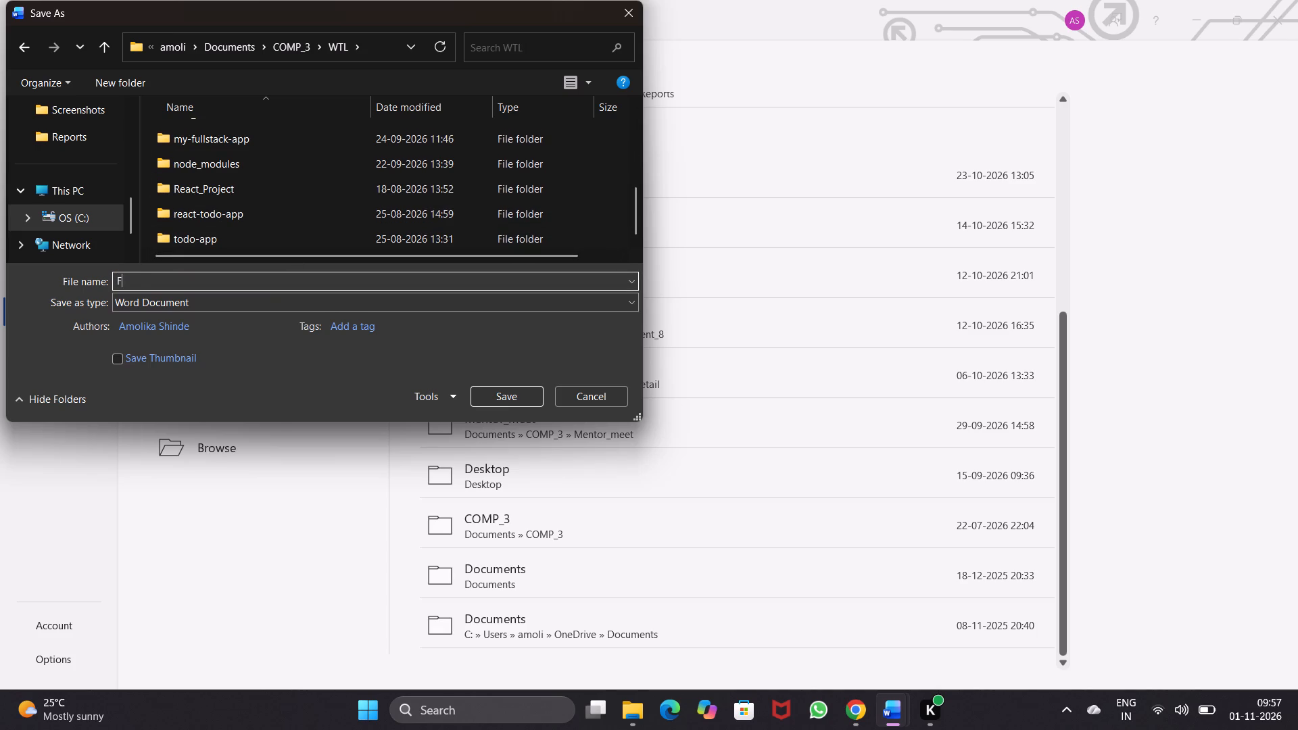
pyautogui.press('BackSpace')
pyautogui.press('BackSpace')
pyautogui.press('BackSpace')
pyautogui.press('BackSpace')
pyautogui.press('BackSpace')
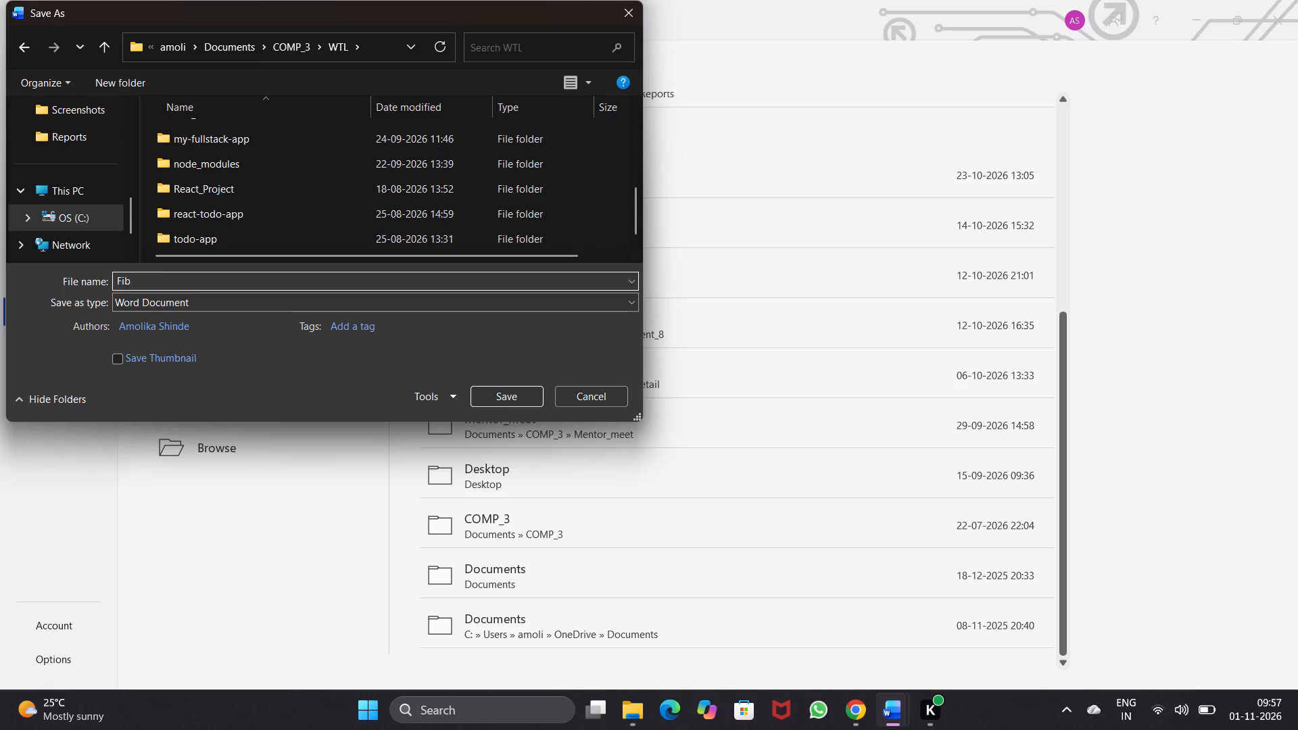
pyautogui.press('BackSpace')
pyautogui.press('Return')
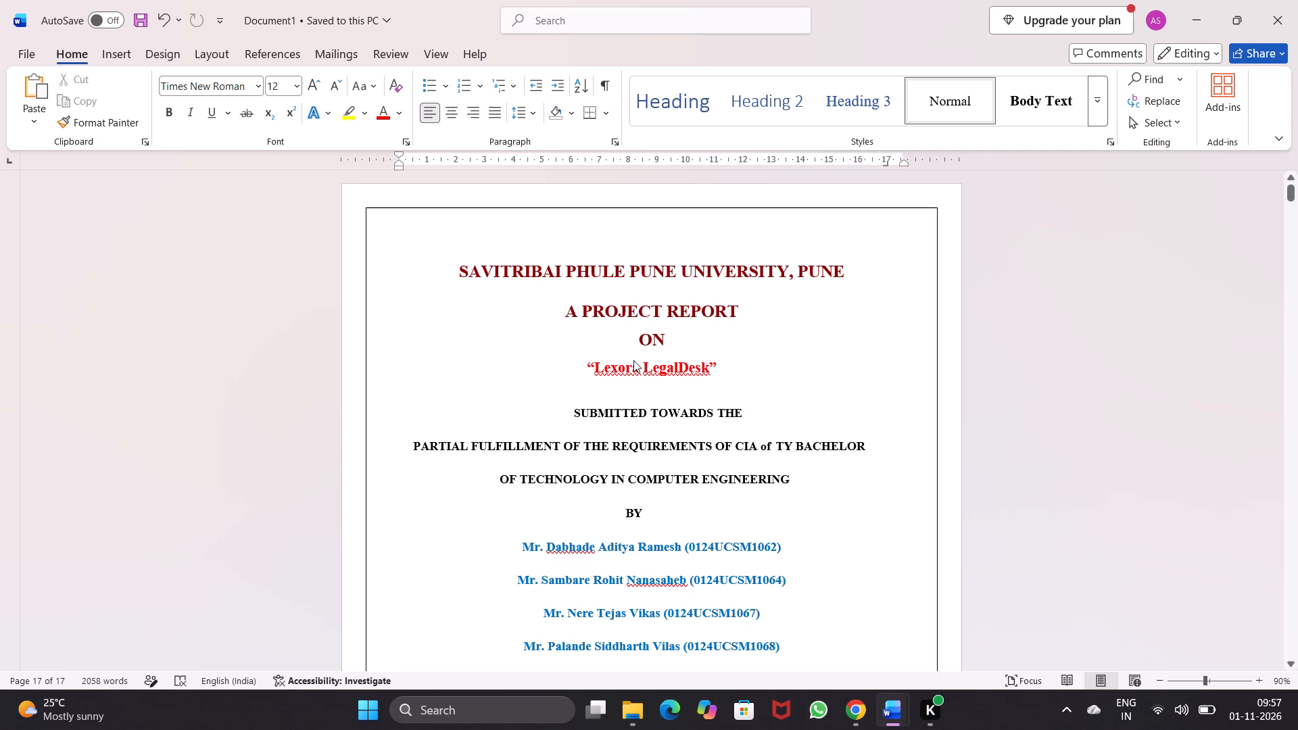
# Look through the saved report from the cover page to section 9 "Presentation Photograph" on the last page.
pyautogui.scroll(-11, 616, 502)
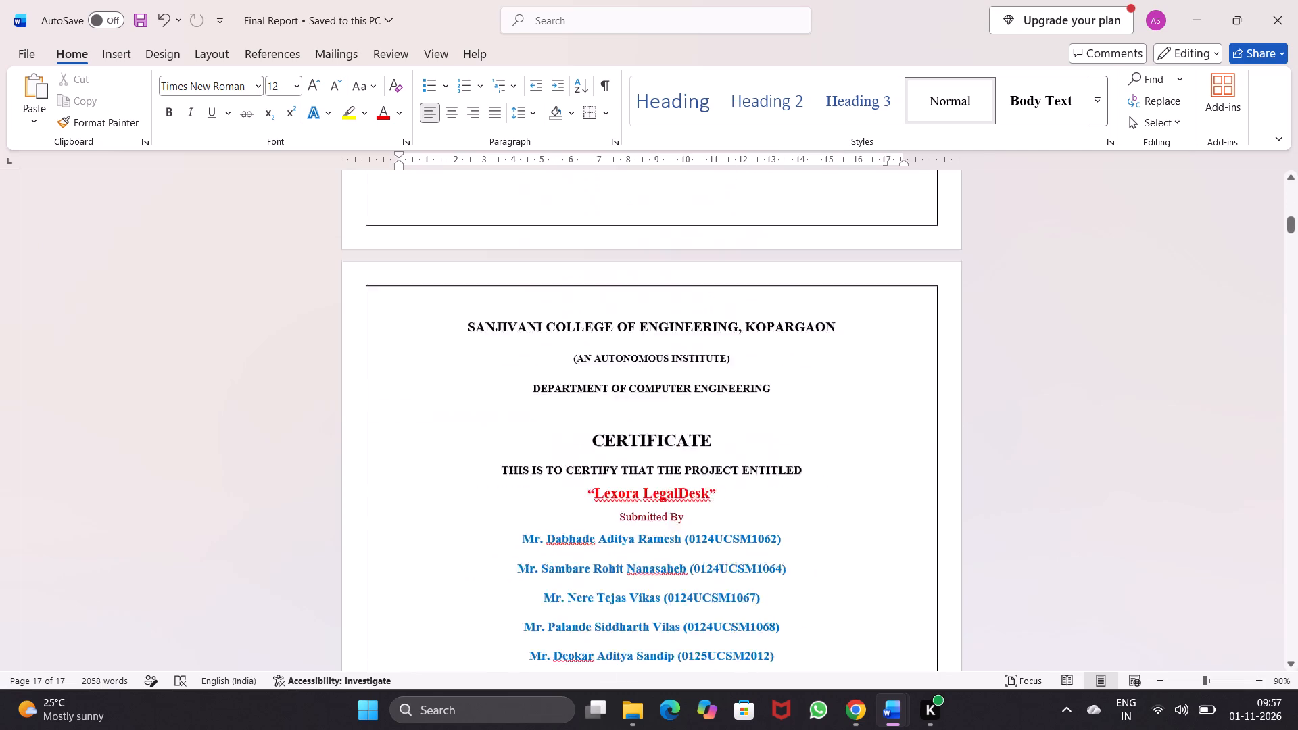
pyautogui.scroll(-14, 616, 502)
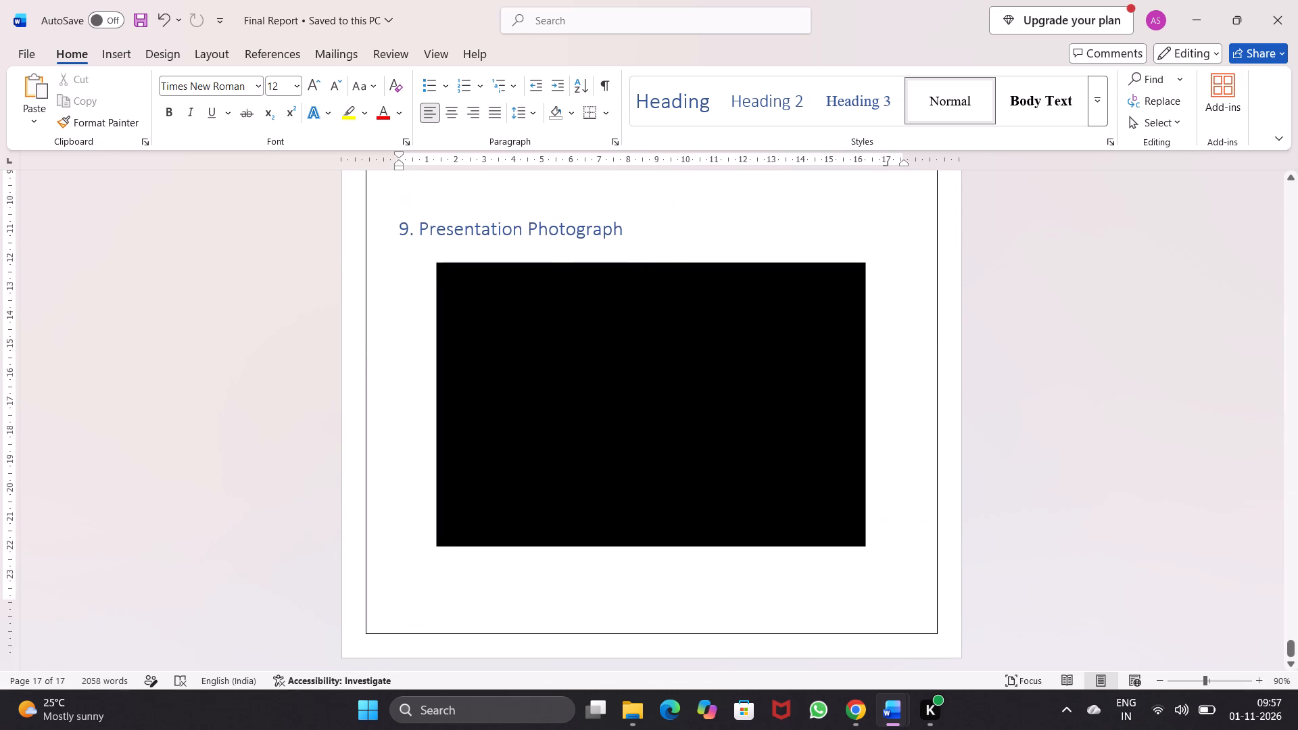
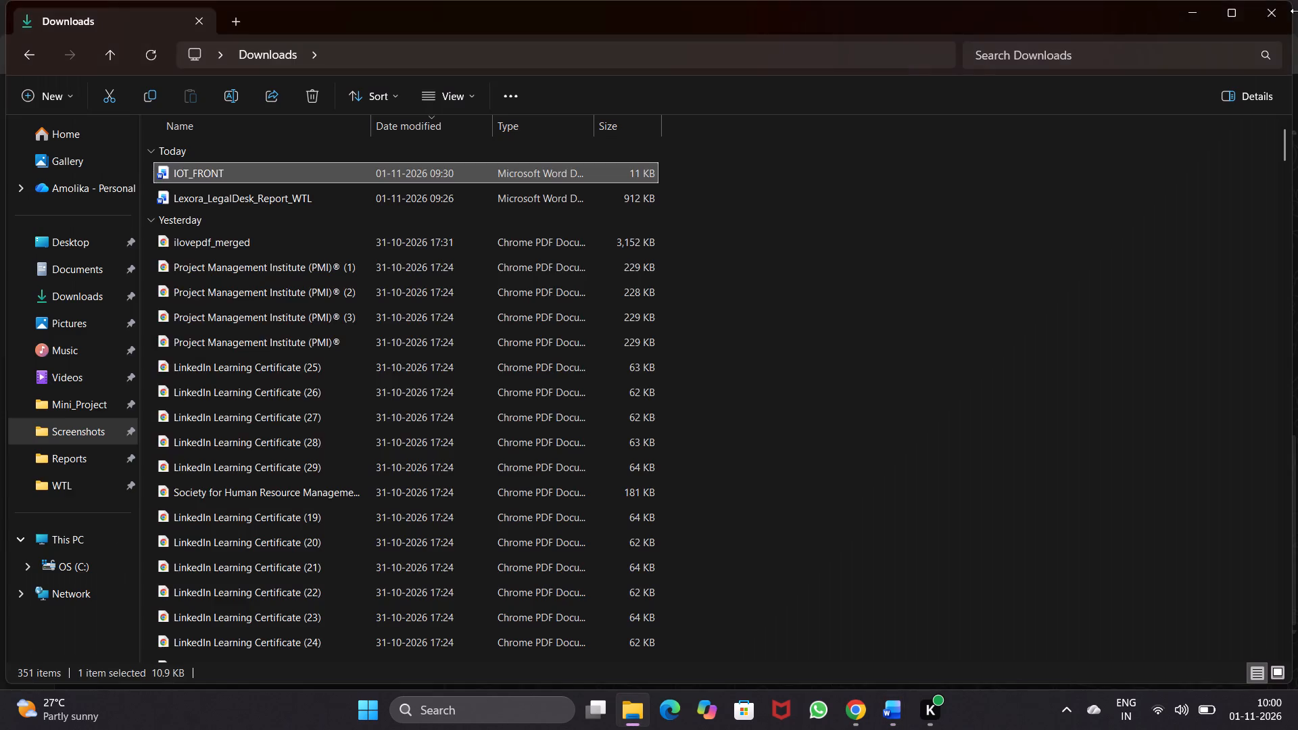
# Switch to the IOT_FRONT document in Word and close it.
pyautogui.hotkey('alt', 'Tab')
pyautogui.hotkey('alt', 'Tab')
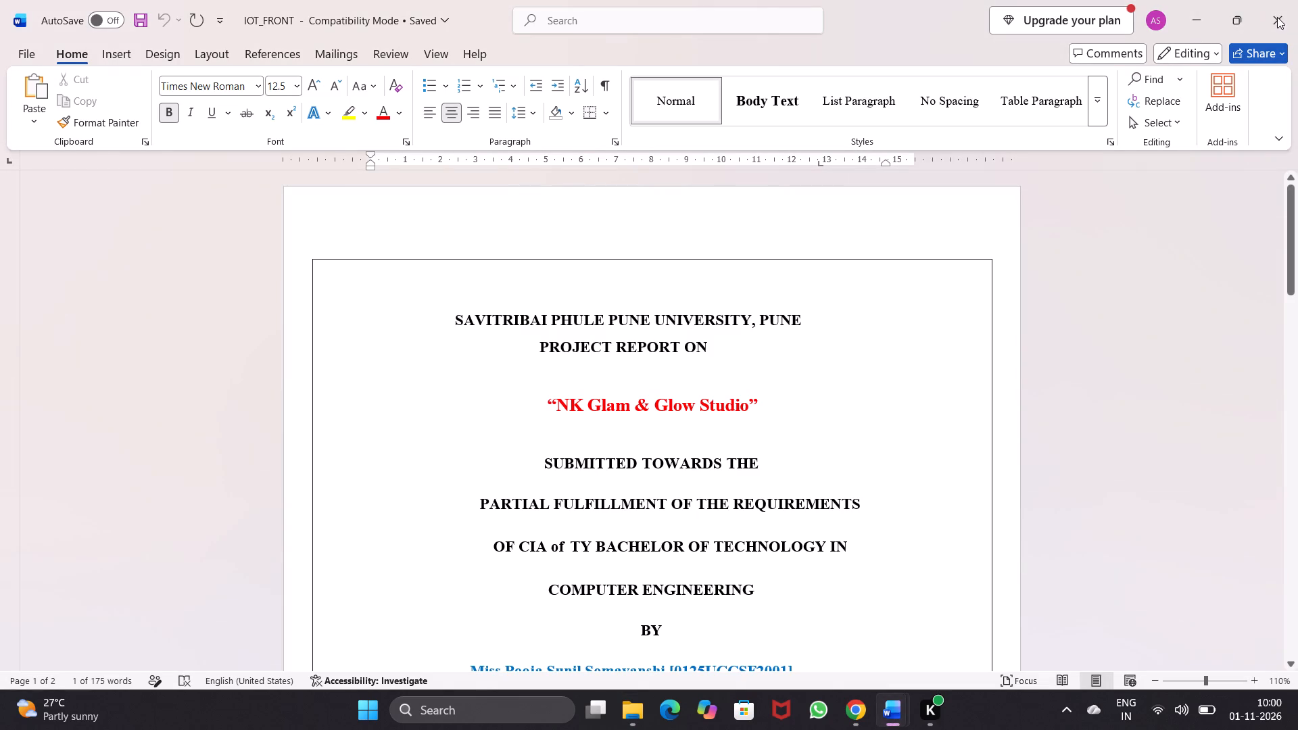
pyautogui.click(1277, 17)
# Bring the Lexora_LegalDesk_Report_WTL document to the front in Word.
pyautogui.hotkey('alt', 'Tab')
pyautogui.hotkey('alt', 'Tab')
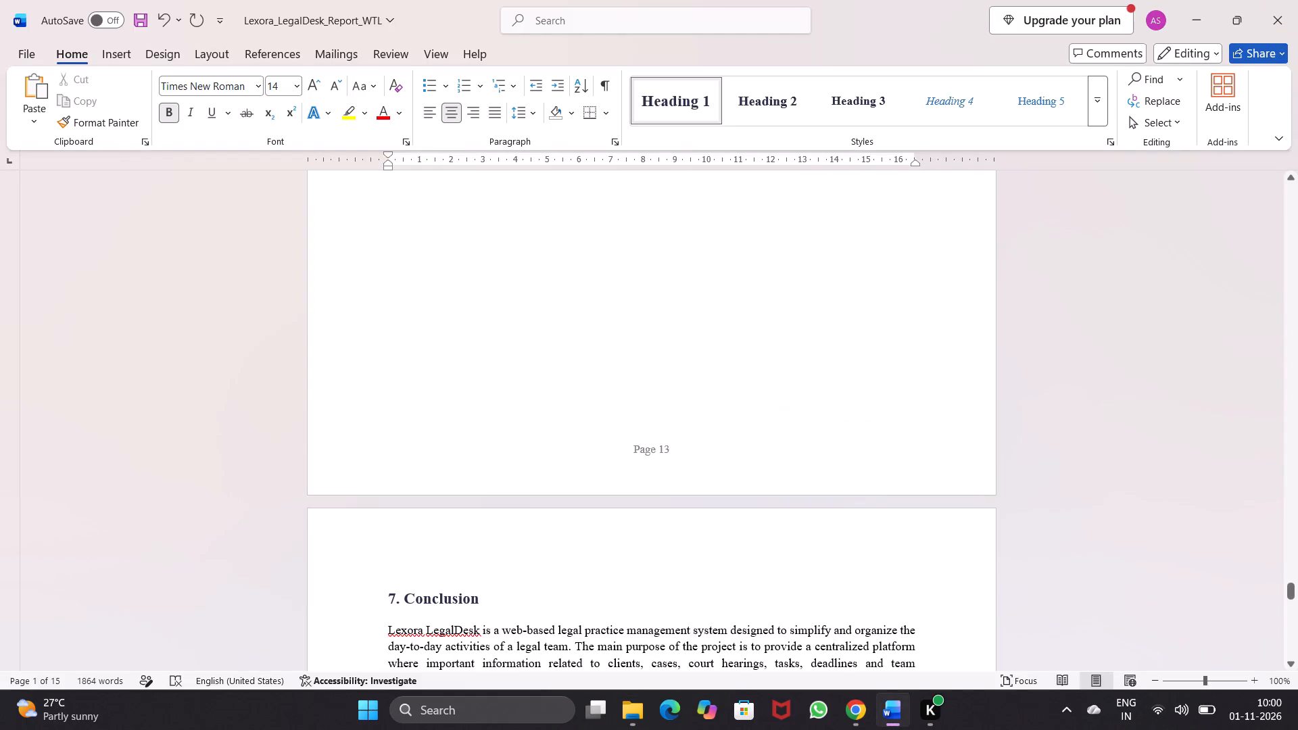
# Close the Lexora_LegalDesk_Report_WTL document, saving its changes in the Downloads folder.
pyautogui.scroll(12, 834, 389)
pyautogui.click(1285, 8)
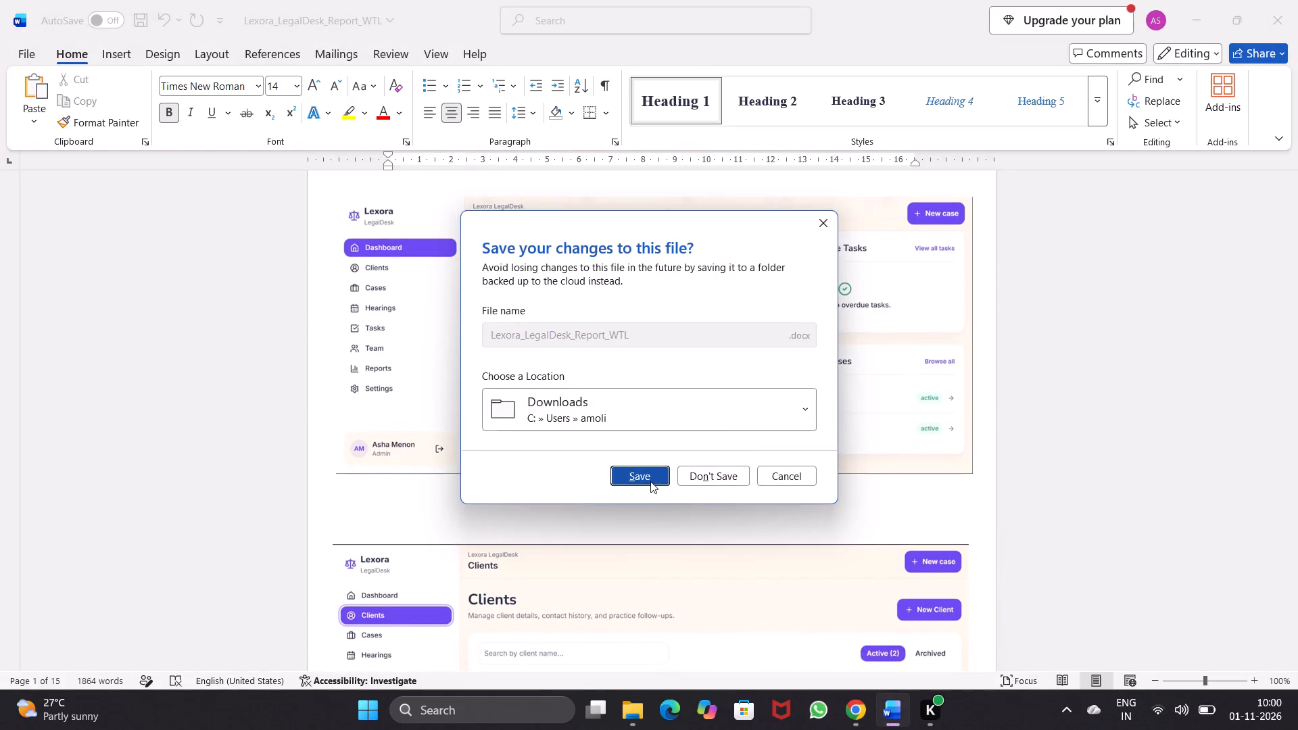
pyautogui.click(650, 481)
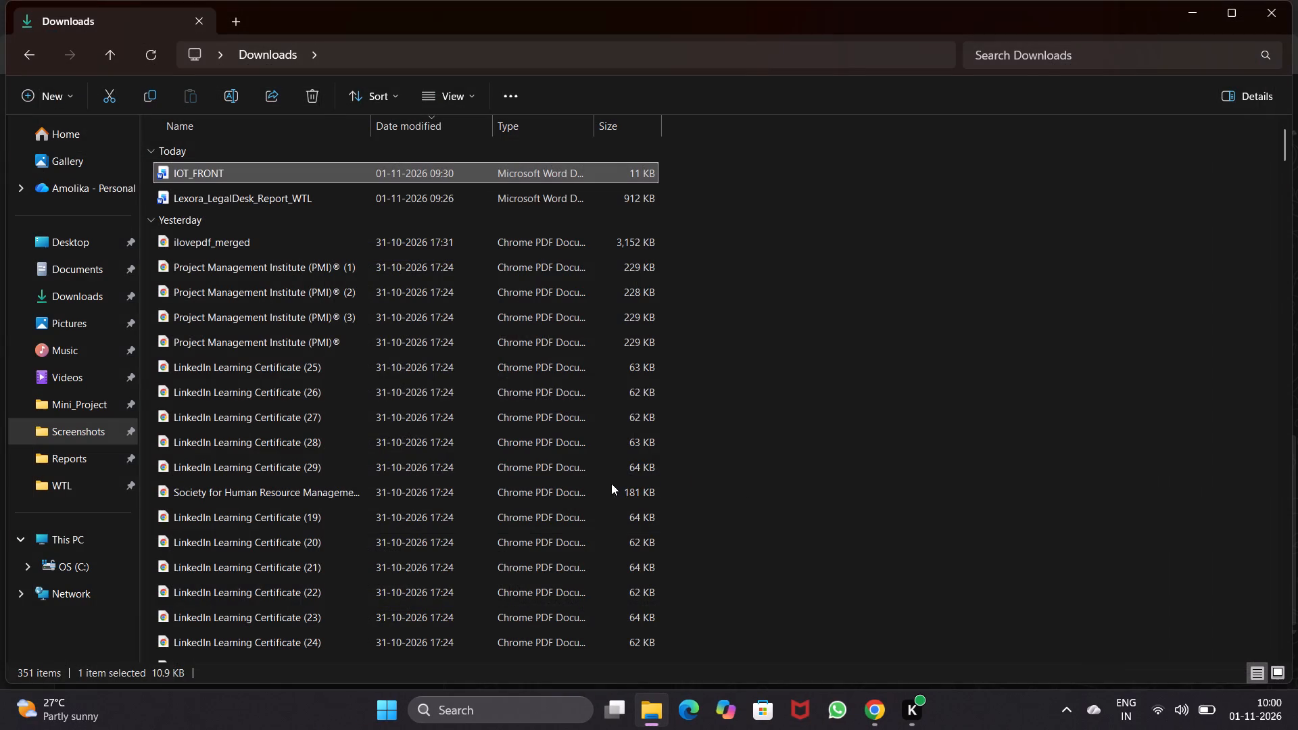
# Delete the IOT_FRONT Word document from the Downloads folder in File Explorer.
pyautogui.click(281, 166)
pyautogui.click(327, 170)
pyautogui.click(313, 87)
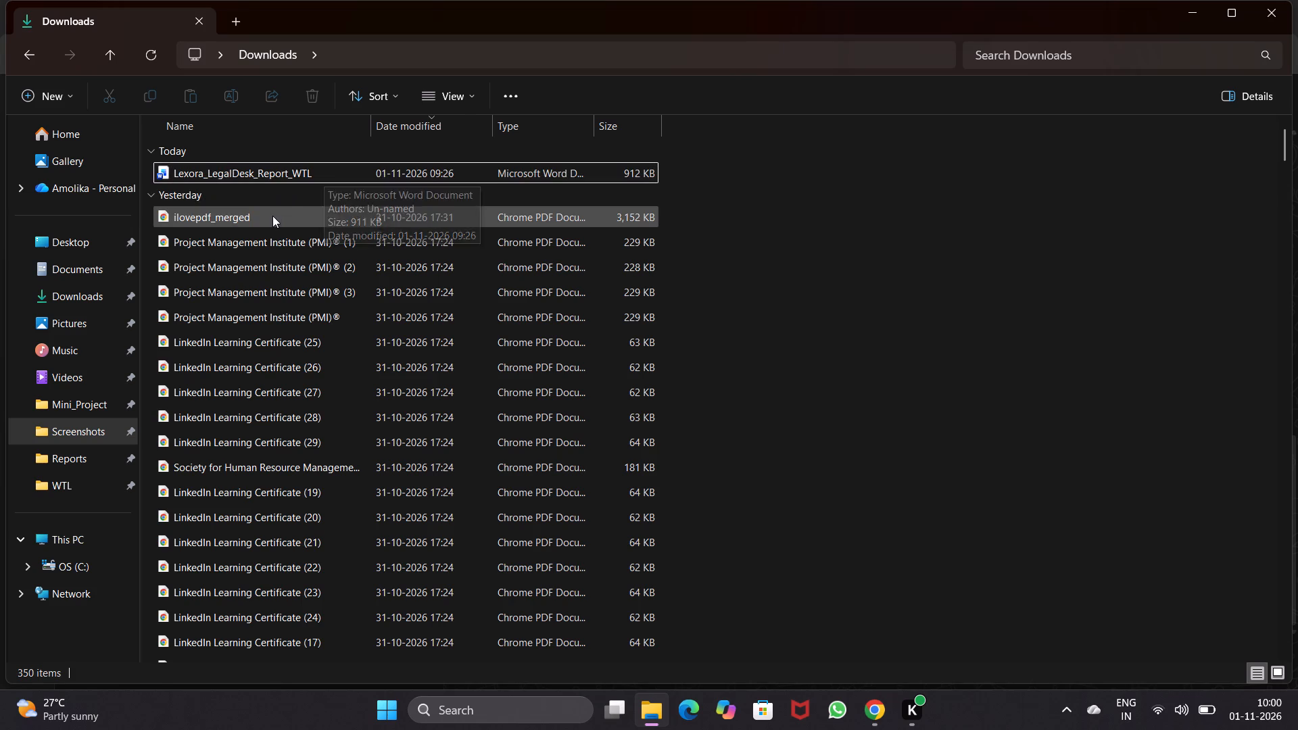
# Select the Project Management Institute (PMI)® (1) PDF in the Downloads folder.
pyautogui.scroll(-1, 266, 221)
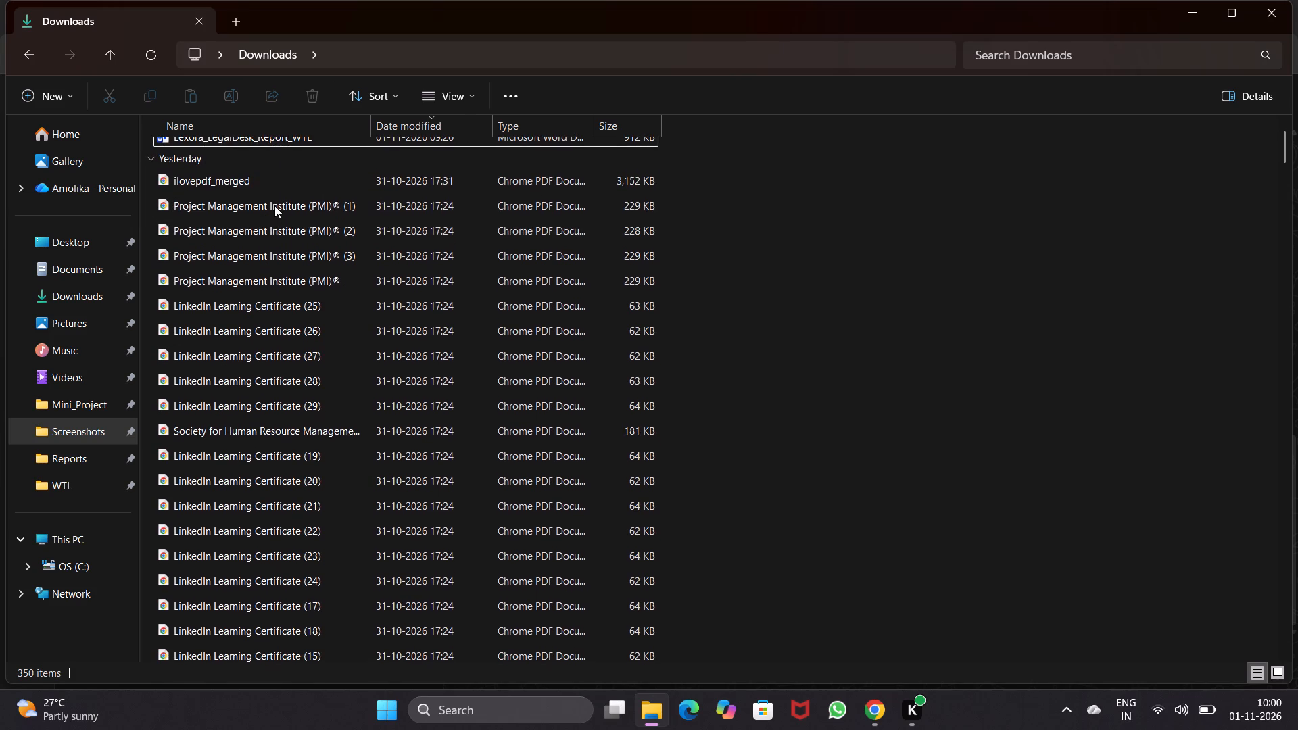
pyautogui.click(274, 205)
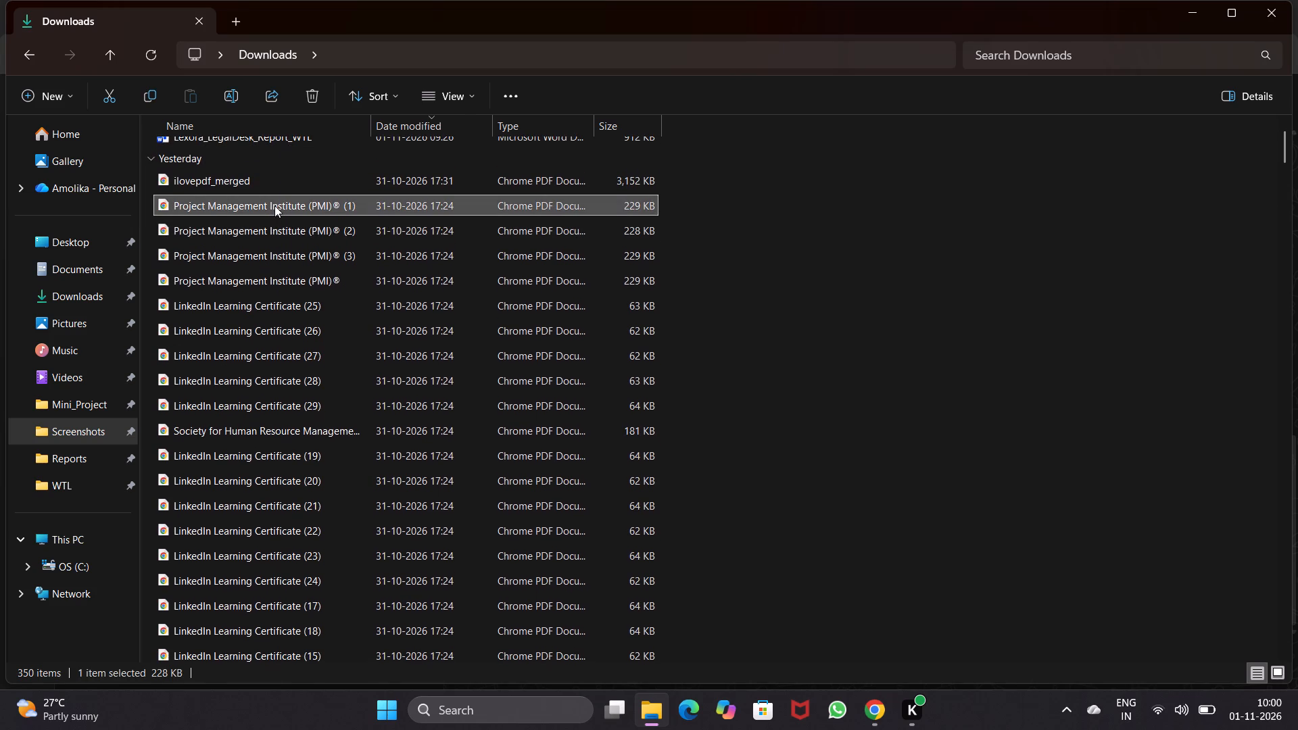